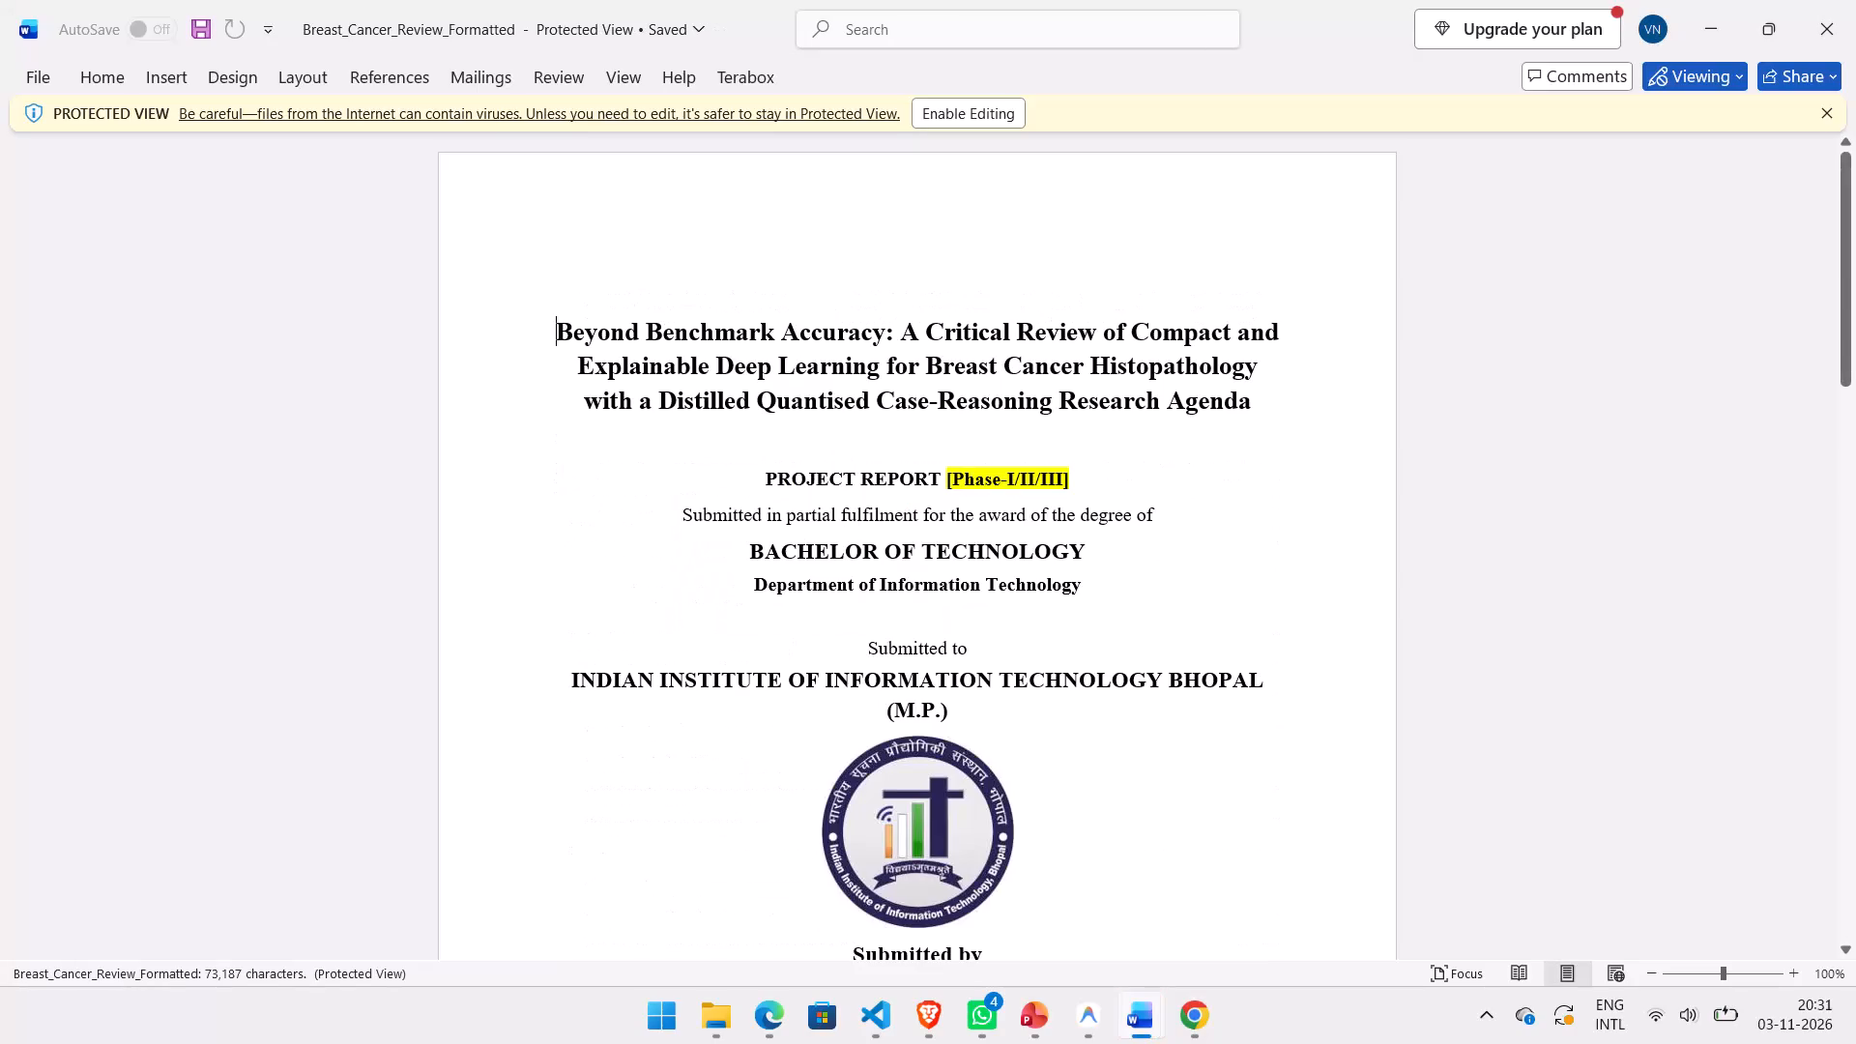
Take the Breast_Cancer_Review_Formatted document out of Protected View so that it can be edited.
{"action": "scroll", "coordinate": [790, 643], "scroll_direction": "up", "scroll_amount": 20}
{"action": "scroll", "coordinate": [790, 643], "scroll_direction": "down", "scroll_amount": 1}
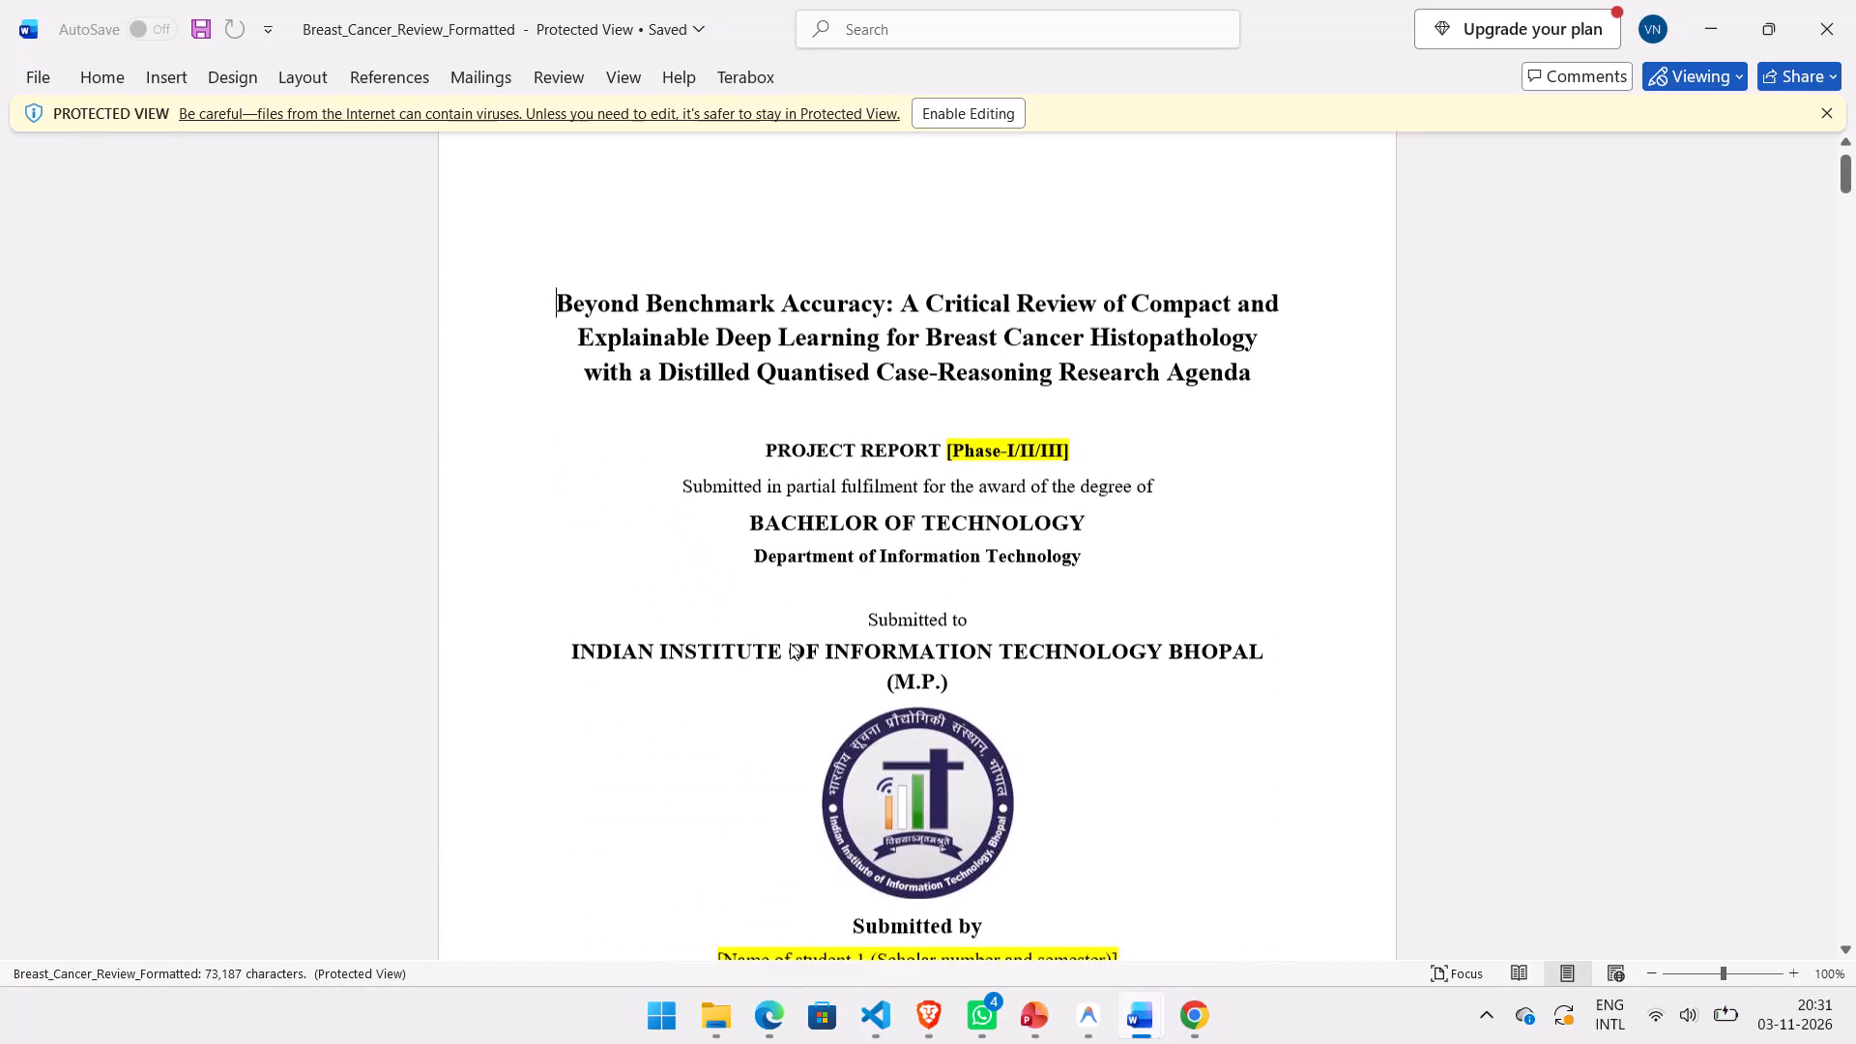
{"action": "scroll", "coordinate": [790, 643], "scroll_direction": "down", "scroll_amount": 1}
{"action": "left_click", "coordinate": [1049, 459]}
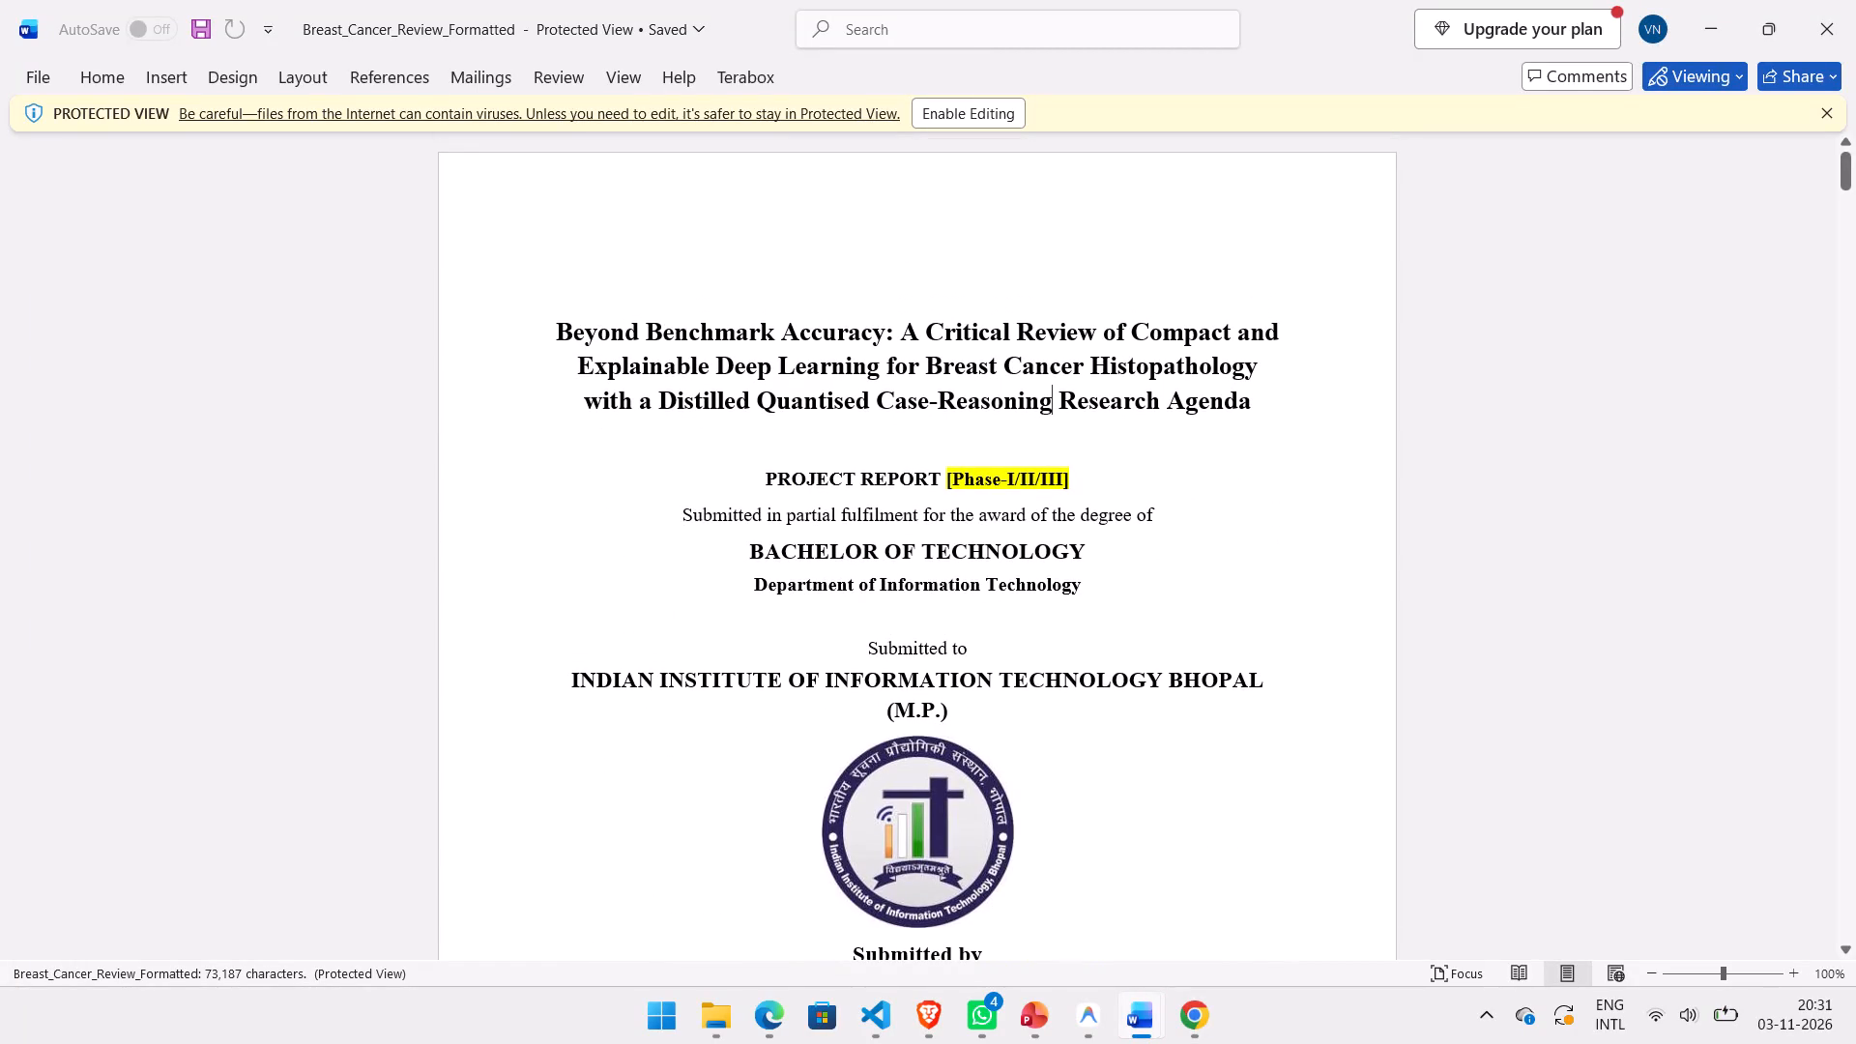
{"action": "left_click", "coordinate": [960, 115]}
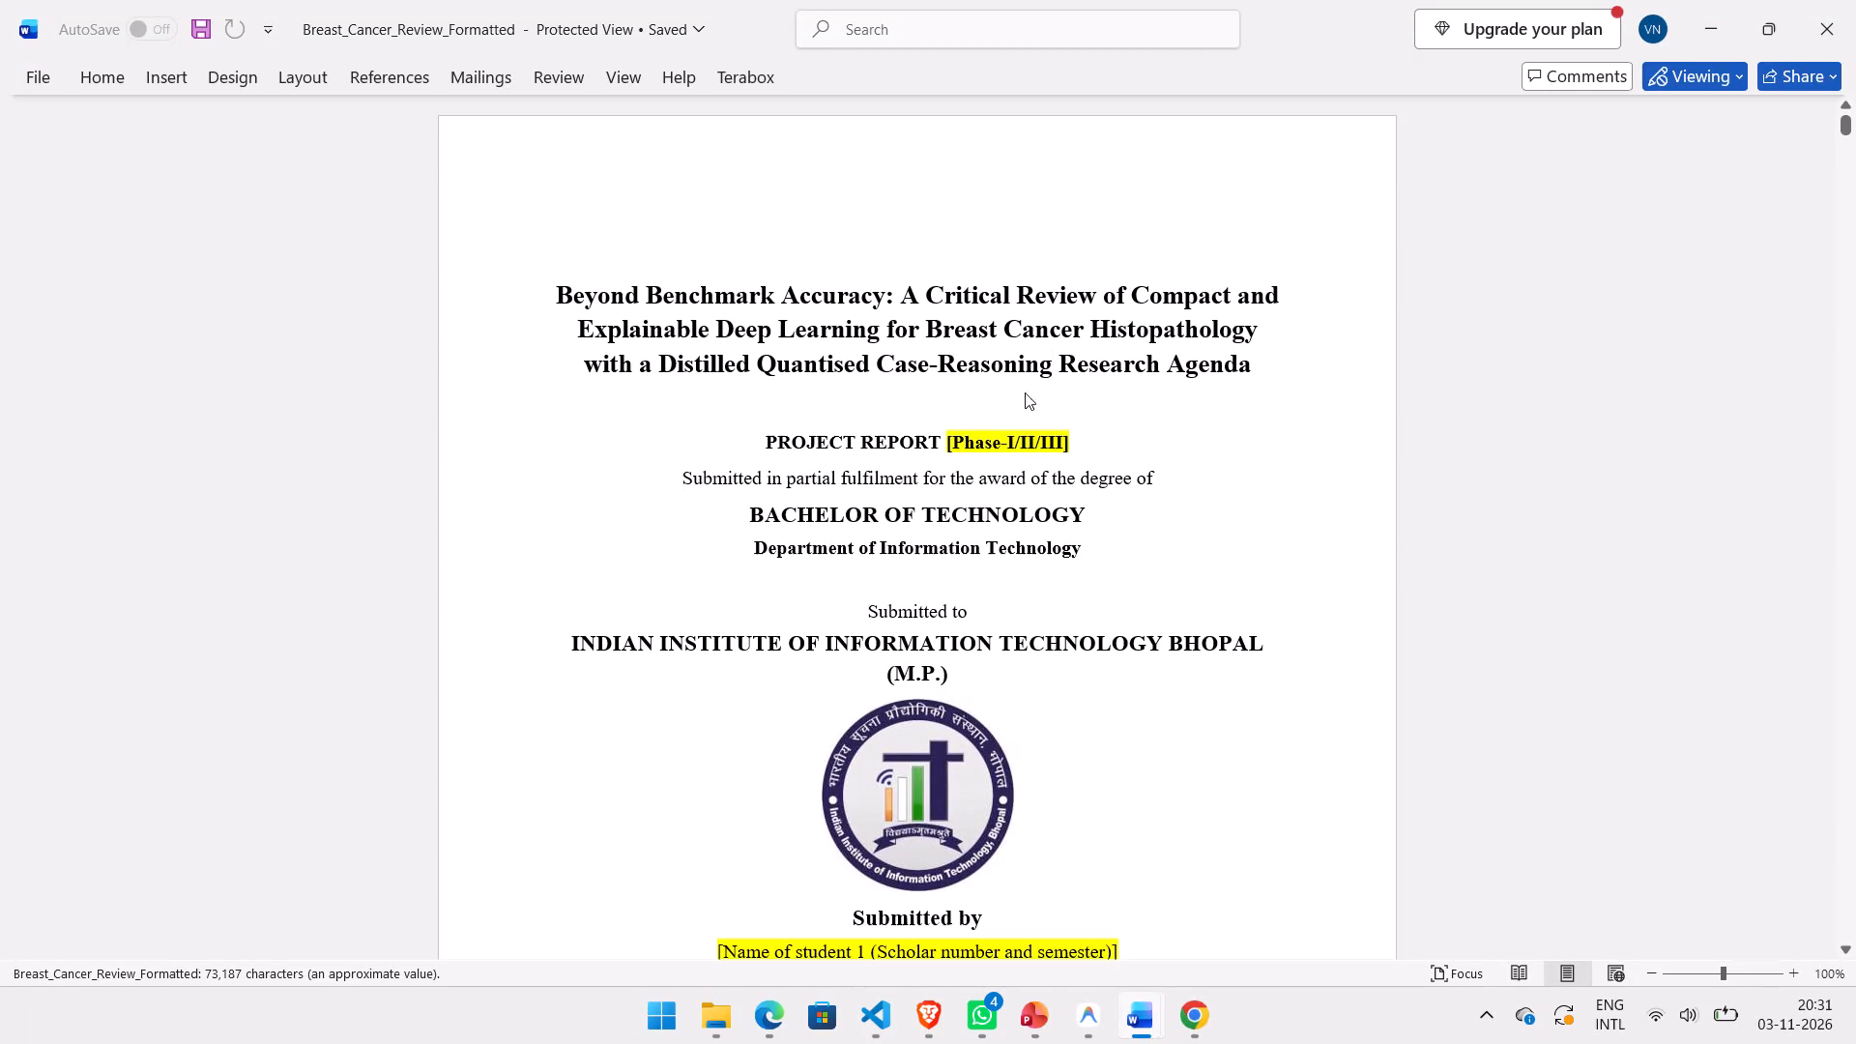
{"action": "left_click", "coordinate": [1079, 430]}
{"action": "left_click", "coordinate": [1076, 441]}
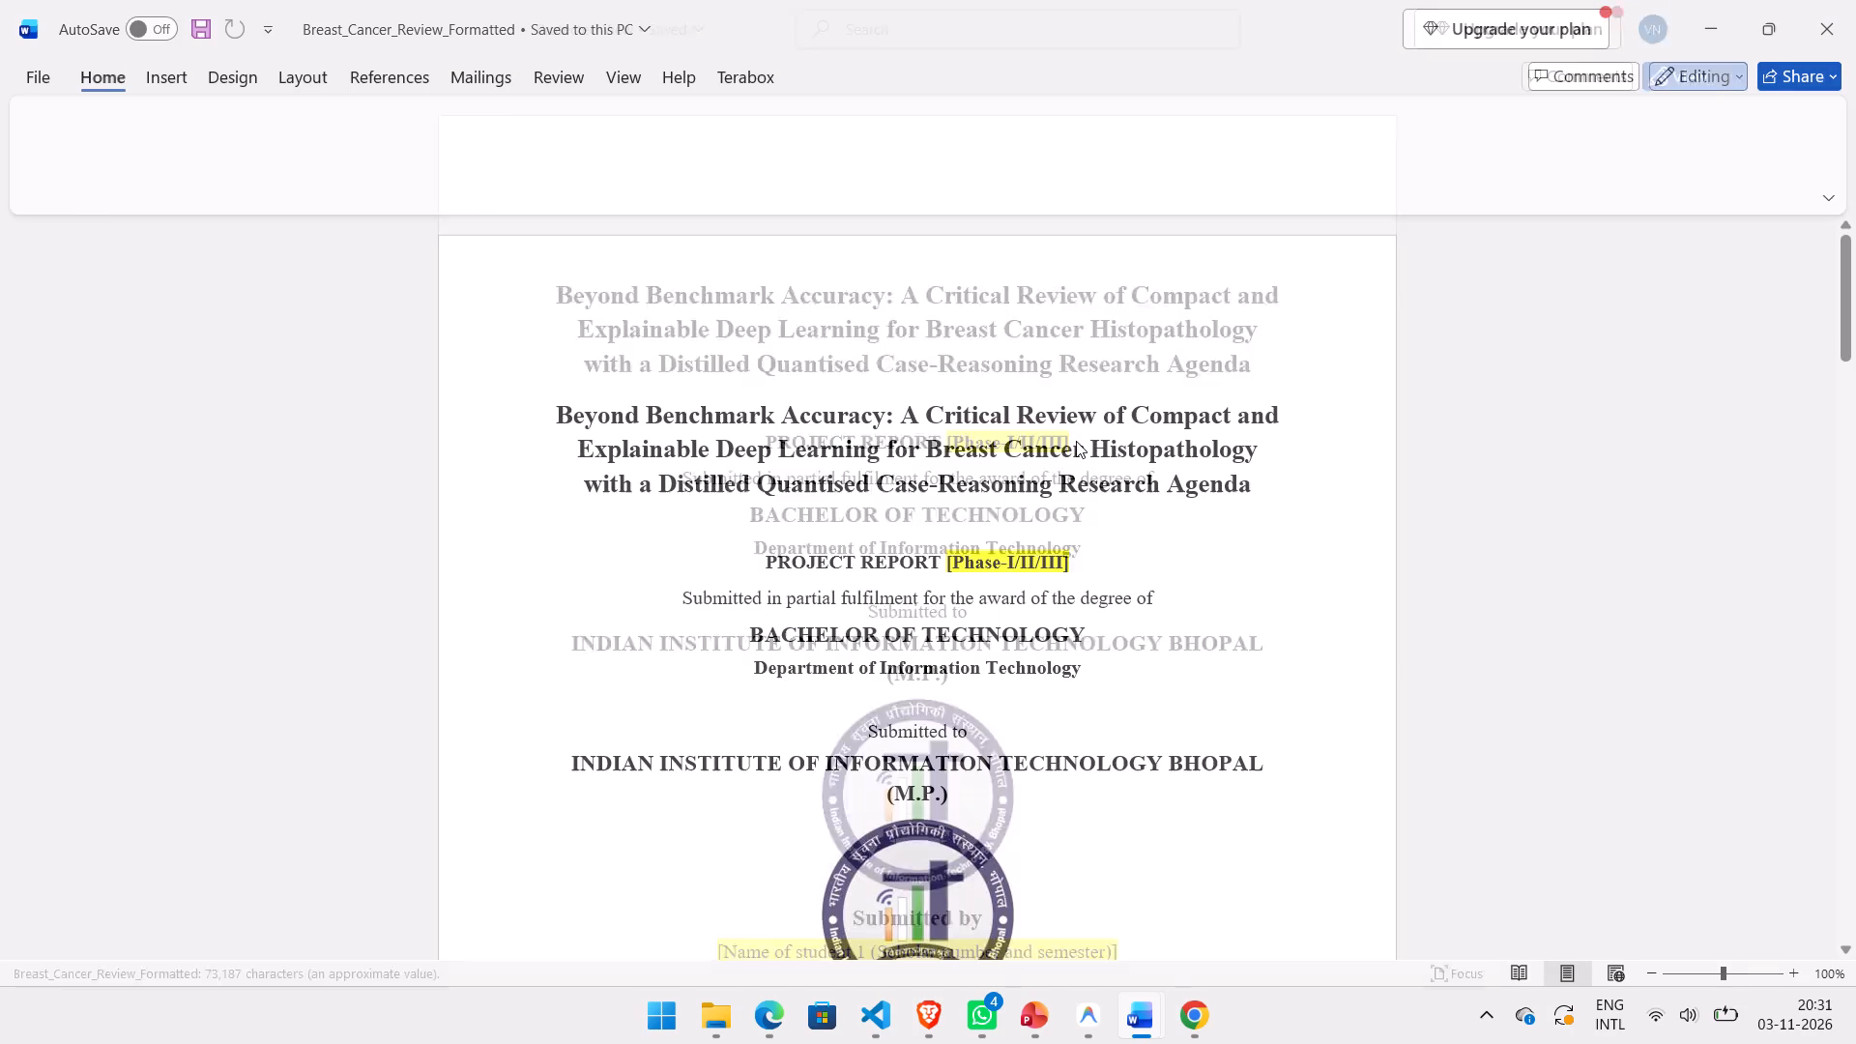
Delete the highlighted [Phase-I/II/III] placeholder after PROJECT REPORT on the cover page.
{"action": "left_click", "coordinate": [1073, 559]}
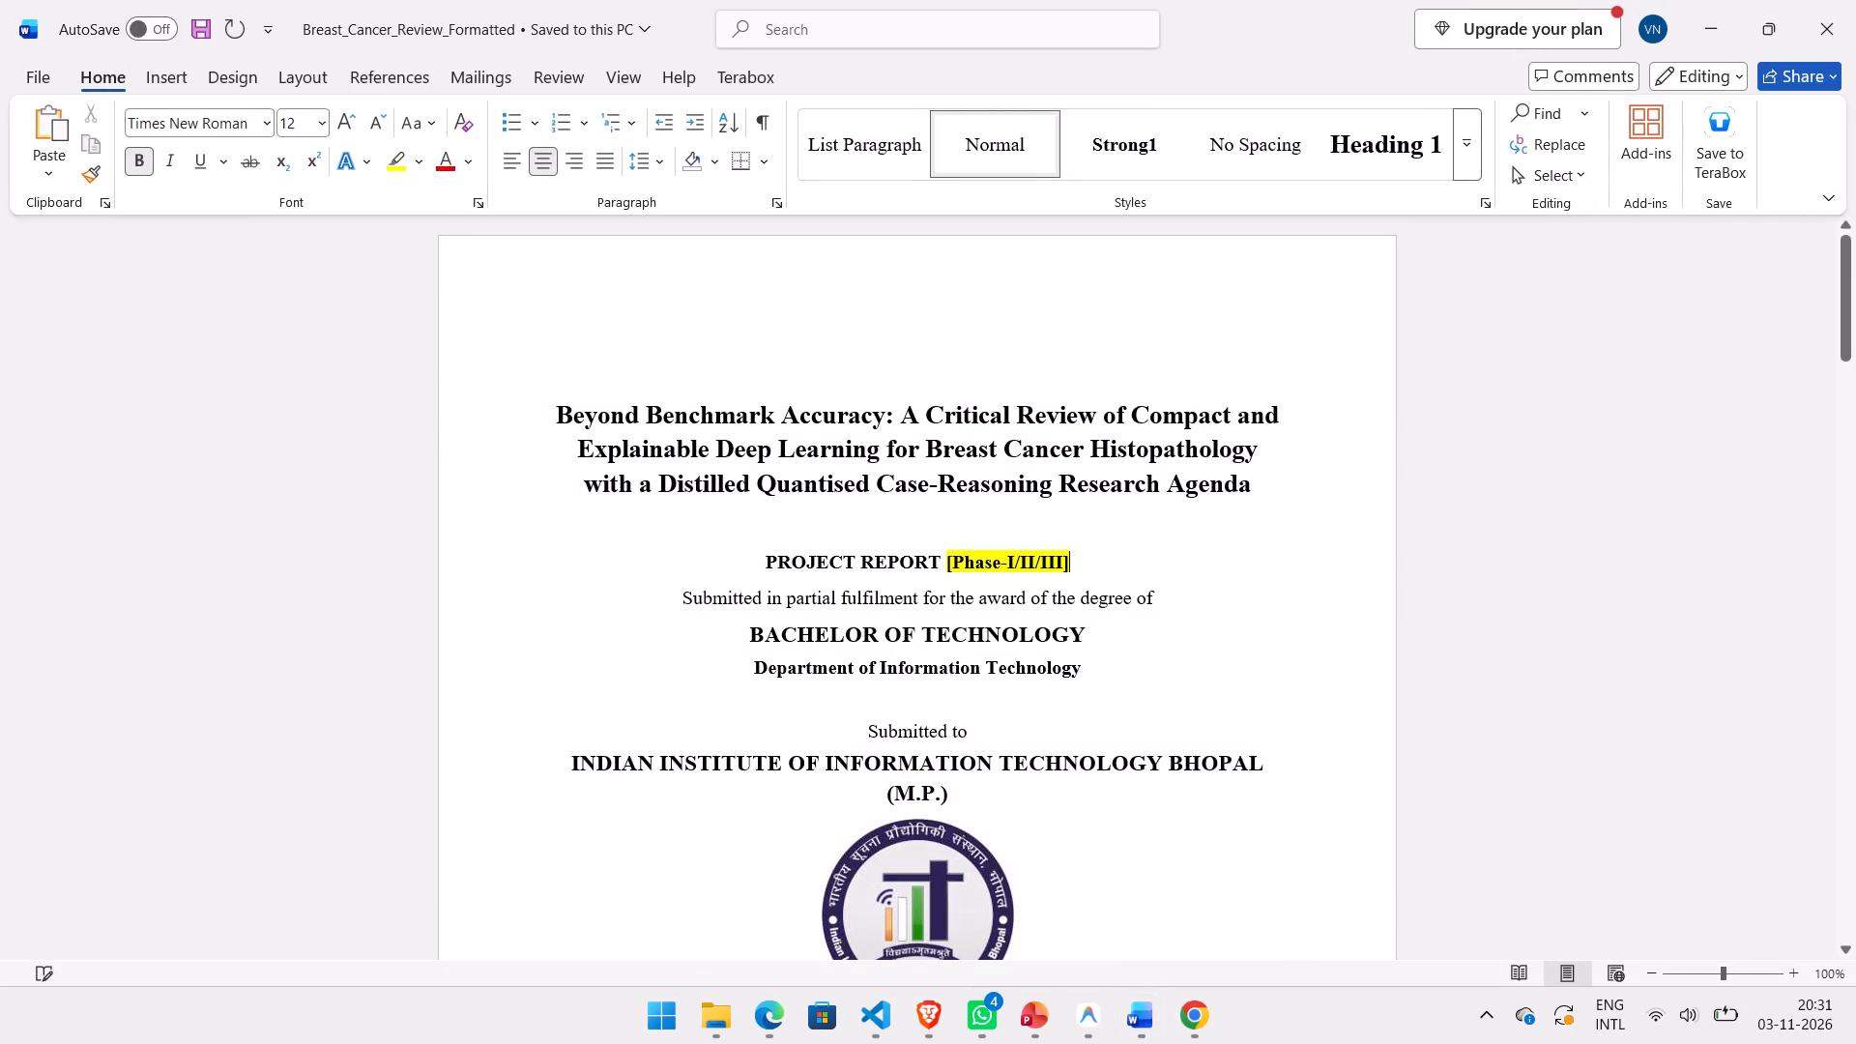
{"action": "key", "text": "BackSpace"}
{"action": "key", "text": "BackSpace"}
{"action": "key", "text": "BackSpace"}
{"action": "key", "text": "BackSpace"}
{"action": "key", "text": "BackSpace"}
{"action": "key", "text": "BackSpace"}
{"action": "key", "text": "BackSpace"}
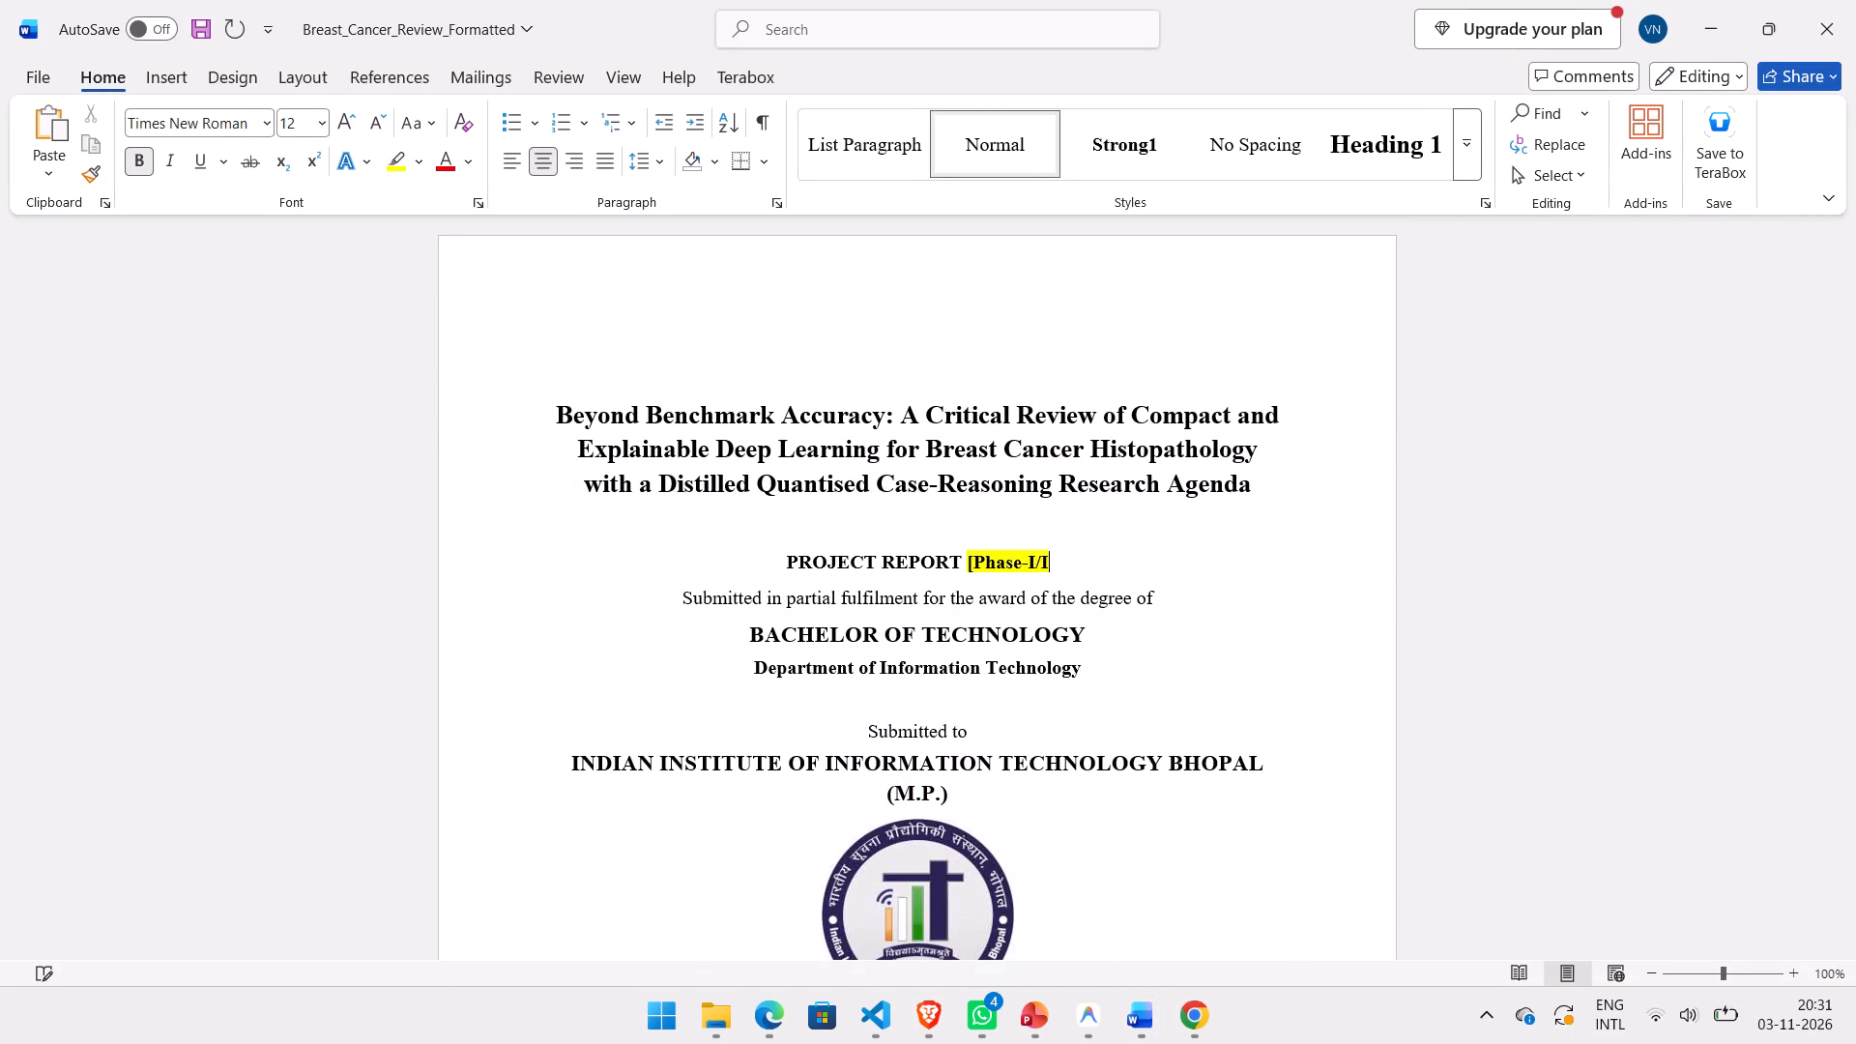
{"action": "key", "text": "BackSpace"}
{"action": "key", "text": "BackSpace"}
{"action": "key", "text": "BackSpace"}
{"action": "key", "text": "BackSpace"}
{"action": "key", "text": "BackSpace"}
{"action": "key", "text": "BackSpace"}
{"action": "key", "text": "BackSpace"}
{"action": "key", "text": "BackSpace"}
{"action": "key", "text": "BackSpace"}
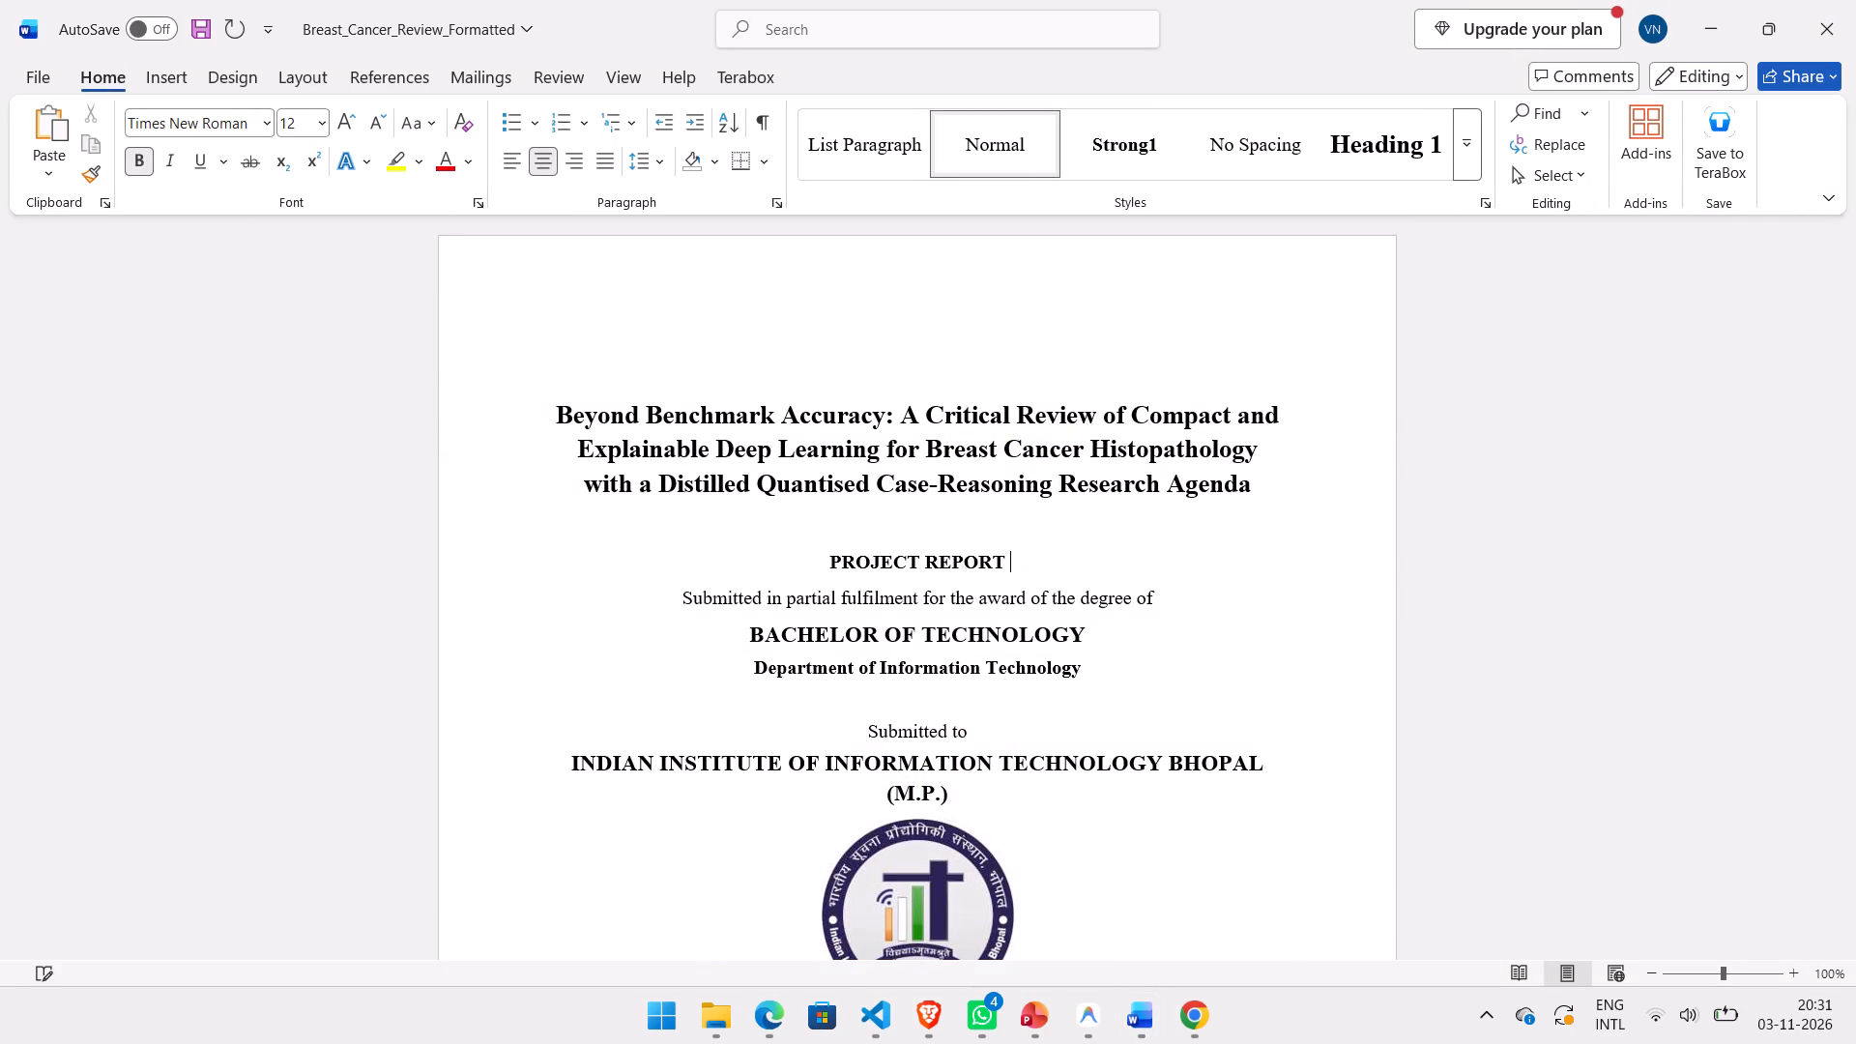
Delete the placeholder line for student 2 and the blank line after it under Submitted by.
{"action": "scroll", "coordinate": [984, 660], "scroll_direction": "down", "scroll_amount": 2}
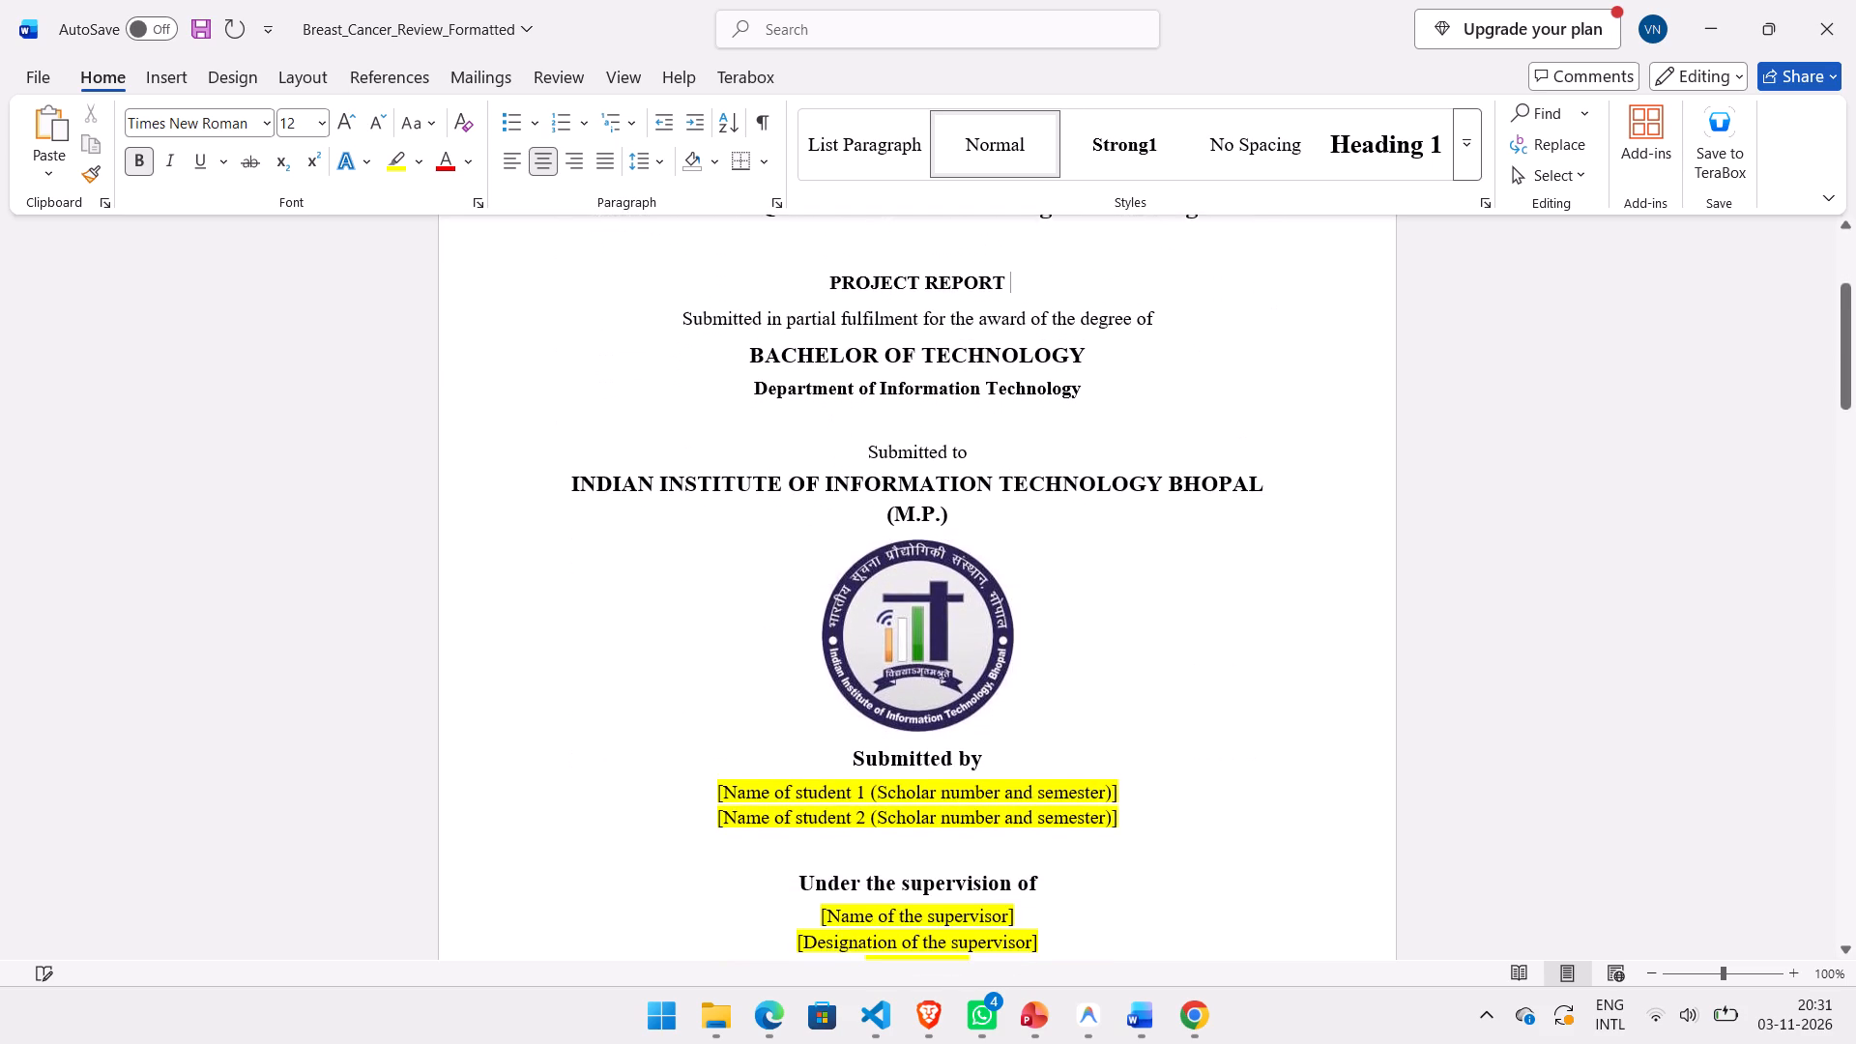
{"action": "scroll", "coordinate": [984, 660], "scroll_direction": "down", "scroll_amount": 1}
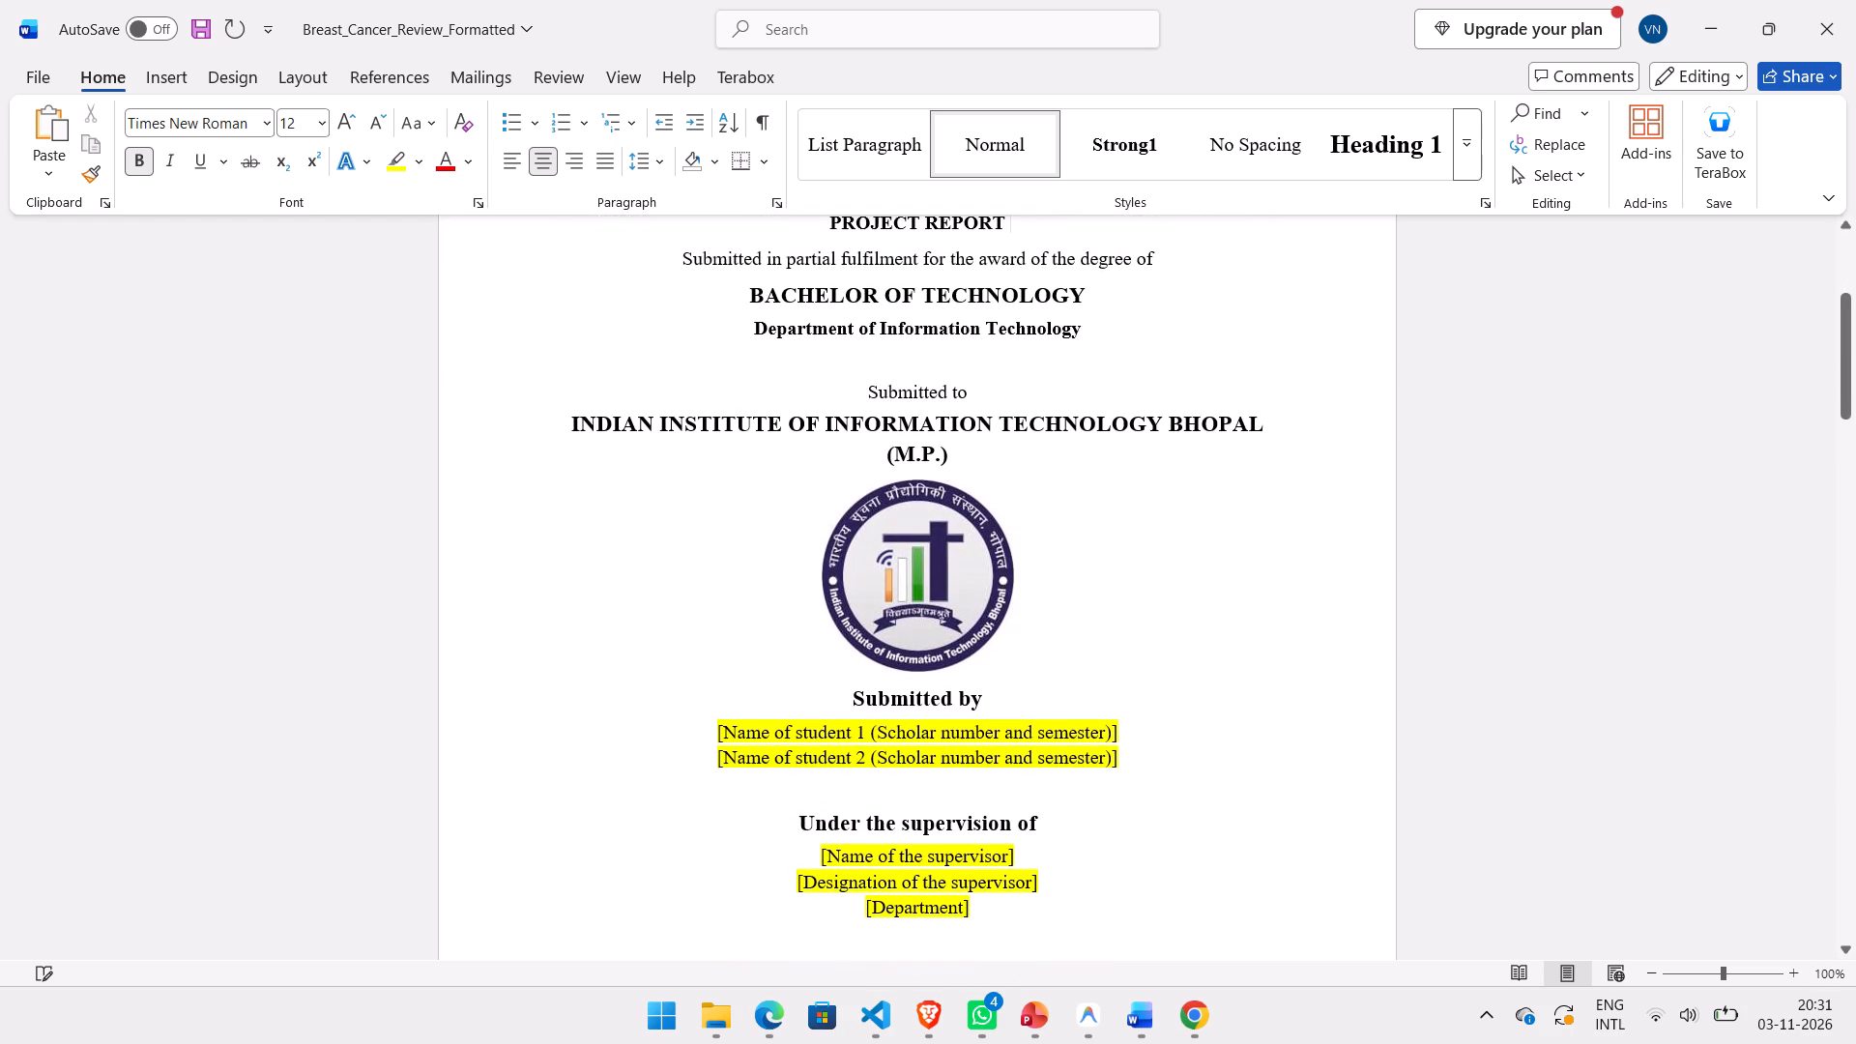
{"action": "left_click", "coordinate": [1134, 752]}
{"action": "key", "text": "BackSpace"}
{"action": "key", "text": "BackSpace"}
{"action": "key", "text": "BackSpace"}
{"action": "key", "text": "BackSpace"}
{"action": "key", "text": "BackSpace"}
{"action": "key", "text": "BackSpace"}
{"action": "key", "text": "BackSpace"}
{"action": "key", "text": "BackSpace"}
{"action": "key", "text": "BackSpace"}
{"action": "key", "text": "BackSpace"}
{"action": "key", "text": "BackSpace"}
{"action": "key", "text": "BackSpace"}
{"action": "key", "text": "BackSpace"}
{"action": "key", "text": "BackSpace"}
{"action": "key", "text": "BackSpace"}
{"action": "key", "text": "BackSpace"}
{"action": "key", "text": "BackSpace"}
{"action": "key", "text": "BackSpace"}
{"action": "key", "text": "BackSpace"}
{"action": "key", "text": "BackSpace"}
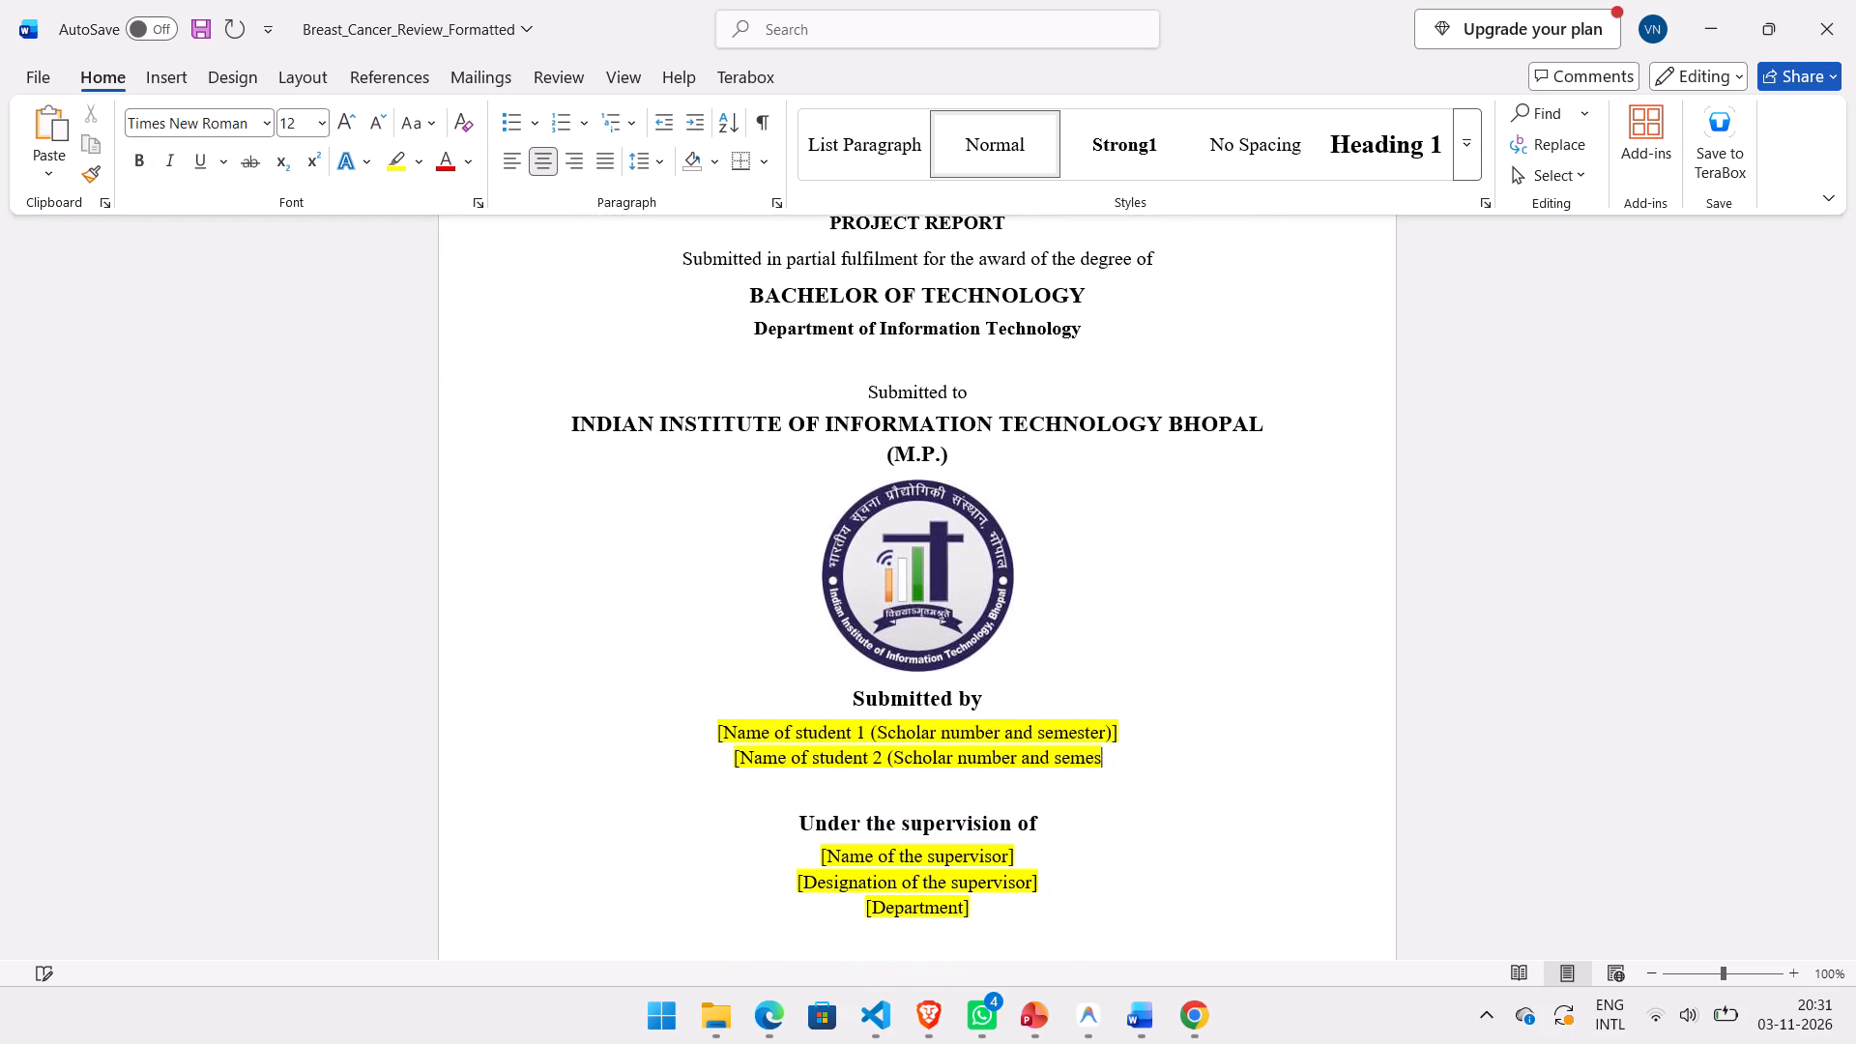
{"action": "key", "text": "BackSpace"}
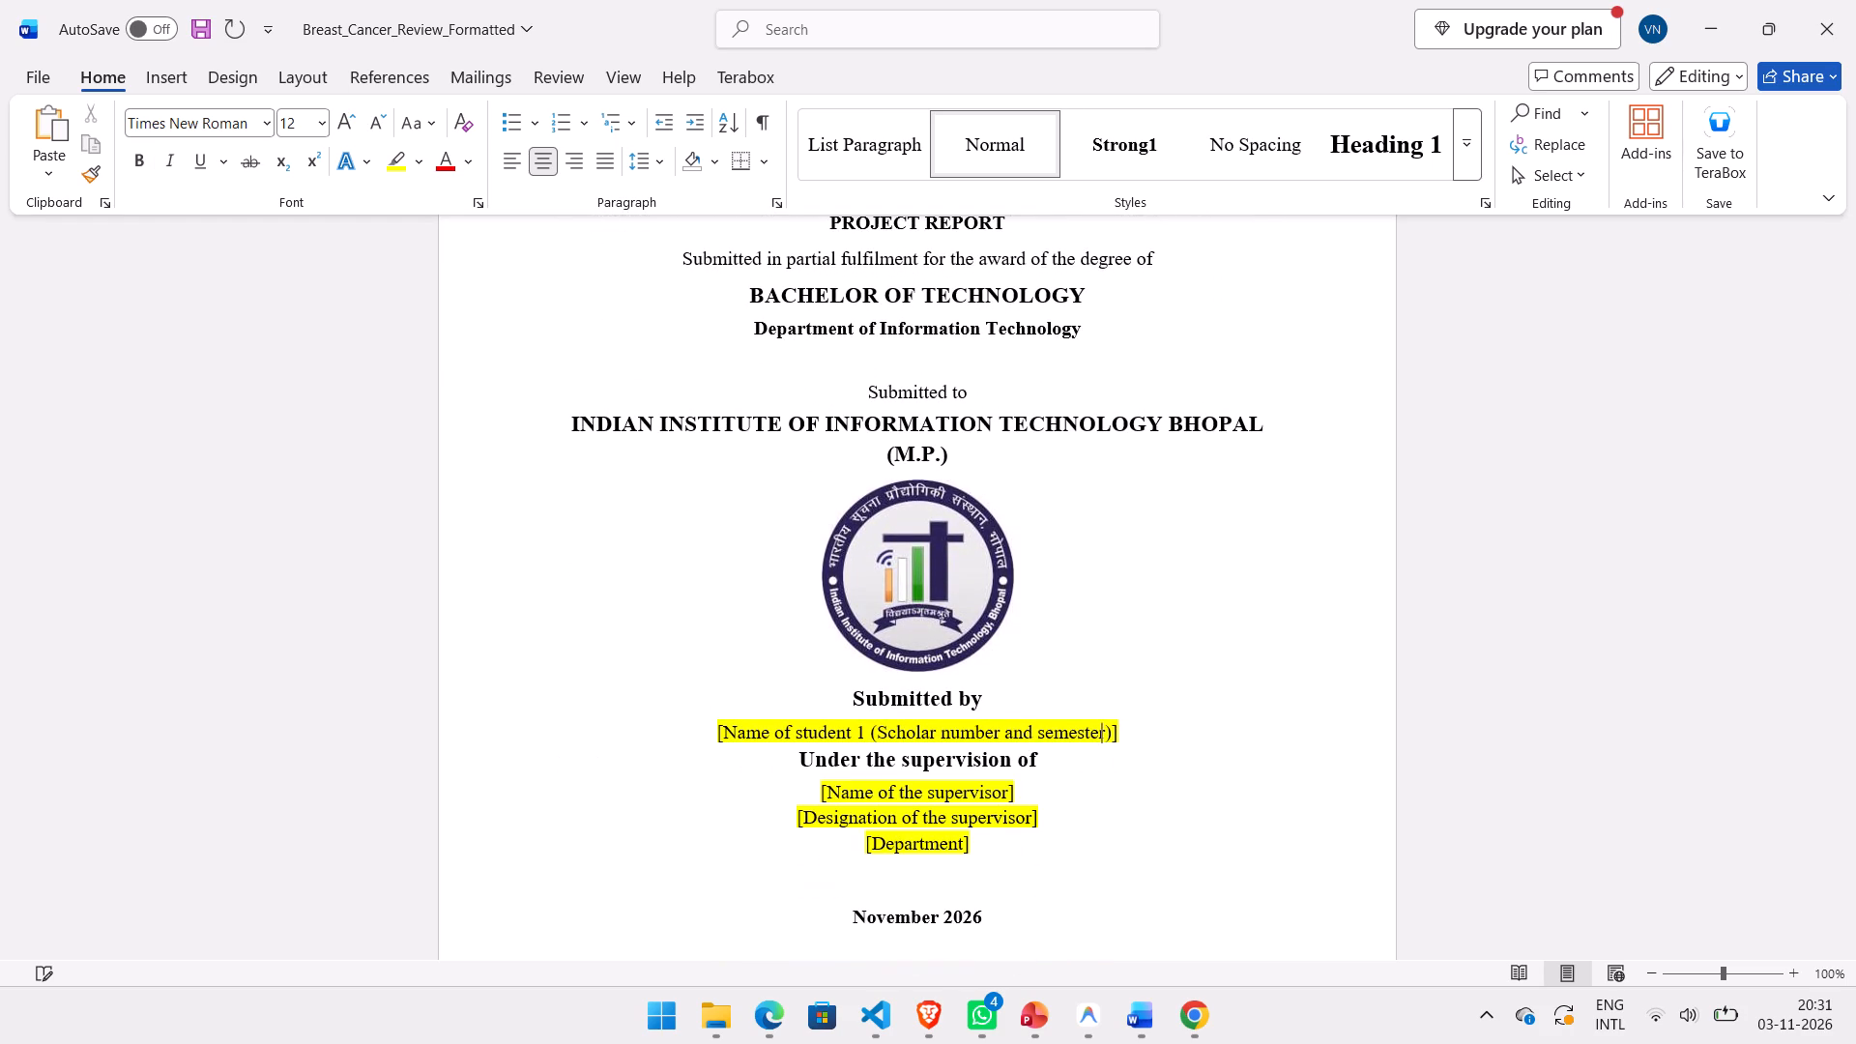
Replace the student 1 placeholder under Submitted by with the student's name and the scholar number in parentheses.
{"action": "key", "text": "BackSpace"}
{"action": "key", "text": "BackSpace"}
{"action": "key", "text": "BackSpace"}
{"action": "key", "text": "BackSpace"}
{"action": "key", "text": "BackSpace"}
{"action": "key", "text": "BackSpace"}
{"action": "key", "text": "BackSpace"}
{"action": "key", "text": "BackSpace"}
{"action": "key", "text": "BackSpace"}
{"action": "key", "text": "BackSpace"}
{"action": "key", "text": "BackSpace"}
{"action": "key", "text": "BackSpace"}
{"action": "key", "text": "BackSpace"}
{"action": "key", "text": "BackSpace"}
{"action": "key", "text": "BackSpace"}
{"action": "key", "text": "BackSpace"}
{"action": "key", "text": "BackSpace"}
{"action": "key", "text": "BackSpace"}
{"action": "key", "text": "BackSpace"}
{"action": "key", "text": "BackSpace"}
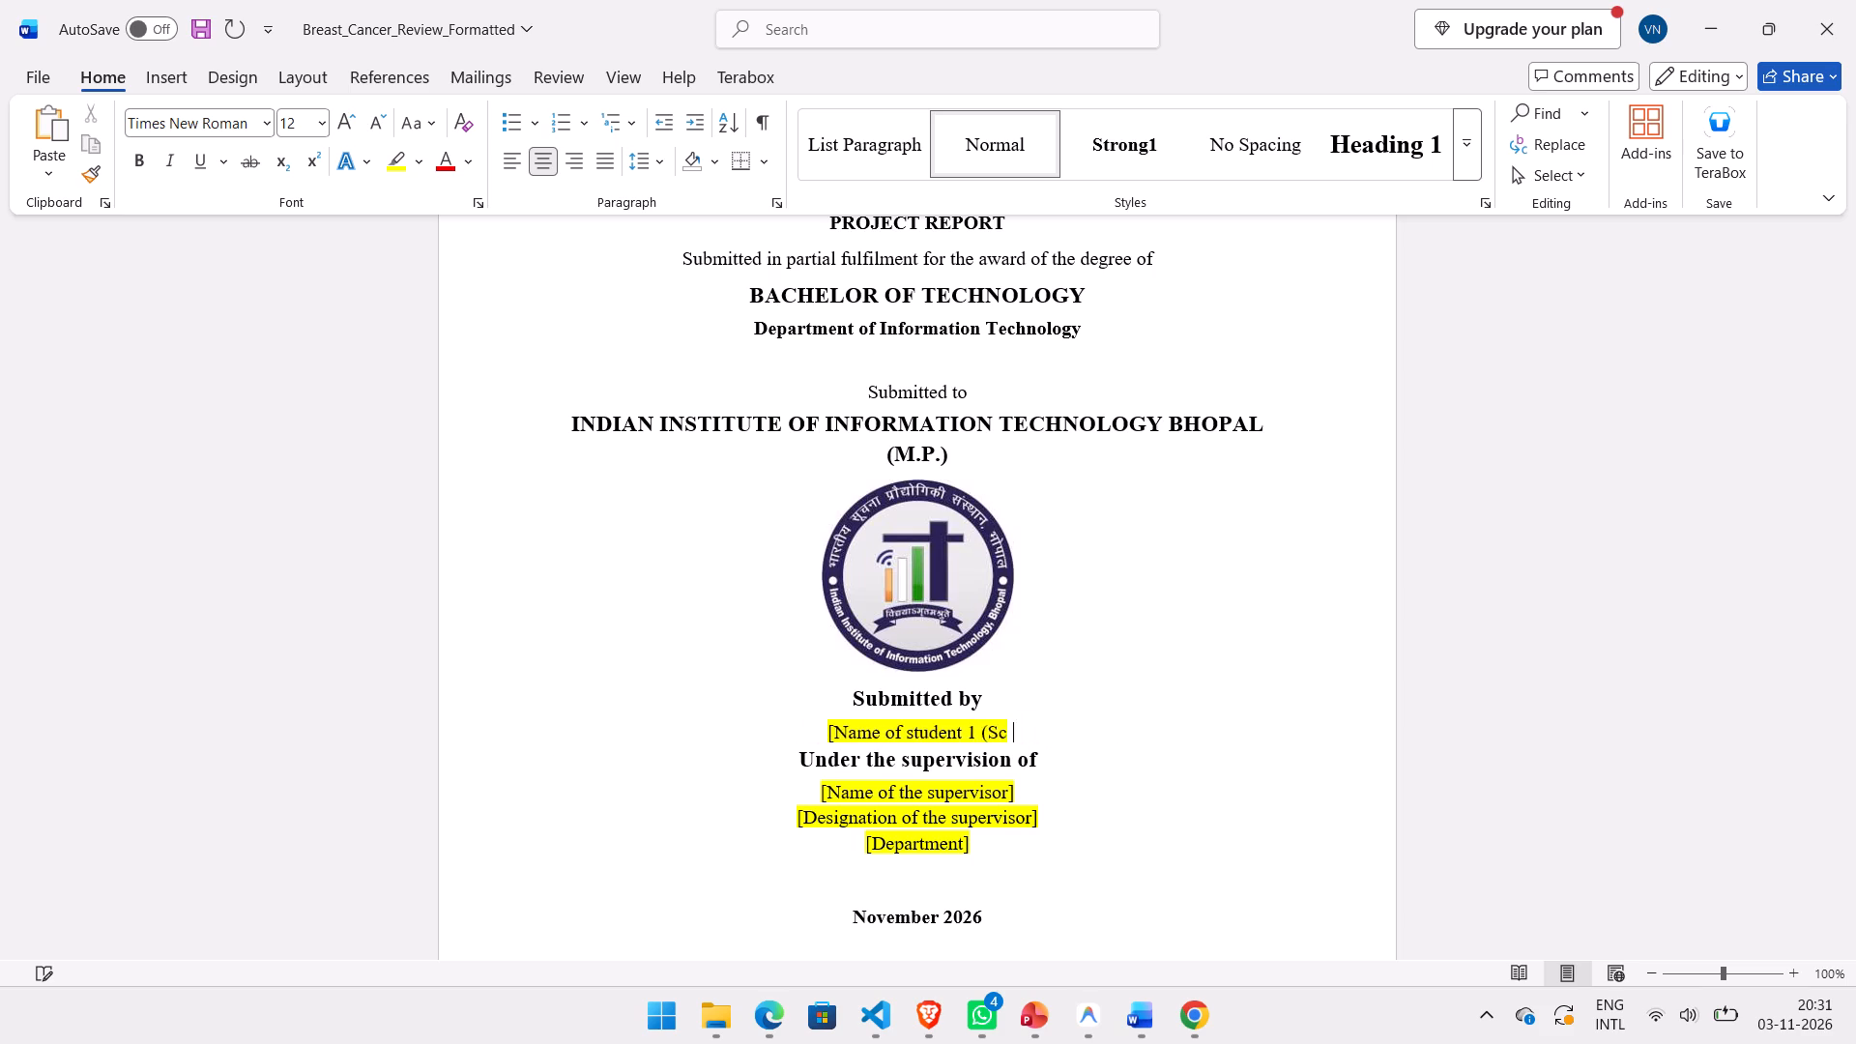
{"action": "key", "text": "BackSpace"}
{"action": "key", "text": "BackSpace"}
{"action": "key", "text": "BackSpace"}
{"action": "key", "text": "BackSpace"}
{"action": "key", "text": "BackSpace"}
{"action": "key", "text": "BackSpace"}
{"action": "key", "text": "BackSpace"}
{"action": "key", "text": "BackSpace"}
{"action": "key", "text": "BackSpace"}
{"action": "key", "text": "BackSpace"}
{"action": "key", "text": "BackSpace"}
{"action": "key", "text": "BackSpace"}
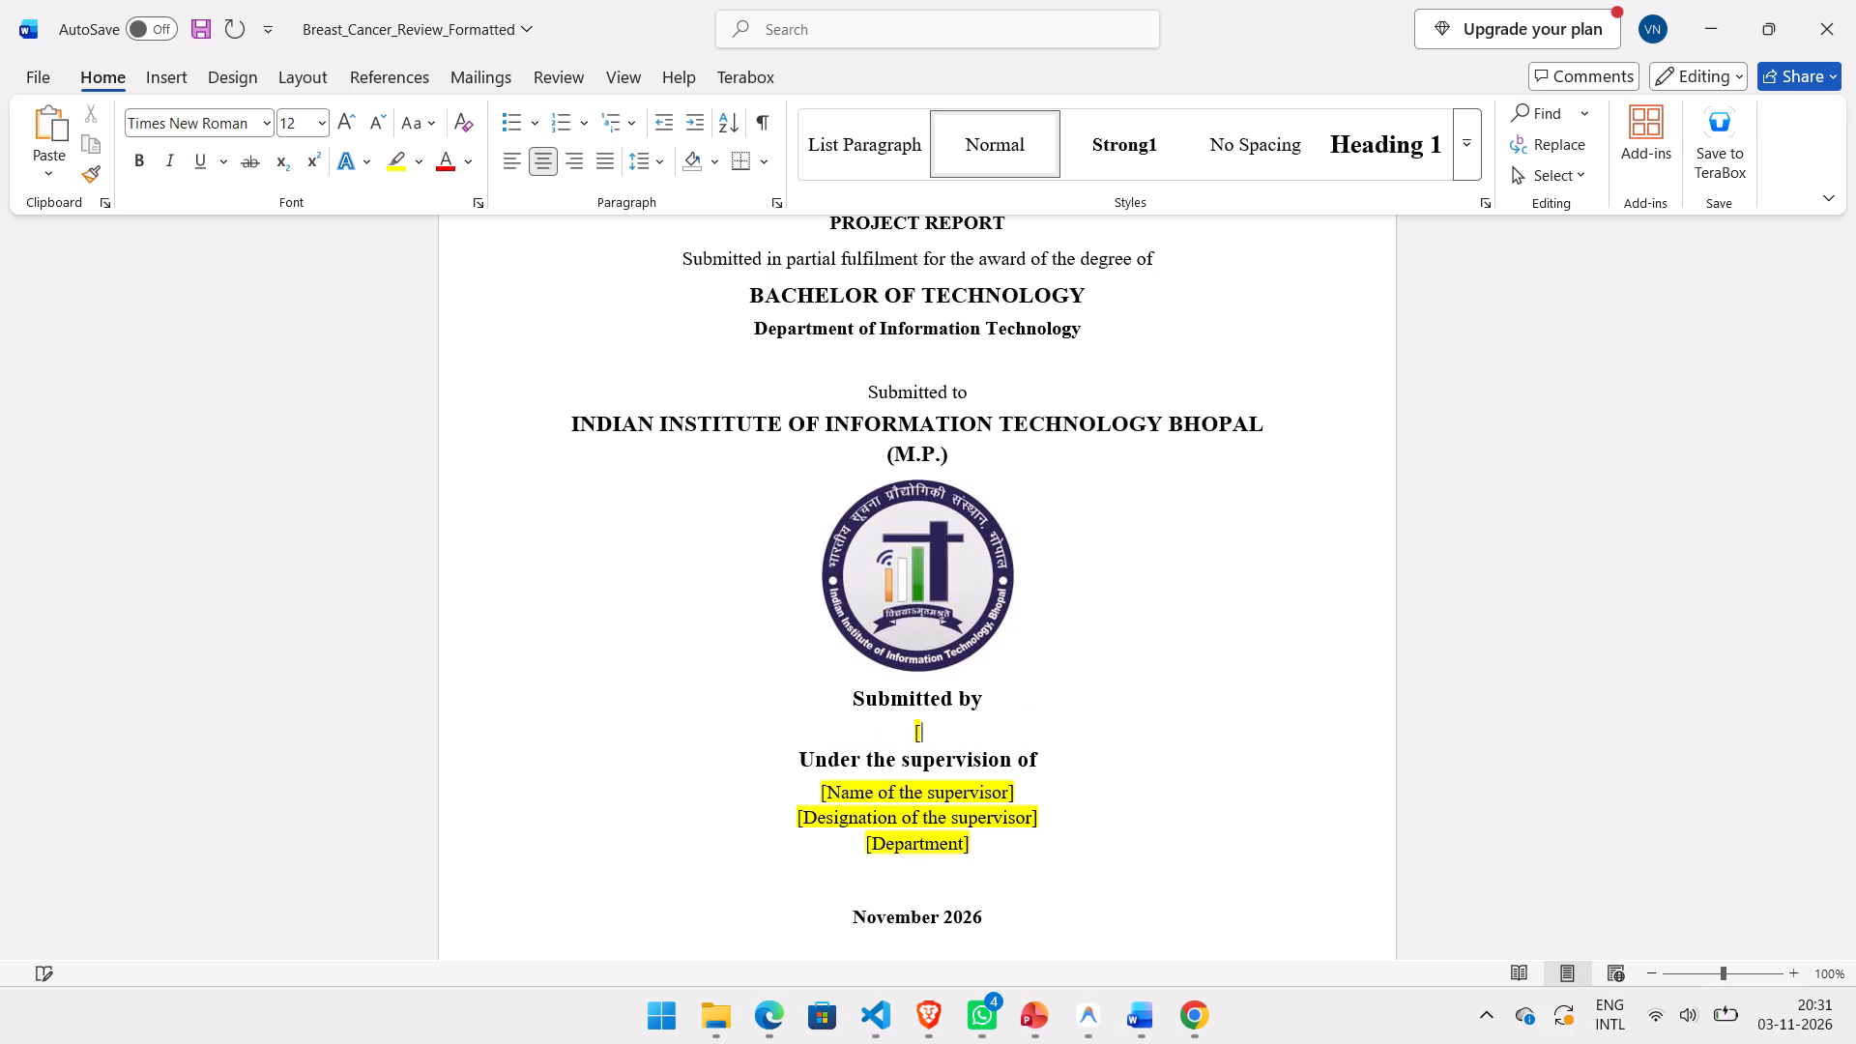
{"action": "key", "text": "BackSpace"}
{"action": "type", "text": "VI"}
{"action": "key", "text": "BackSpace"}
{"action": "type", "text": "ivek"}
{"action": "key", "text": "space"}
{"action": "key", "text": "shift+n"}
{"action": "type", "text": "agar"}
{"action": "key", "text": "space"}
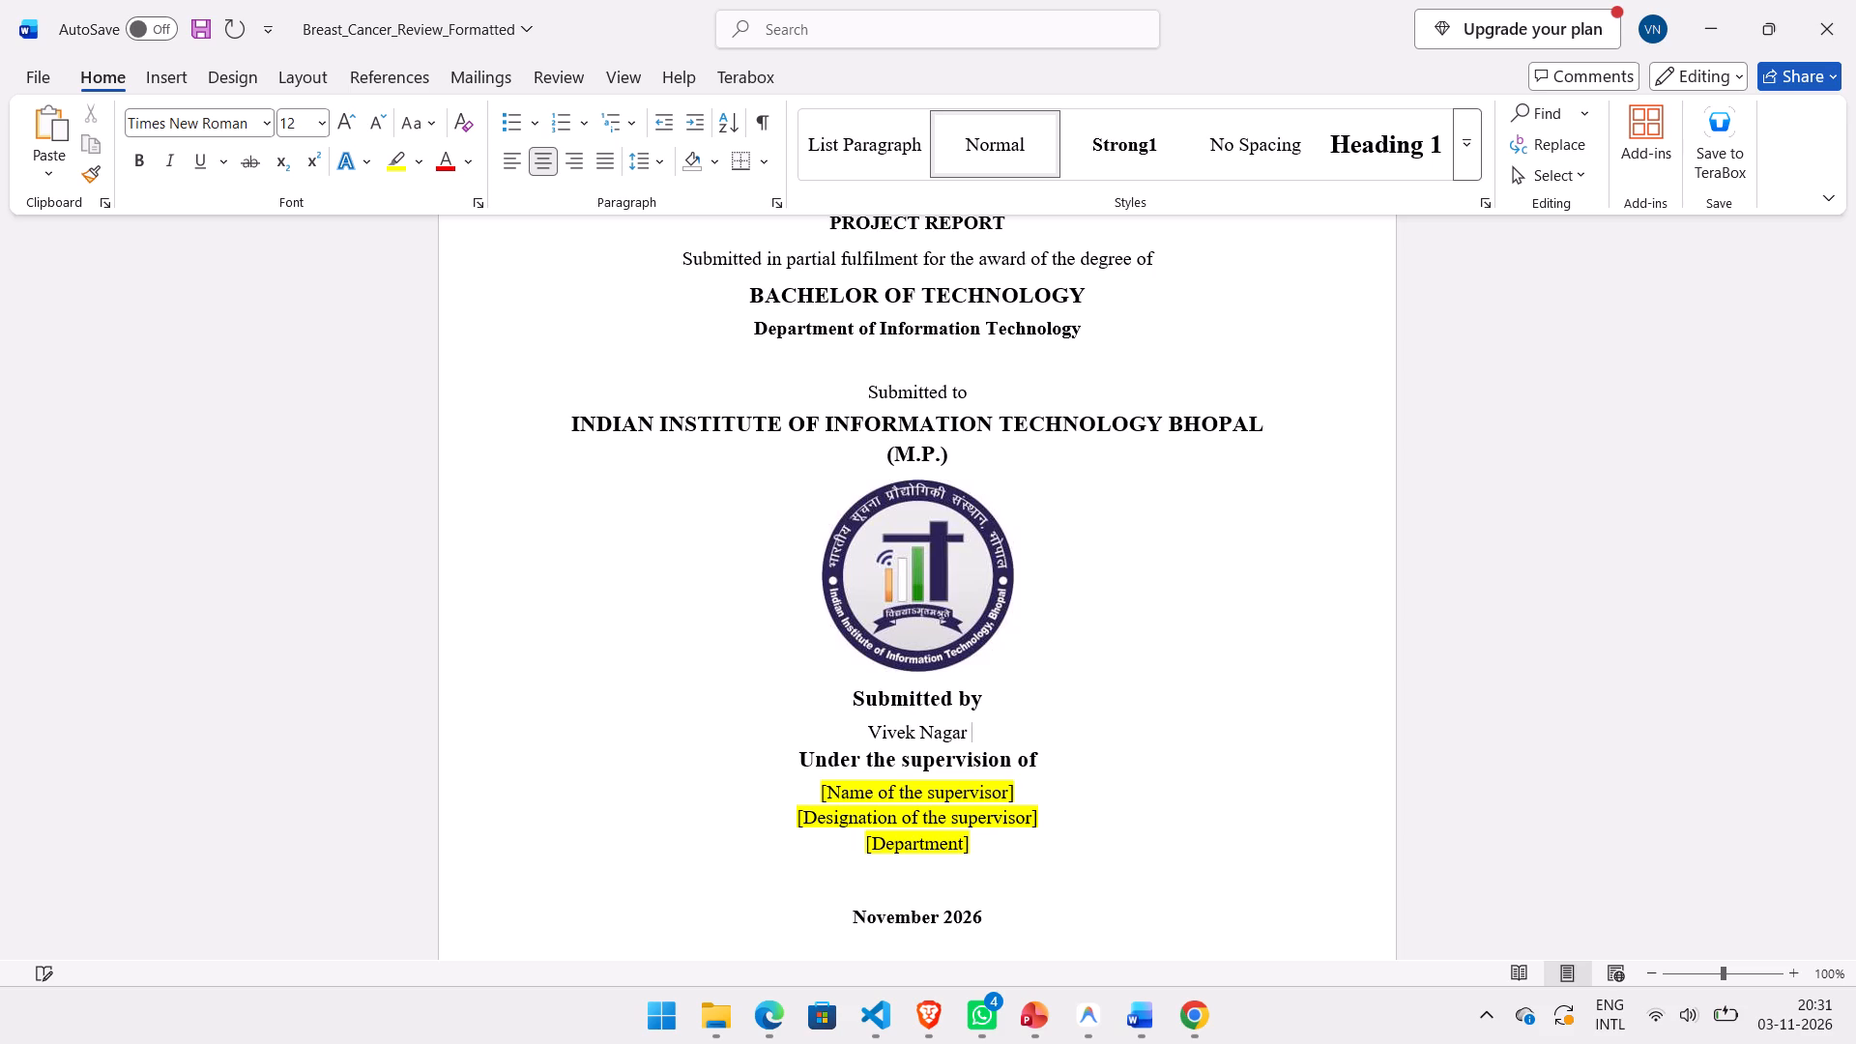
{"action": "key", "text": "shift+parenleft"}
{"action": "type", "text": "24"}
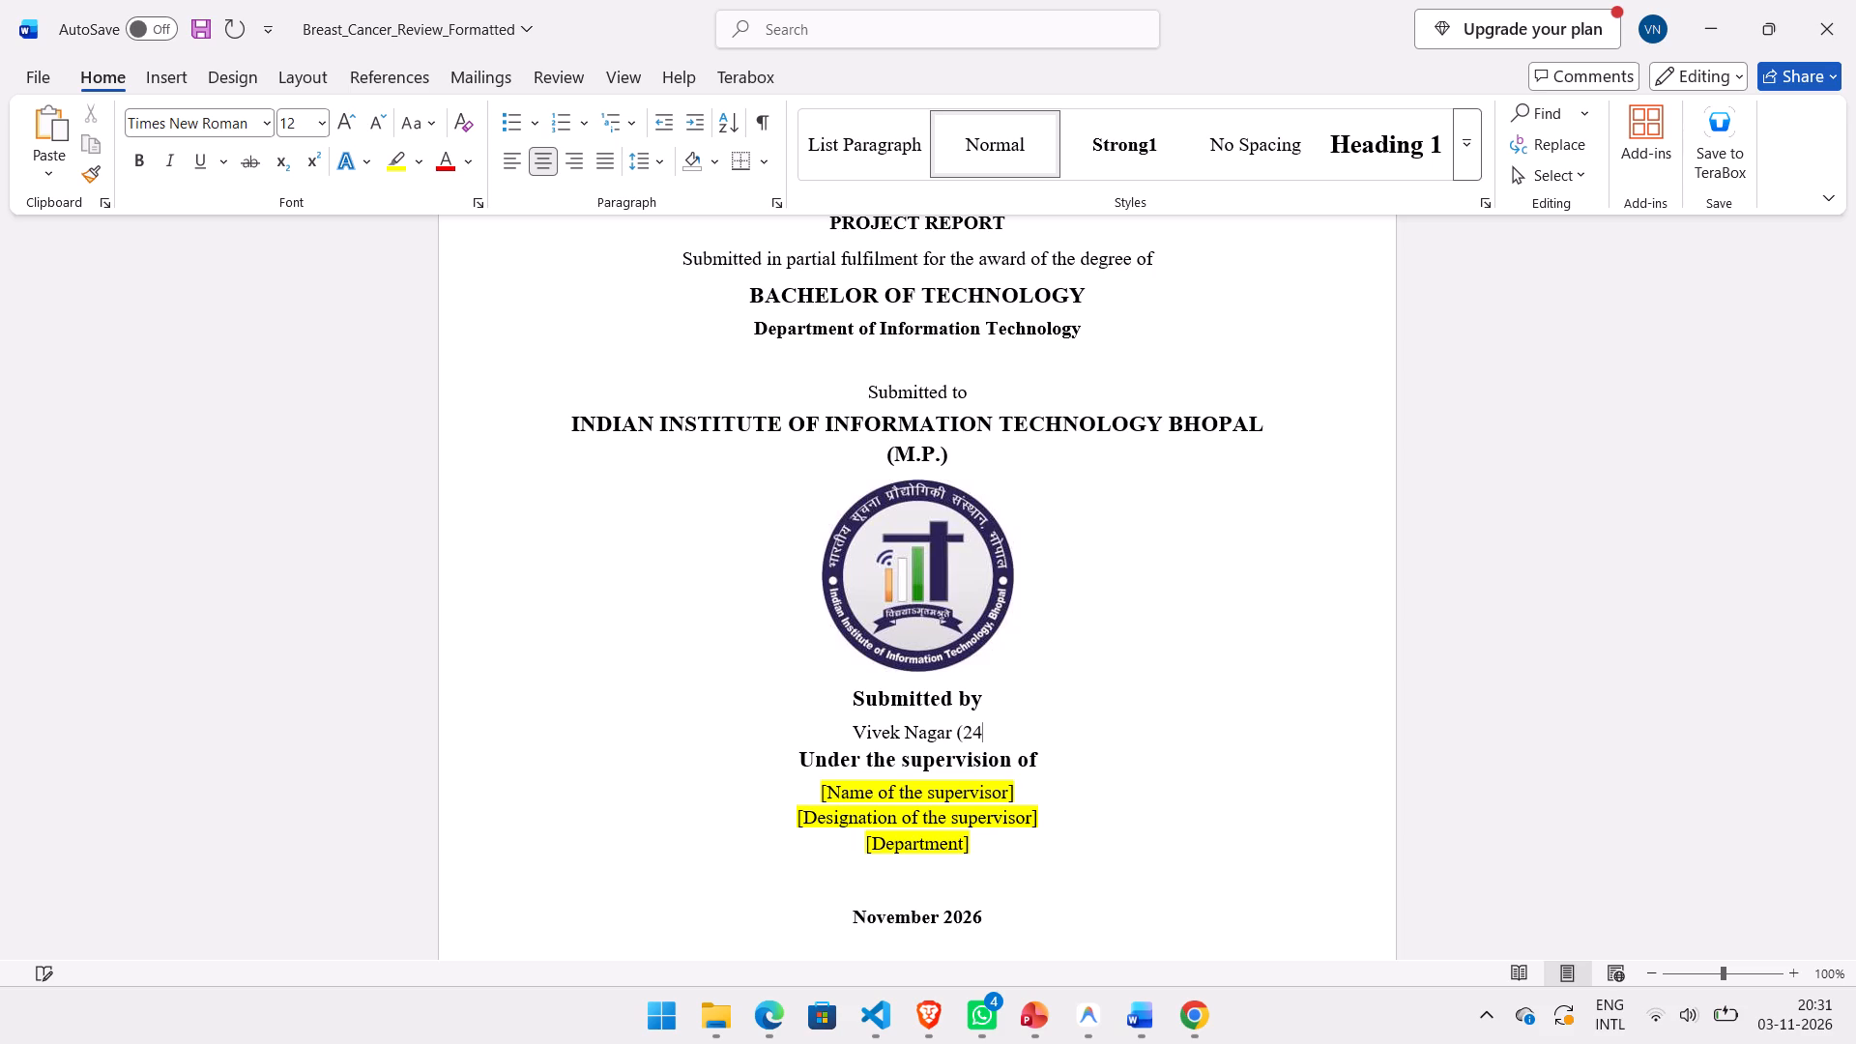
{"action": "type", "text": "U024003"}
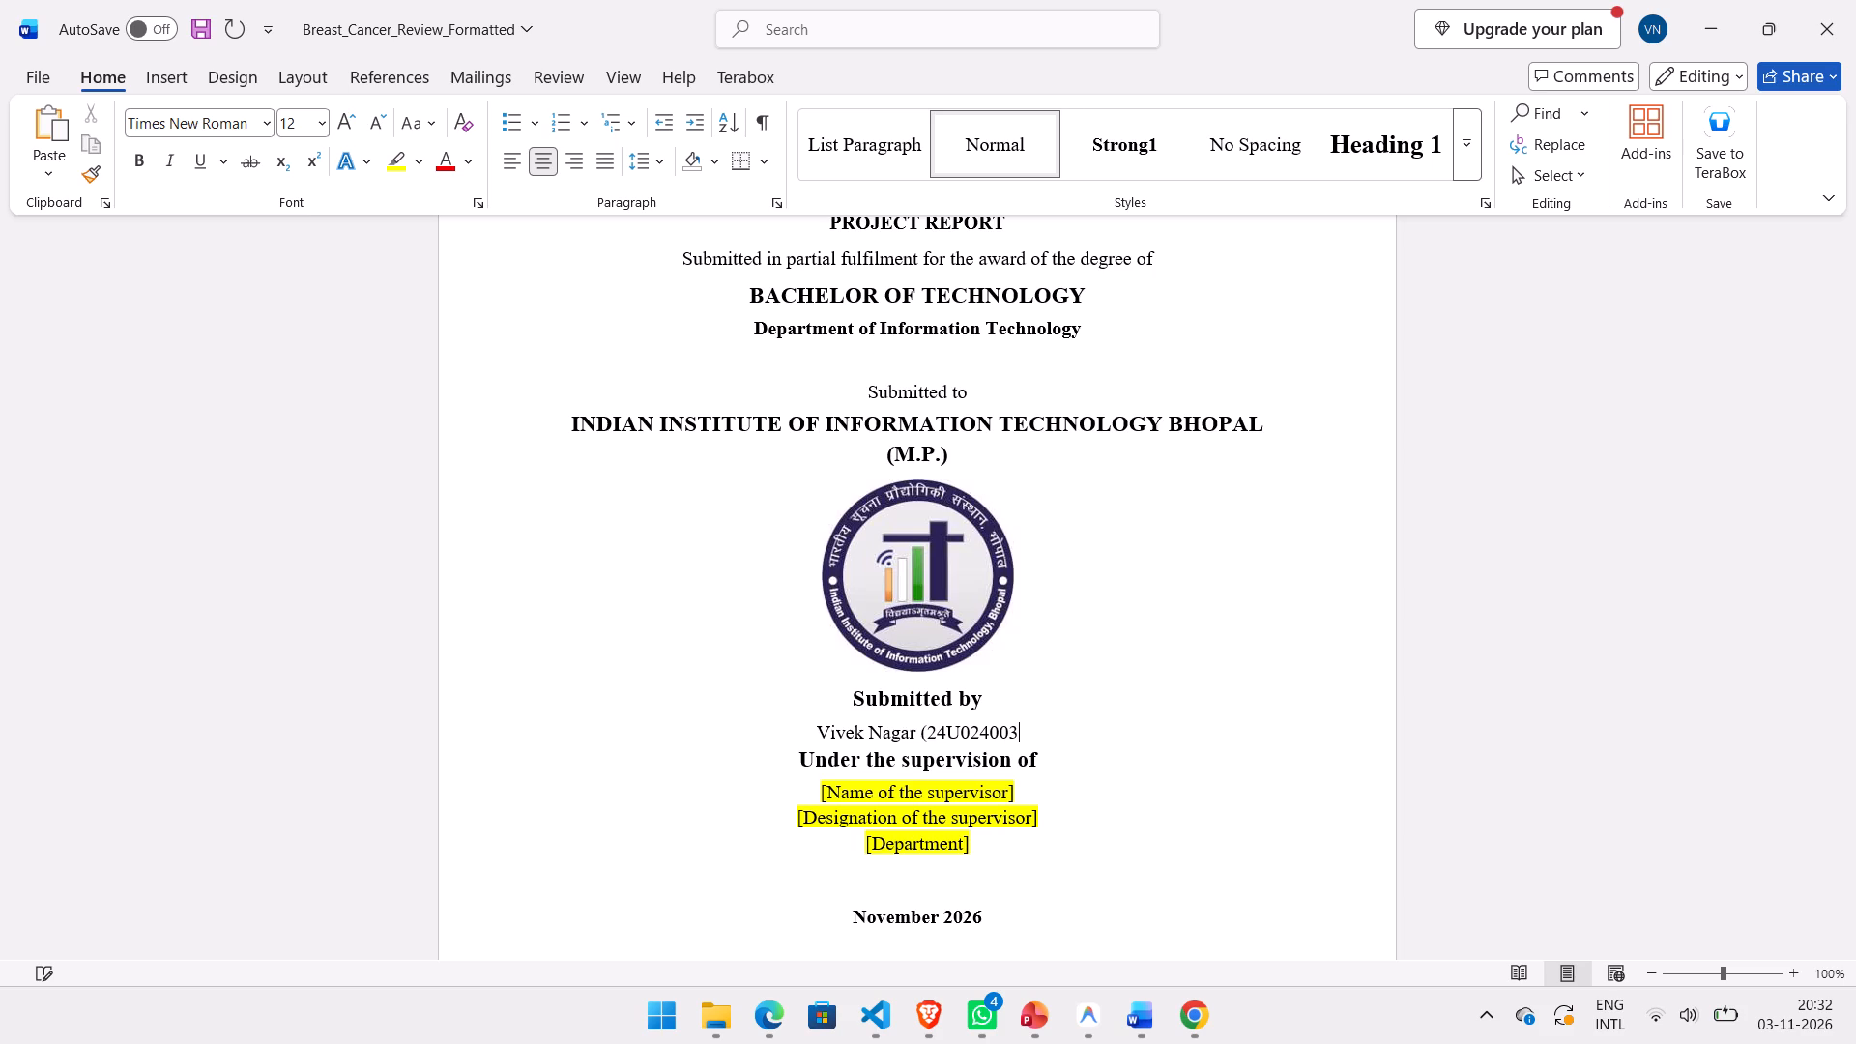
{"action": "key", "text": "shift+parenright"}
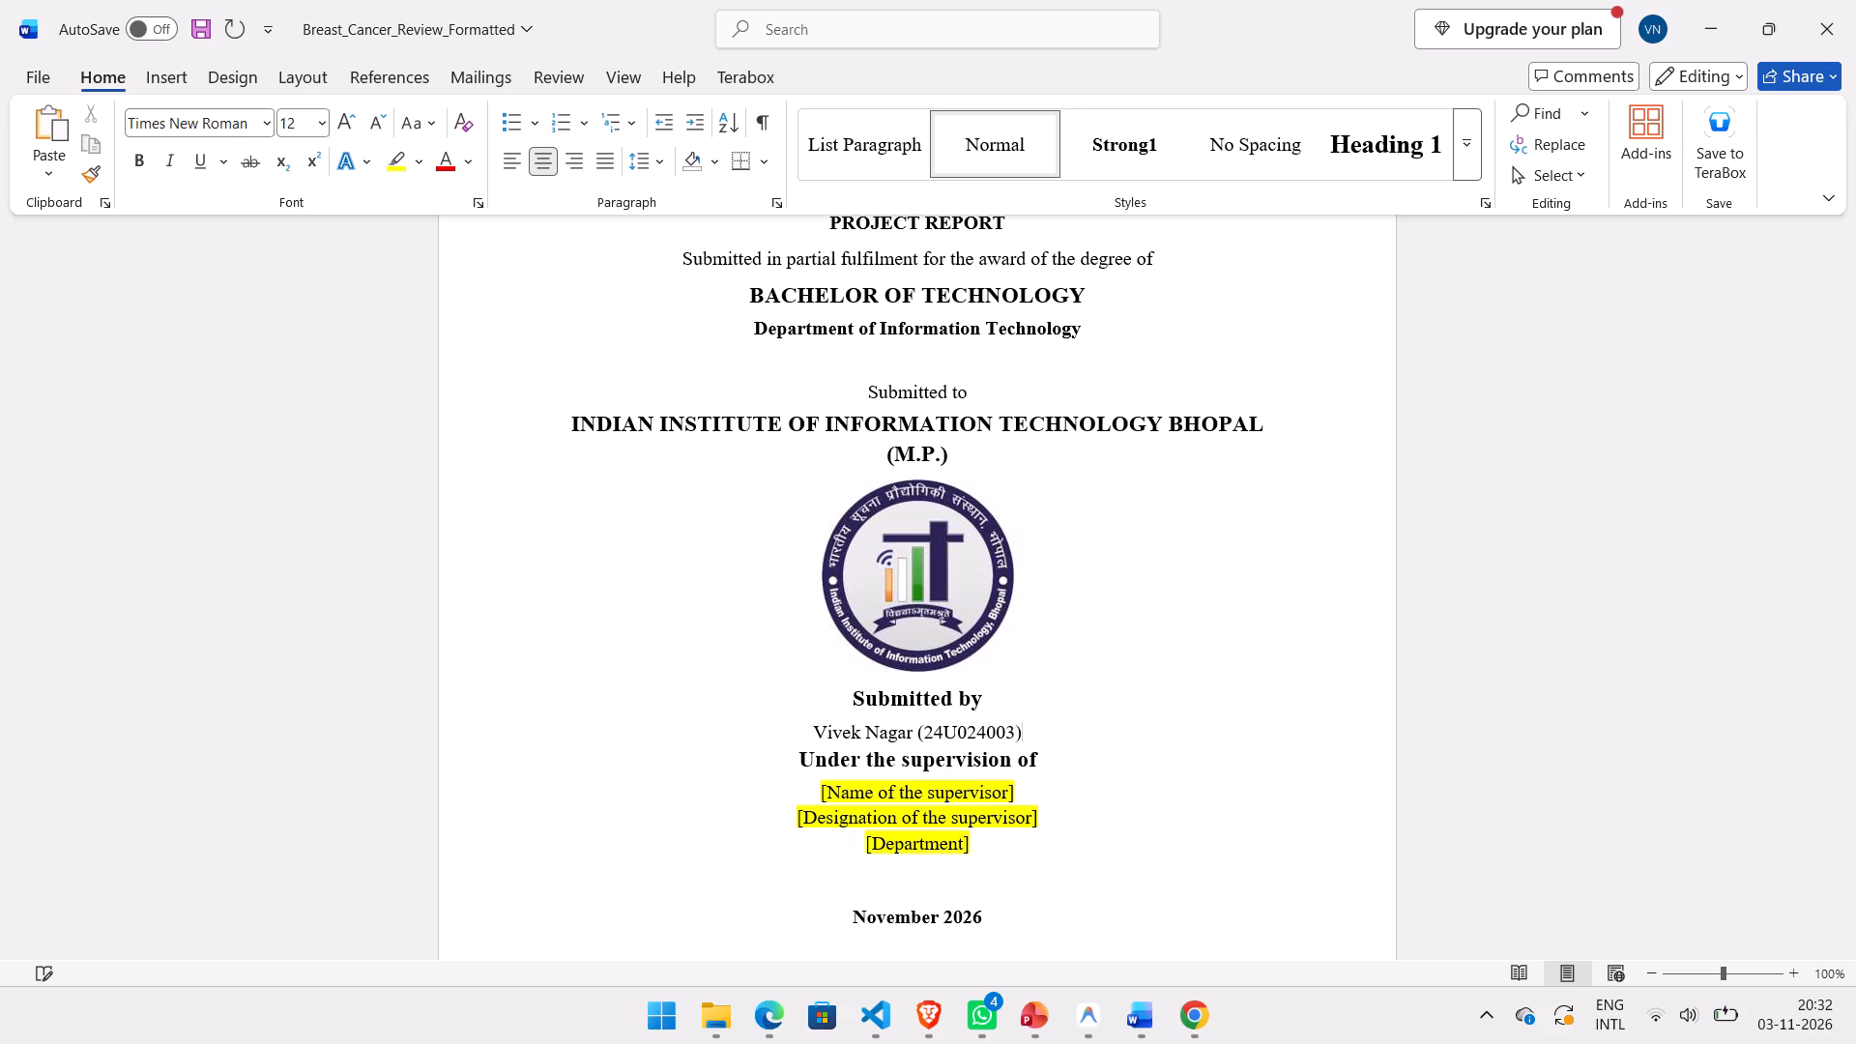
Replace the [Name of the supervisor] placeholder with the supervisor's name.
{"action": "left_click", "coordinate": [1020, 793]}
{"action": "key", "text": "BackSpace"}
{"action": "key", "text": "BackSpace"}
{"action": "key", "text": "BackSpace"}
{"action": "key", "text": "BackSpace"}
{"action": "key", "text": "BackSpace"}
{"action": "key", "text": "BackSpace"}
{"action": "key", "text": "BackSpace"}
{"action": "key", "text": "BackSpace"}
{"action": "key", "text": "BackSpace"}
{"action": "key", "text": "BackSpace"}
{"action": "key", "text": "BackSpace"}
{"action": "key", "text": "BackSpace"}
{"action": "key", "text": "BackSpace"}
{"action": "key", "text": "BackSpace"}
{"action": "key", "text": "BackSpace"}
{"action": "key", "text": "BackSpace"}
{"action": "key", "text": "BackSpace"}
{"action": "key", "text": "BackSpace"}
{"action": "key", "text": "BackSpace"}
{"action": "key", "text": "BackSpace"}
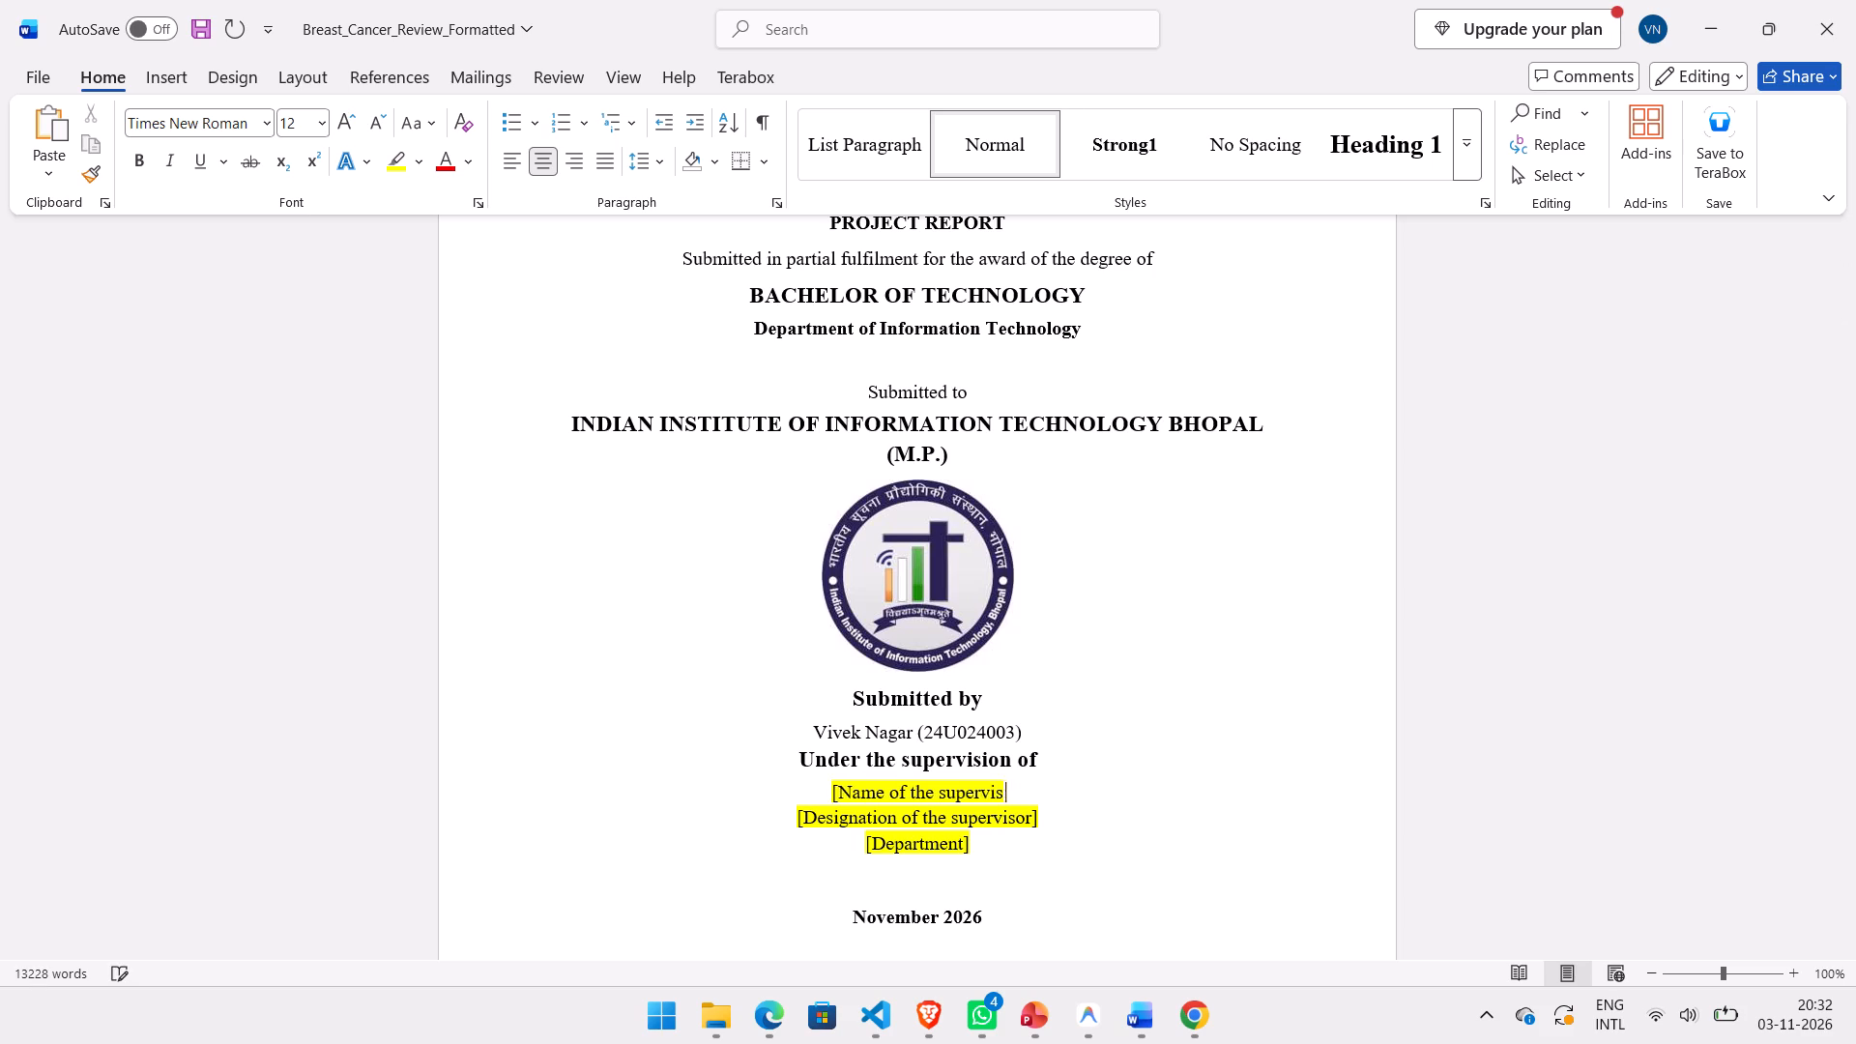
{"action": "key", "text": "BackSpace"}
{"action": "key", "text": "BackSpace"}
{"action": "key", "text": "BackSpace"}
{"action": "key", "text": "BackSpace"}
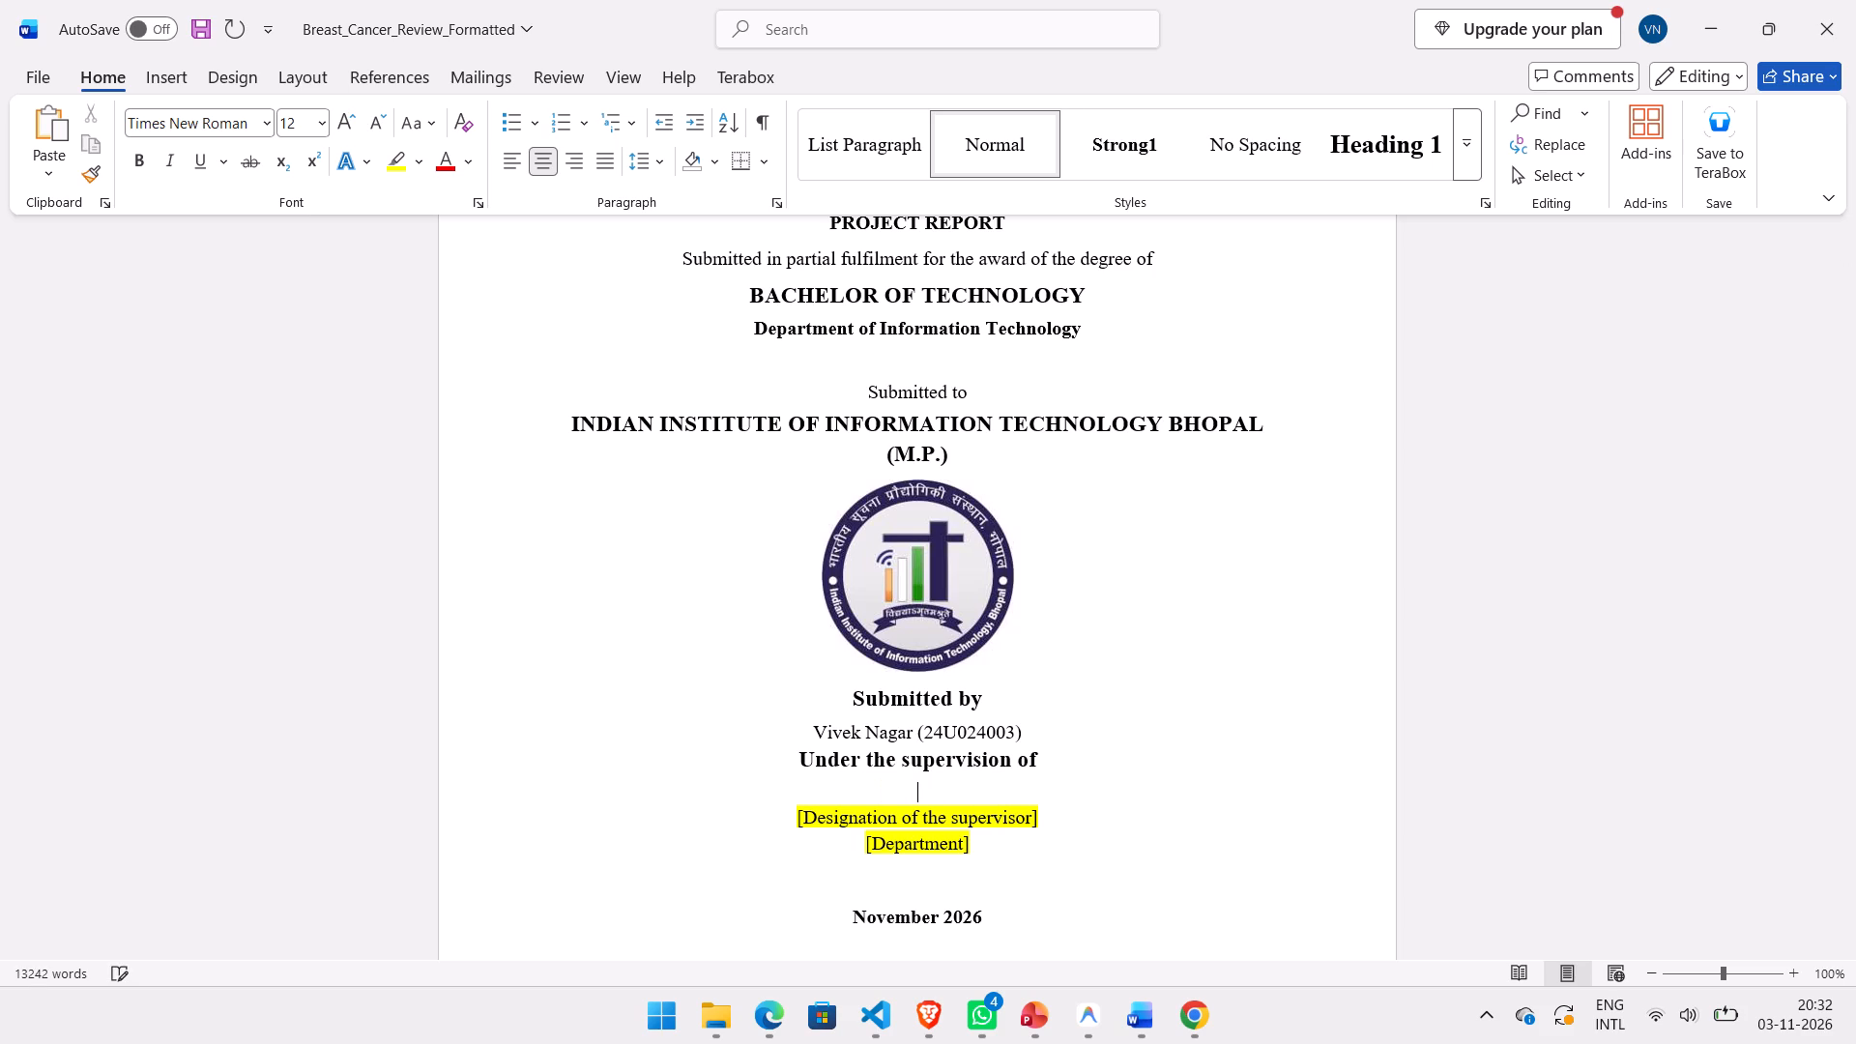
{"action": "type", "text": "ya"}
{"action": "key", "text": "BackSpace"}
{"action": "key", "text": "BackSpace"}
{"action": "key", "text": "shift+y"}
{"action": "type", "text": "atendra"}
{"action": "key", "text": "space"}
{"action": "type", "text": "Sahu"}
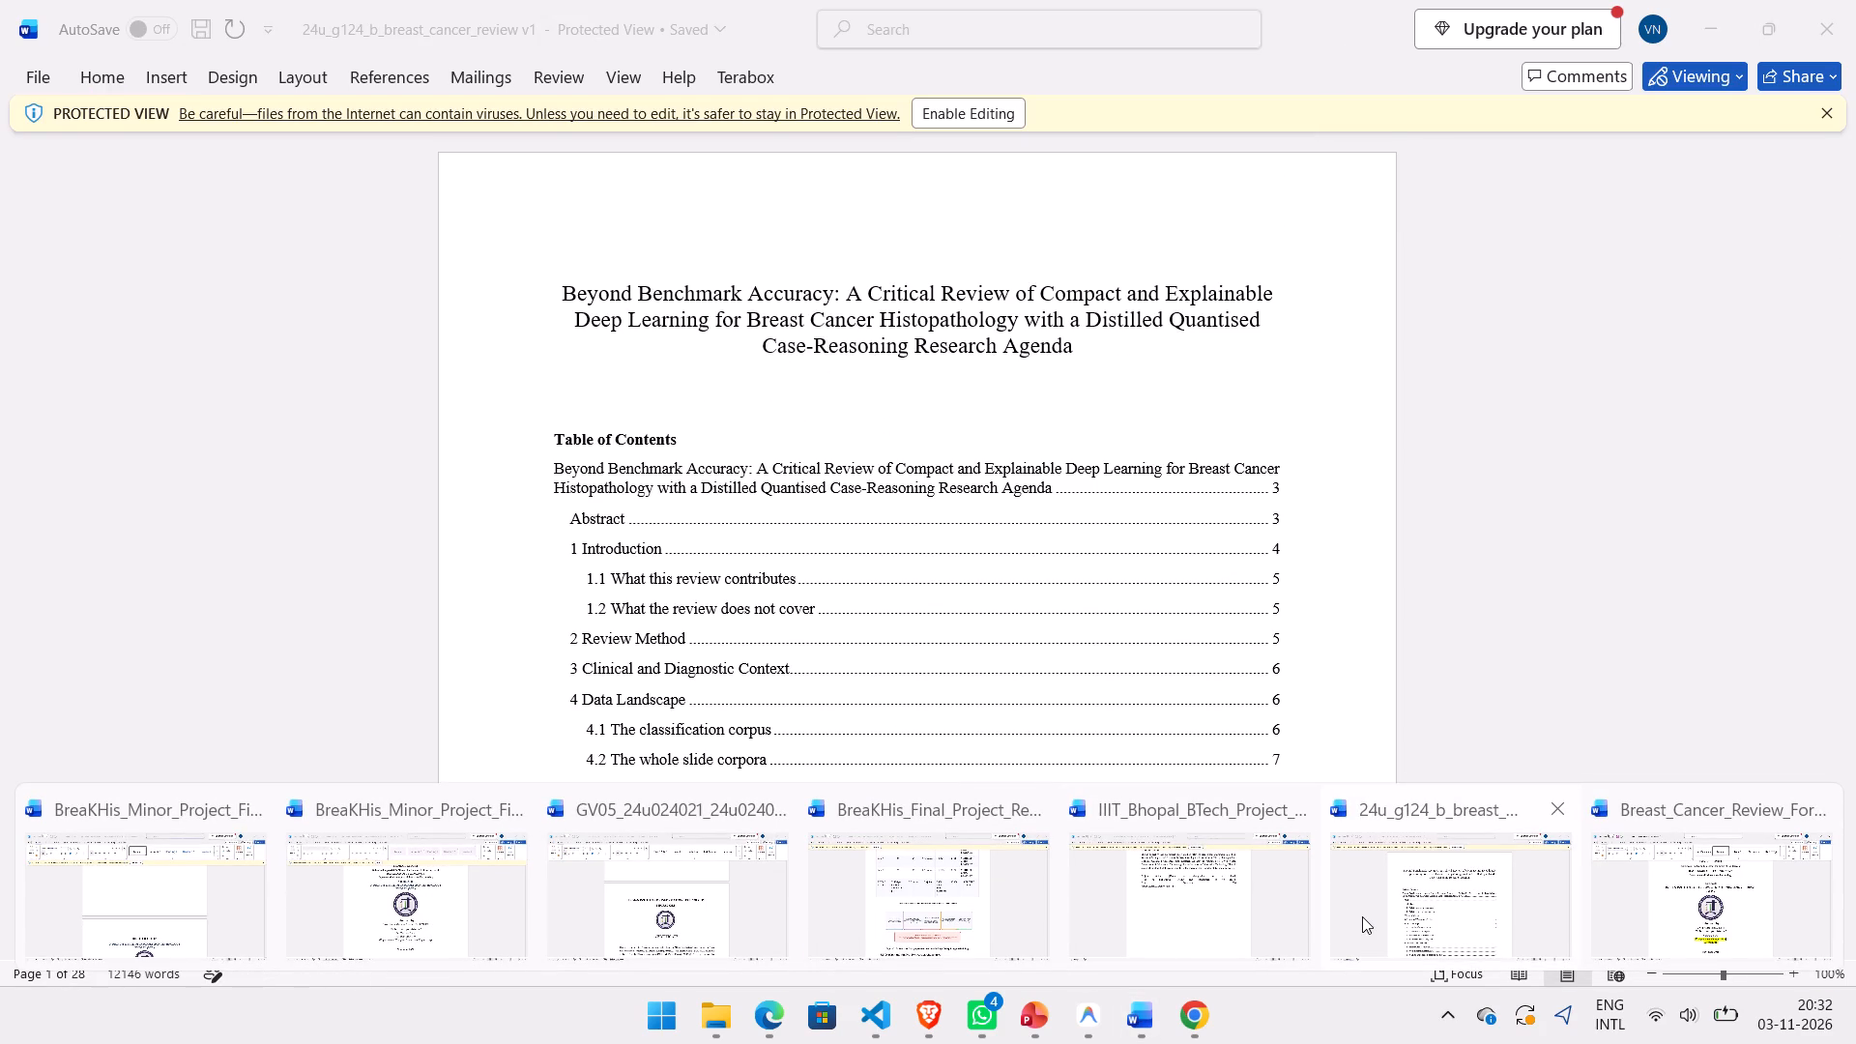
Copy the lines "Assistant Professor" and "(Department of Computer Science & Engineering)" from the cover page of the GV05 sensor drift report.
{"action": "left_click", "coordinate": [716, 931]}
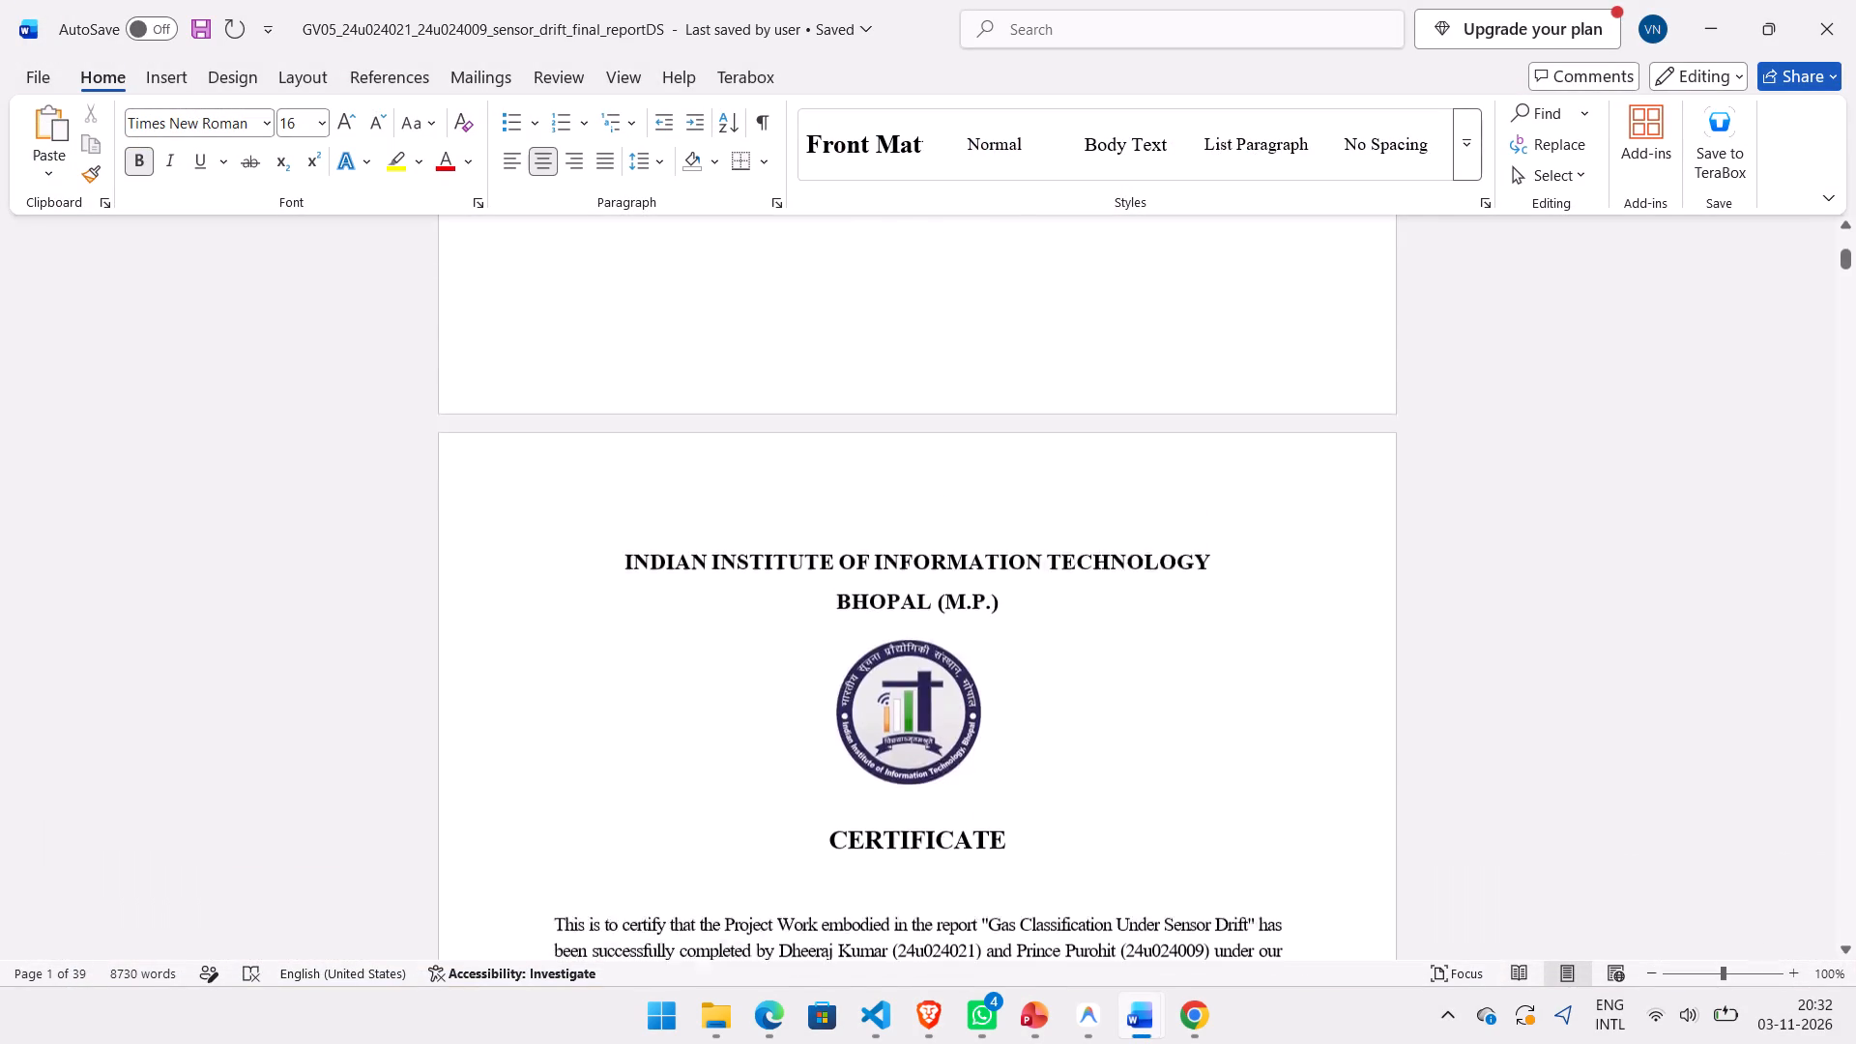
{"action": "scroll", "coordinate": [835, 741], "scroll_direction": "up", "scroll_amount": 1}
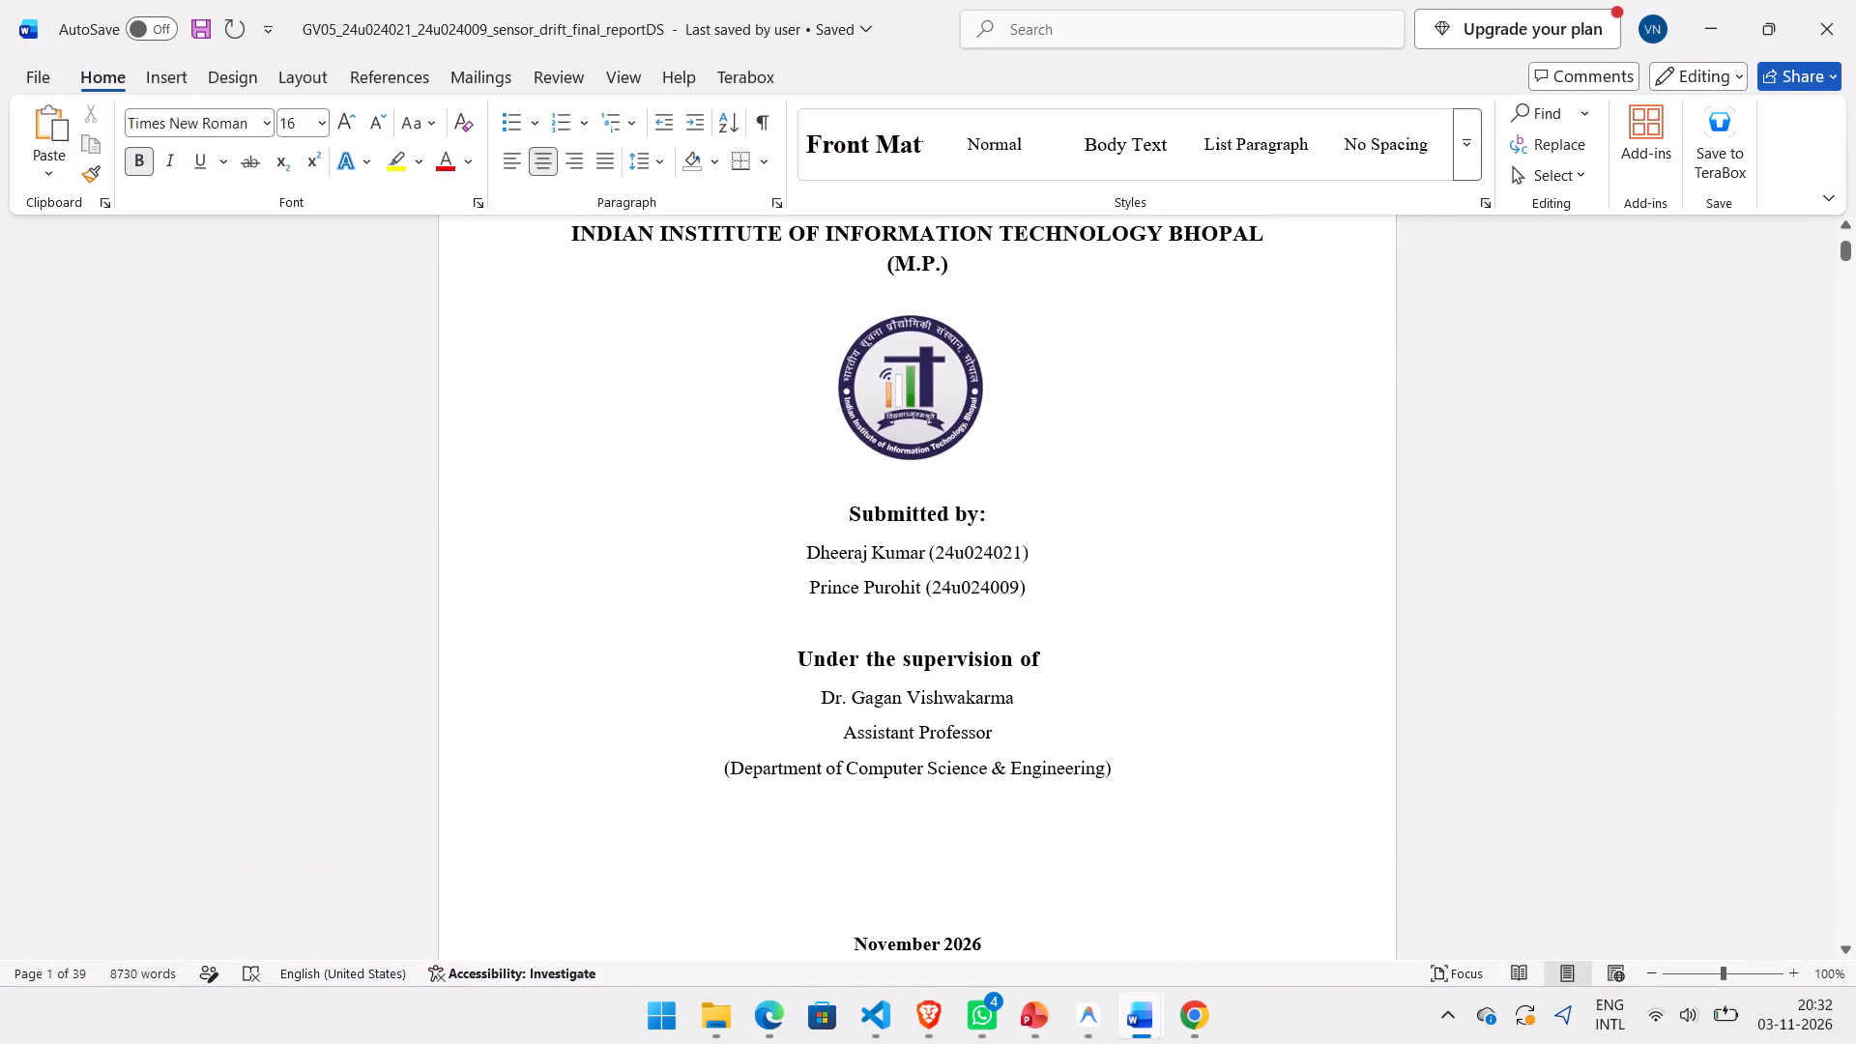
{"action": "left_click_drag", "start_coordinate": [844, 734], "coordinate": [1107, 778]}
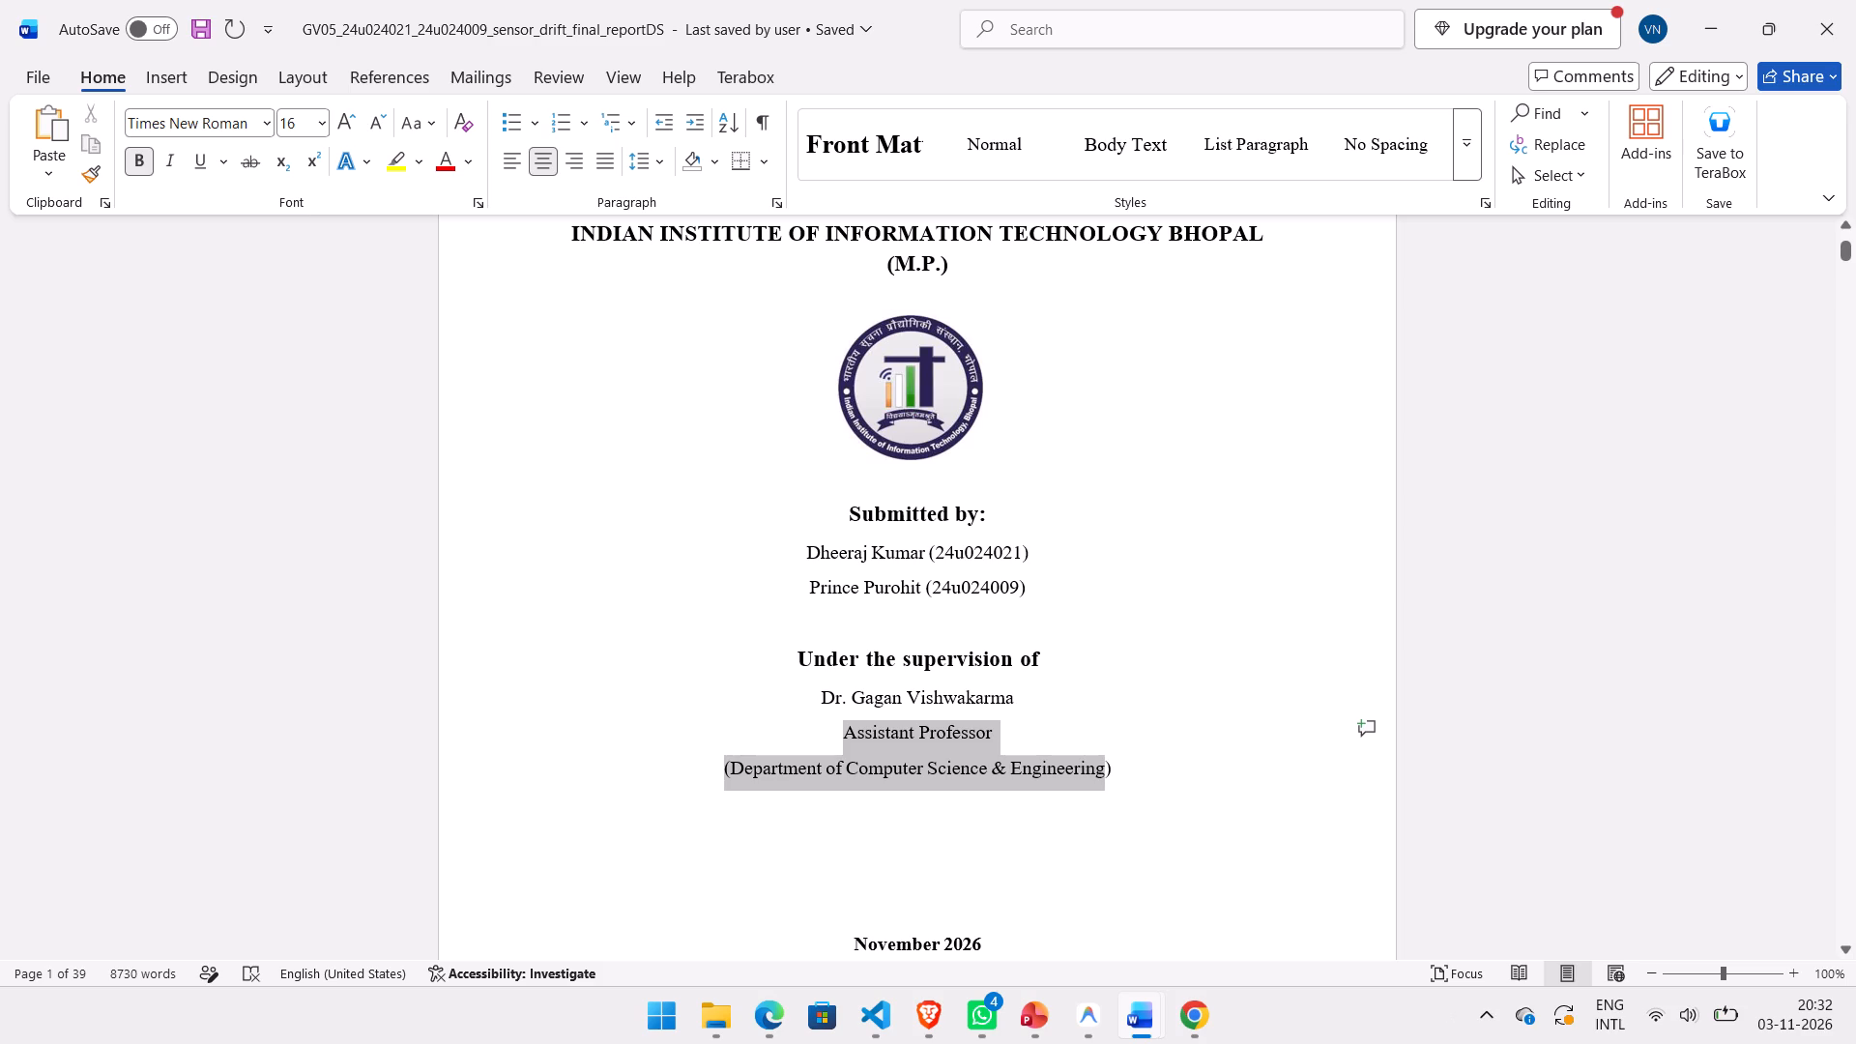
{"action": "left_click_drag", "start_coordinate": [1107, 778], "coordinate": [1115, 778]}
{"action": "key", "text": "ctrl+c"}
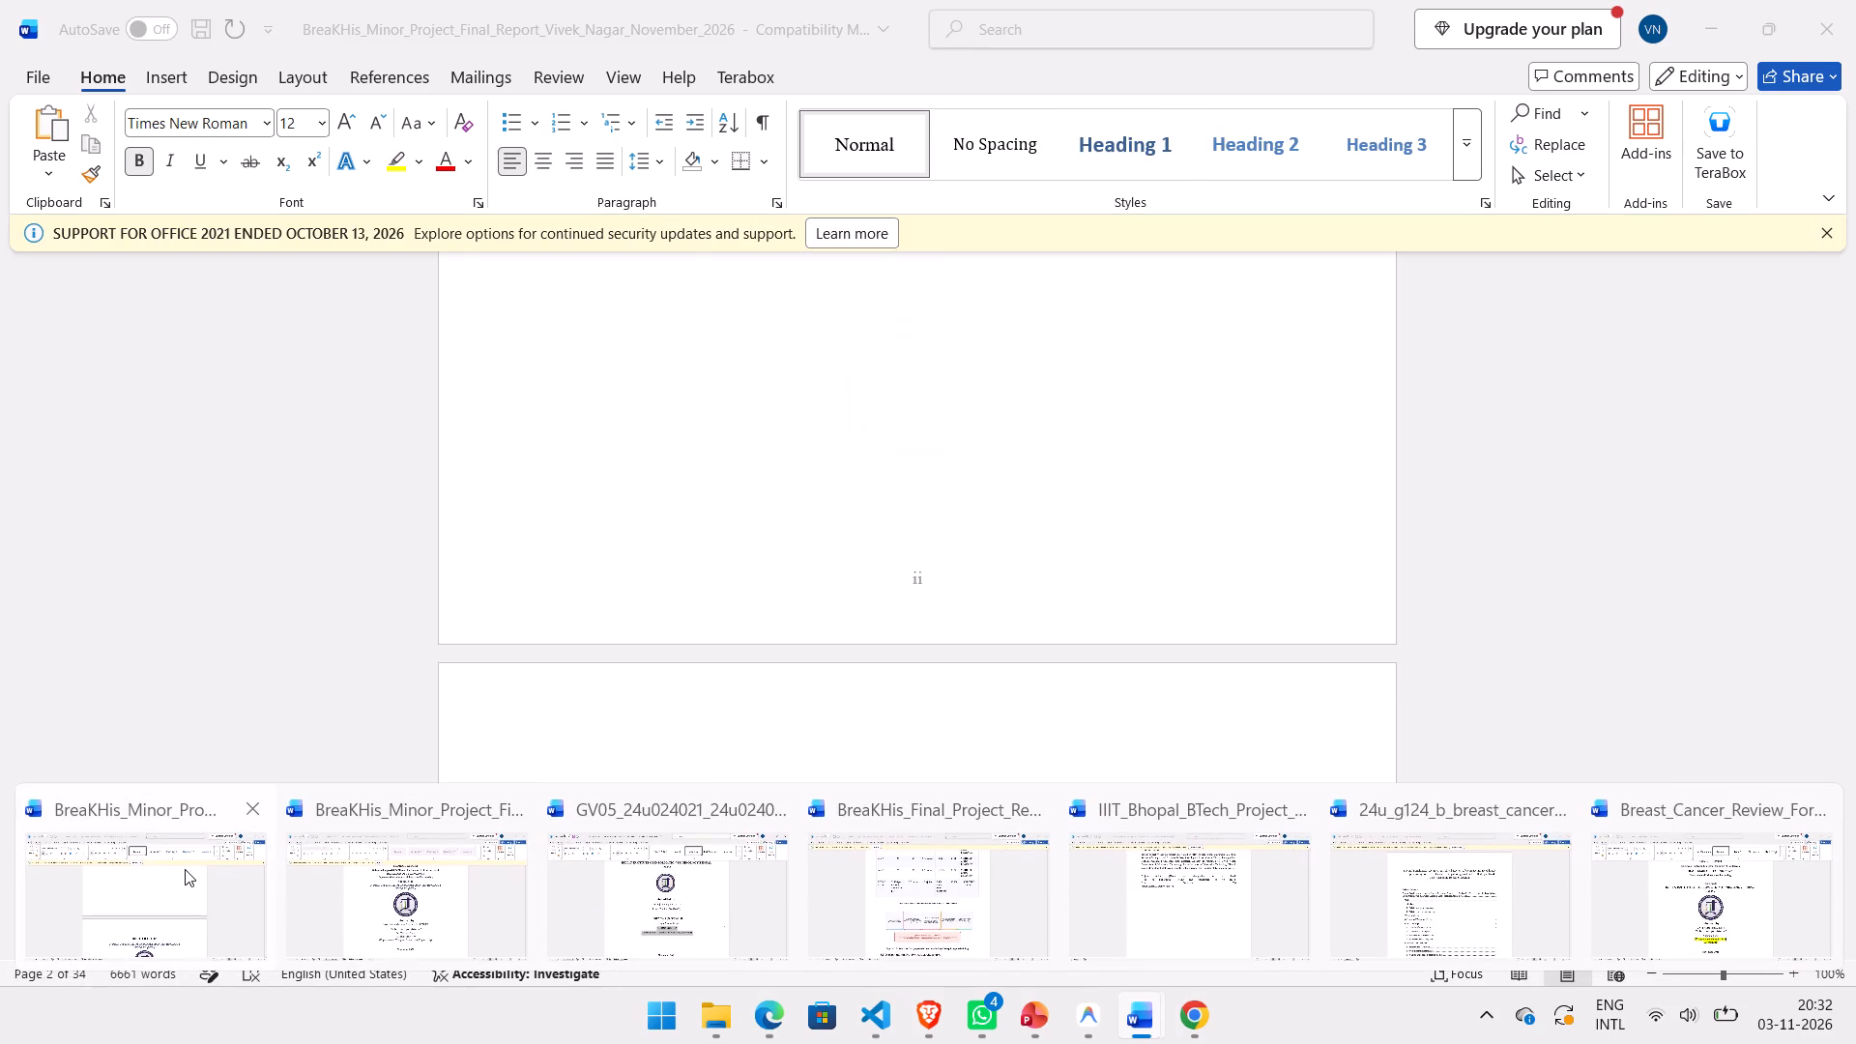
Check the supervisor details in the BreaKHis minor project report, and replace Breast_Cancer_Review_Formatted's designation and department placeholders with the copied lines.
{"action": "left_click", "coordinate": [185, 869]}
{"action": "scroll", "coordinate": [854, 627], "scroll_direction": "up", "scroll_amount": 2}
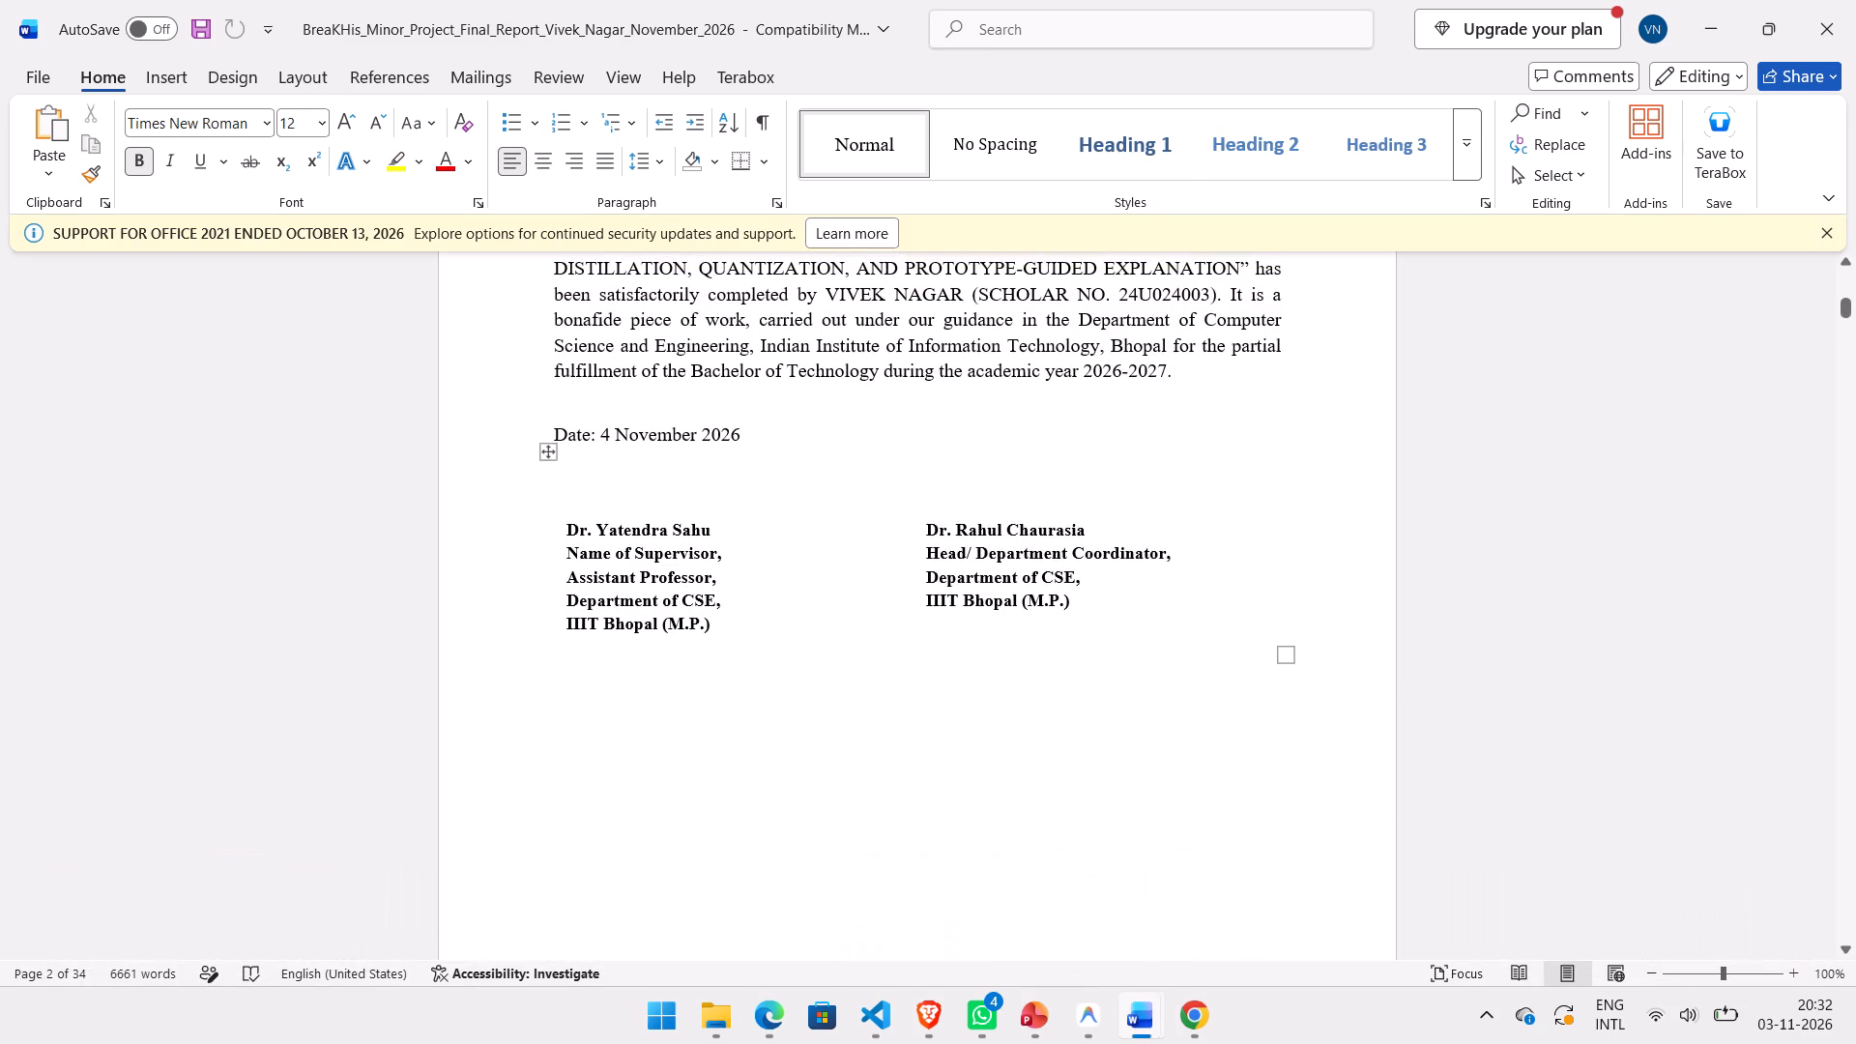
{"action": "scroll", "coordinate": [854, 627], "scroll_direction": "up", "scroll_amount": 2}
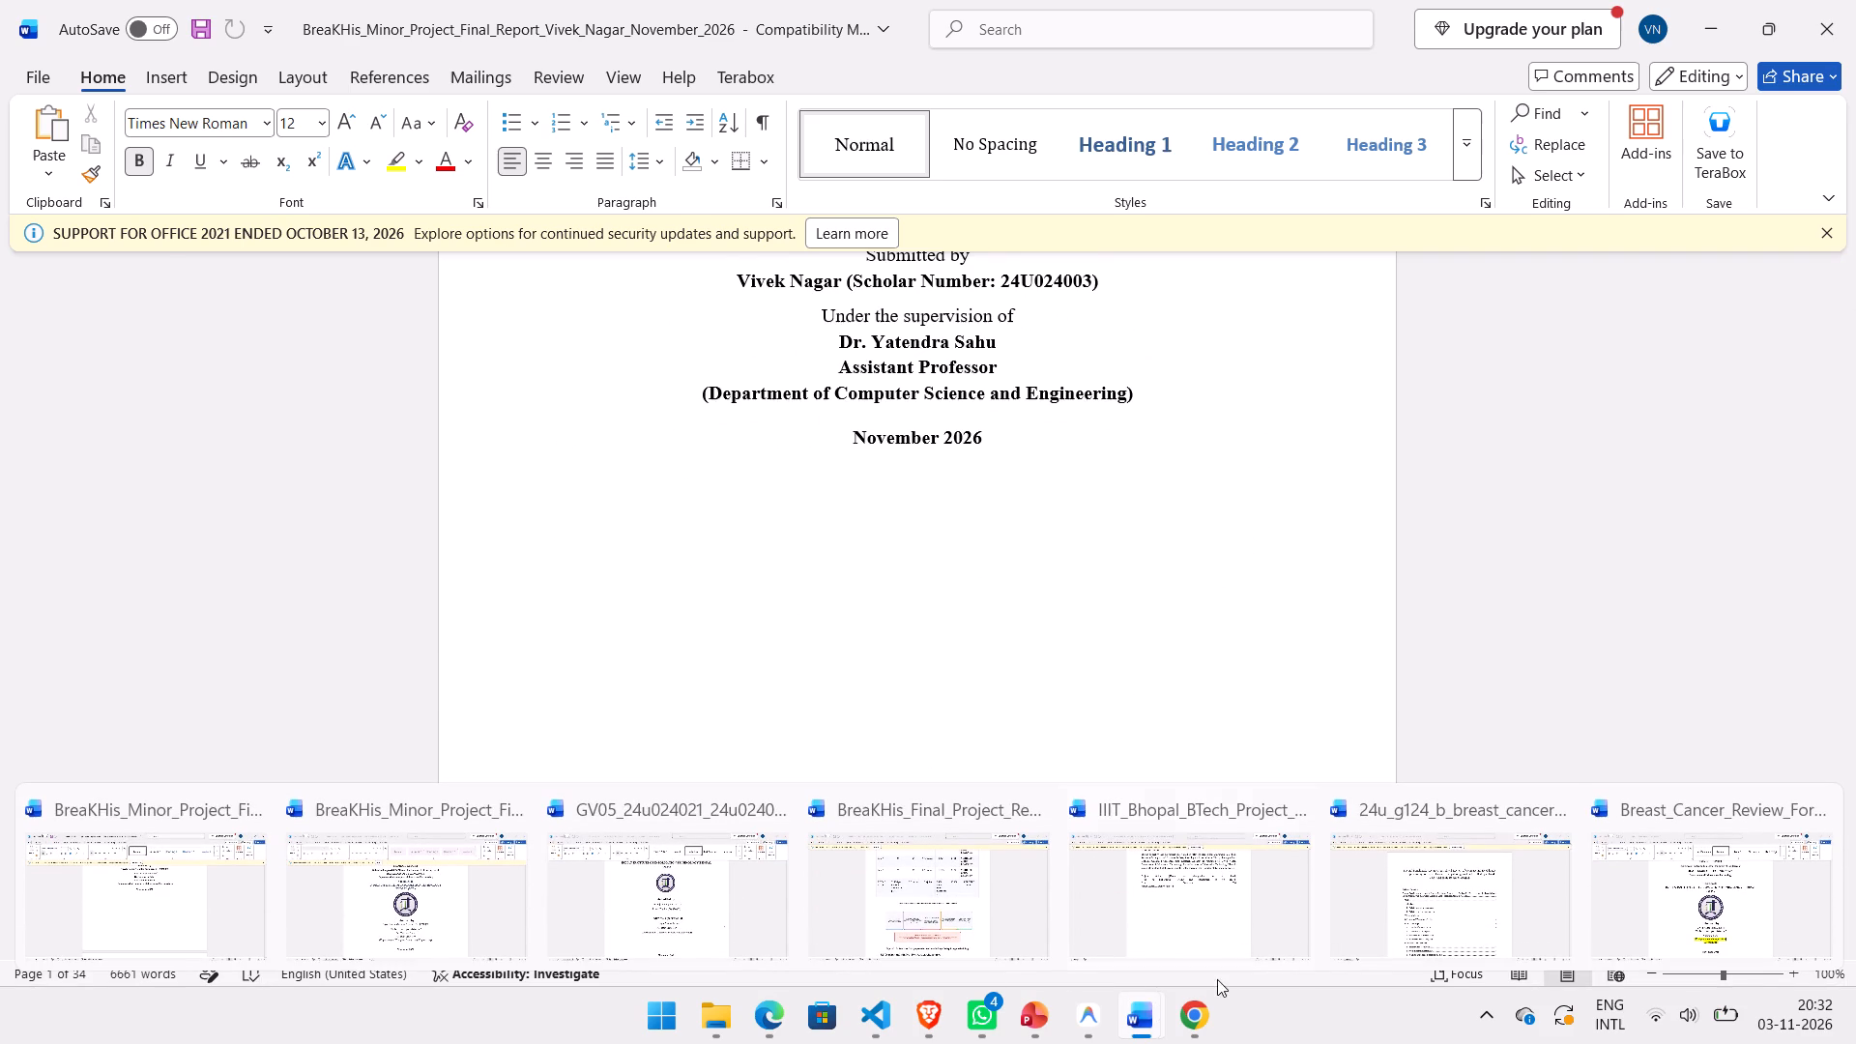
{"action": "left_click", "coordinate": [1649, 898]}
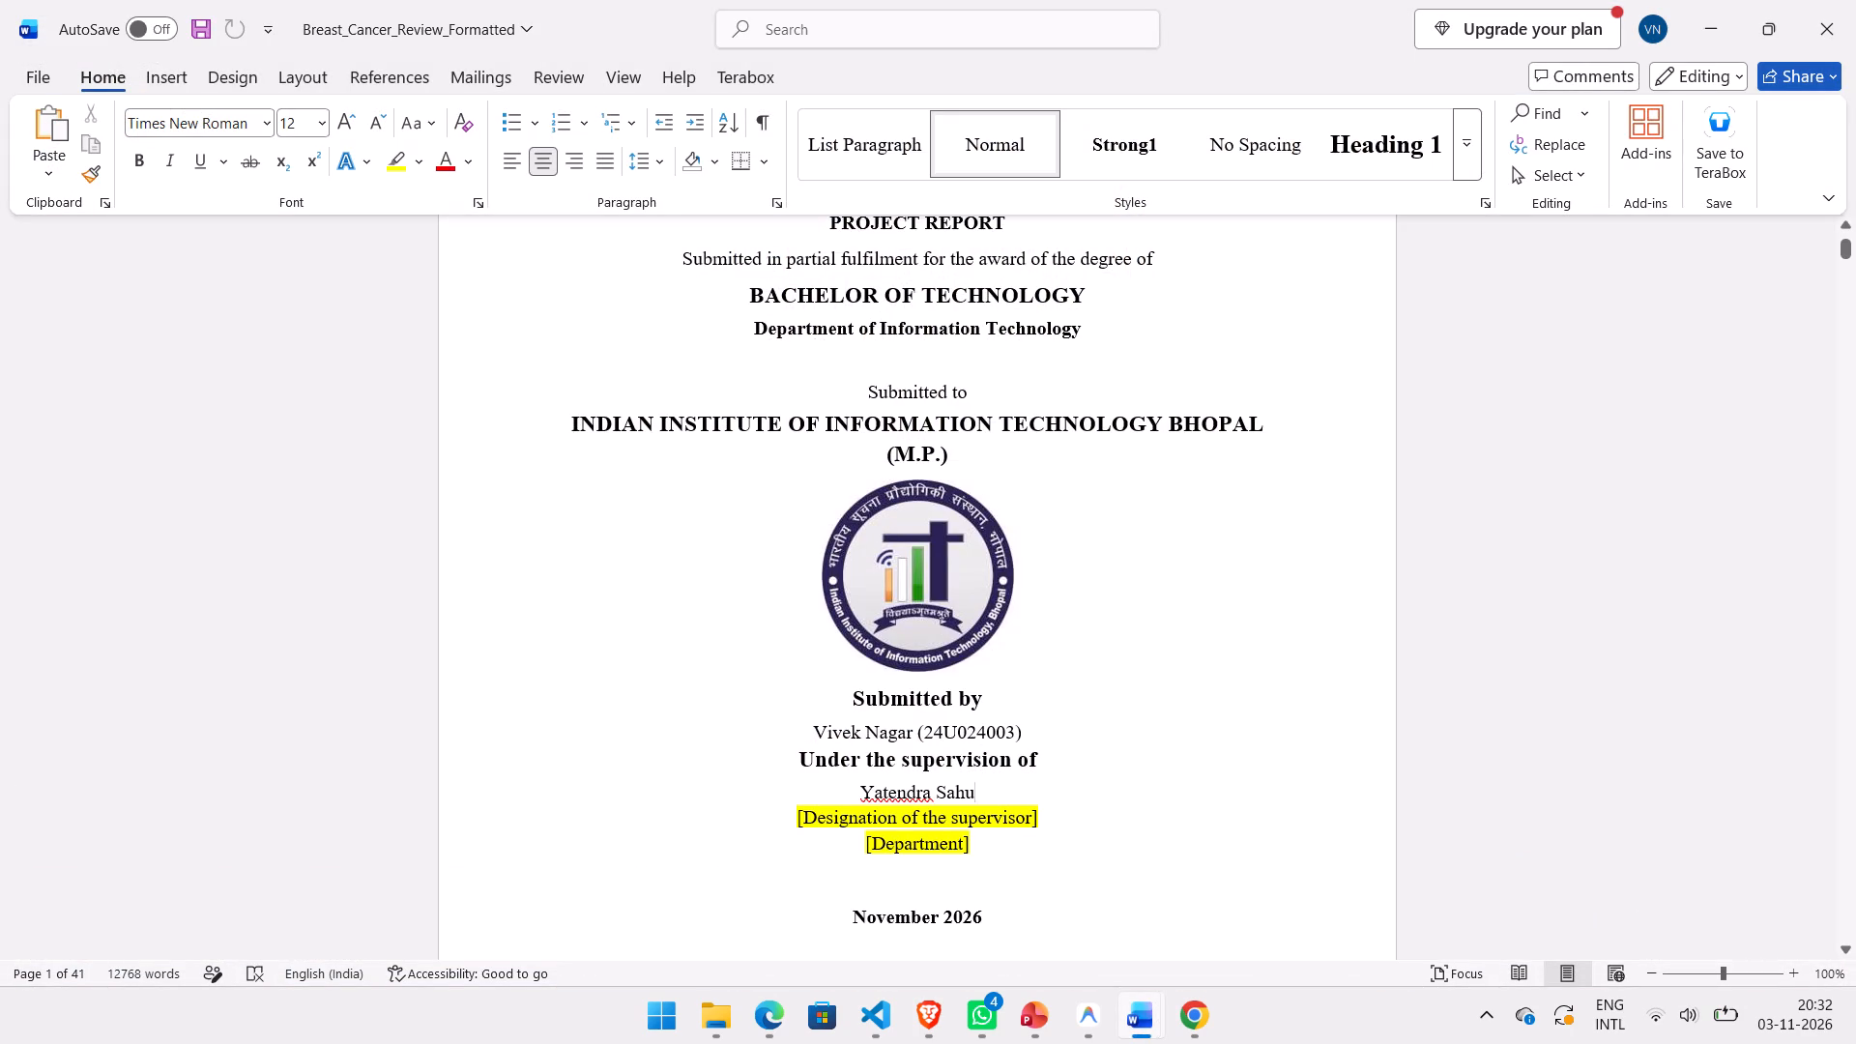
{"action": "left_click_drag", "start_coordinate": [797, 817], "coordinate": [1026, 836]}
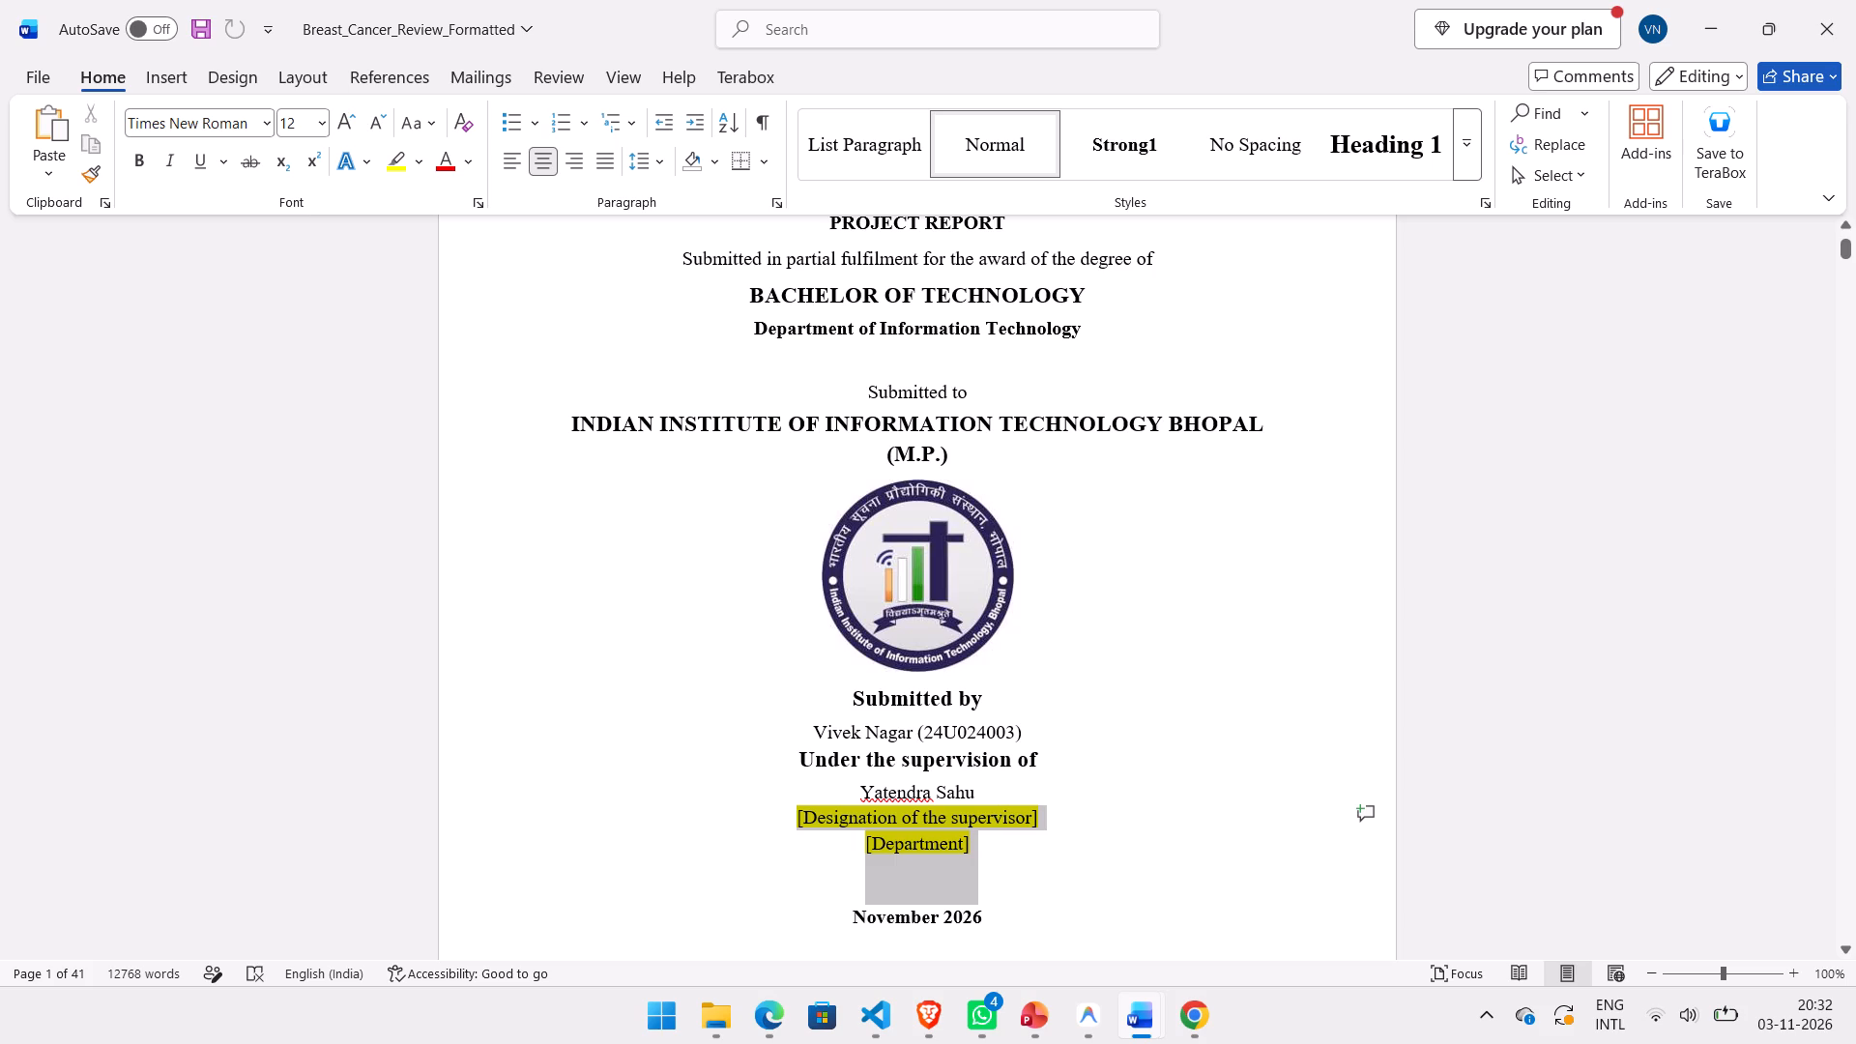
{"action": "left_click_drag", "start_coordinate": [1026, 836], "coordinate": [1026, 833]}
{"action": "key", "text": "ctrl+v"}
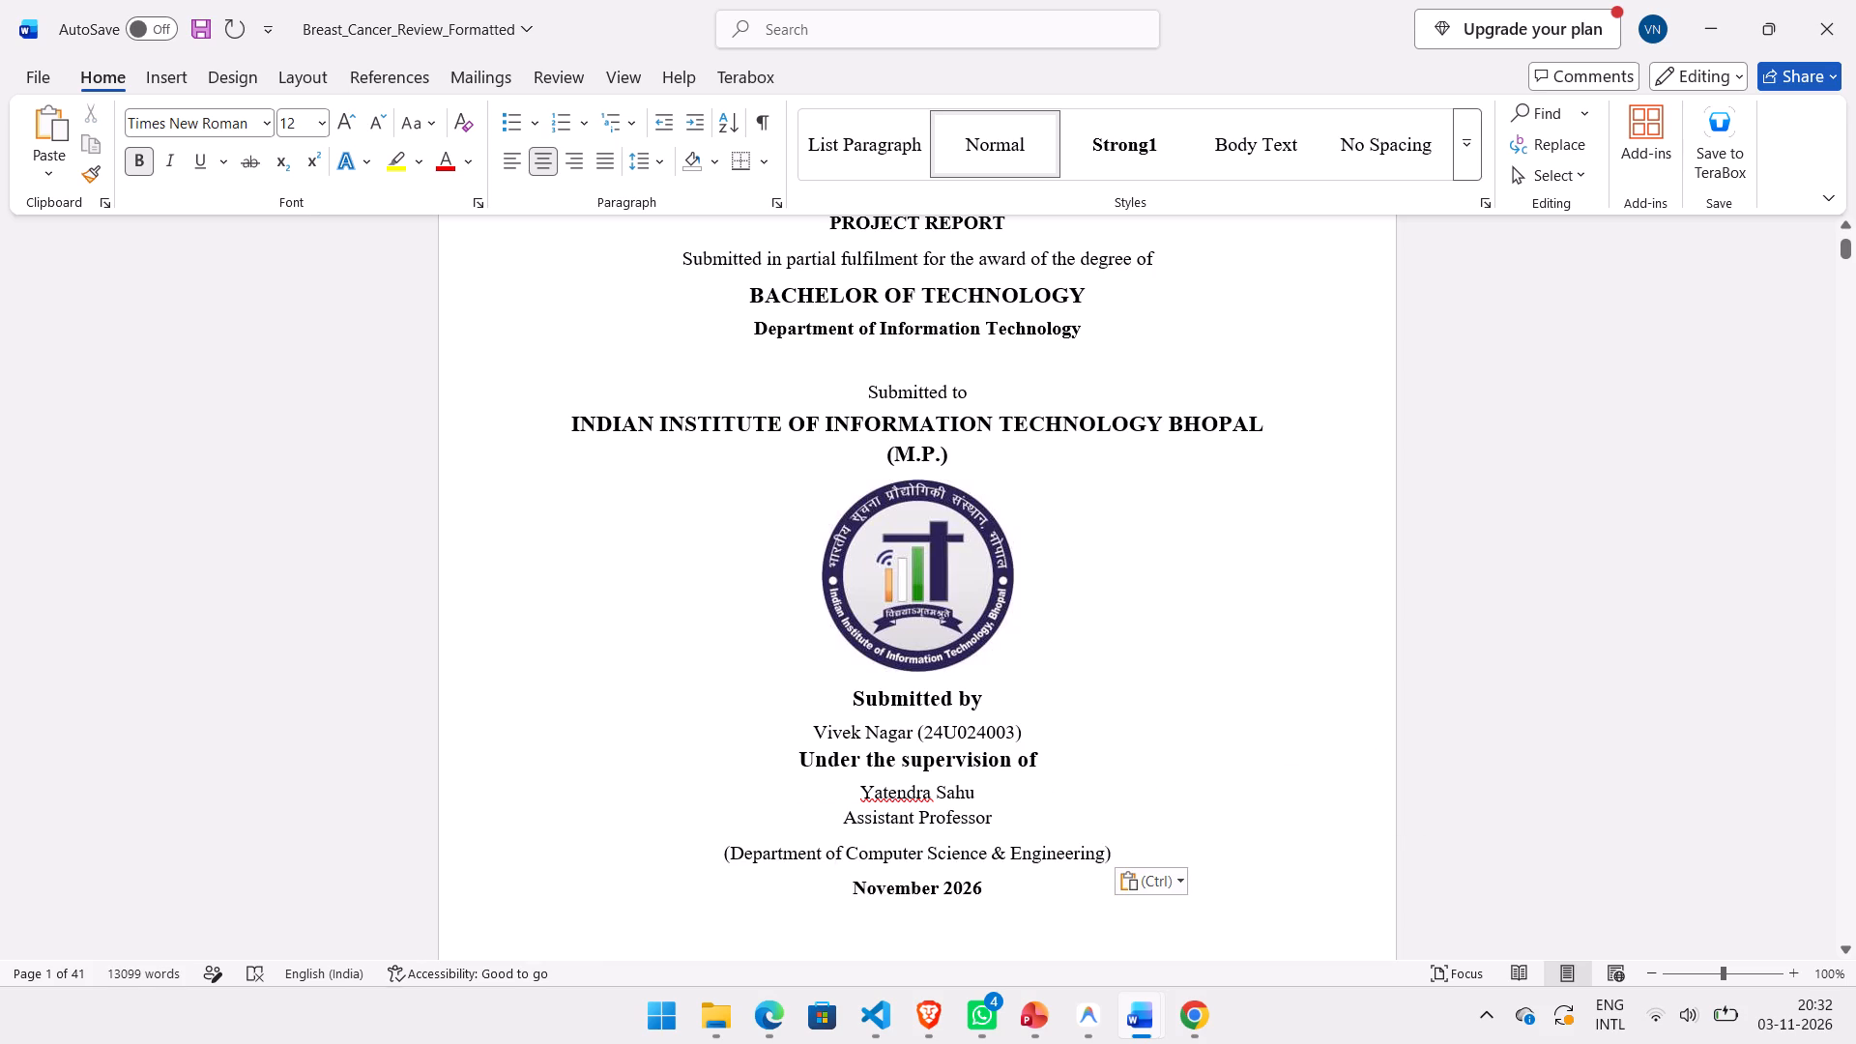
Retype the last letter of the supervisor's first name and add a space after it.
{"action": "left_click", "coordinate": [984, 800]}
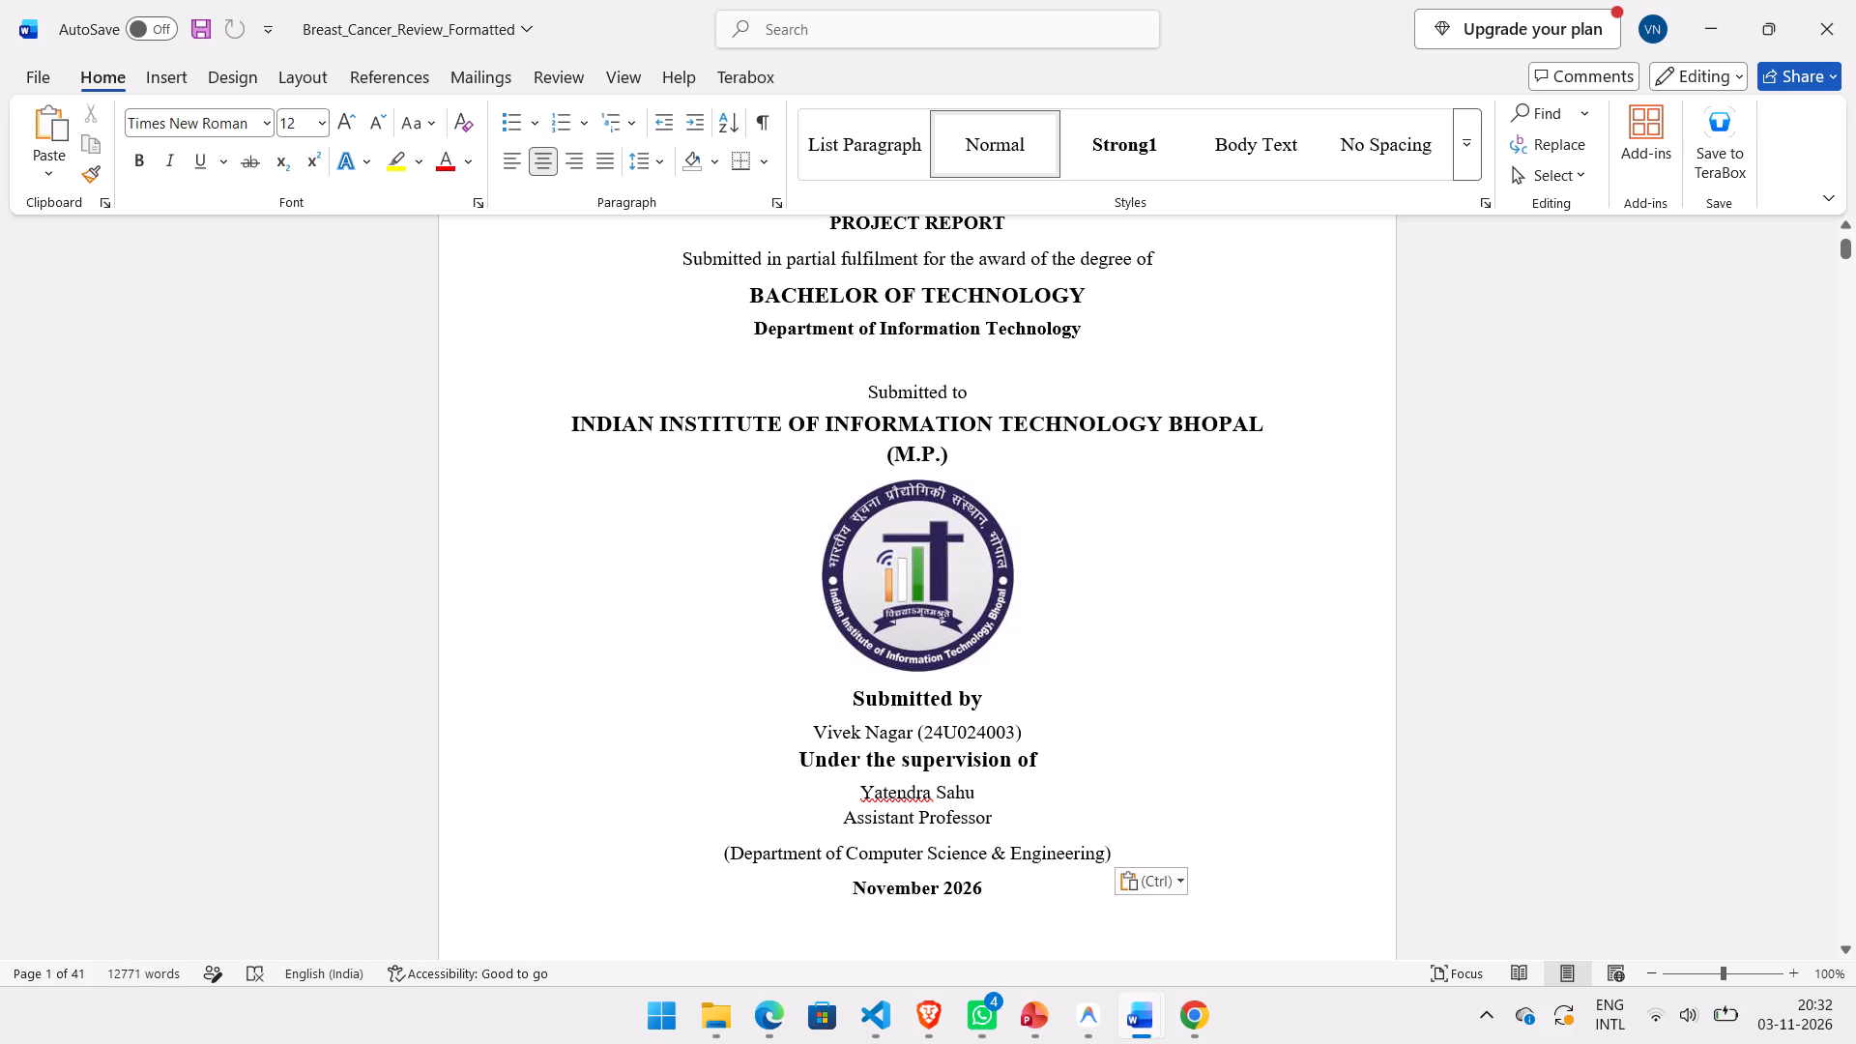
{"action": "left_click", "coordinate": [932, 796]}
{"action": "key", "text": "BackSpace"}
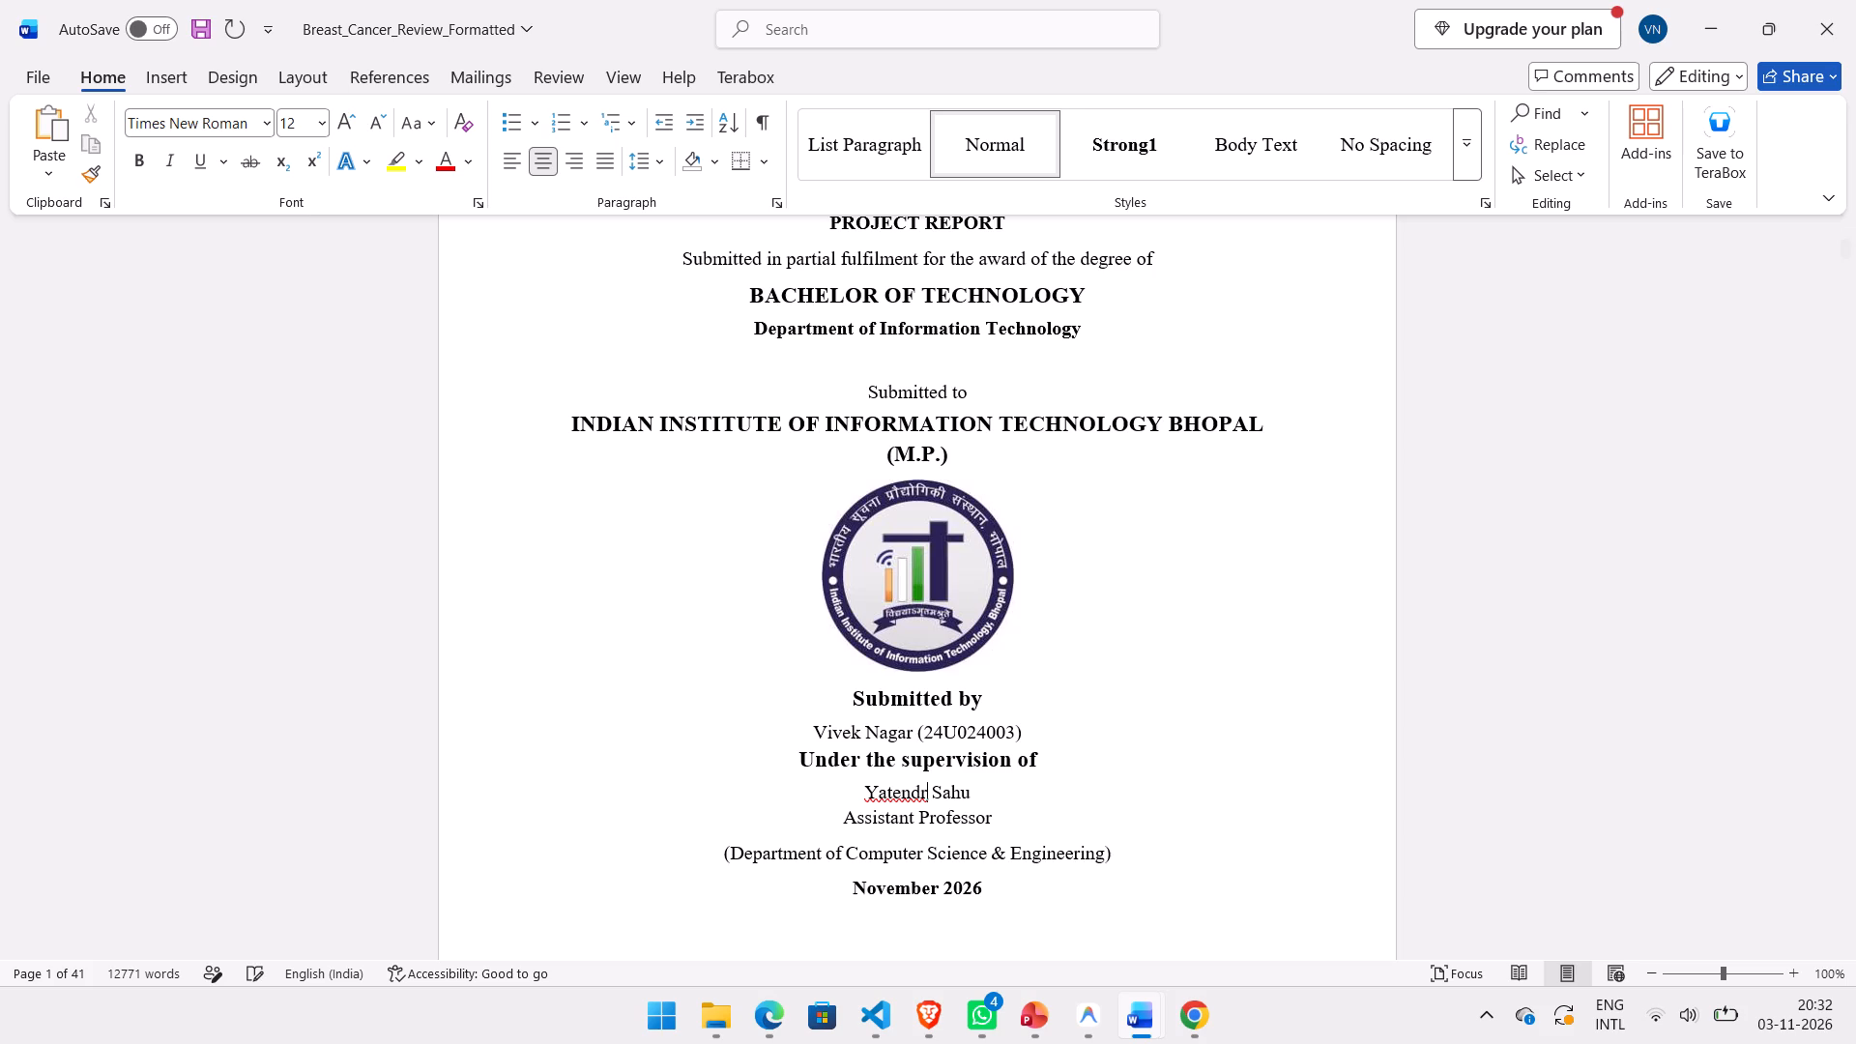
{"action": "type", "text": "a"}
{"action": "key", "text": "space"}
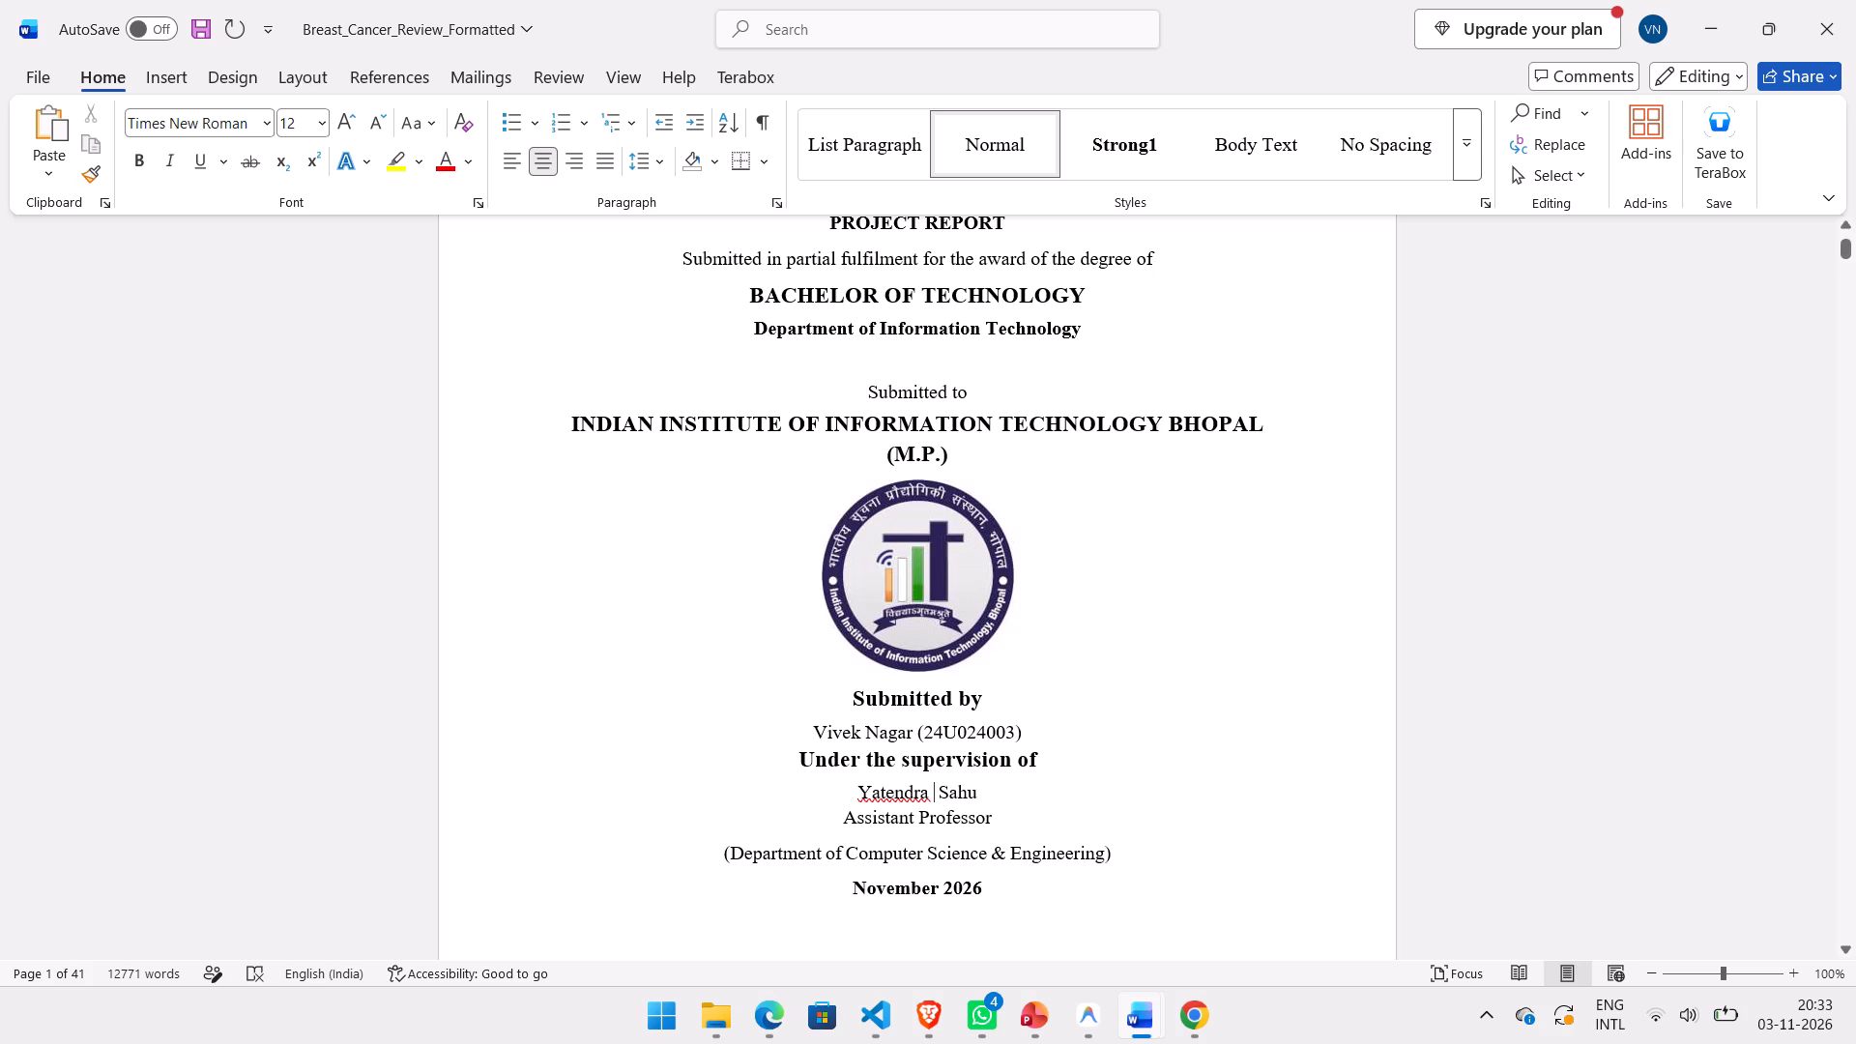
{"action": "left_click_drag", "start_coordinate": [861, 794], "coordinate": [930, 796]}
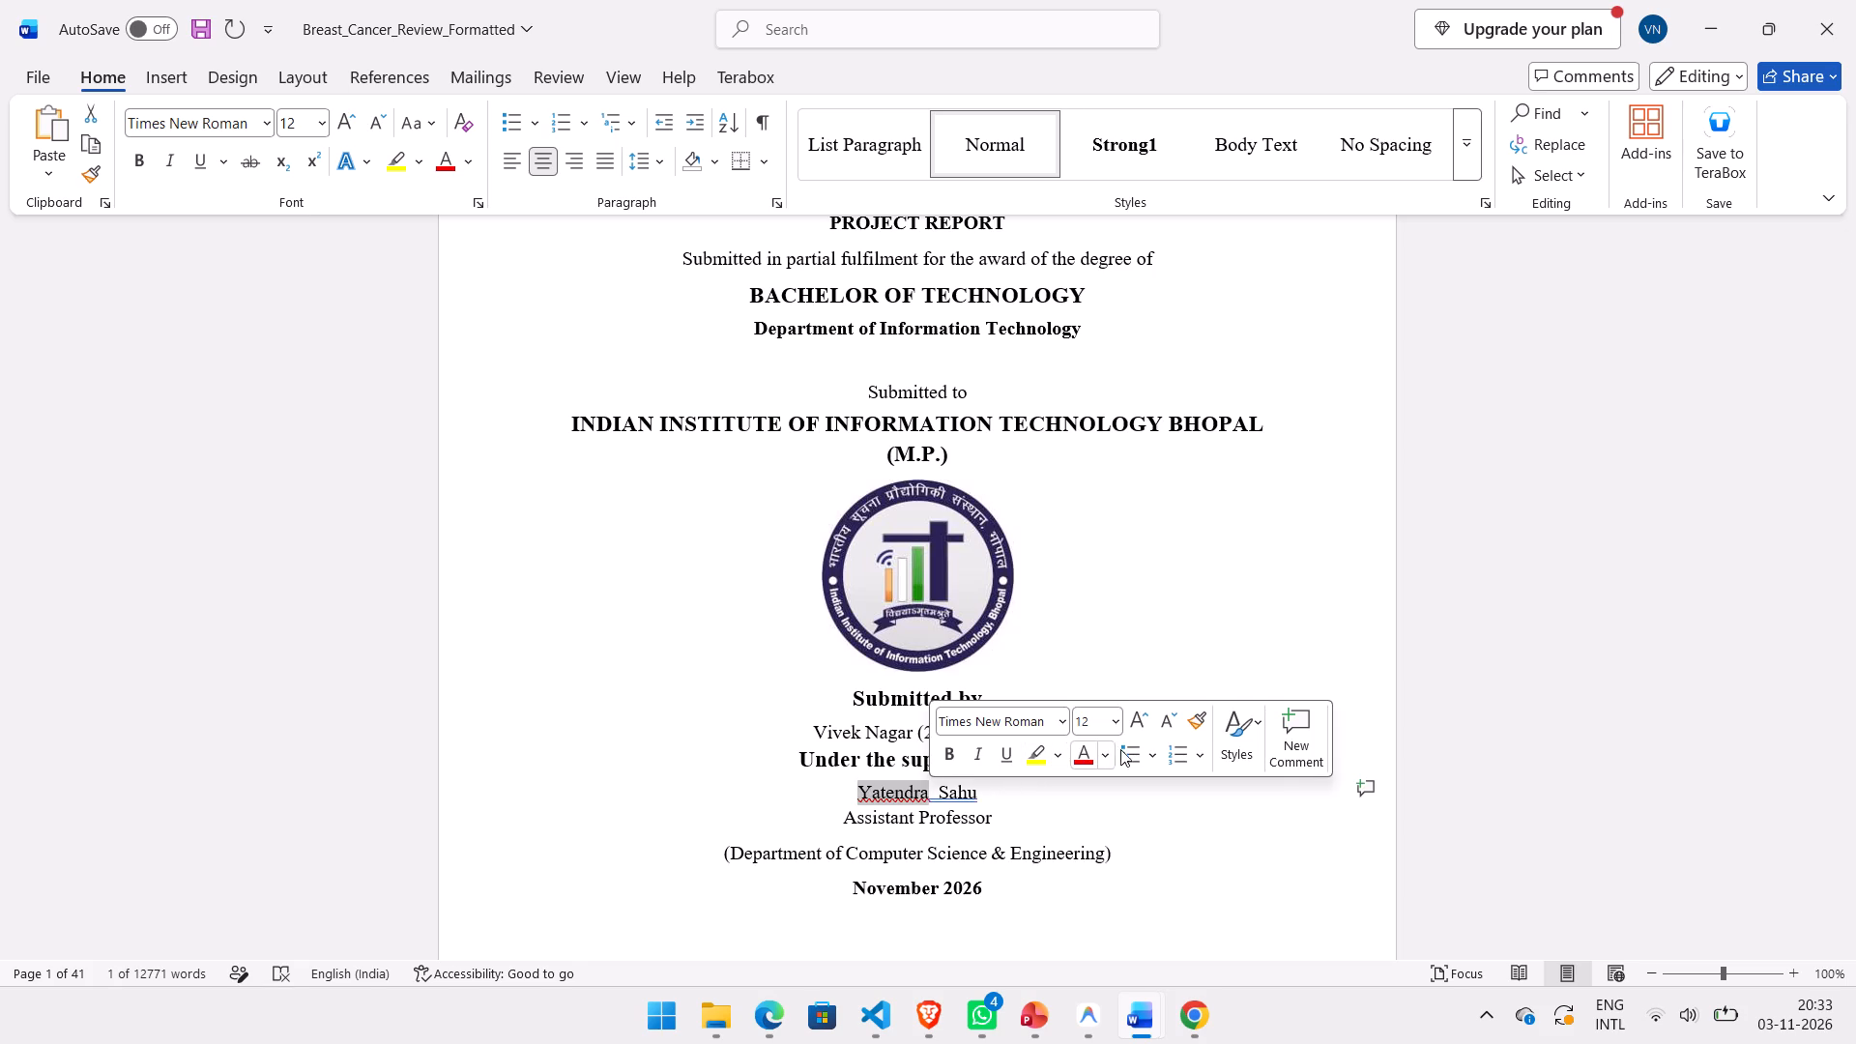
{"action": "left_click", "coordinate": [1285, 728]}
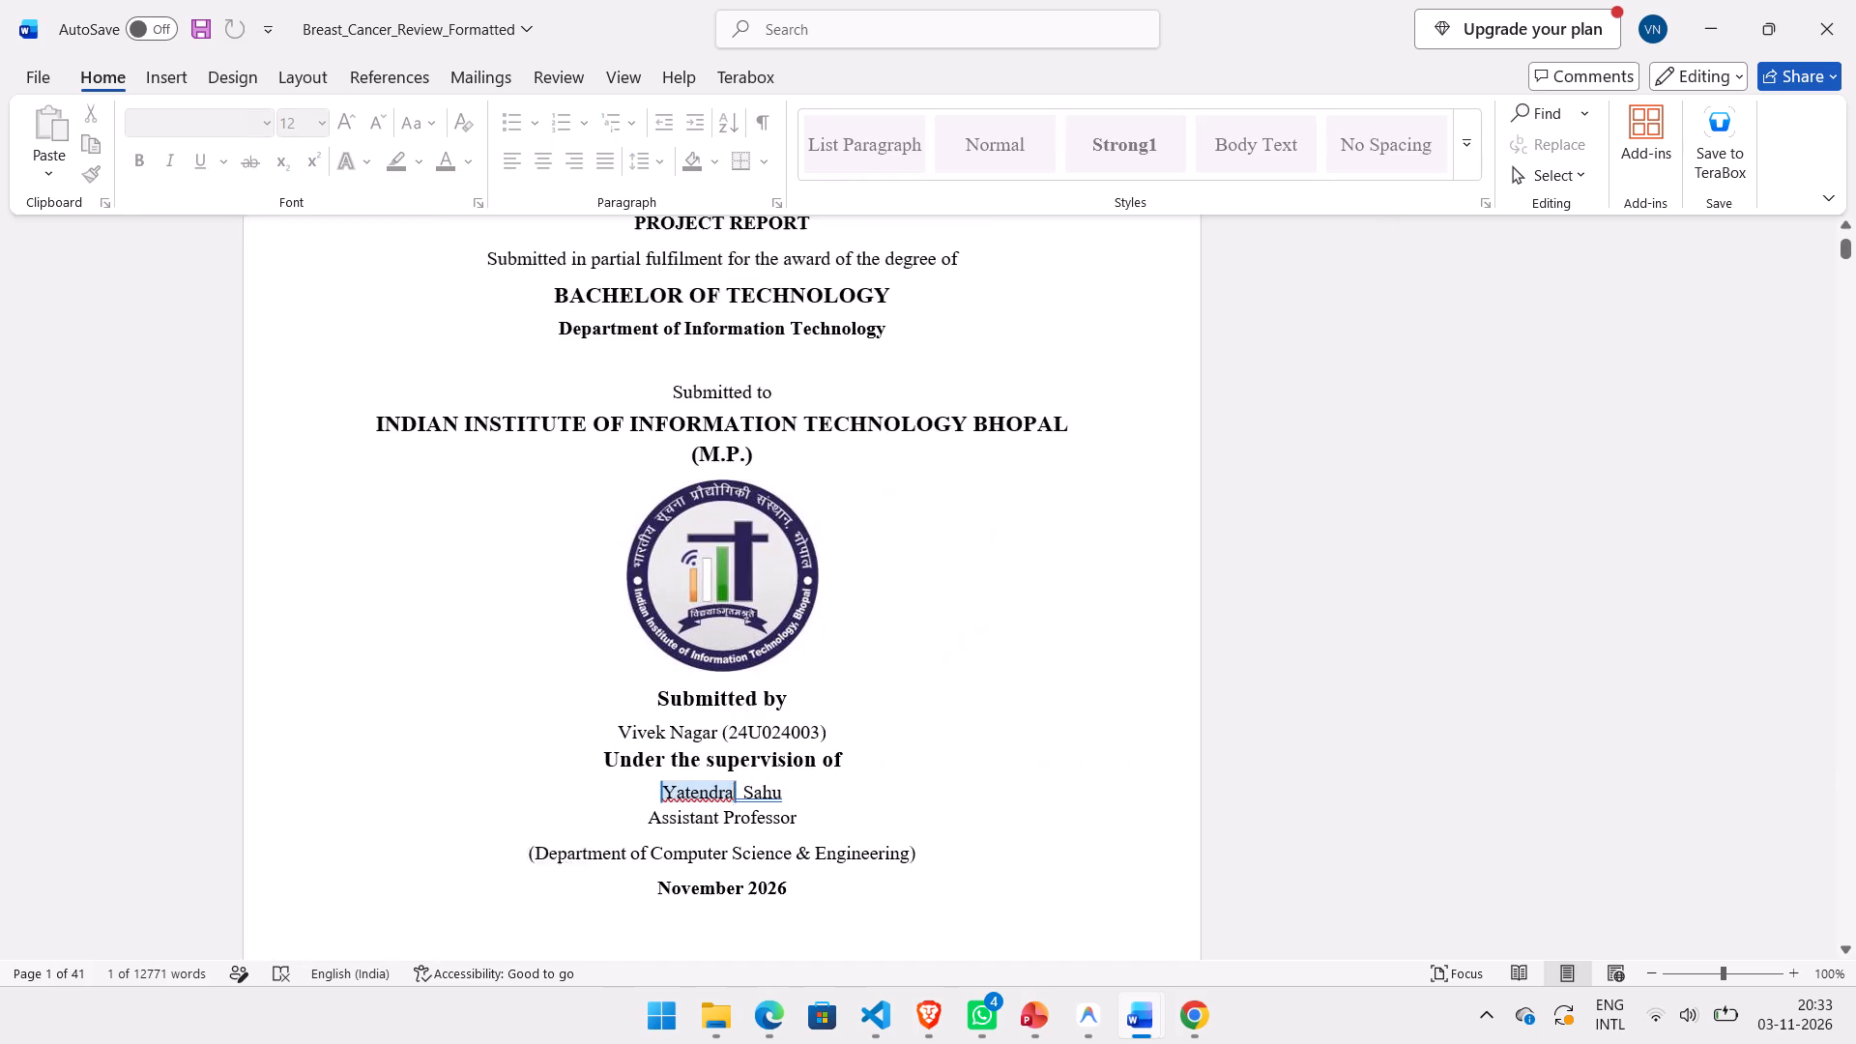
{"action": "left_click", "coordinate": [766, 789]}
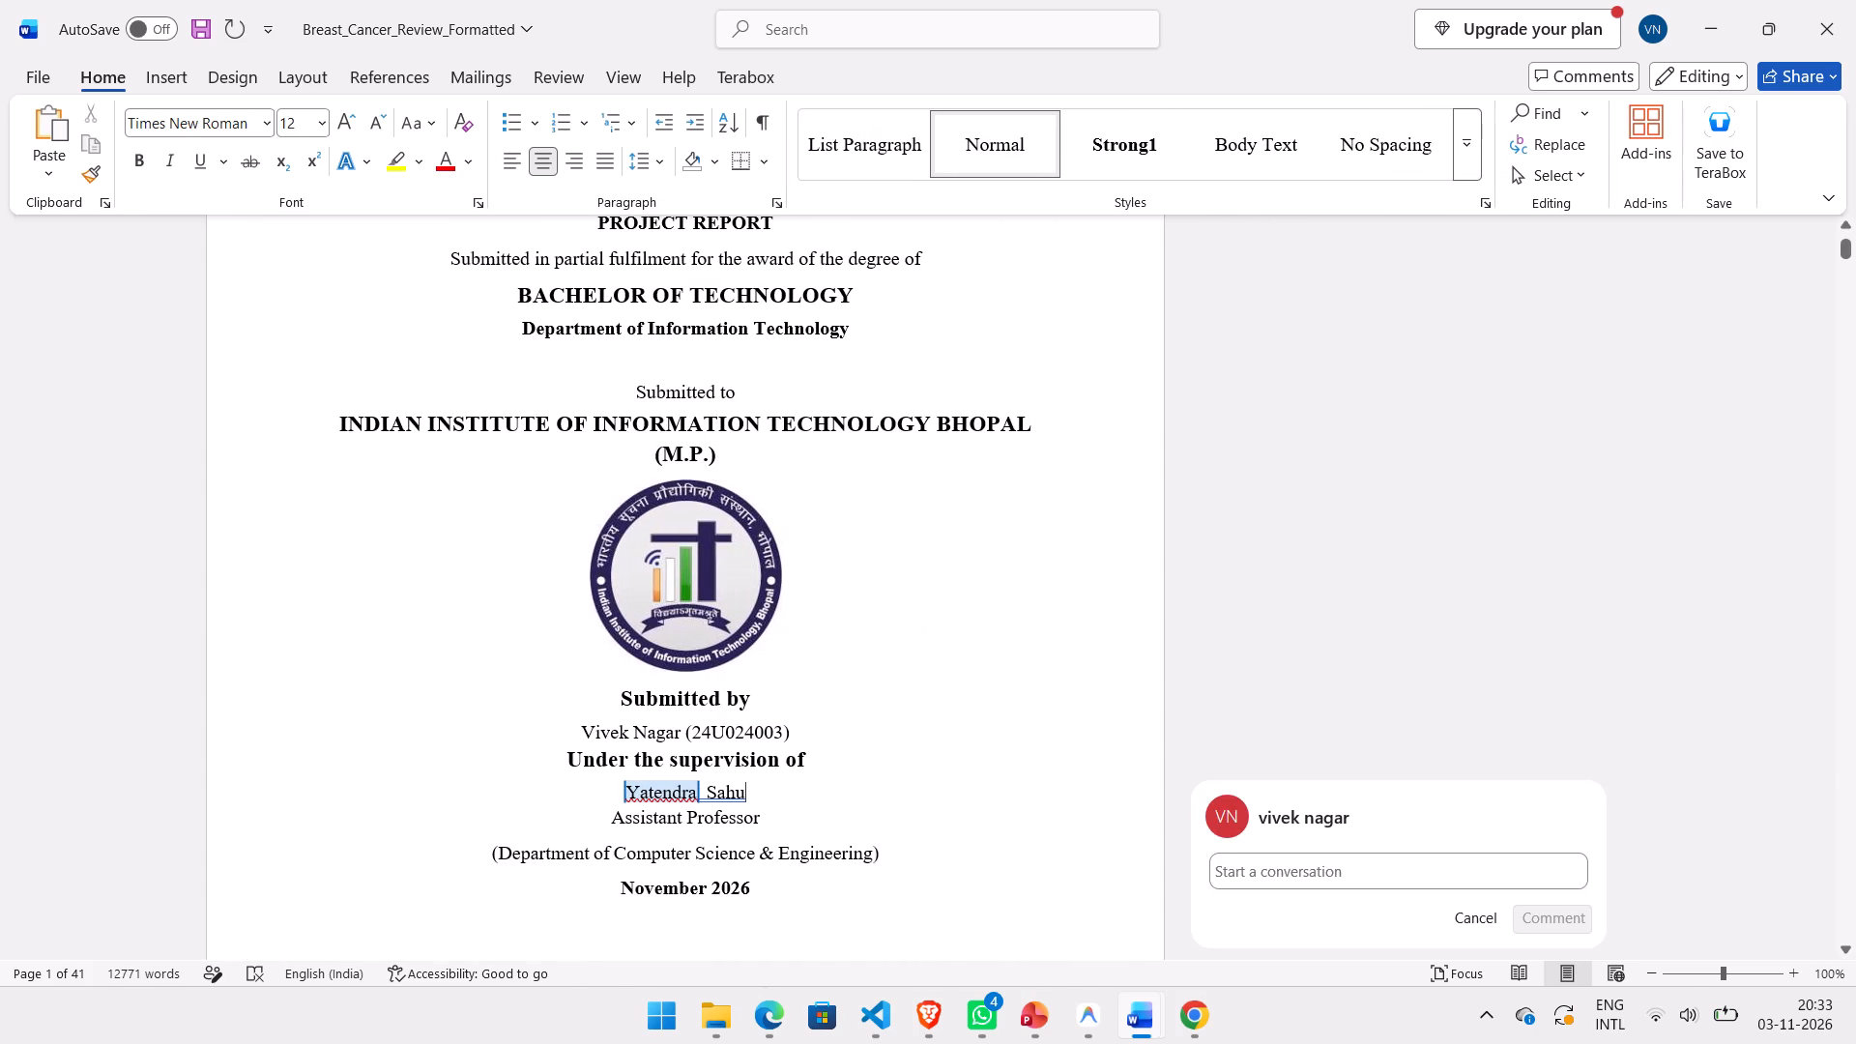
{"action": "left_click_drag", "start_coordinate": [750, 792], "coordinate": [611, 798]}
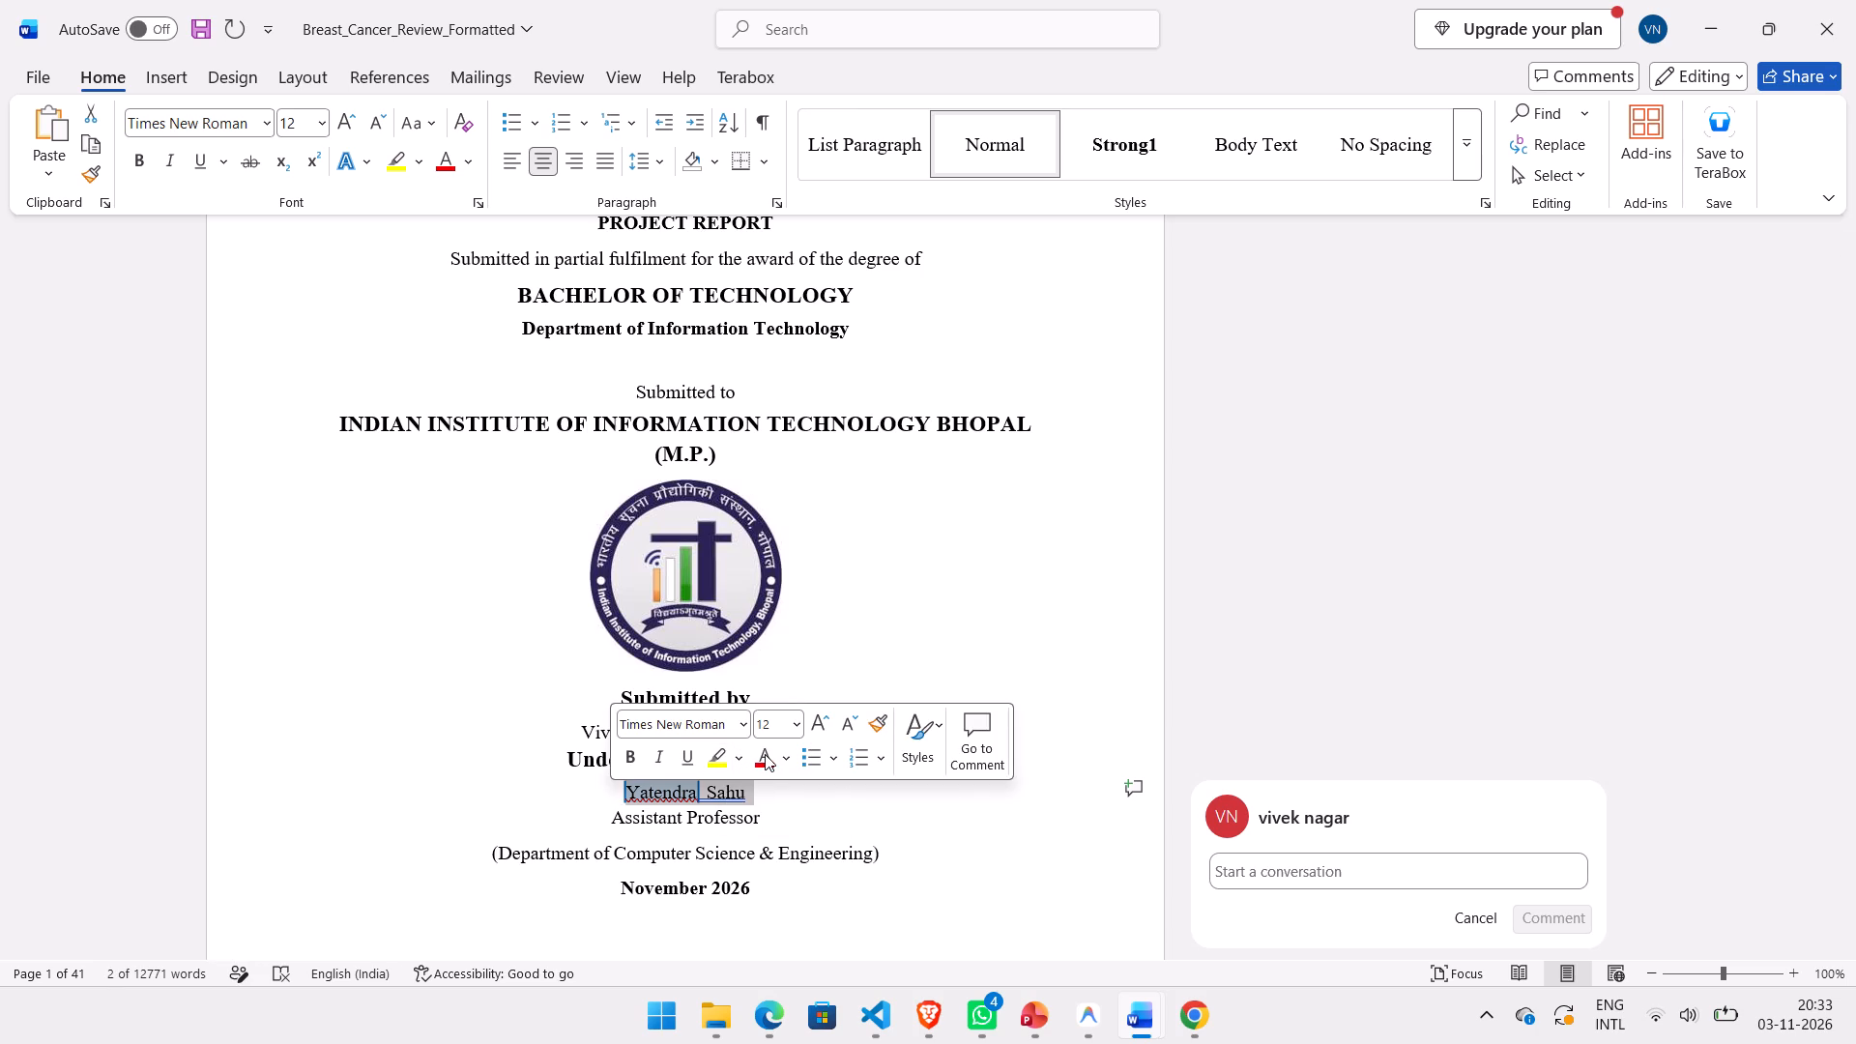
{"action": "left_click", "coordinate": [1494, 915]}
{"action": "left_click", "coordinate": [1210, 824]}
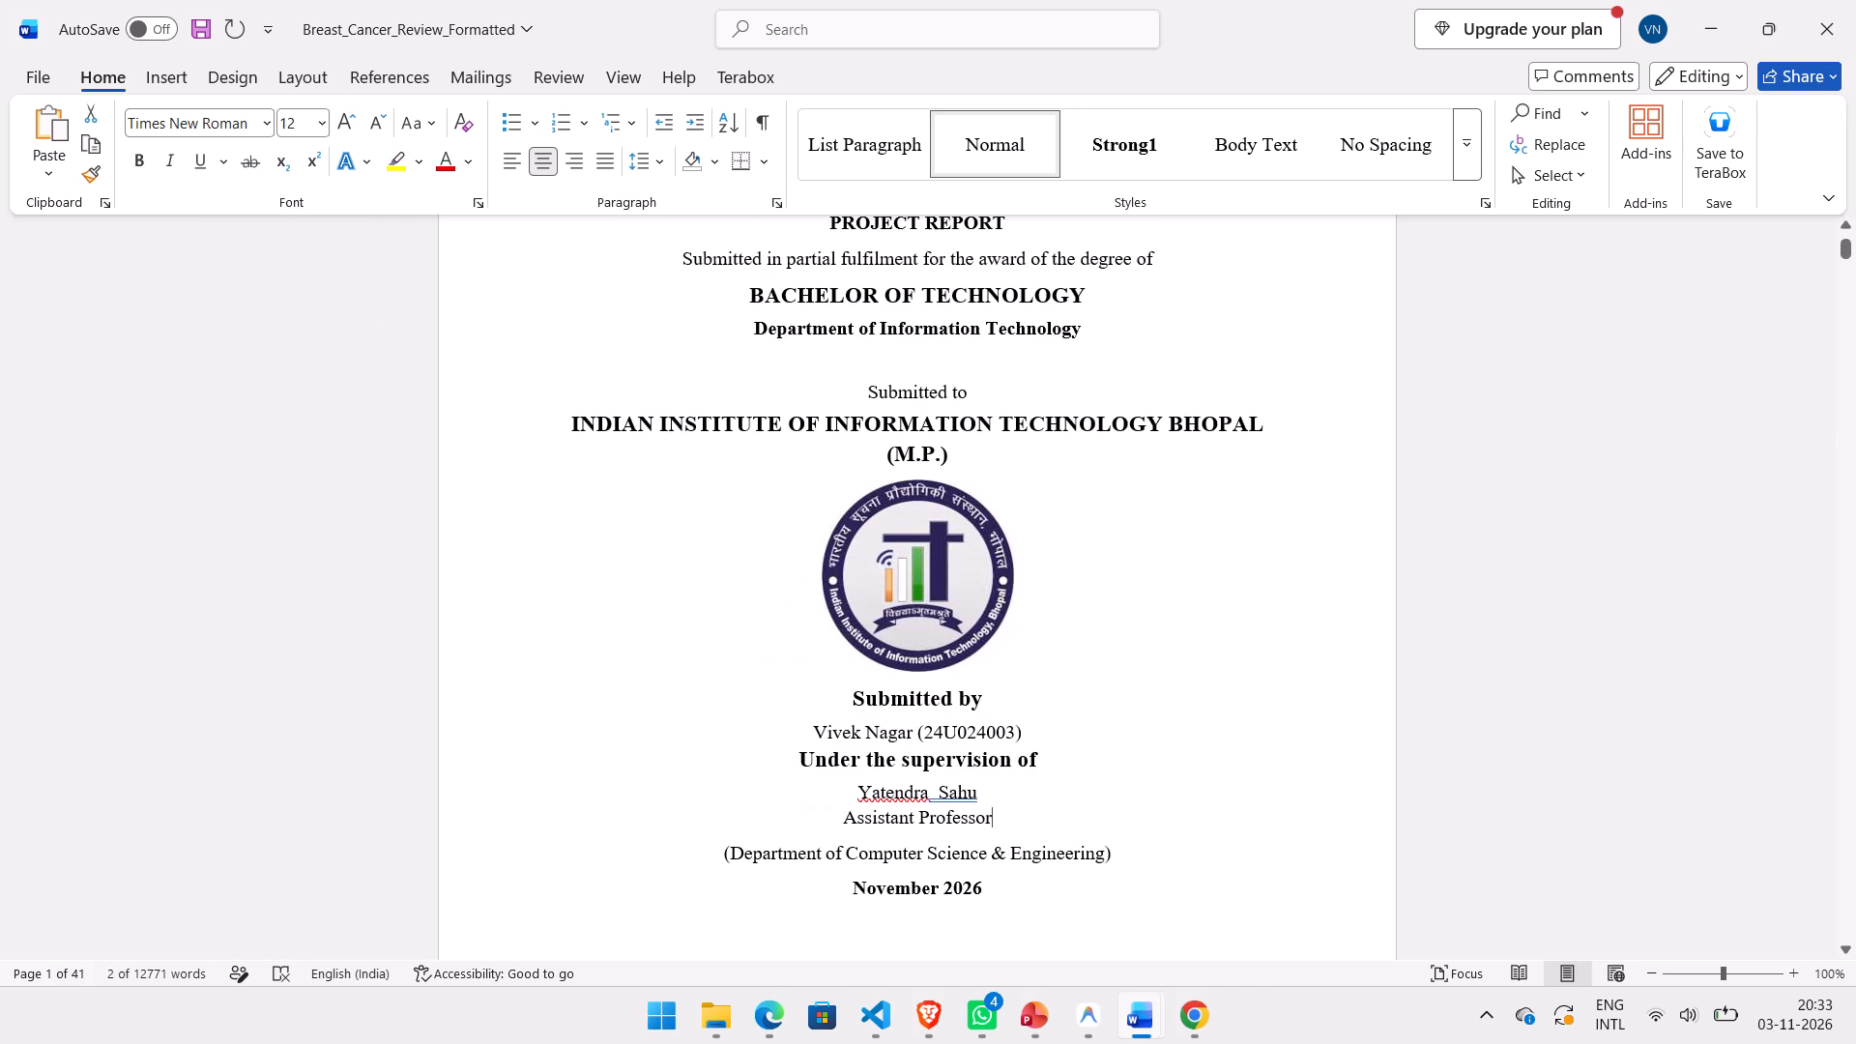
Replace the [Student name (Scholar no.)] placeholder in the Certificate paragraph with the student's name and scholar number in parentheses.
{"action": "scroll", "coordinate": [1063, 746], "scroll_direction": "down", "scroll_amount": 2}
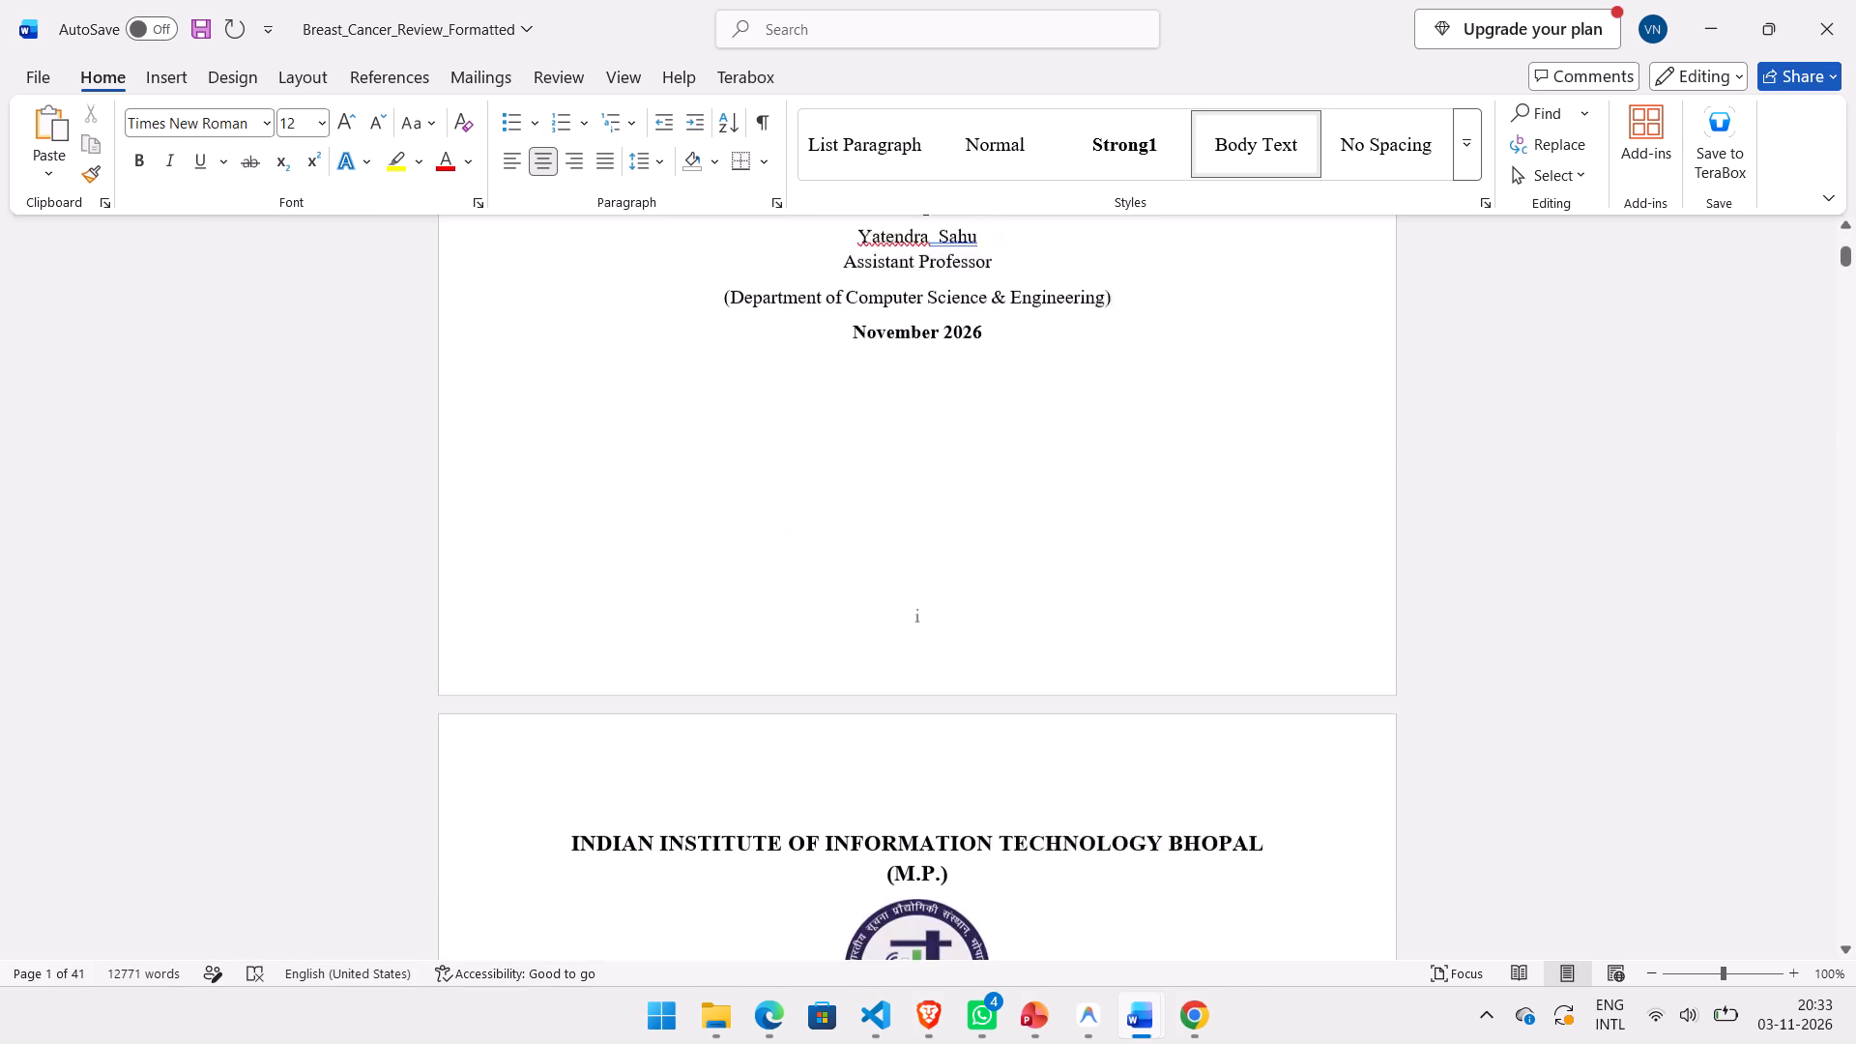
{"action": "scroll", "coordinate": [1063, 746], "scroll_direction": "down", "scroll_amount": 3}
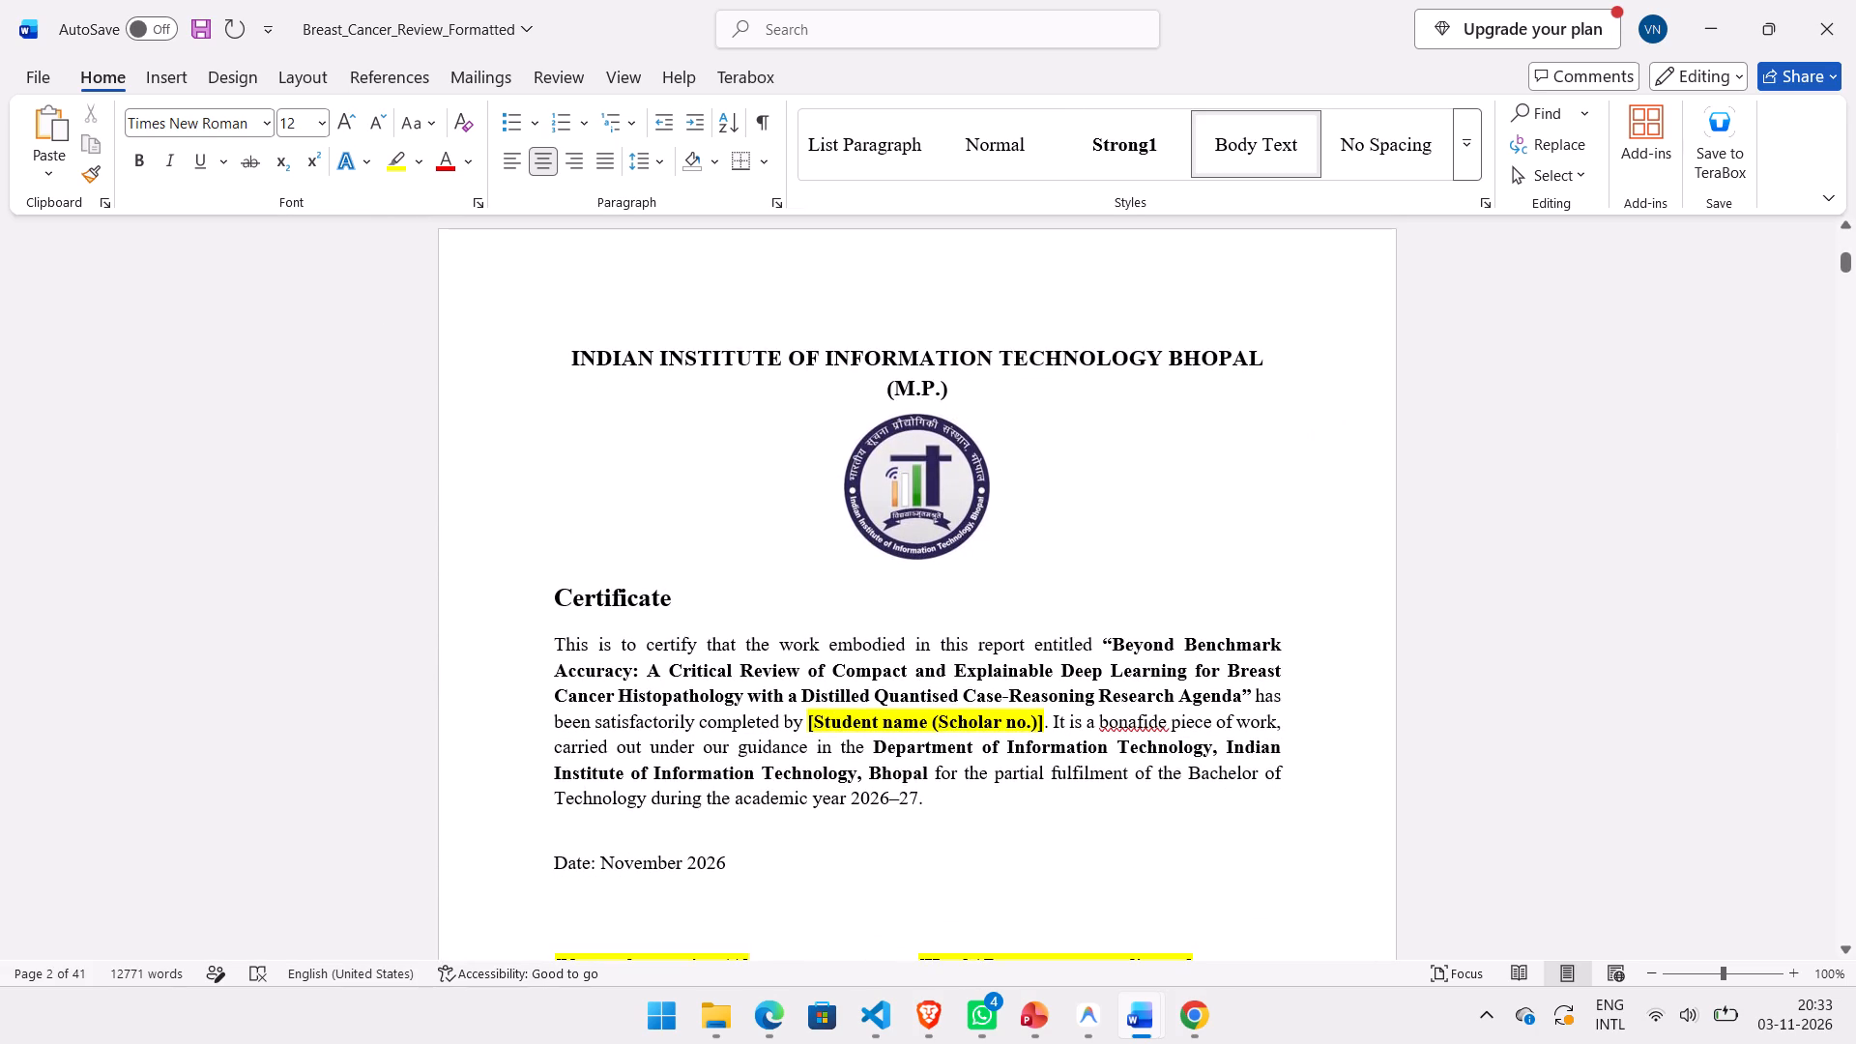
{"action": "left_click", "coordinate": [1042, 731]}
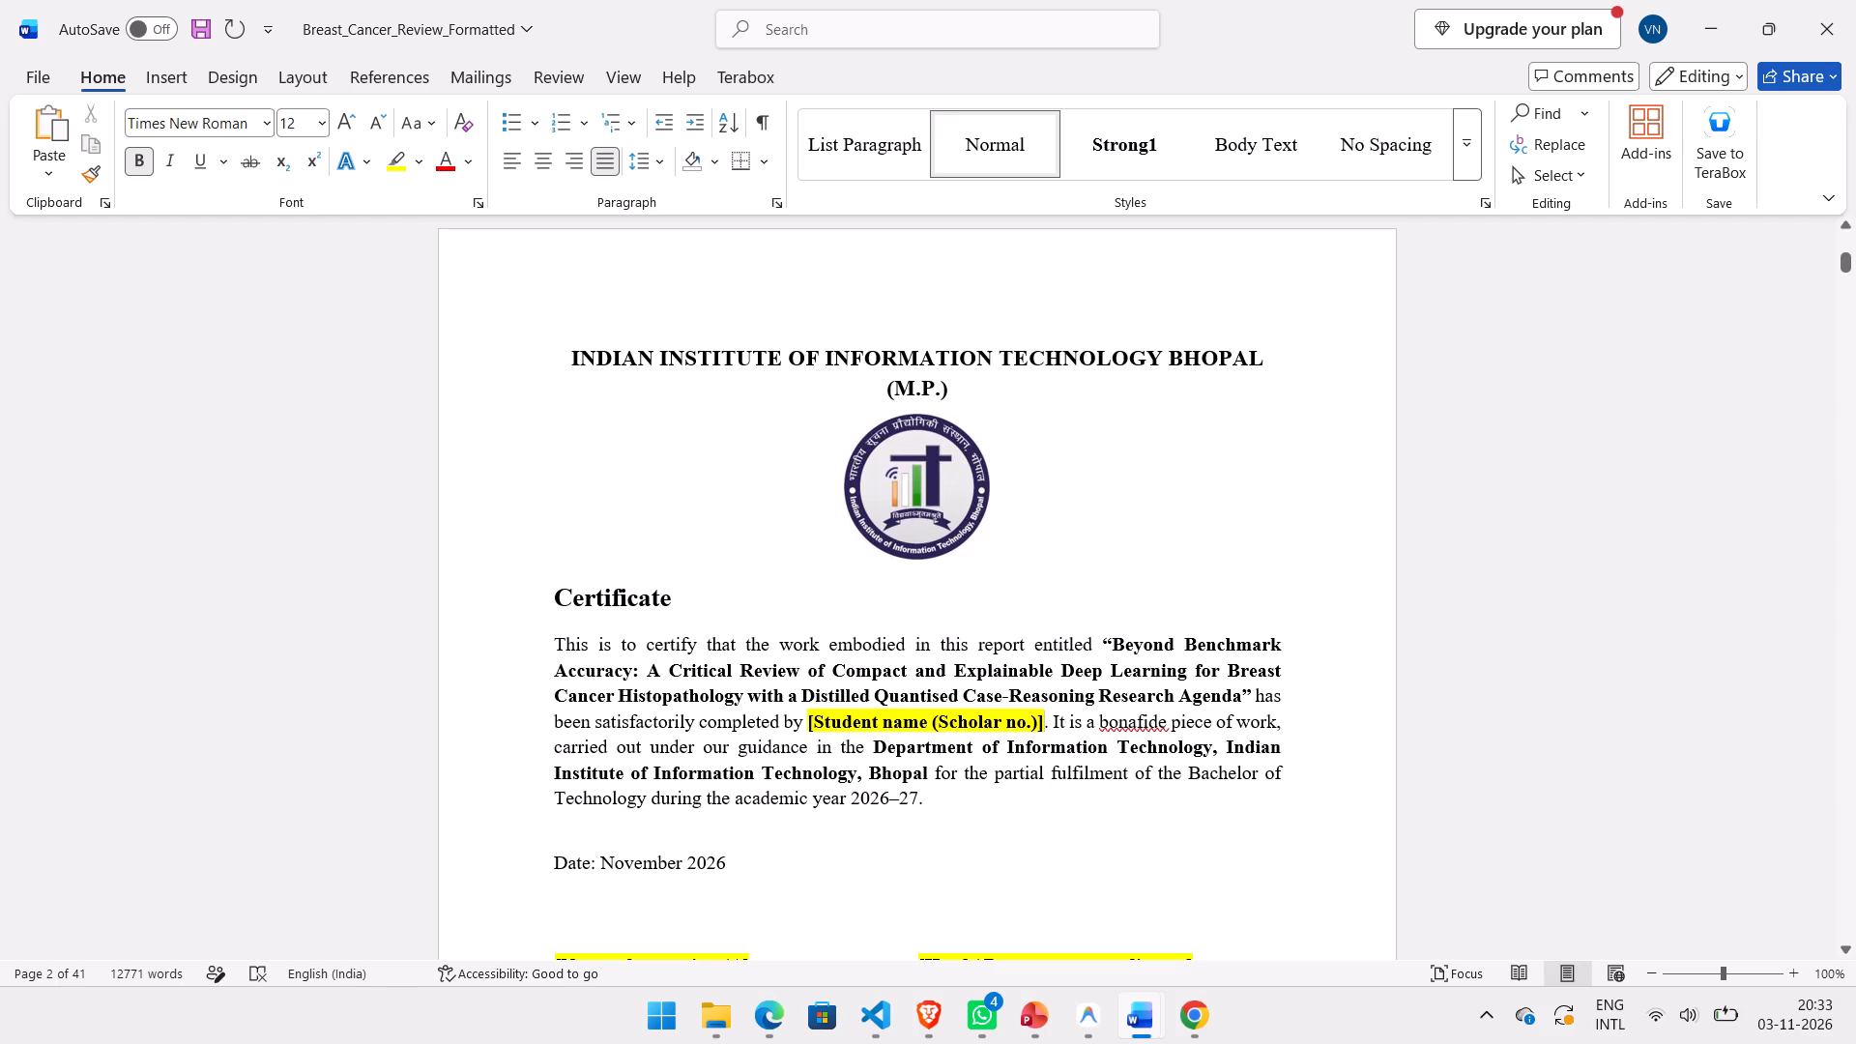
{"action": "key", "text": "BackSpace"}
{"action": "key", "text": "BackSpace"}
{"action": "key", "text": "BackSpace"}
{"action": "key", "text": "BackSpace"}
{"action": "key", "text": "BackSpace"}
{"action": "key", "text": "BackSpace"}
{"action": "key", "text": "BackSpace"}
{"action": "key", "text": "BackSpace"}
{"action": "key", "text": "BackSpace"}
{"action": "key", "text": "BackSpace"}
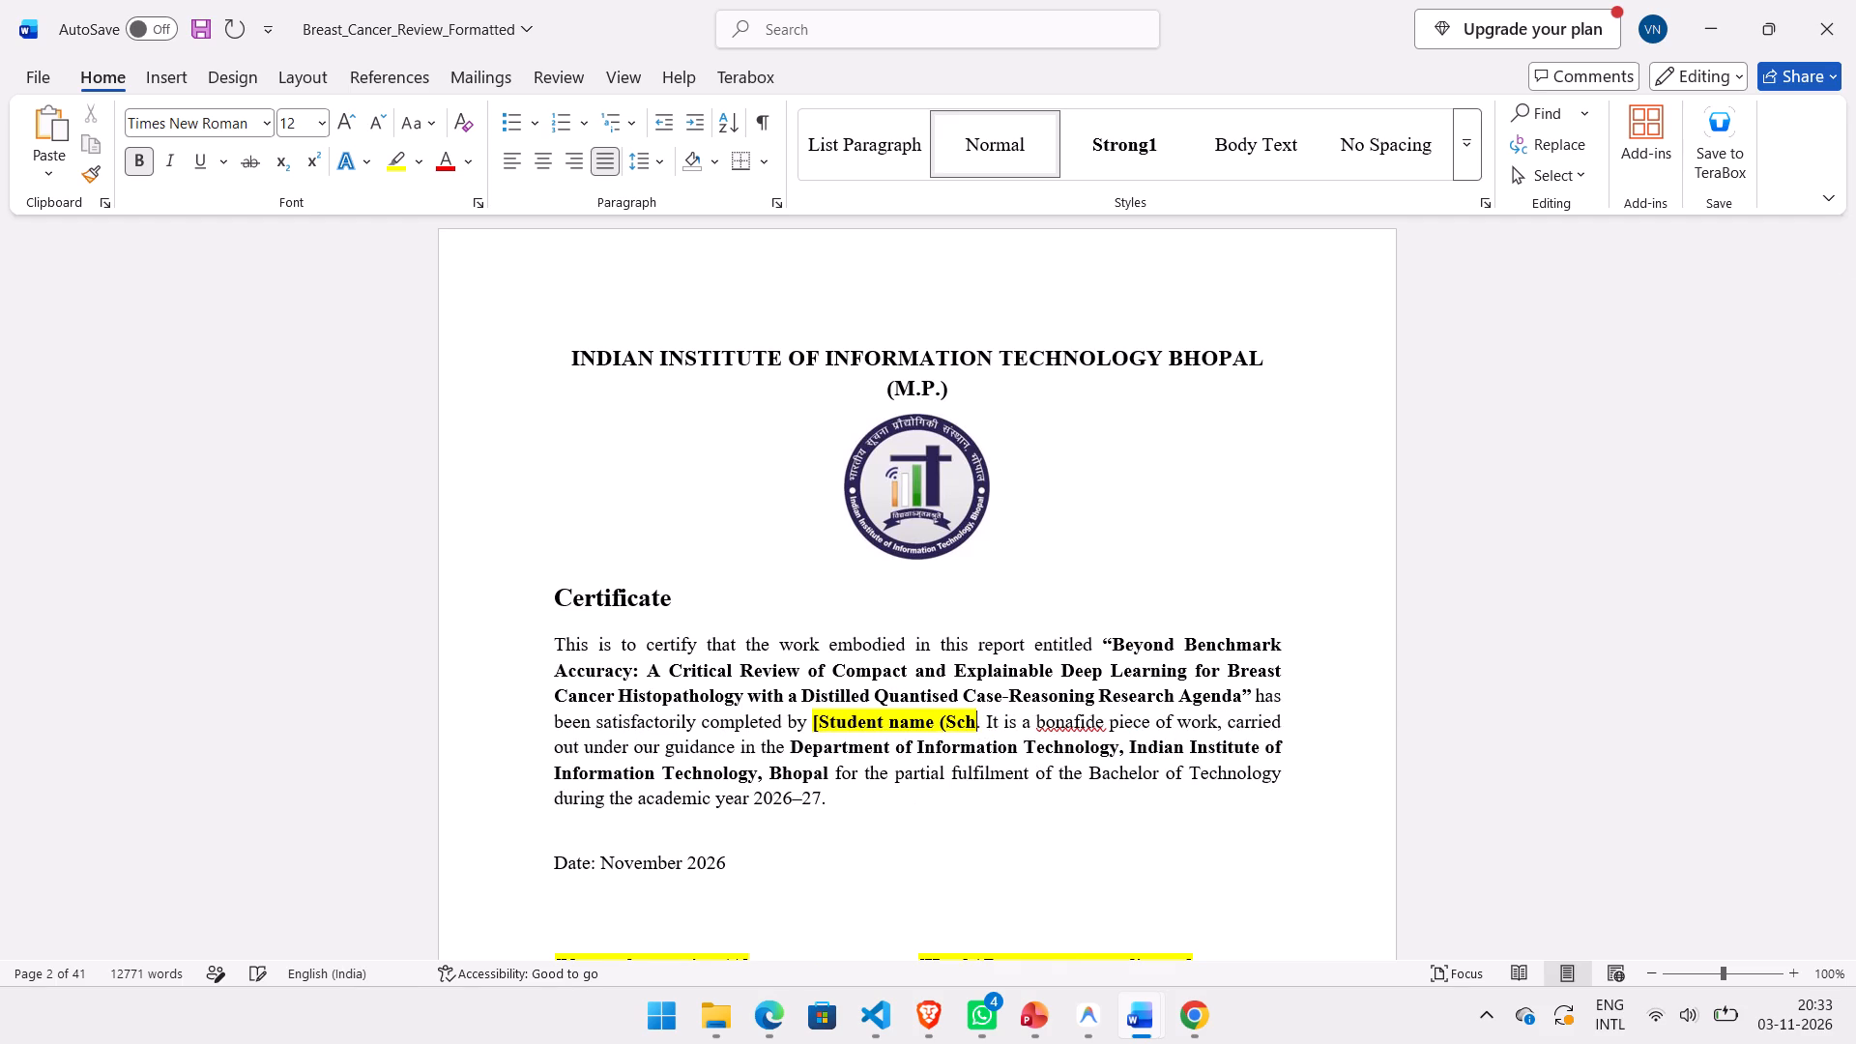
{"action": "key", "text": "BackSpace"}
{"action": "key", "text": "BackSpace"}
{"action": "key", "text": "BackSpace"}
{"action": "key", "text": "BackSpace"}
{"action": "key", "text": "BackSpace"}
{"action": "key", "text": "BackSpace"}
{"action": "key", "text": "BackSpace"}
{"action": "key", "text": "BackSpace"}
{"action": "key", "text": "BackSpace"}
{"action": "key", "text": "BackSpace"}
{"action": "key", "text": "BackSpace"}
{"action": "key", "text": "BackSpace"}
{"action": "key", "text": "BackSpace"}
{"action": "key", "text": "BackSpace"}
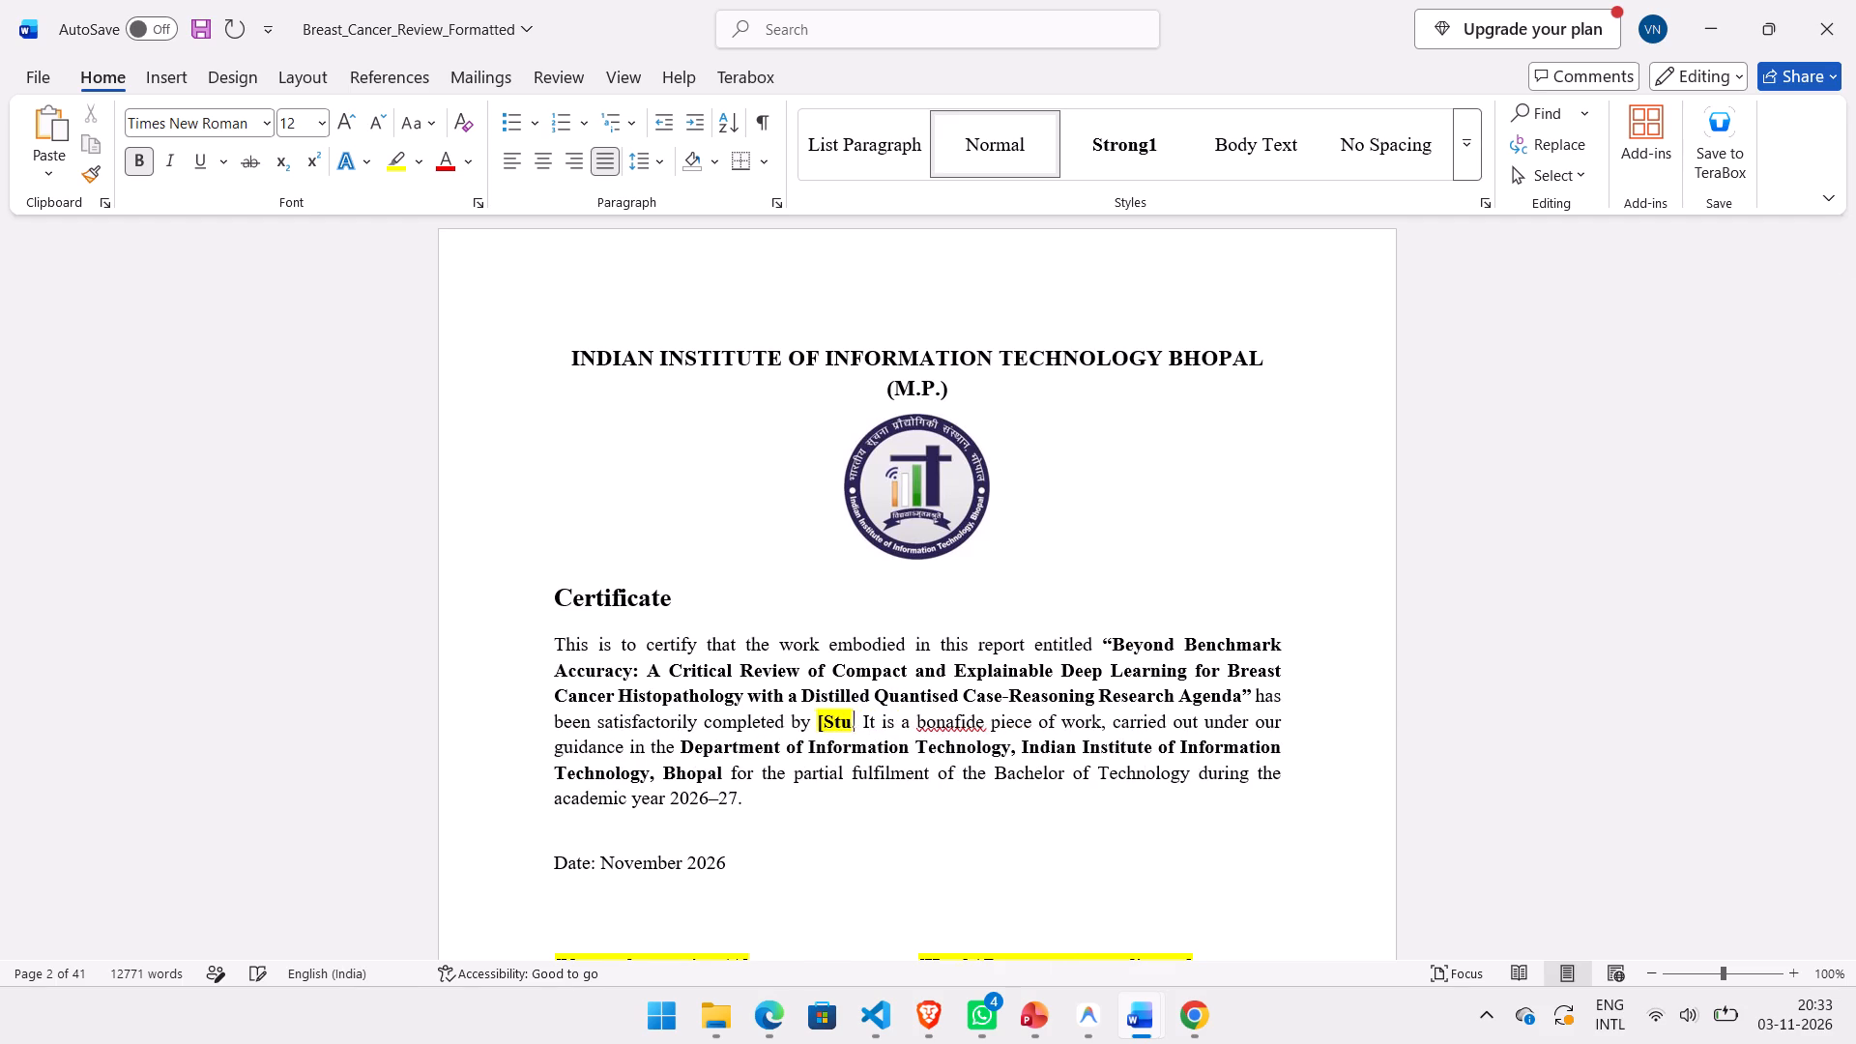
{"action": "key", "text": "BackSpace"}
{"action": "key", "text": "BackSpace"}
{"action": "key", "text": "BackSpace"}
{"action": "key", "text": "BackSpace"}
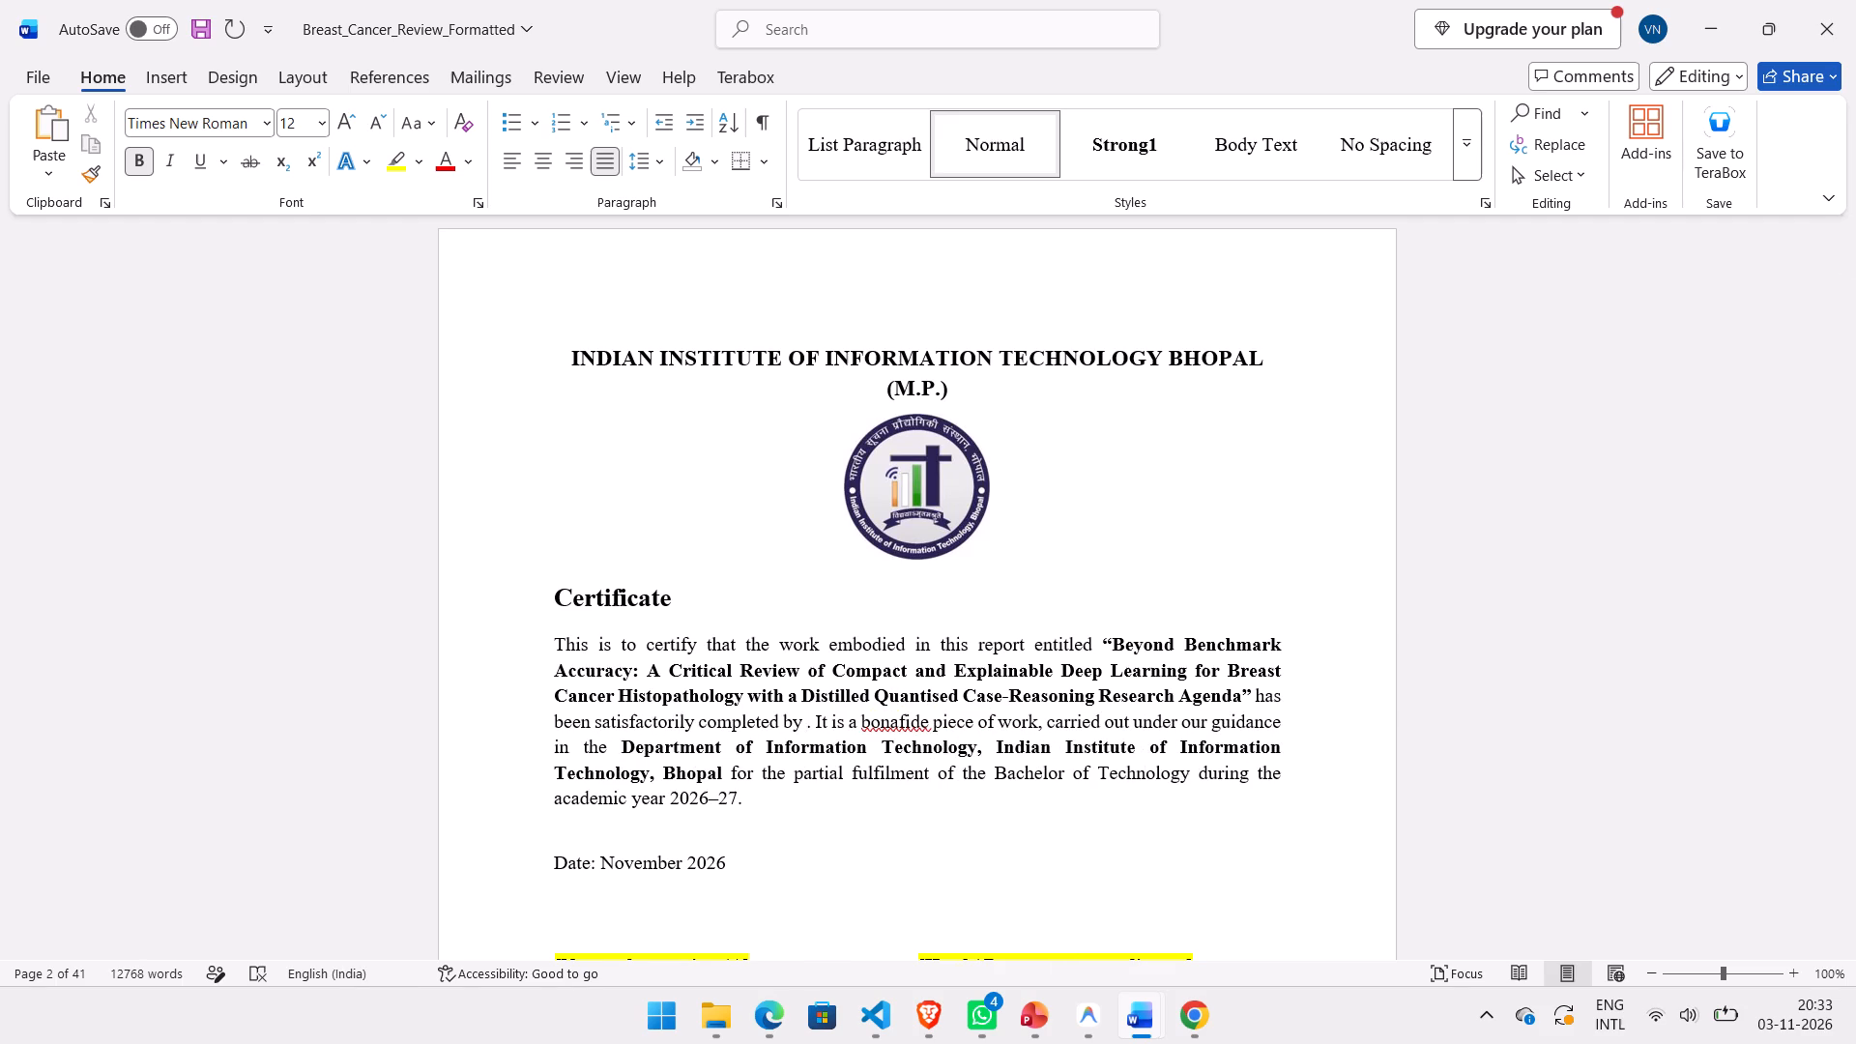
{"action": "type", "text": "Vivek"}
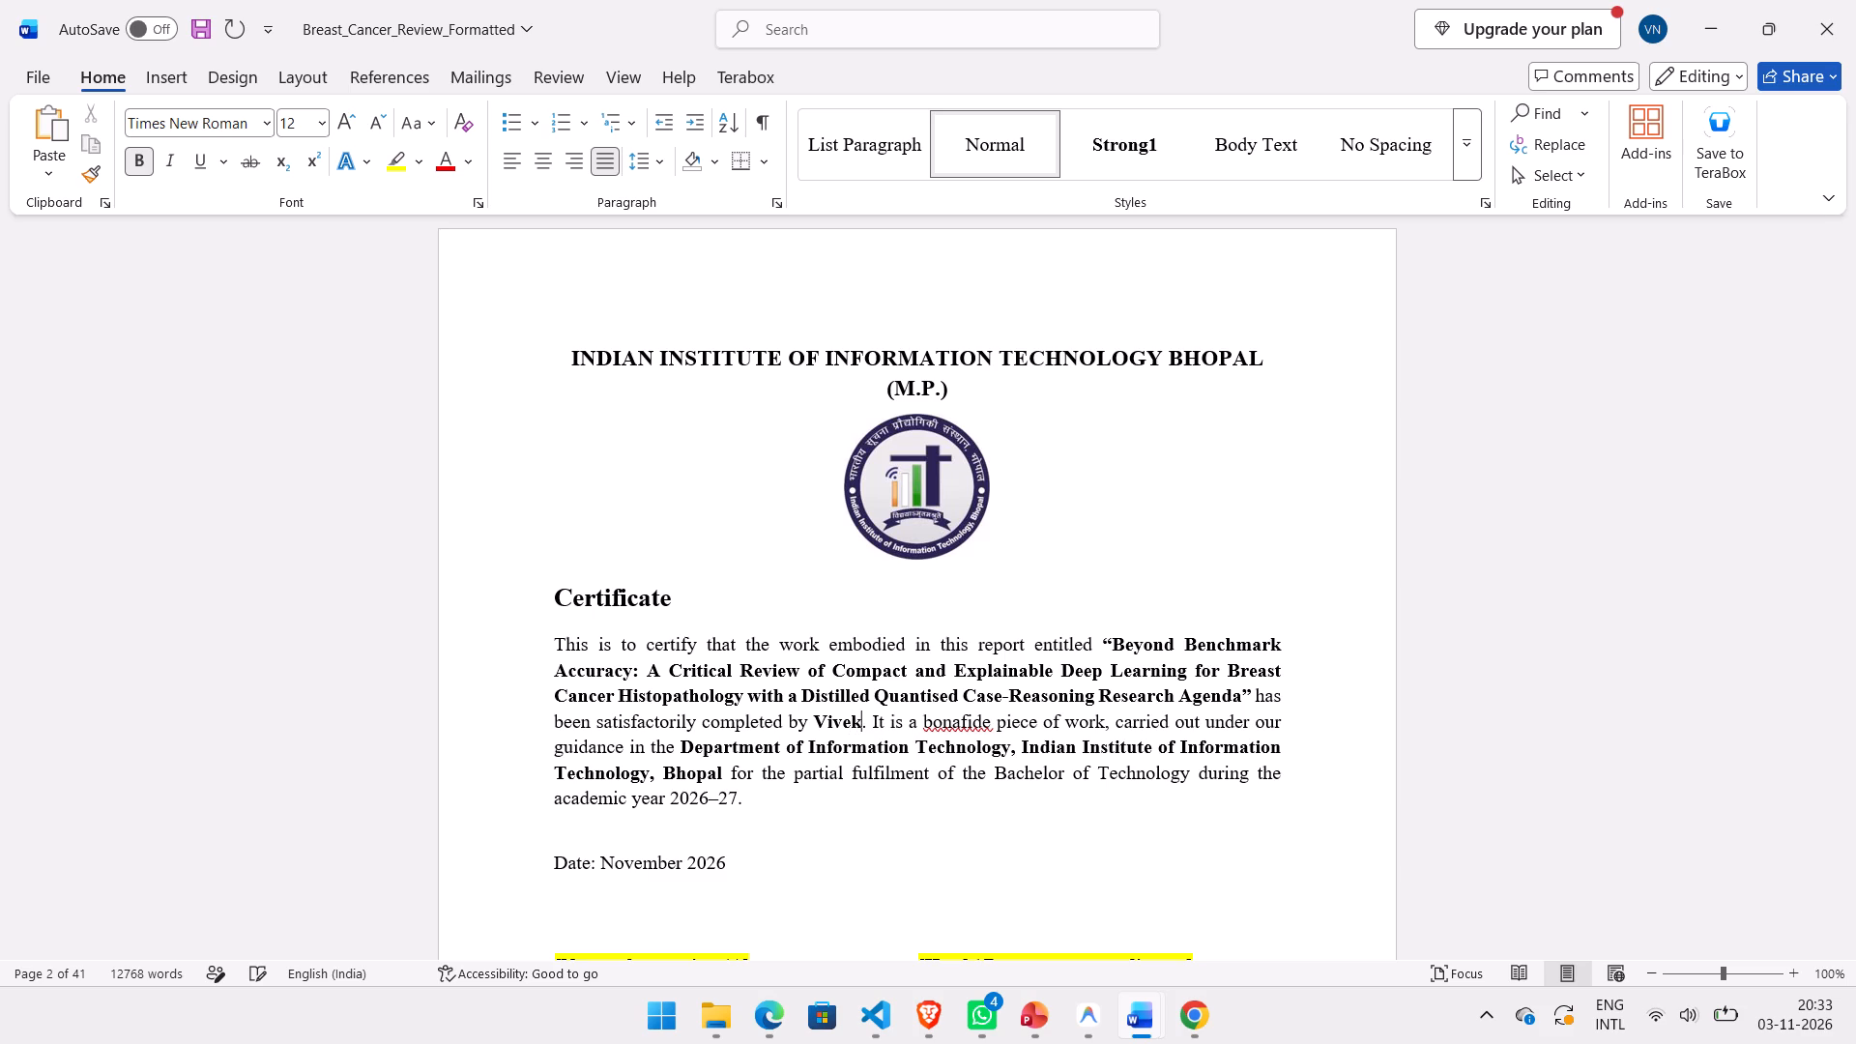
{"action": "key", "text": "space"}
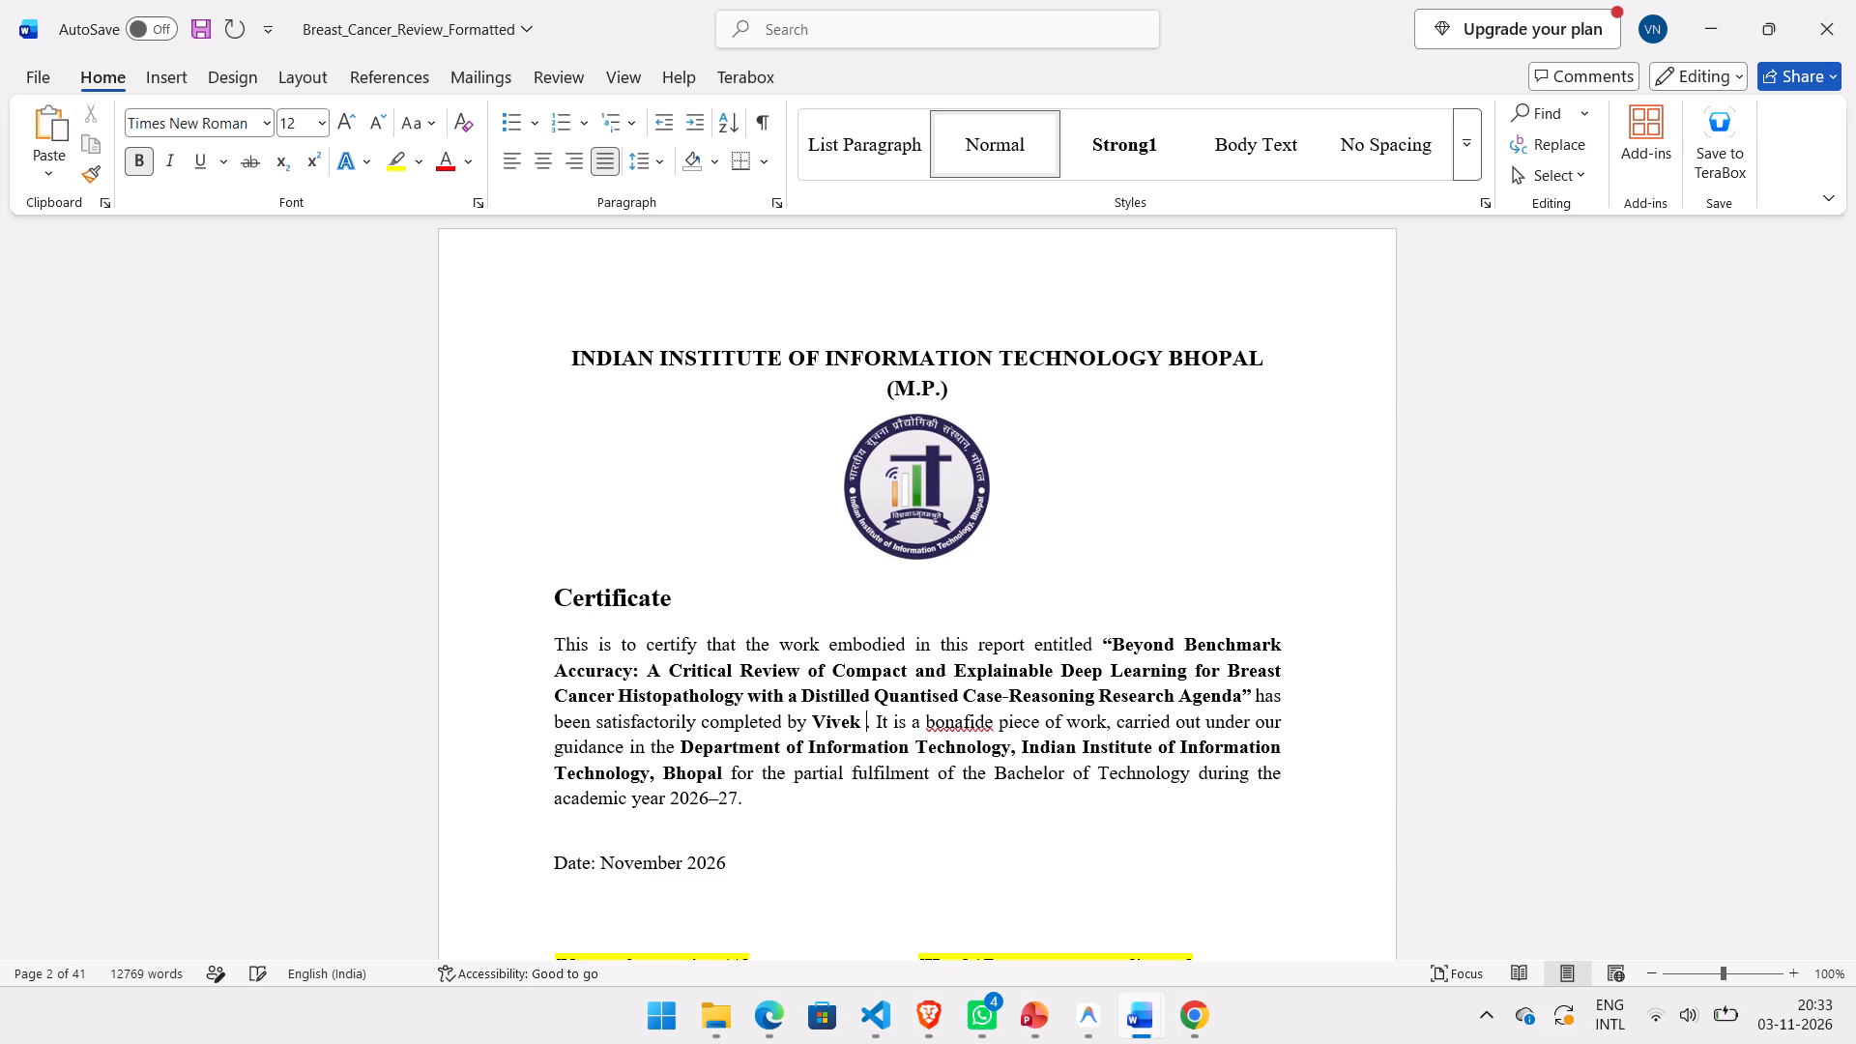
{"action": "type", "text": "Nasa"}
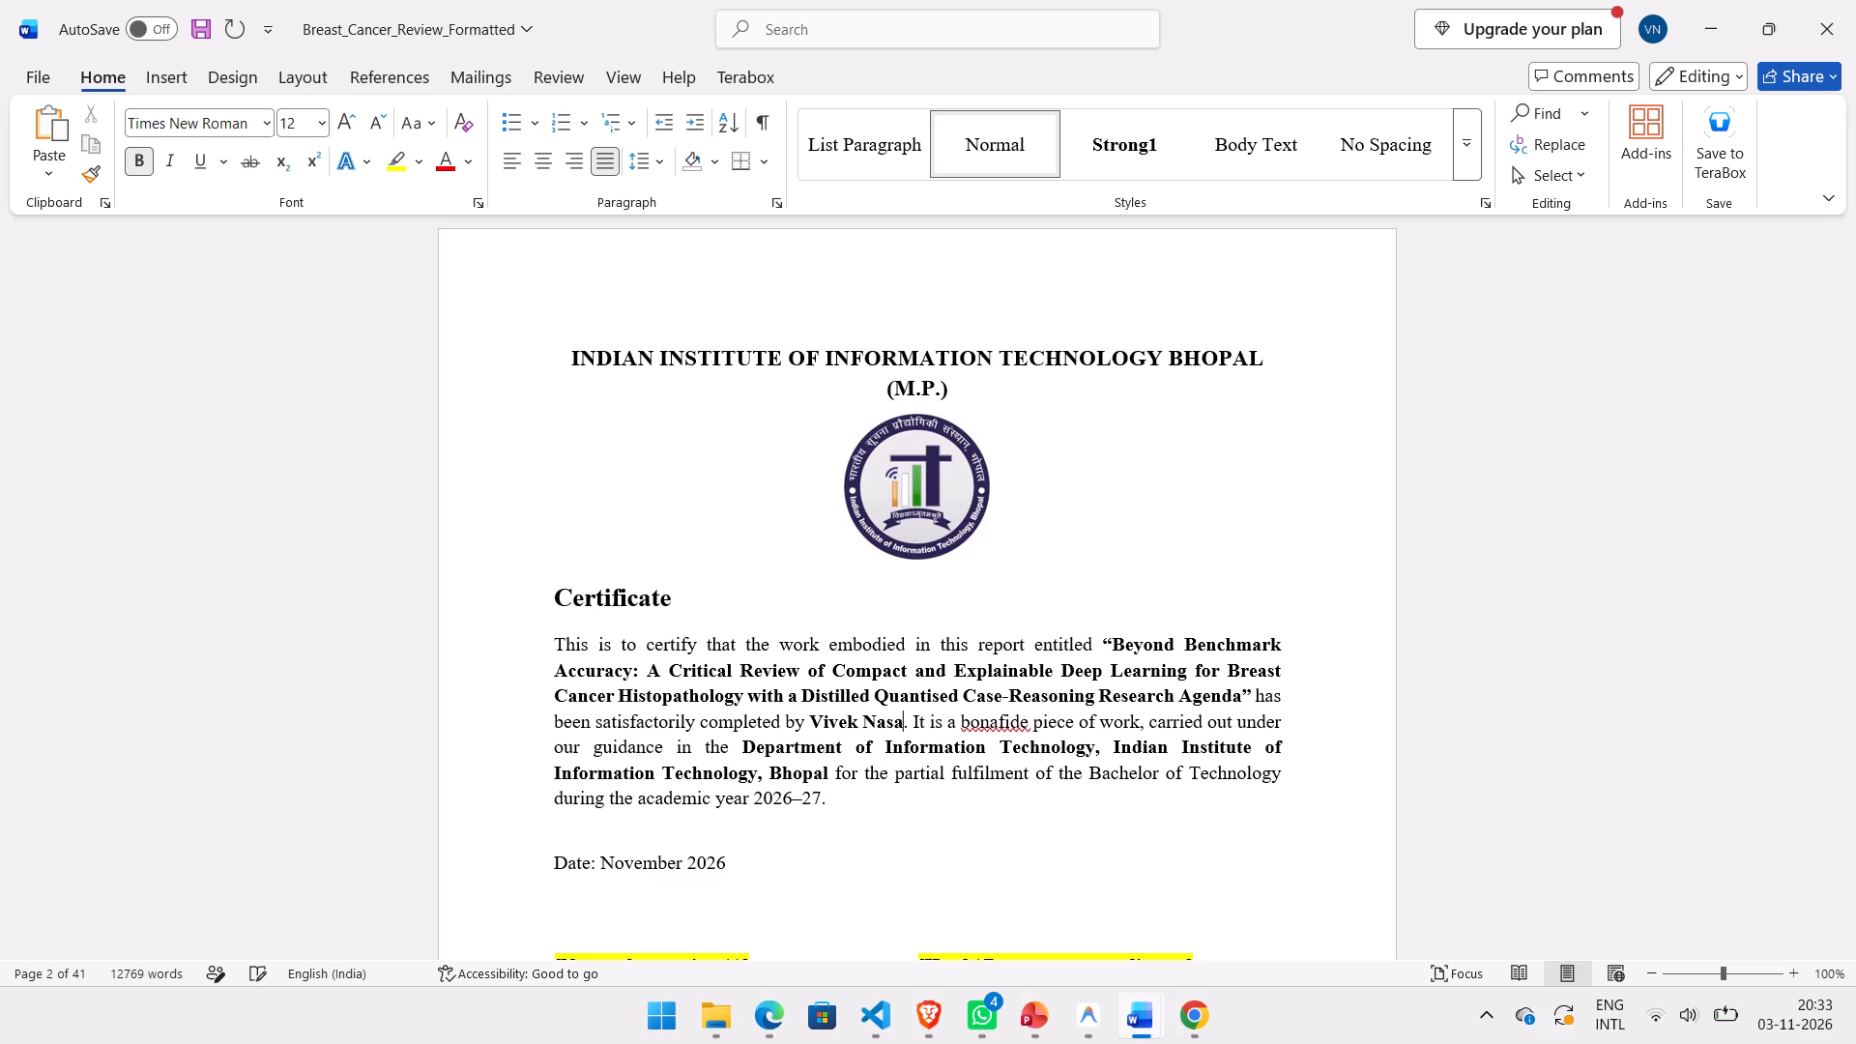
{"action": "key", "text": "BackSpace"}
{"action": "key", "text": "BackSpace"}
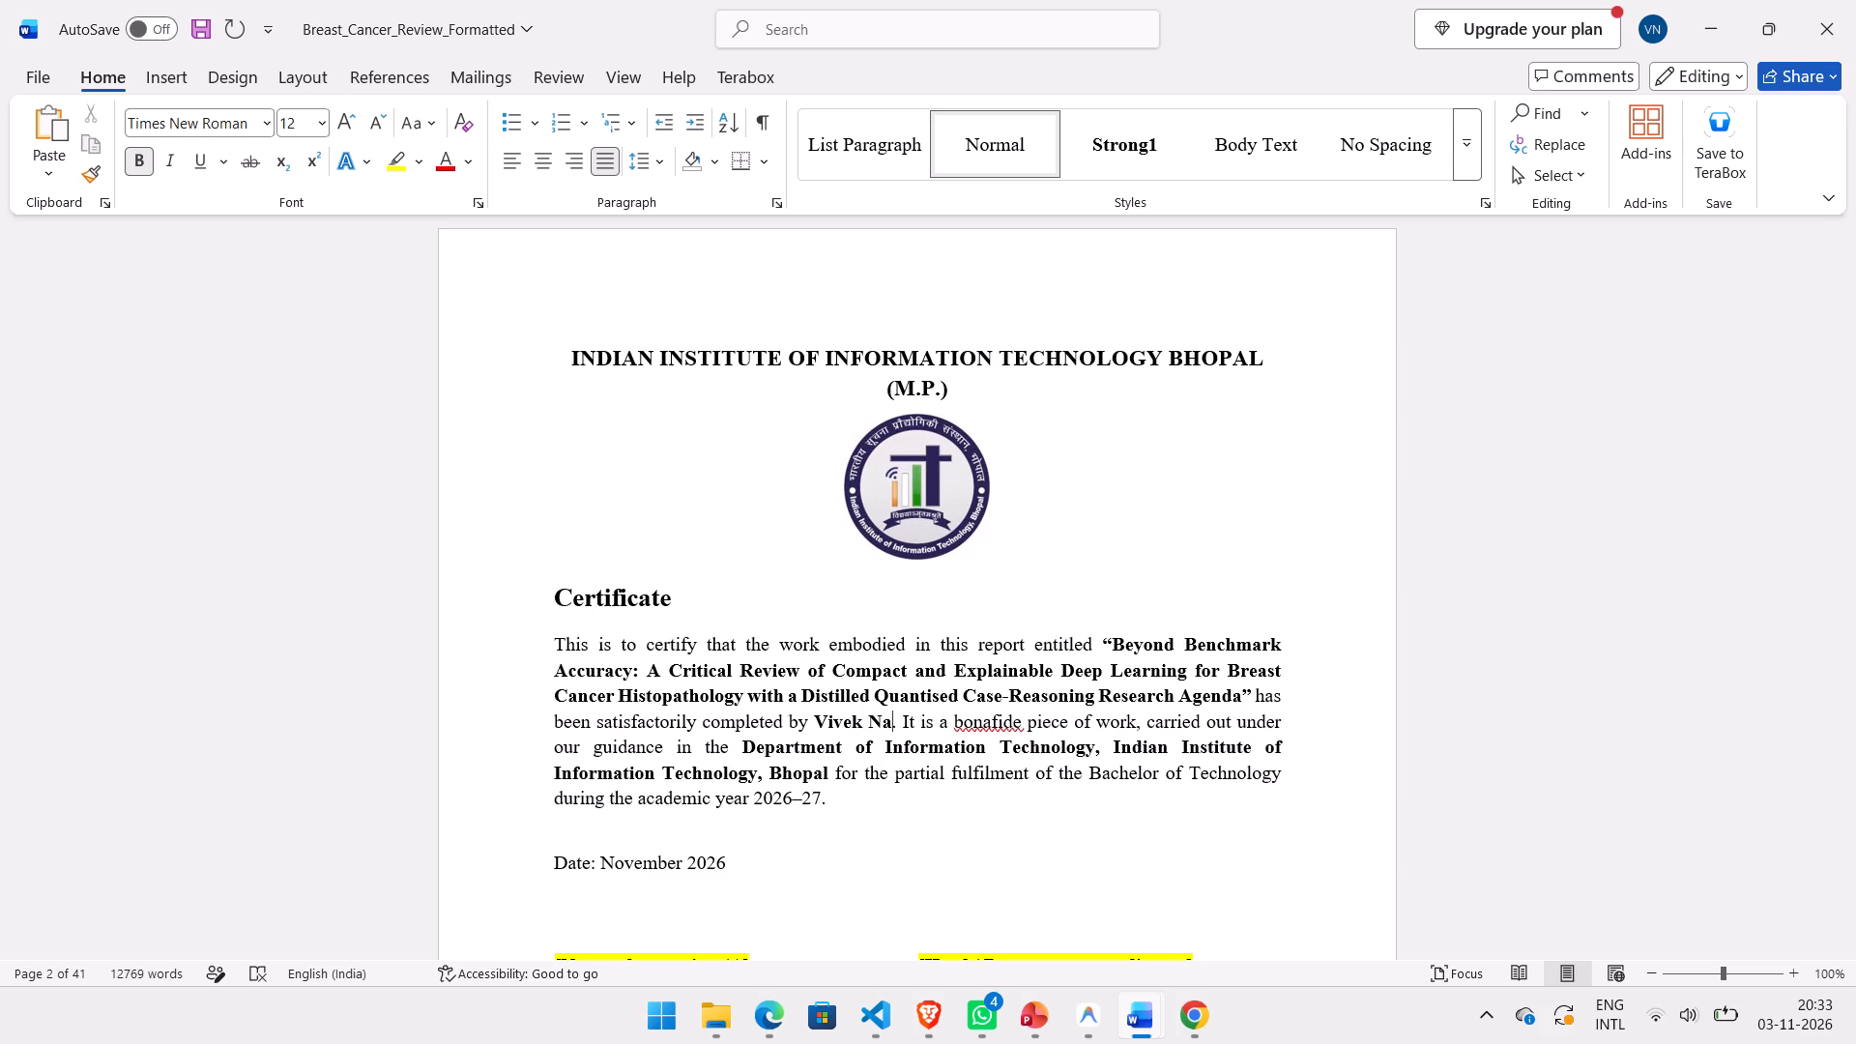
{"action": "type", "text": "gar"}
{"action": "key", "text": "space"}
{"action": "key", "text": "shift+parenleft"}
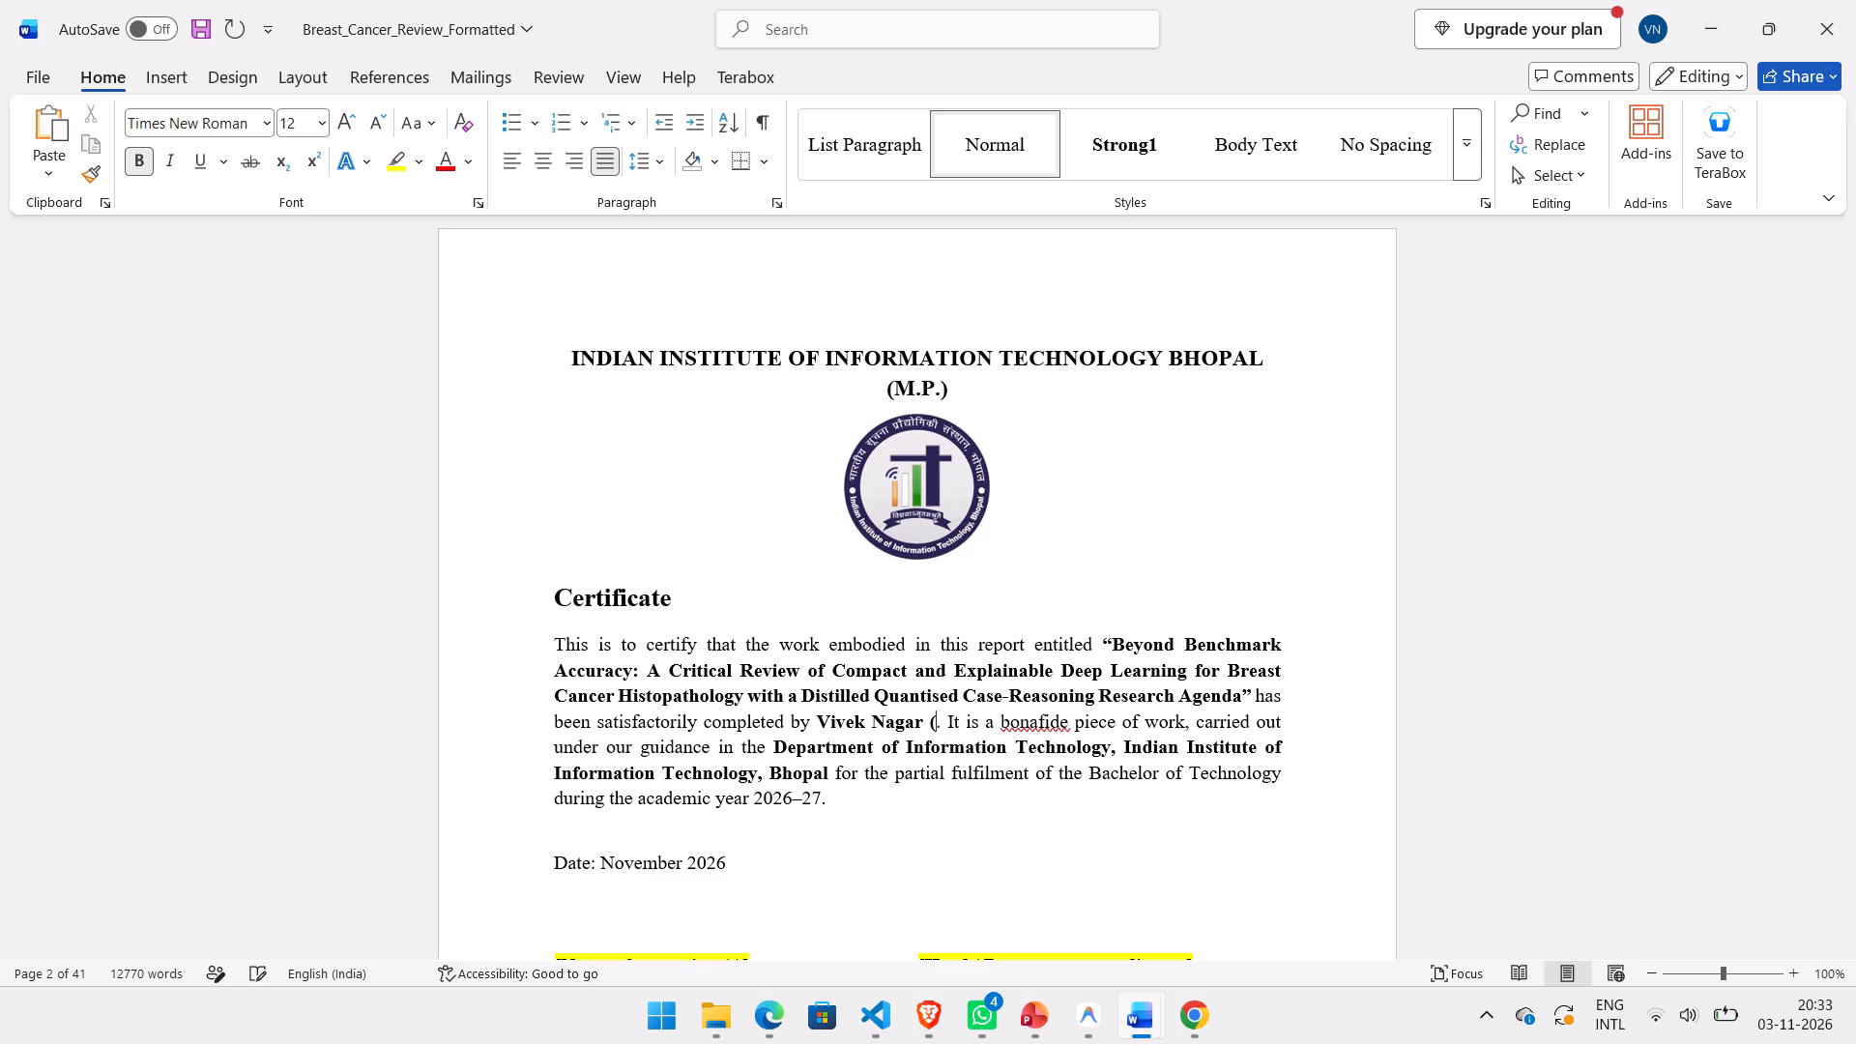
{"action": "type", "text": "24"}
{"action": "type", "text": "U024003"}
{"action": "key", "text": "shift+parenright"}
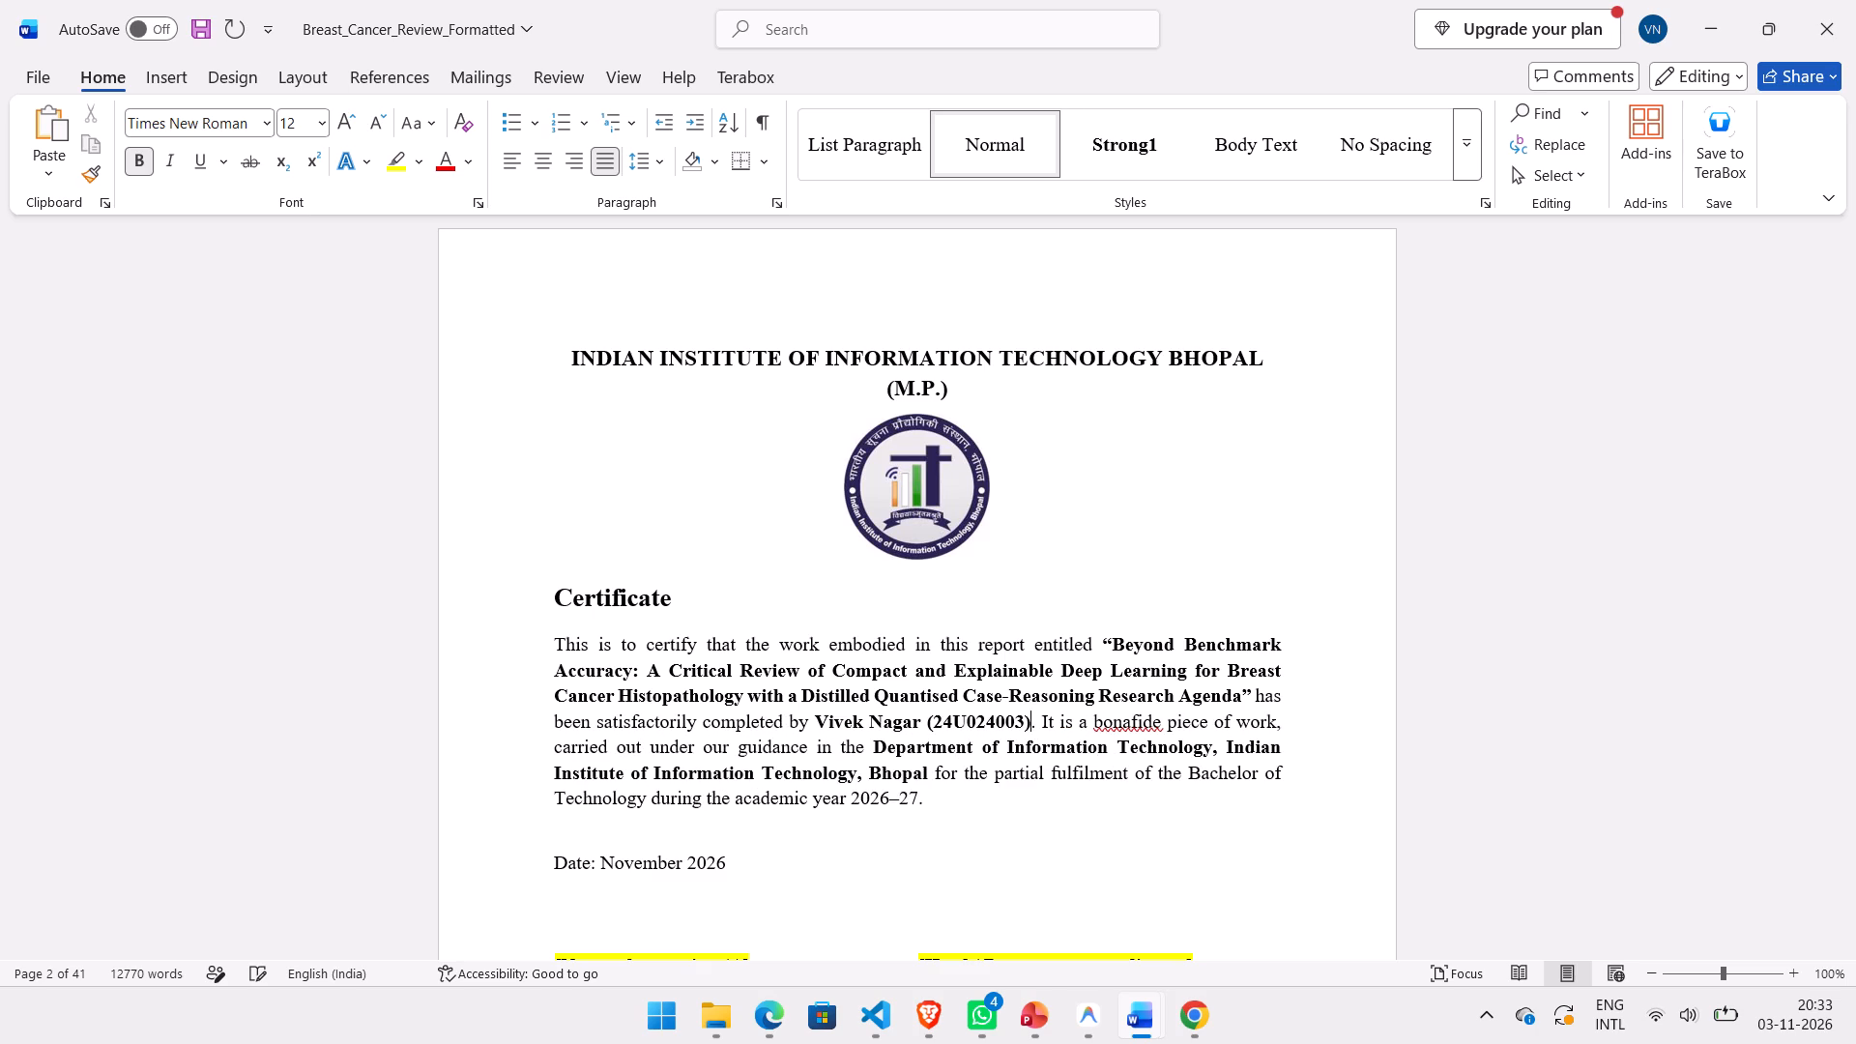
Replace the [Designation] placeholder in the Certificate's signature block with the supervisor's name.
{"action": "scroll", "coordinate": [998, 795], "scroll_direction": "down", "scroll_amount": 1}
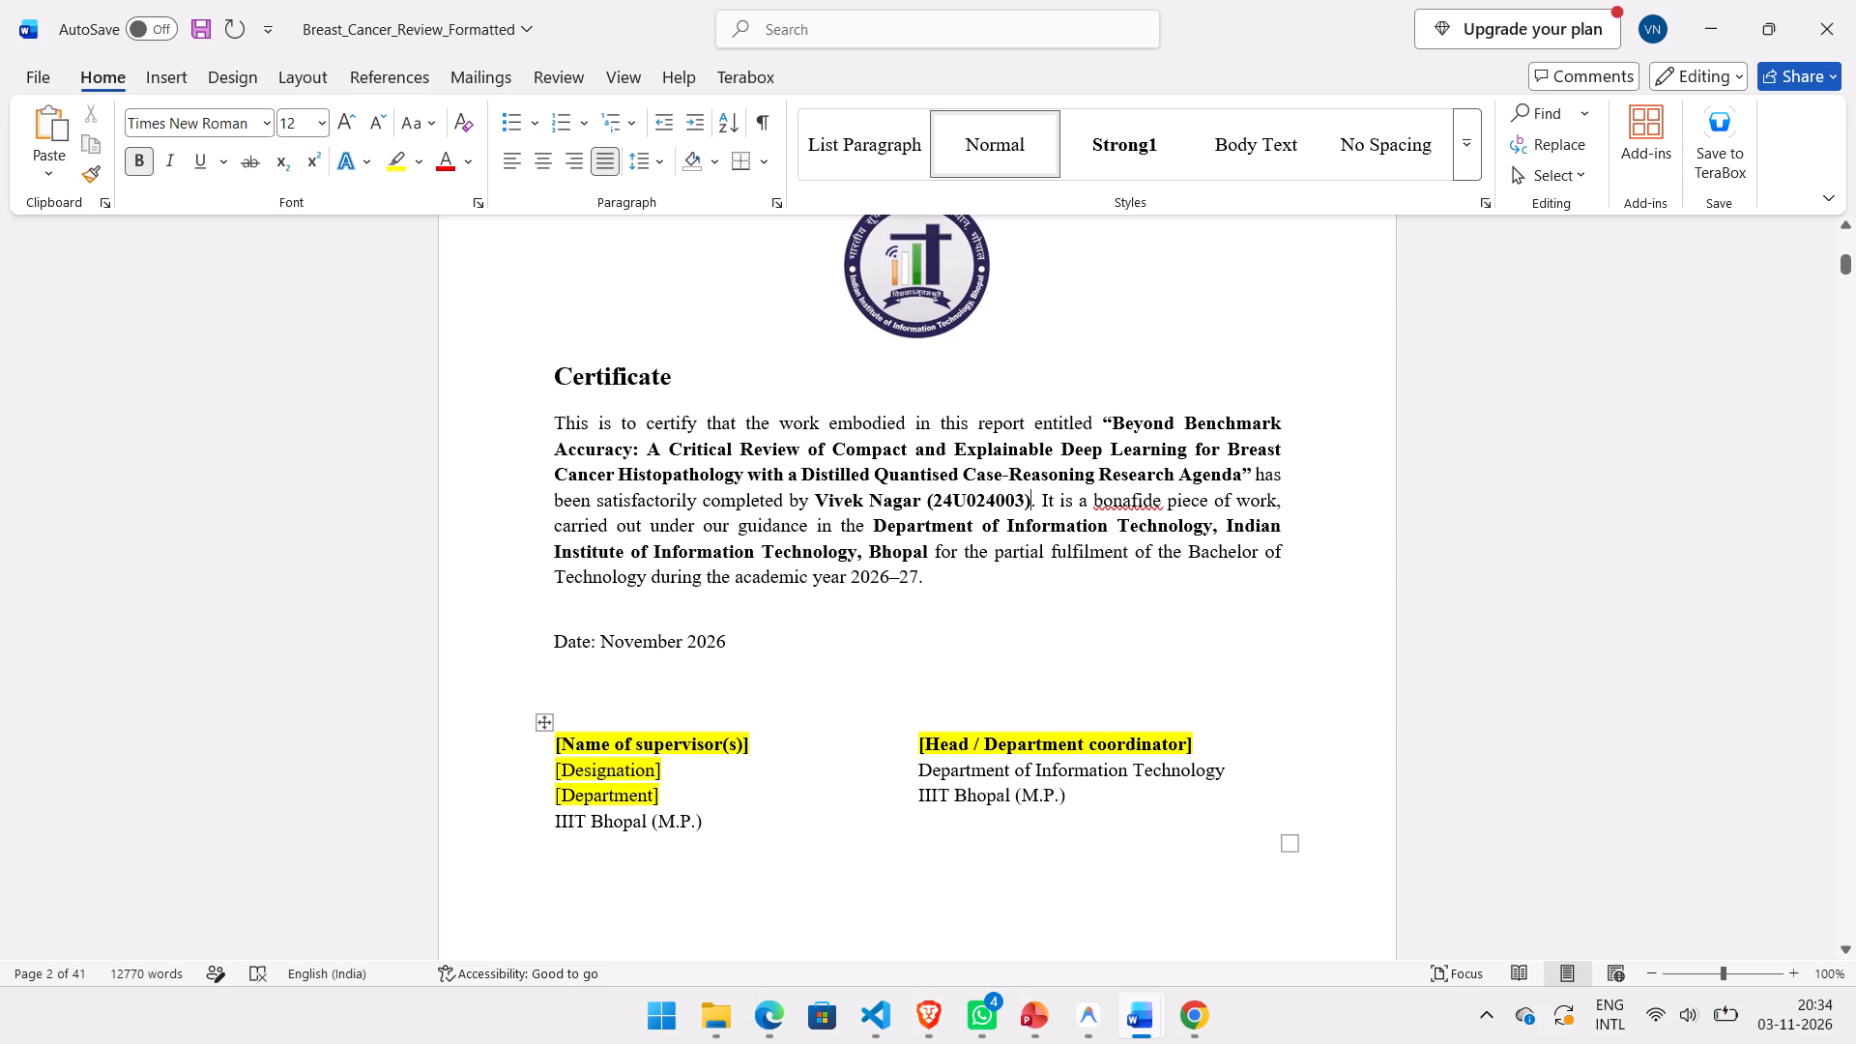
{"action": "left_click", "coordinate": [671, 769]}
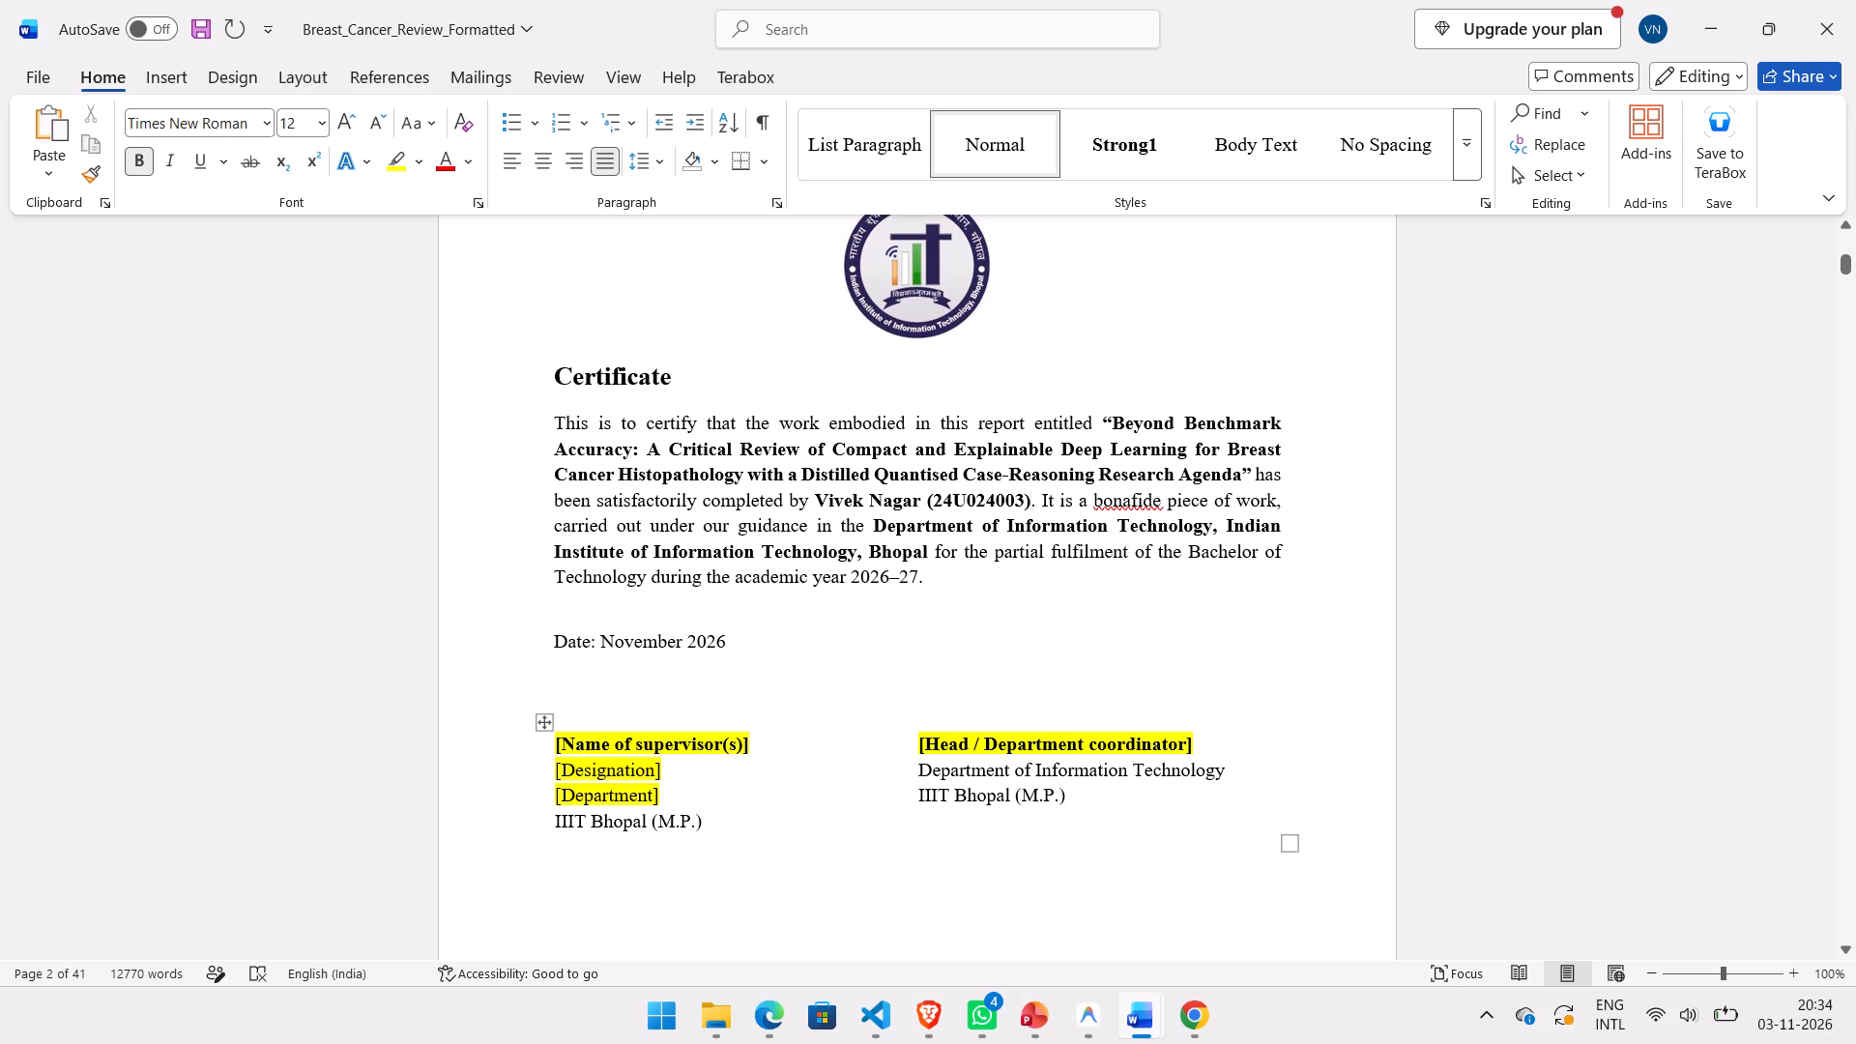
{"action": "left_click_drag", "start_coordinate": [550, 771], "coordinate": [661, 772]}
{"action": "left_click", "coordinate": [661, 772]}
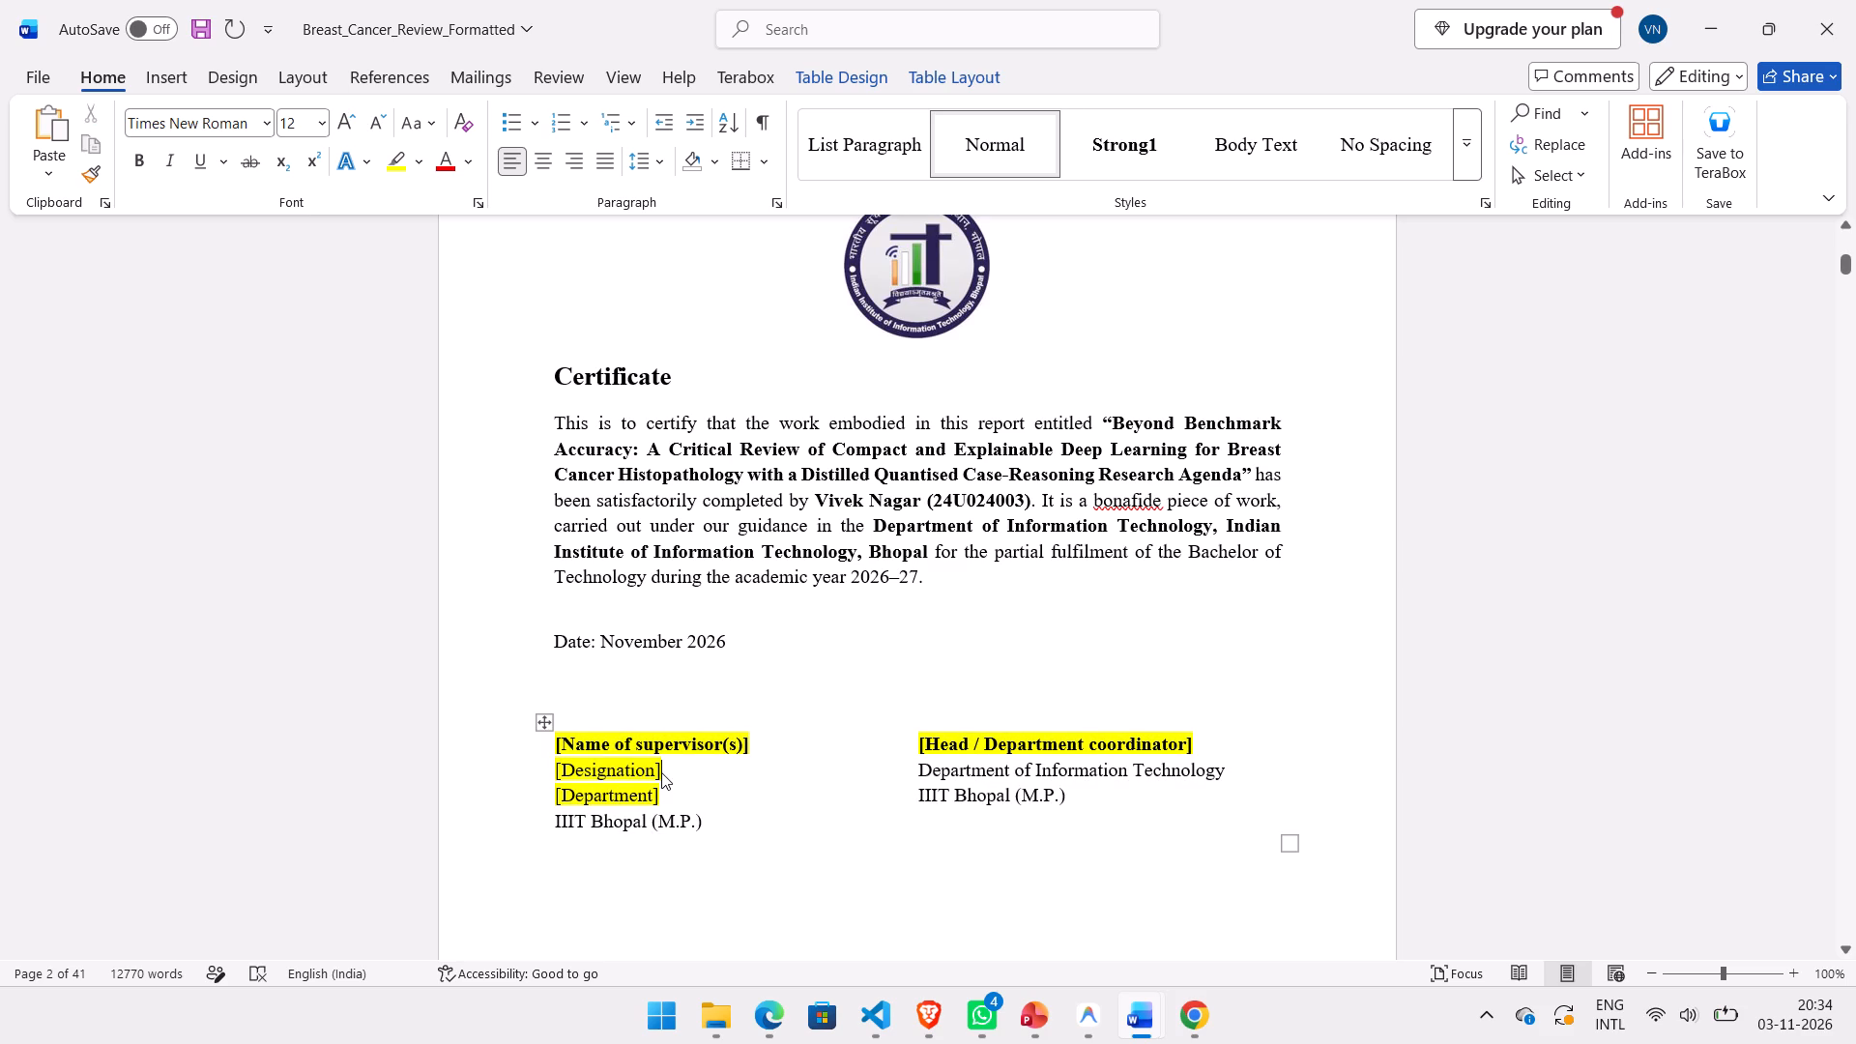
{"action": "key", "text": "BackSpace"}
{"action": "key", "text": "BackSpace"}
{"action": "key", "text": "BackSpace"}
{"action": "key", "text": "BackSpace"}
{"action": "key", "text": "BackSpace"}
{"action": "key", "text": "BackSpace"}
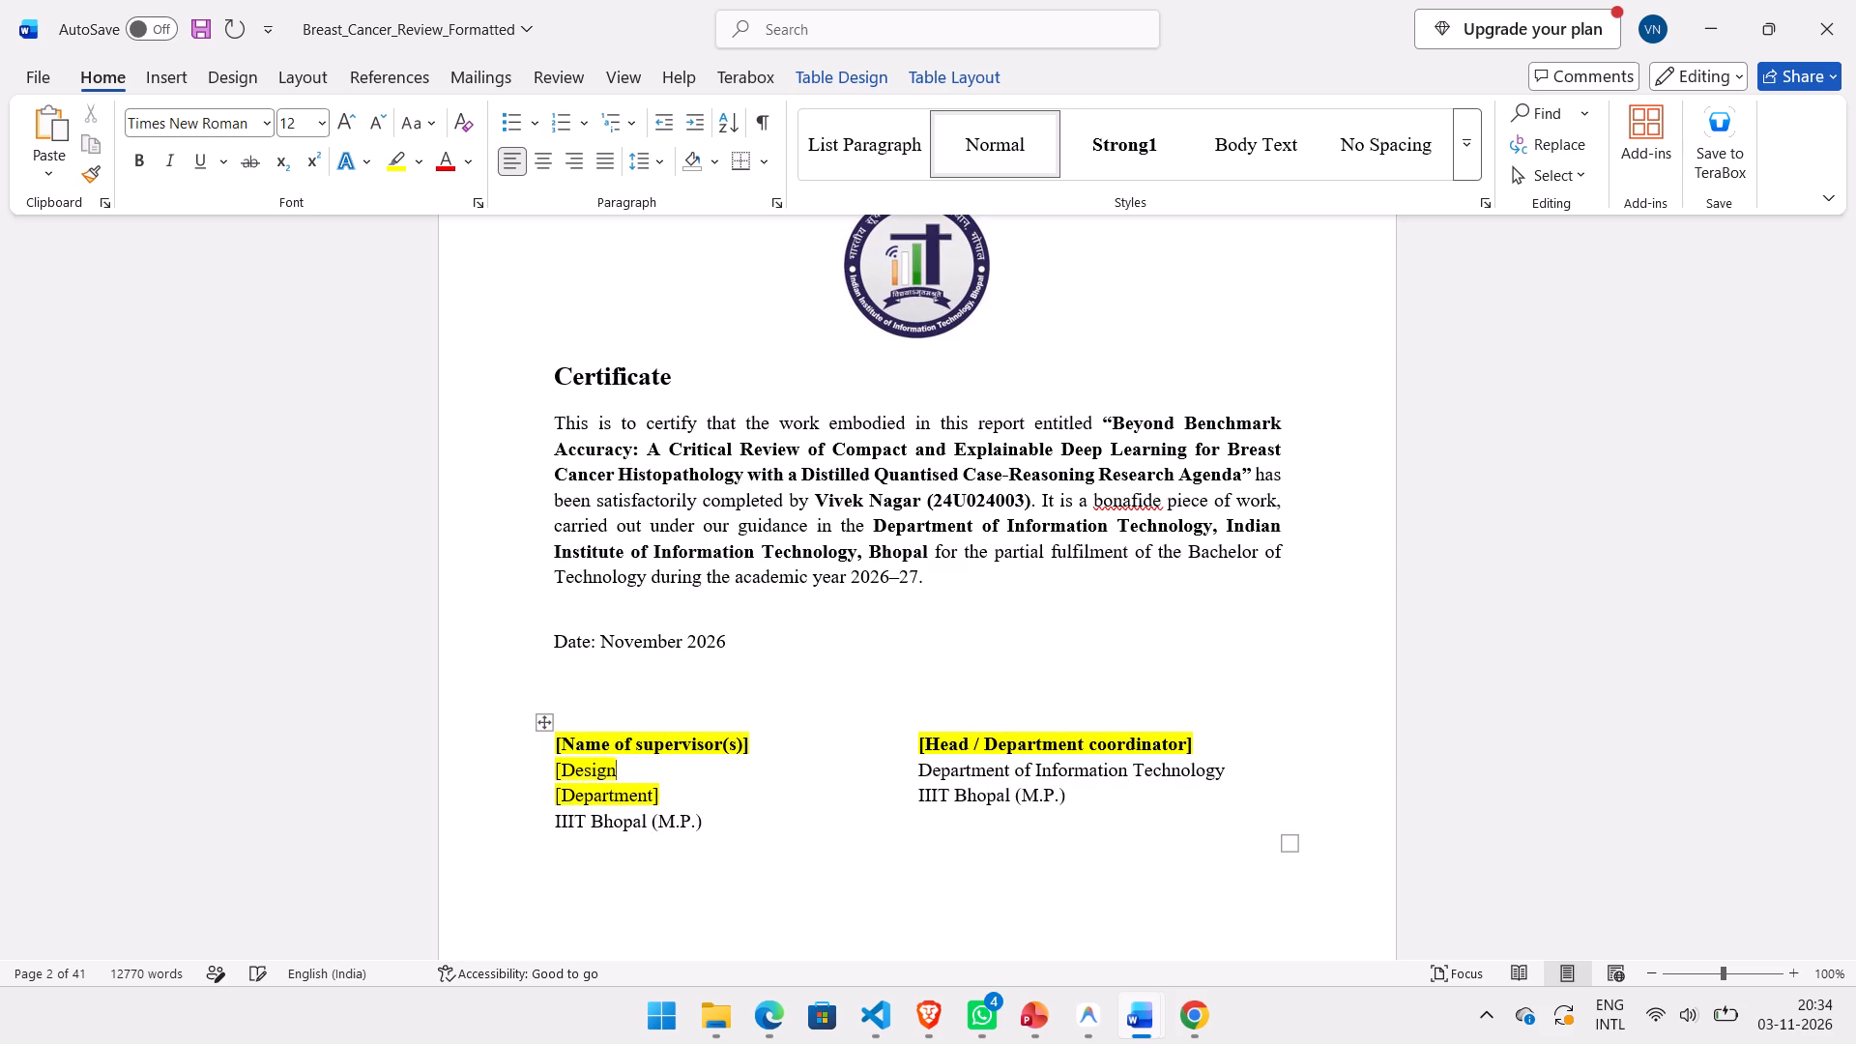
{"action": "key", "text": "BackSpace"}
{"action": "key", "text": "BackSpace"}
{"action": "key", "text": "BackSpace"}
{"action": "key", "text": "BackSpace"}
{"action": "key", "text": "BackSpace"}
{"action": "key", "text": "BackSpace"}
{"action": "key", "text": "BackSpace"}
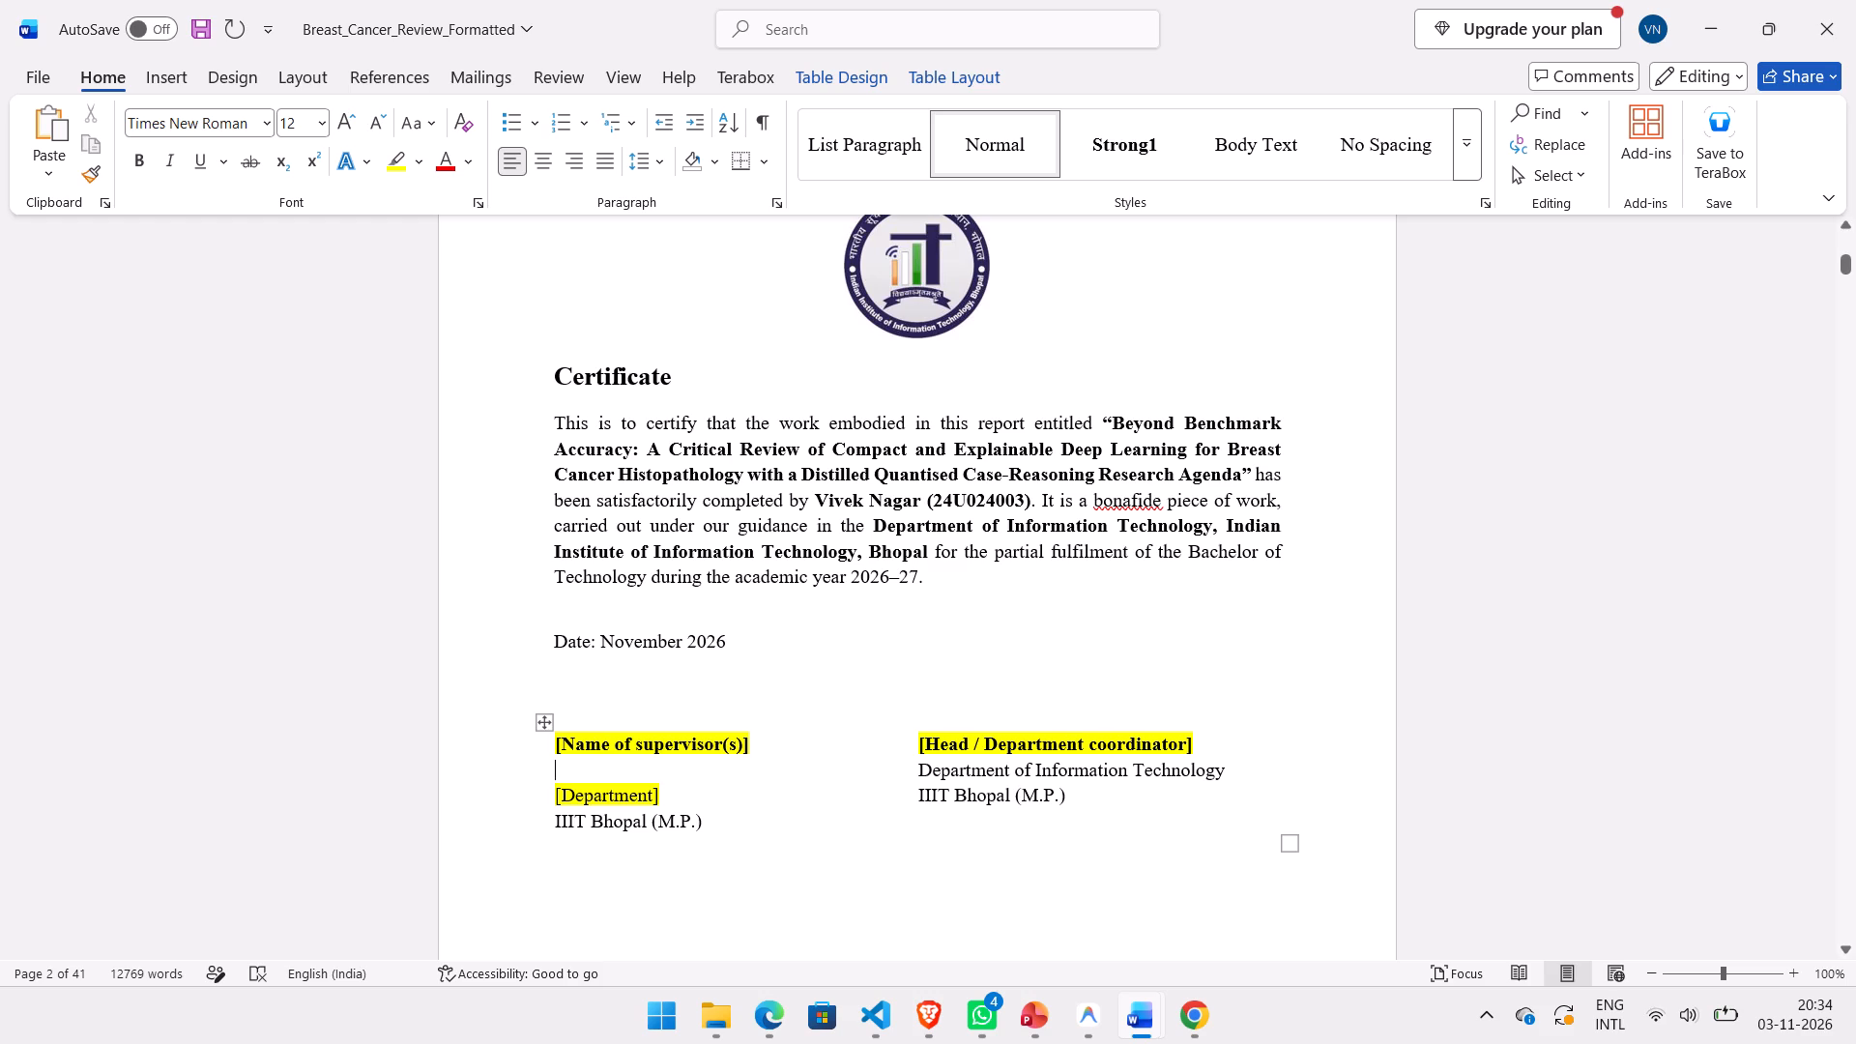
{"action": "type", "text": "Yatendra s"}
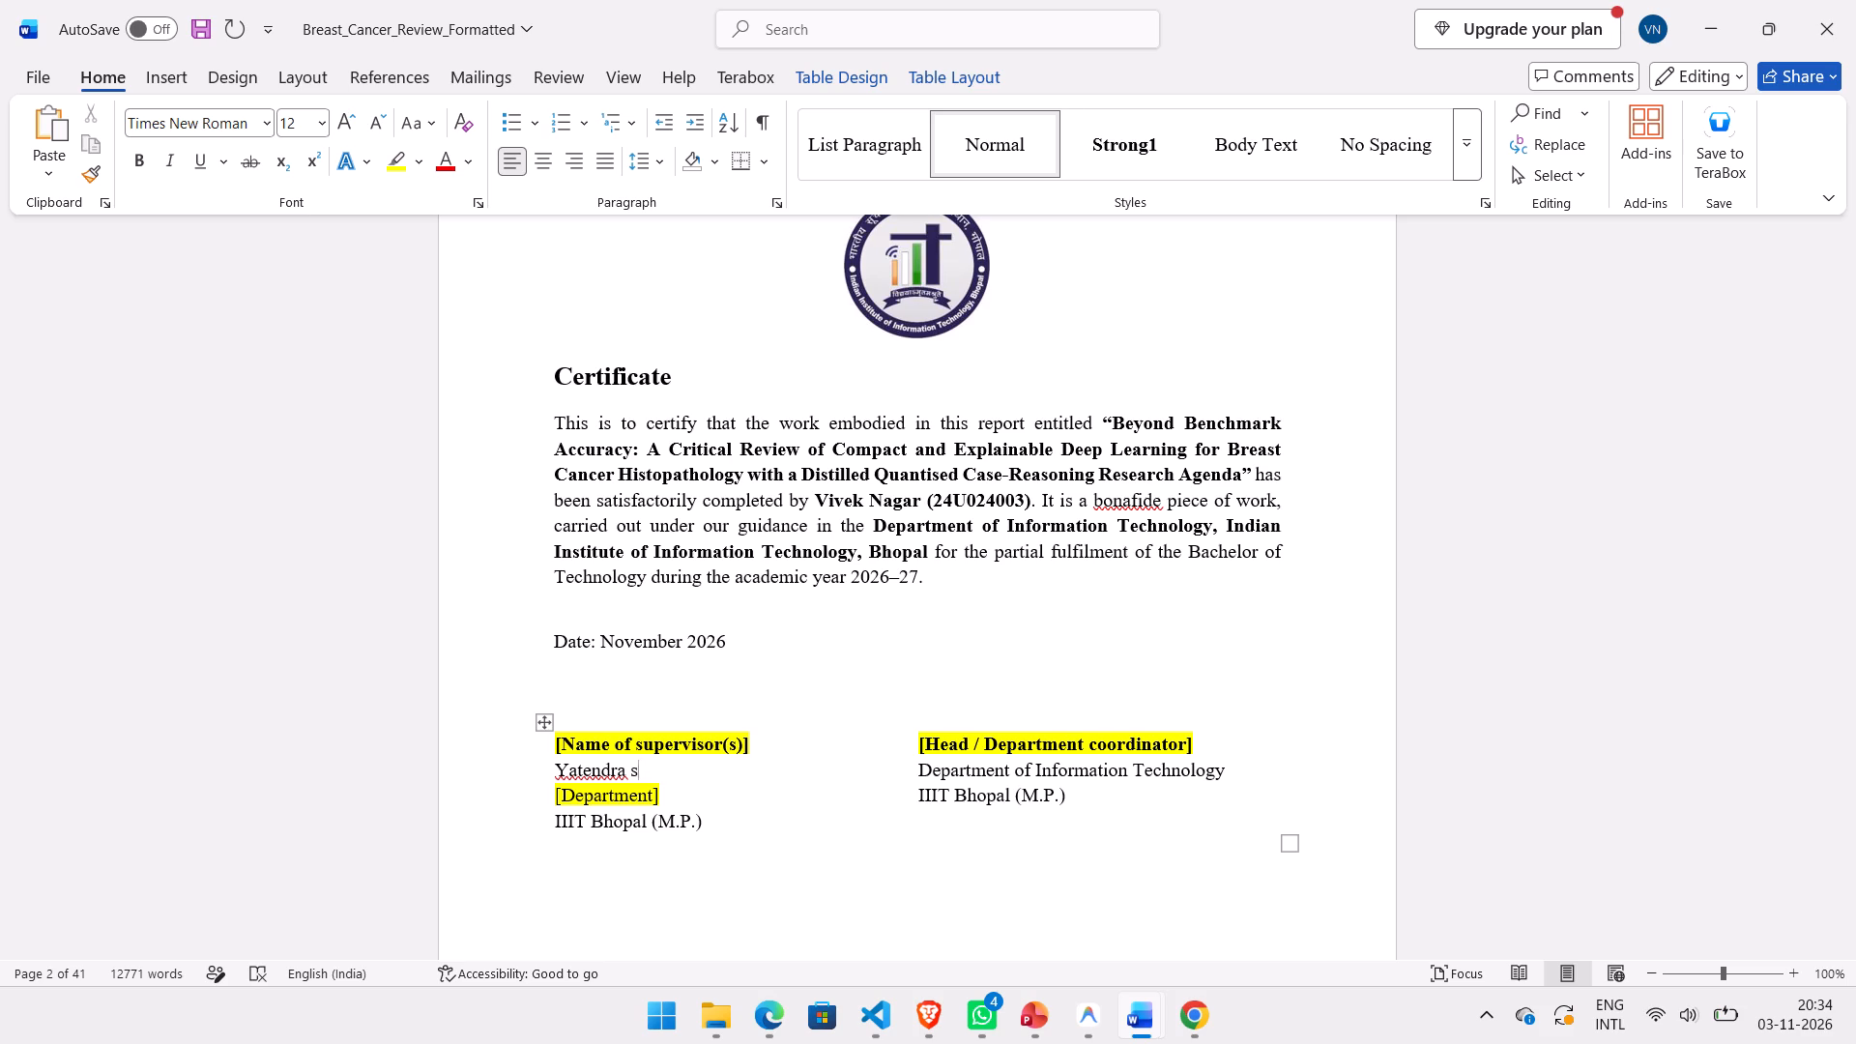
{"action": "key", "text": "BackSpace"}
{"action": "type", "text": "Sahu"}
Copy the lines "Assistant Professor" and "(Department of Computer Science & Engineering)" from the report's cover page.
{"action": "left_click", "coordinate": [668, 794]}
{"action": "scroll", "coordinate": [668, 794], "scroll_direction": "up", "scroll_amount": 4}
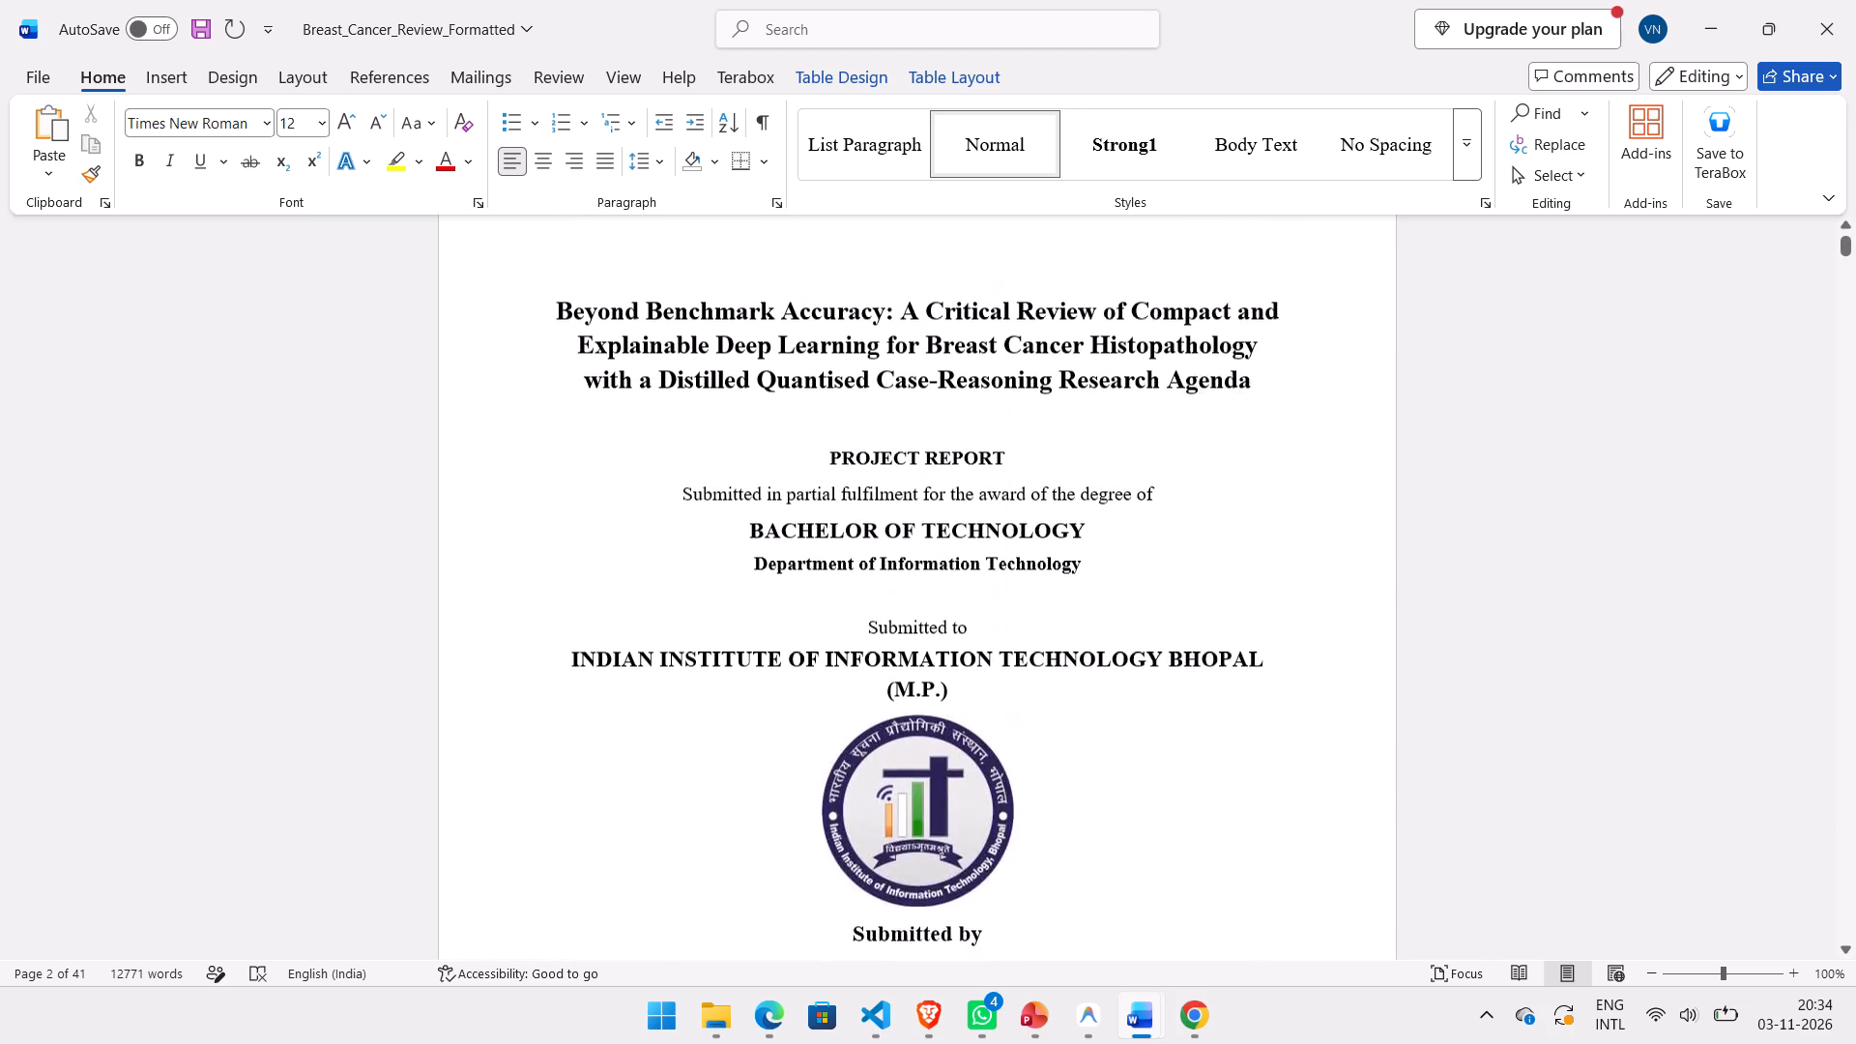
{"action": "scroll", "coordinate": [668, 794], "scroll_direction": "up", "scroll_amount": 1}
{"action": "scroll", "coordinate": [668, 794], "scroll_direction": "down", "scroll_amount": 2}
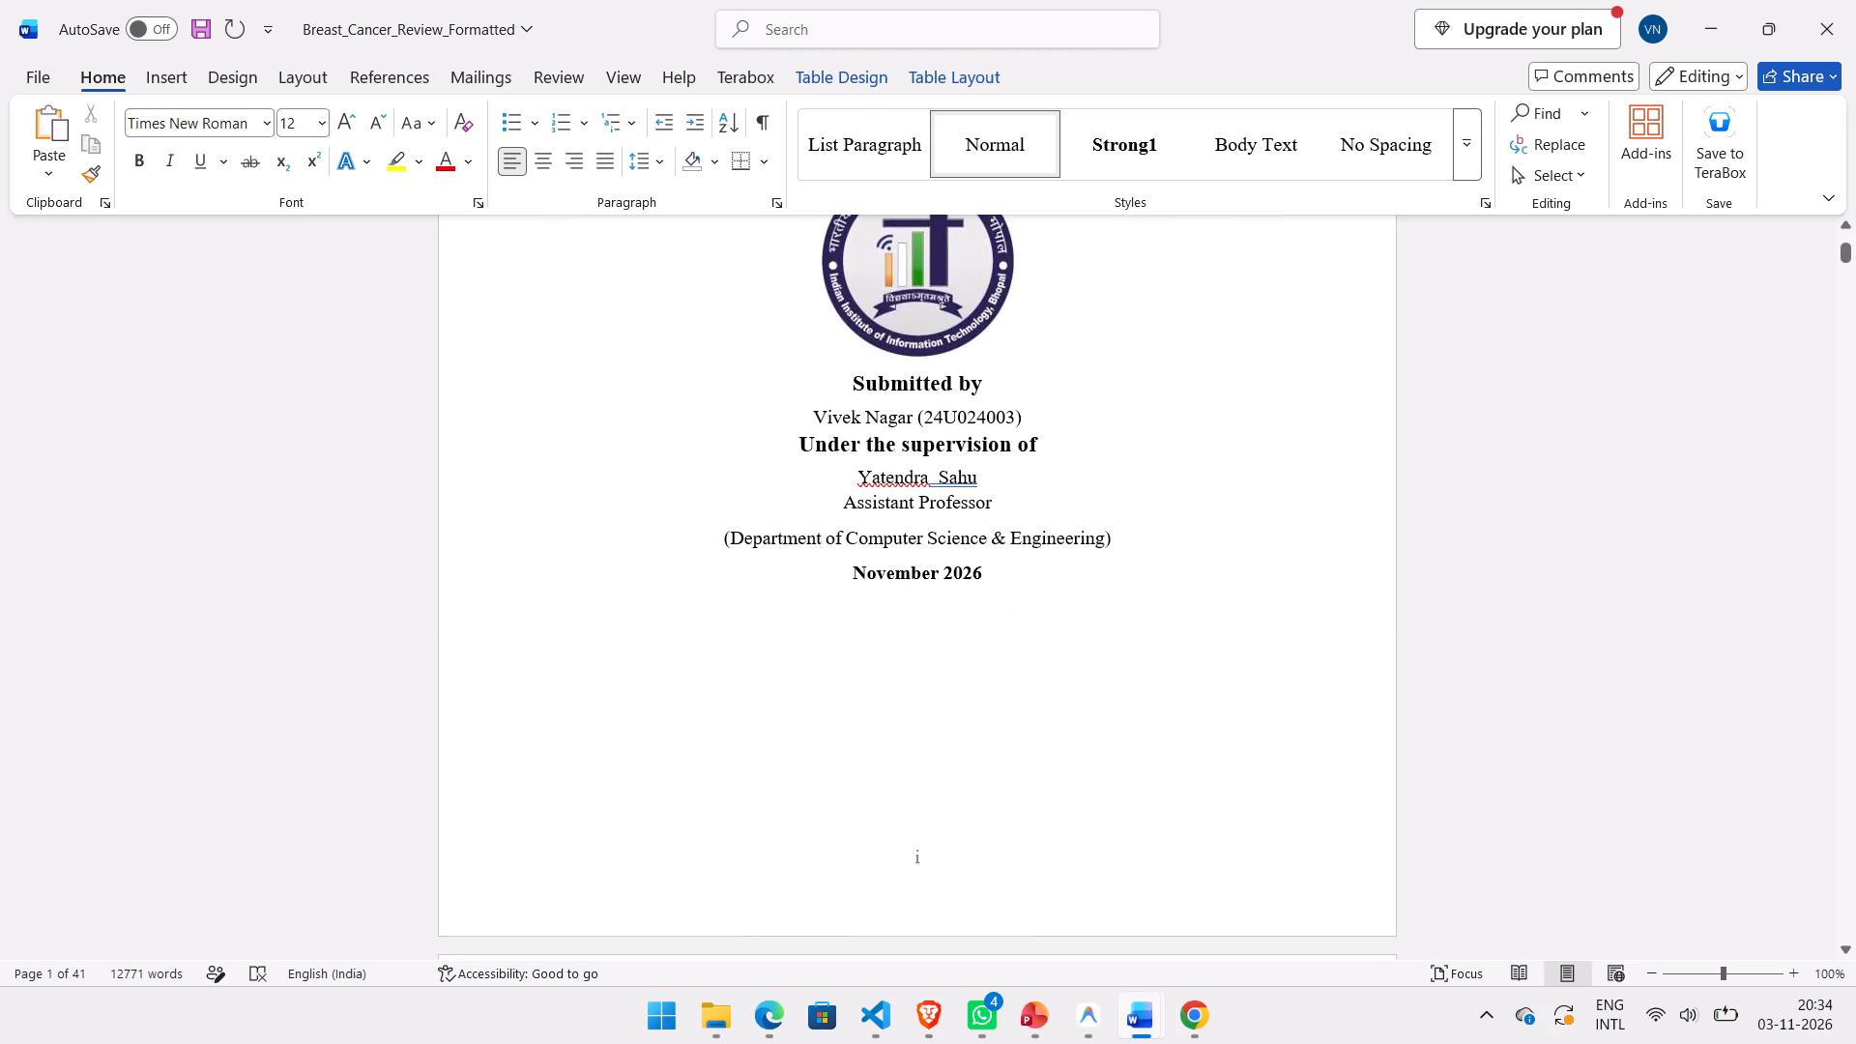
{"action": "left_click_drag", "start_coordinate": [839, 502], "coordinate": [1079, 553]}
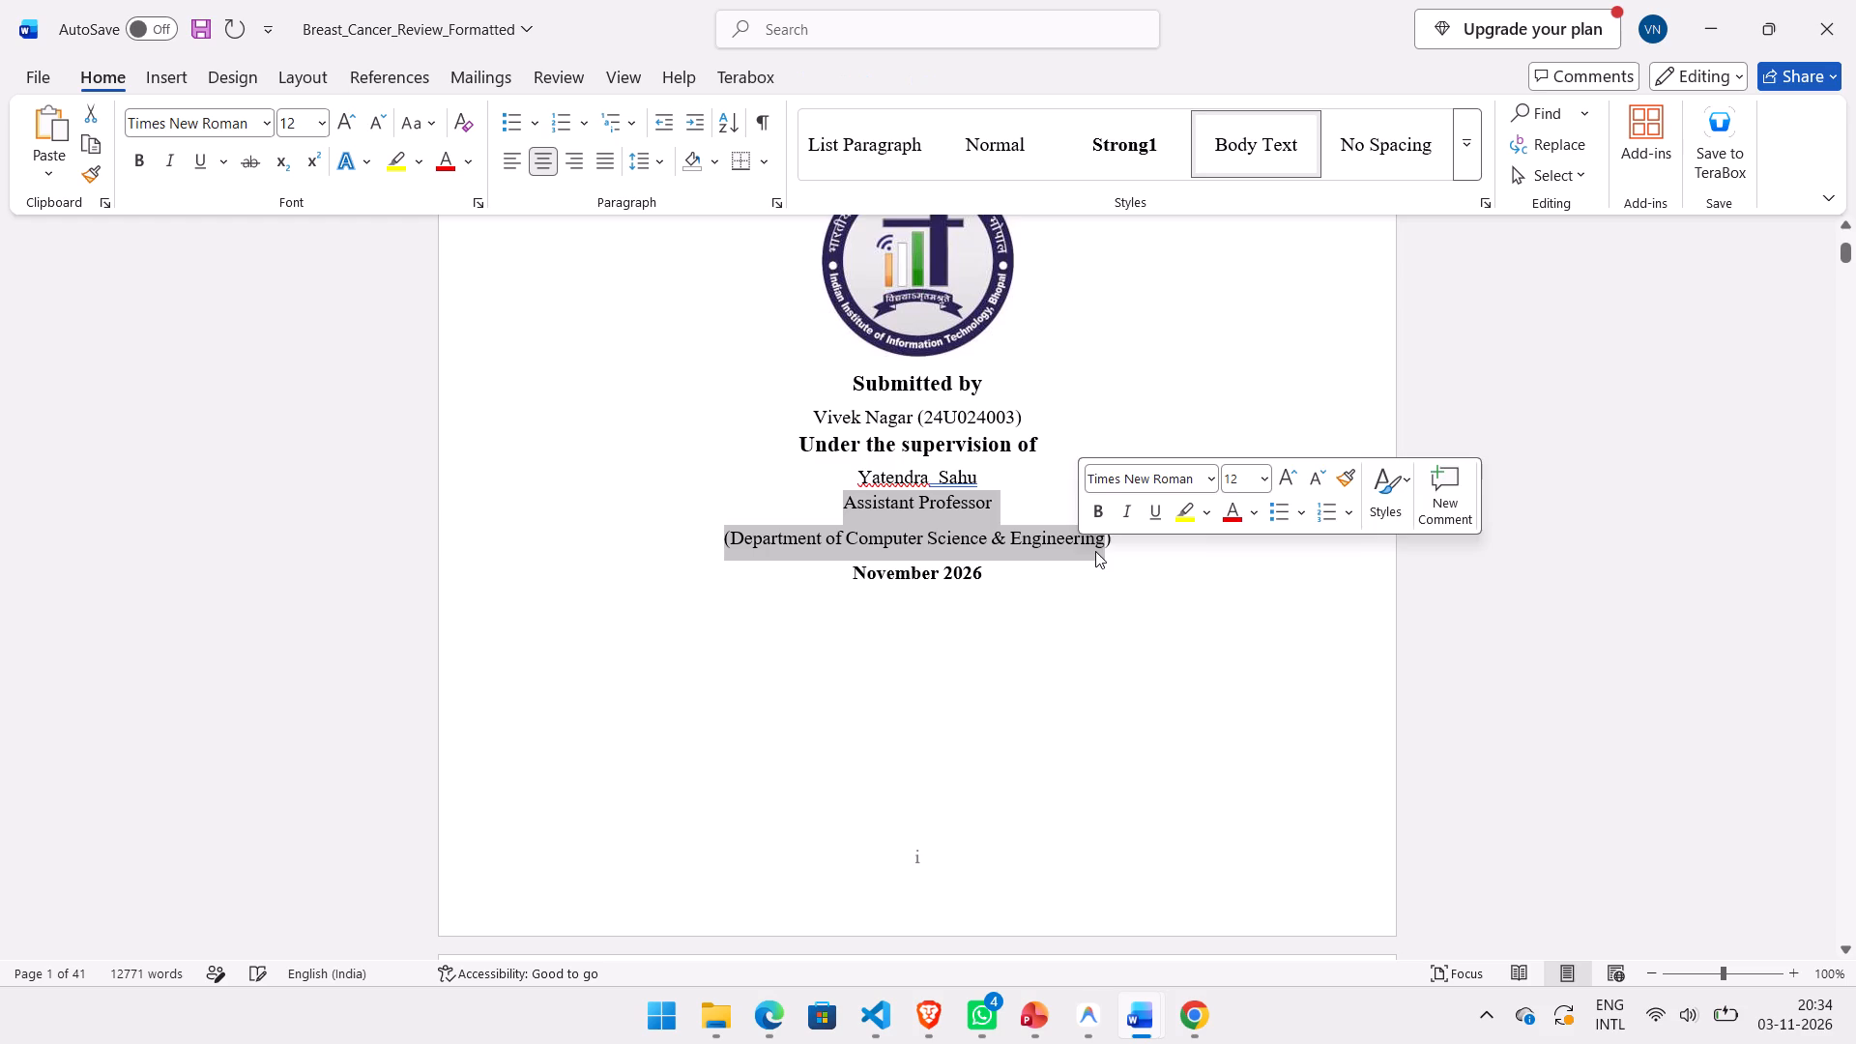
{"action": "left_click", "coordinate": [1095, 552]}
{"action": "left_click_drag", "start_coordinate": [1113, 542], "coordinate": [879, 548]}
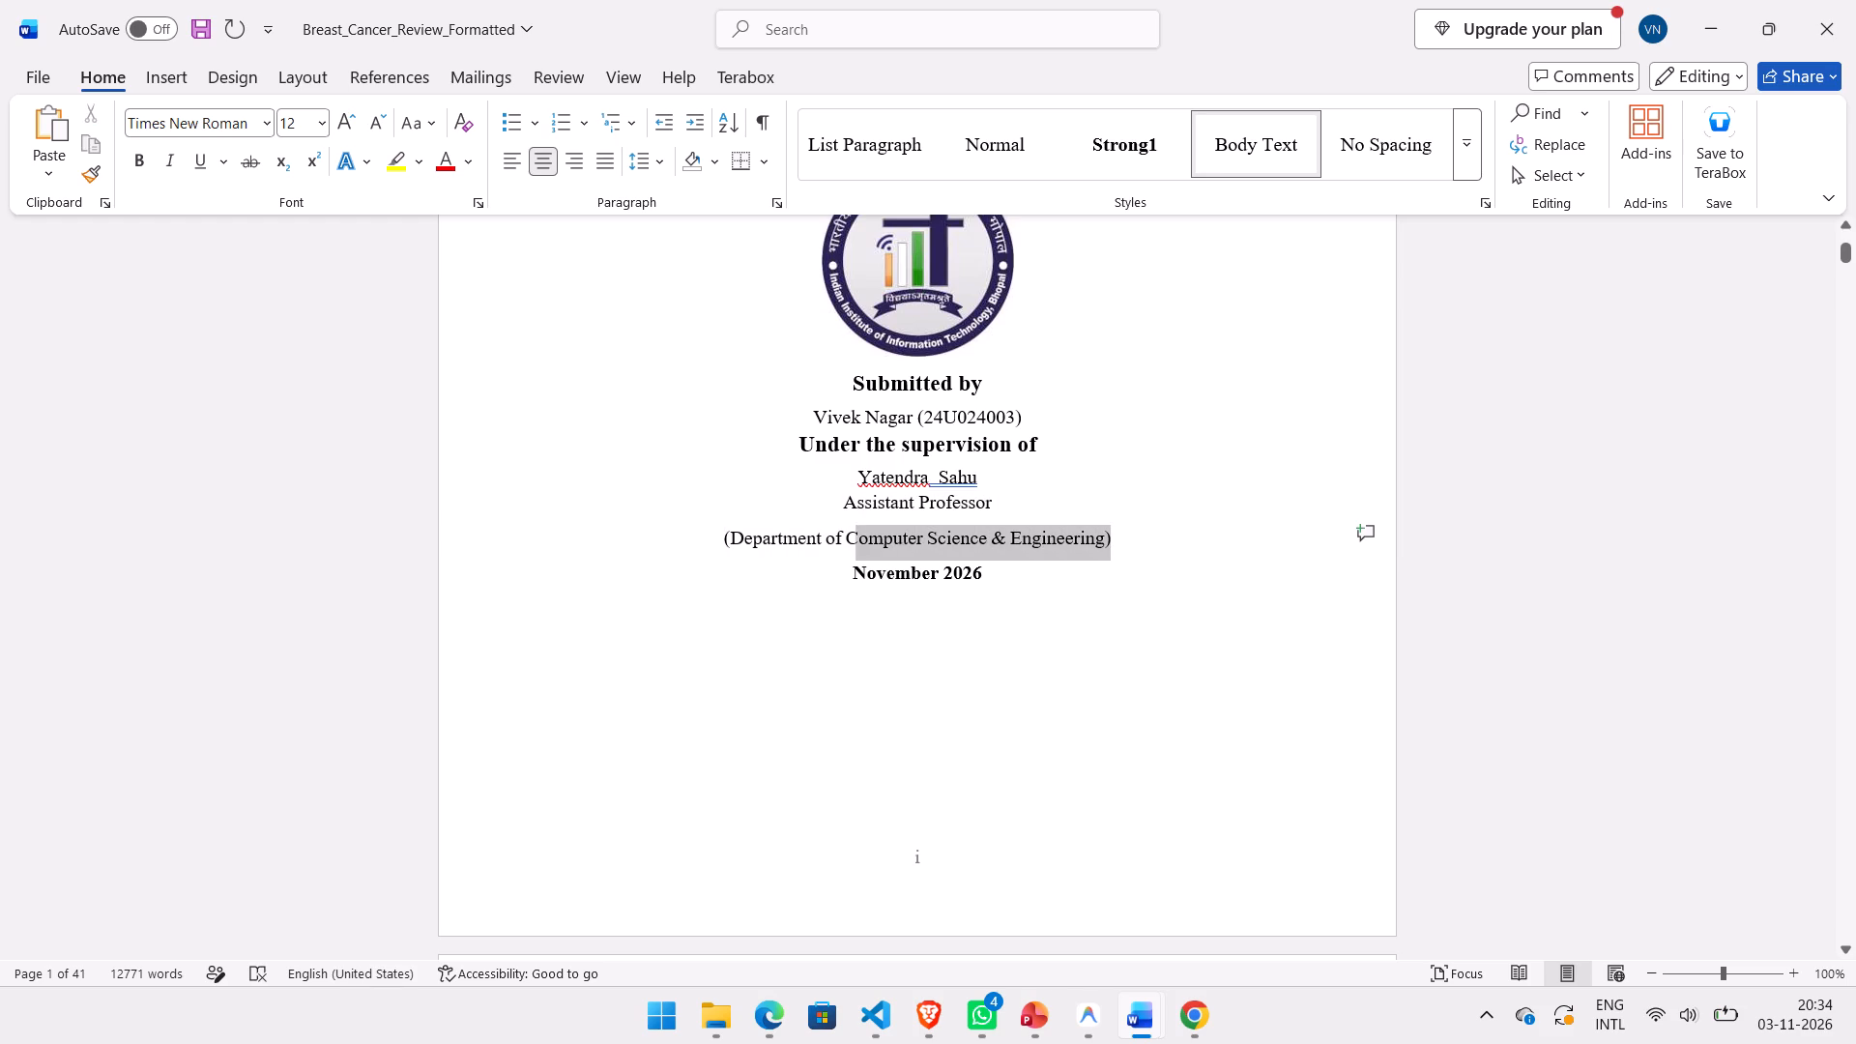
{"action": "left_click_drag", "start_coordinate": [879, 548], "coordinate": [706, 518]}
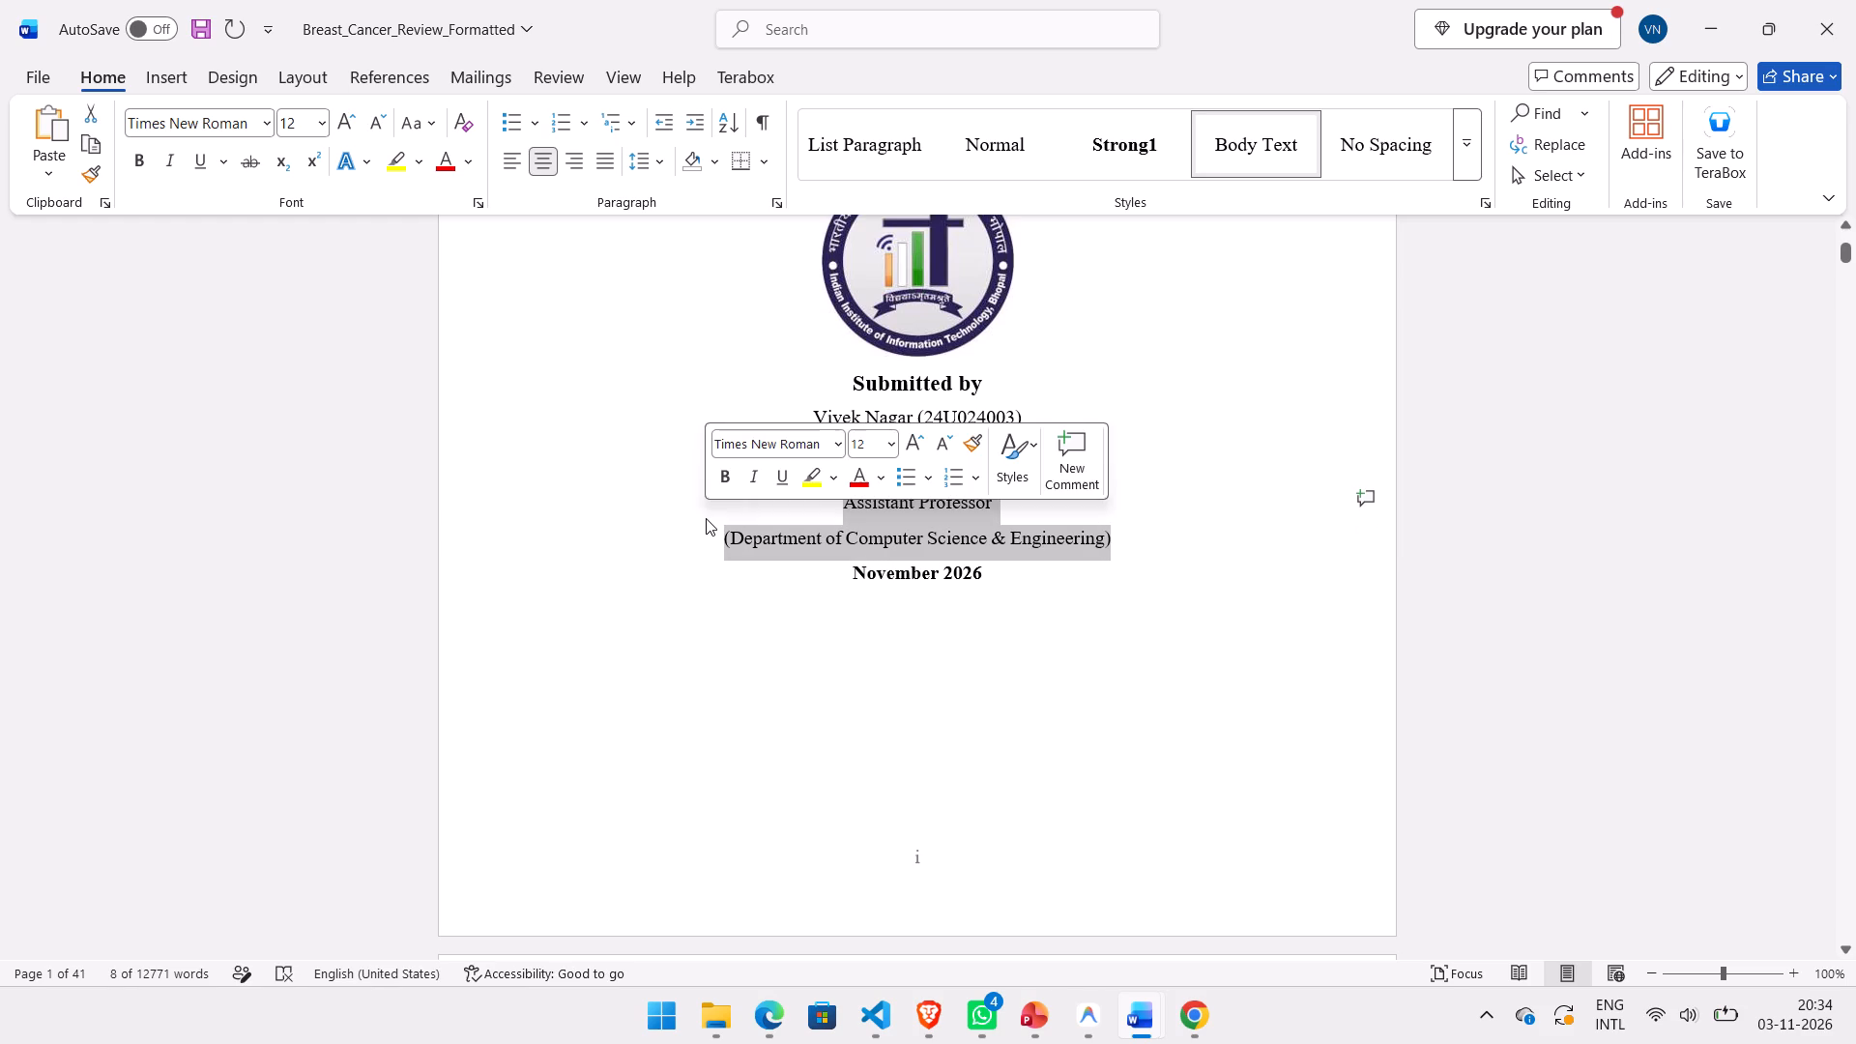
{"action": "key", "text": "ctrl+c"}
Replace the [Department] placeholder in the Certificate's signature block with the copied "Assistant Professor" and "(Department of Computer Science & Engineering)" lines.
{"action": "scroll", "coordinate": [724, 598], "scroll_direction": "down", "scroll_amount": 2}
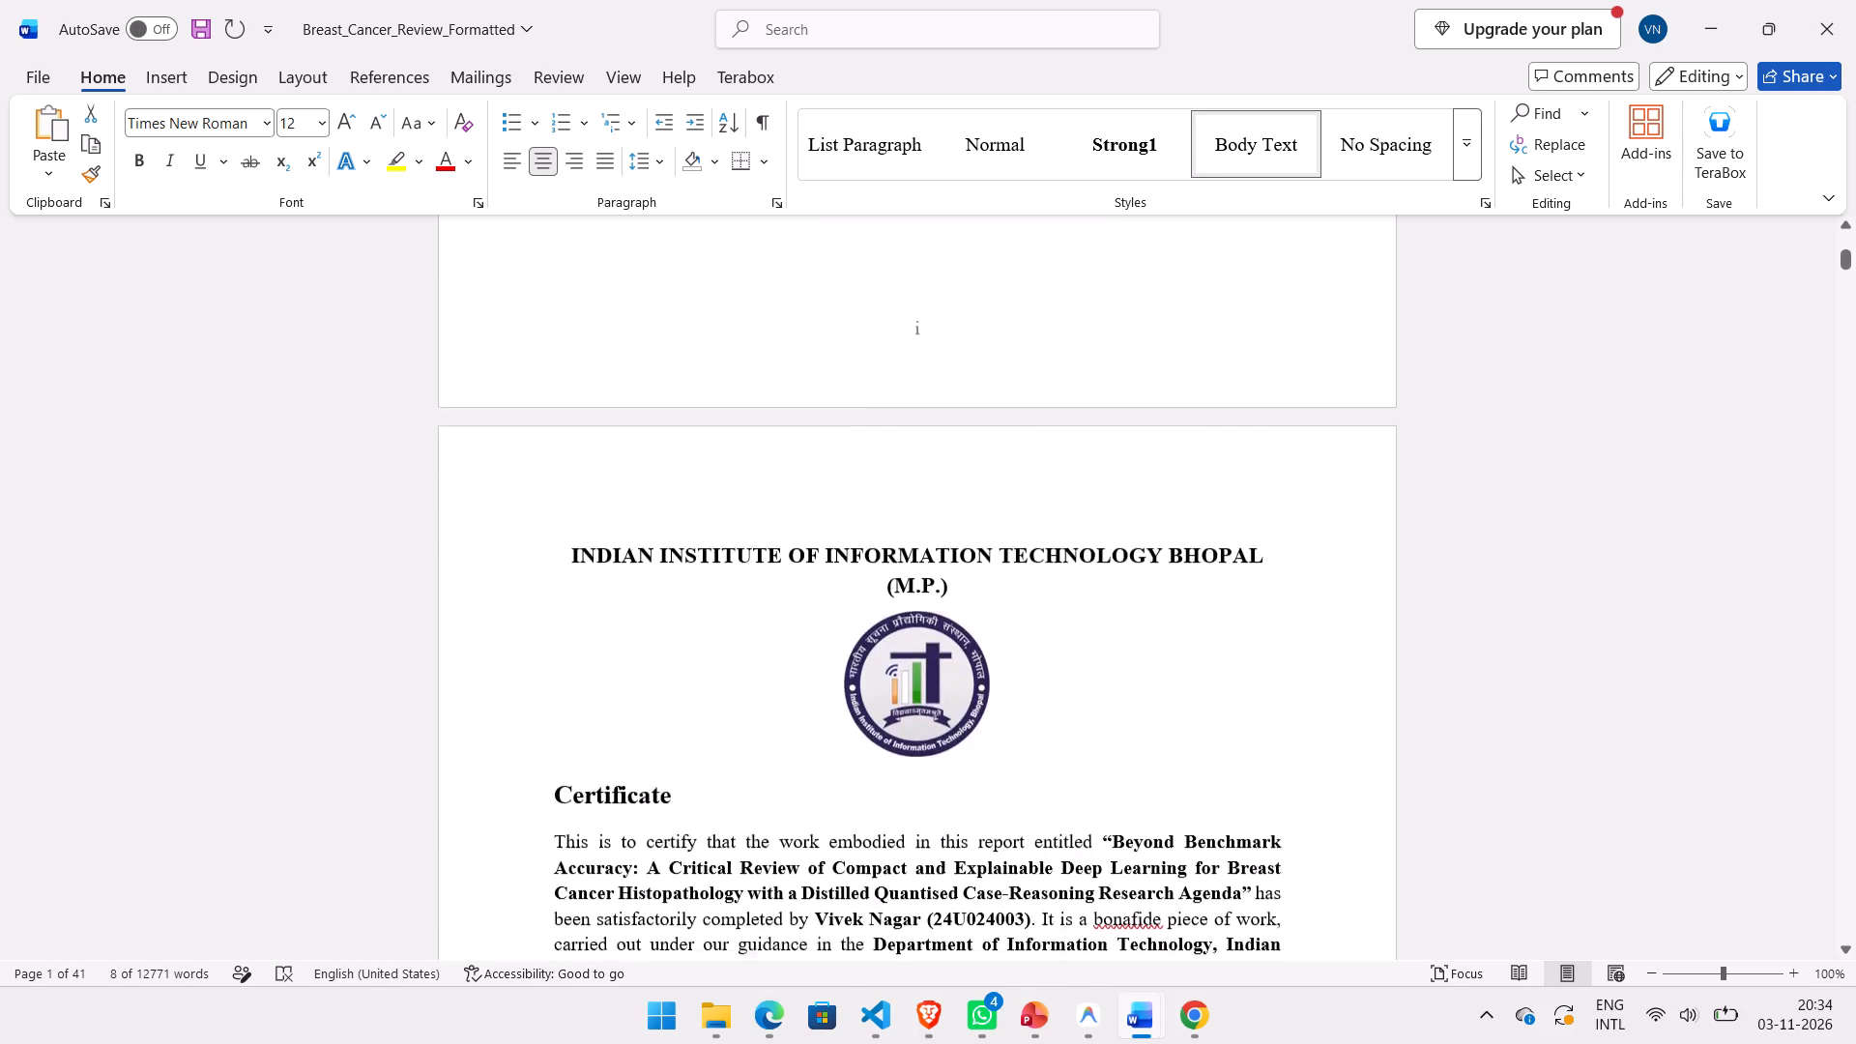
{"action": "scroll", "coordinate": [724, 598], "scroll_direction": "down", "scroll_amount": 1}
{"action": "scroll", "coordinate": [724, 598], "scroll_direction": "up", "scroll_amount": 1}
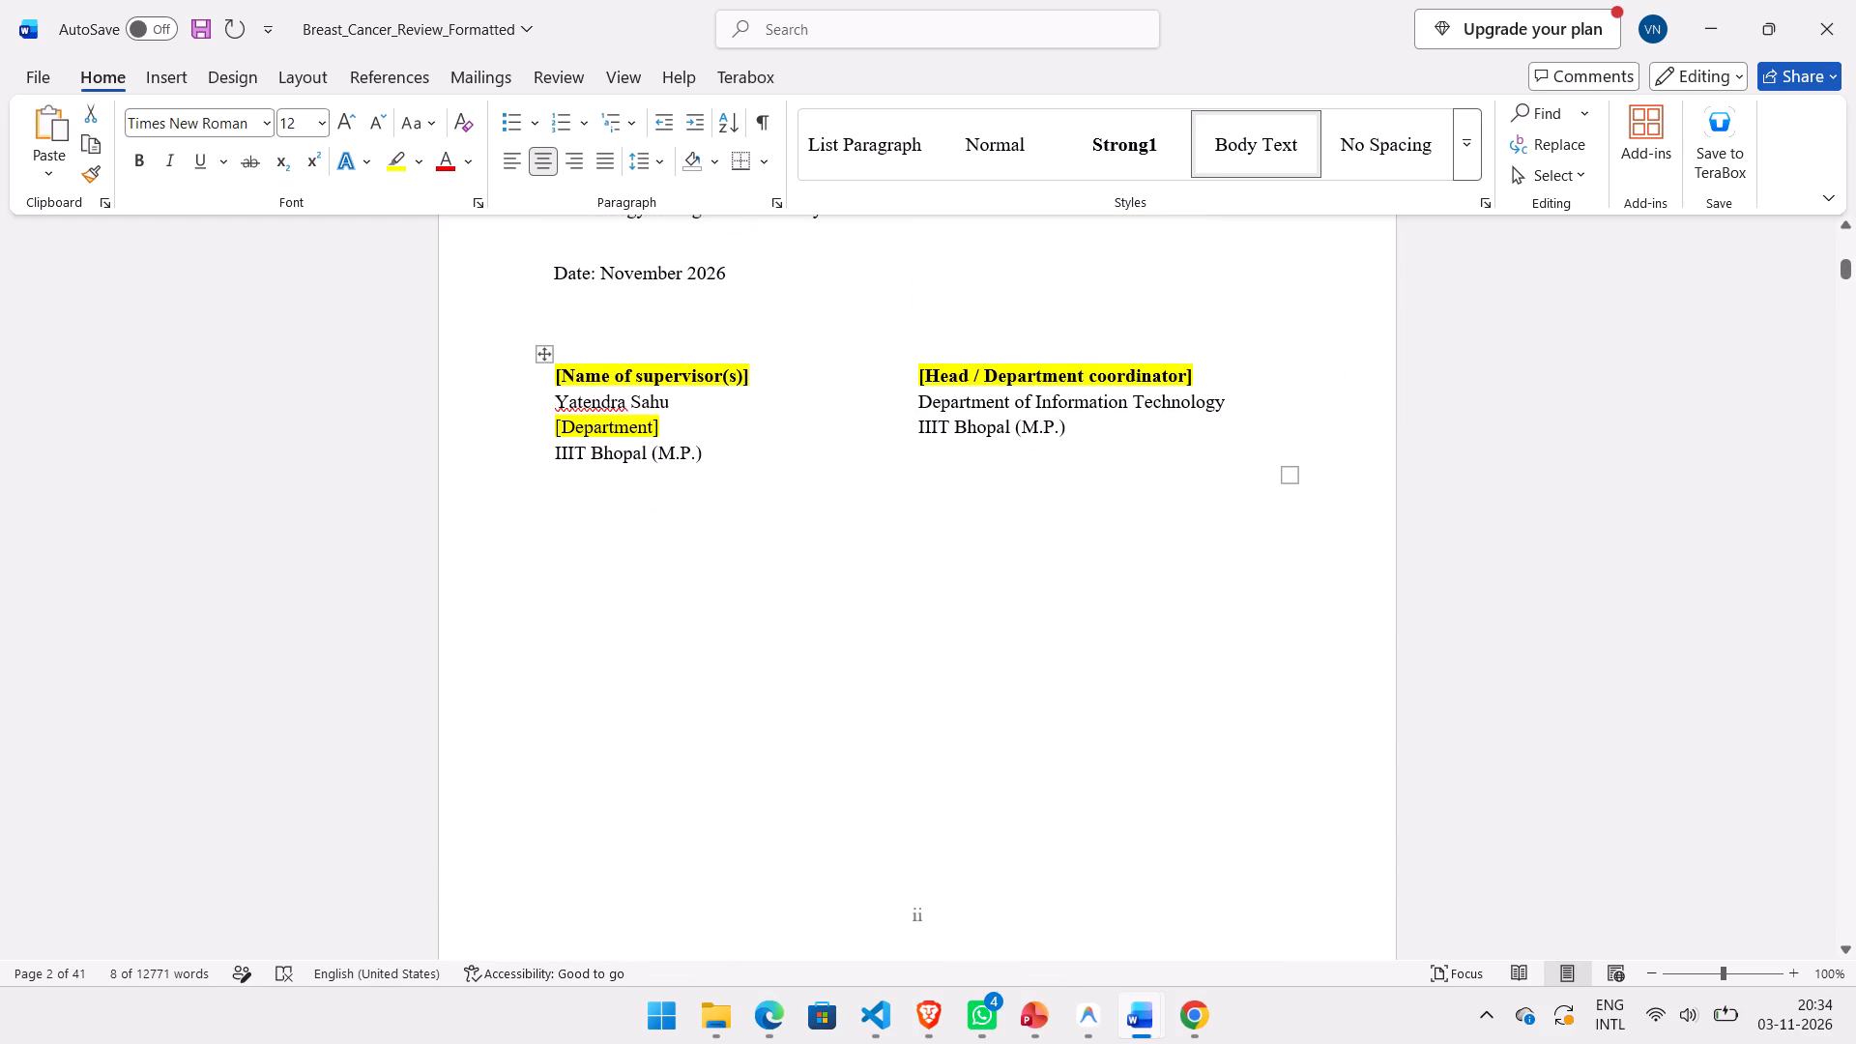
{"action": "left_click", "coordinate": [671, 432]}
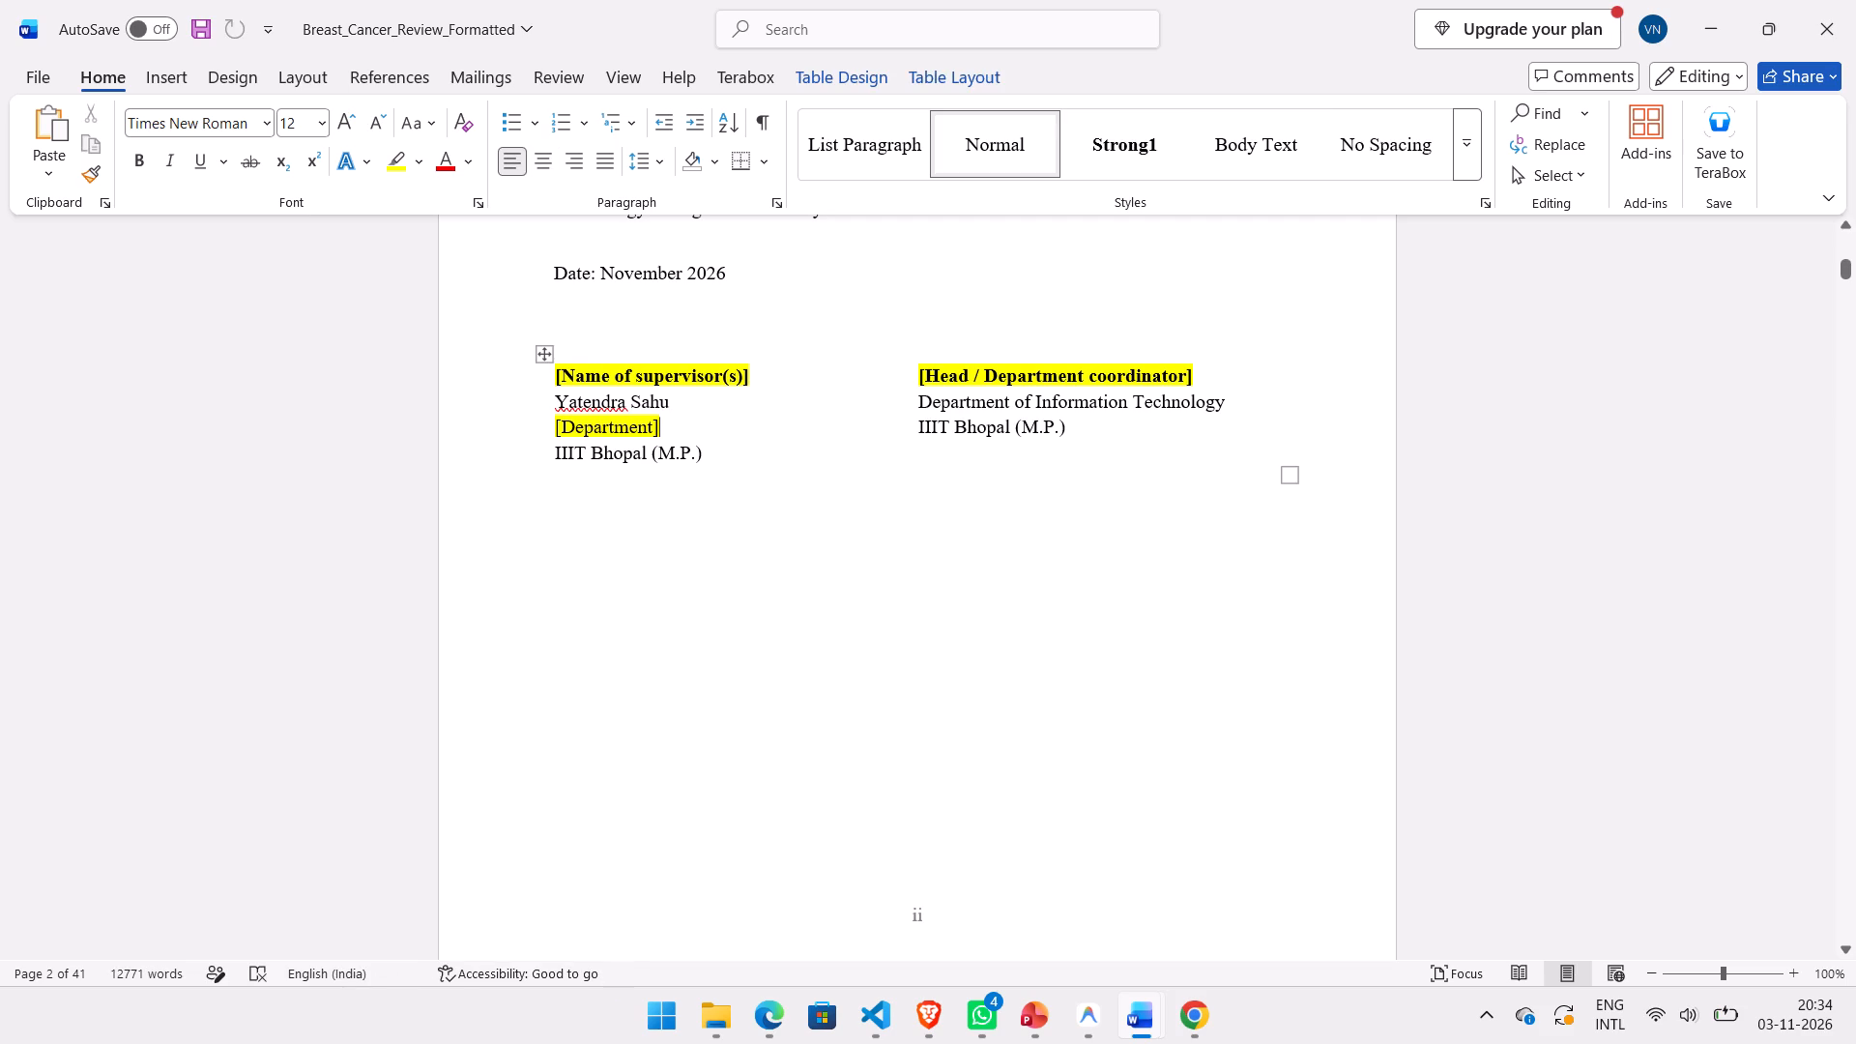
{"action": "left_click", "coordinate": [670, 432]}
{"action": "key", "text": "BackSpace"}
{"action": "key", "text": "BackSpace"}
{"action": "key", "text": "BackSpace"}
{"action": "key", "text": "BackSpace"}
{"action": "key", "text": "BackSpace"}
{"action": "key", "text": "BackSpace"}
{"action": "key", "text": "BackSpace"}
{"action": "key", "text": "BackSpace"}
{"action": "key", "text": "BackSpace"}
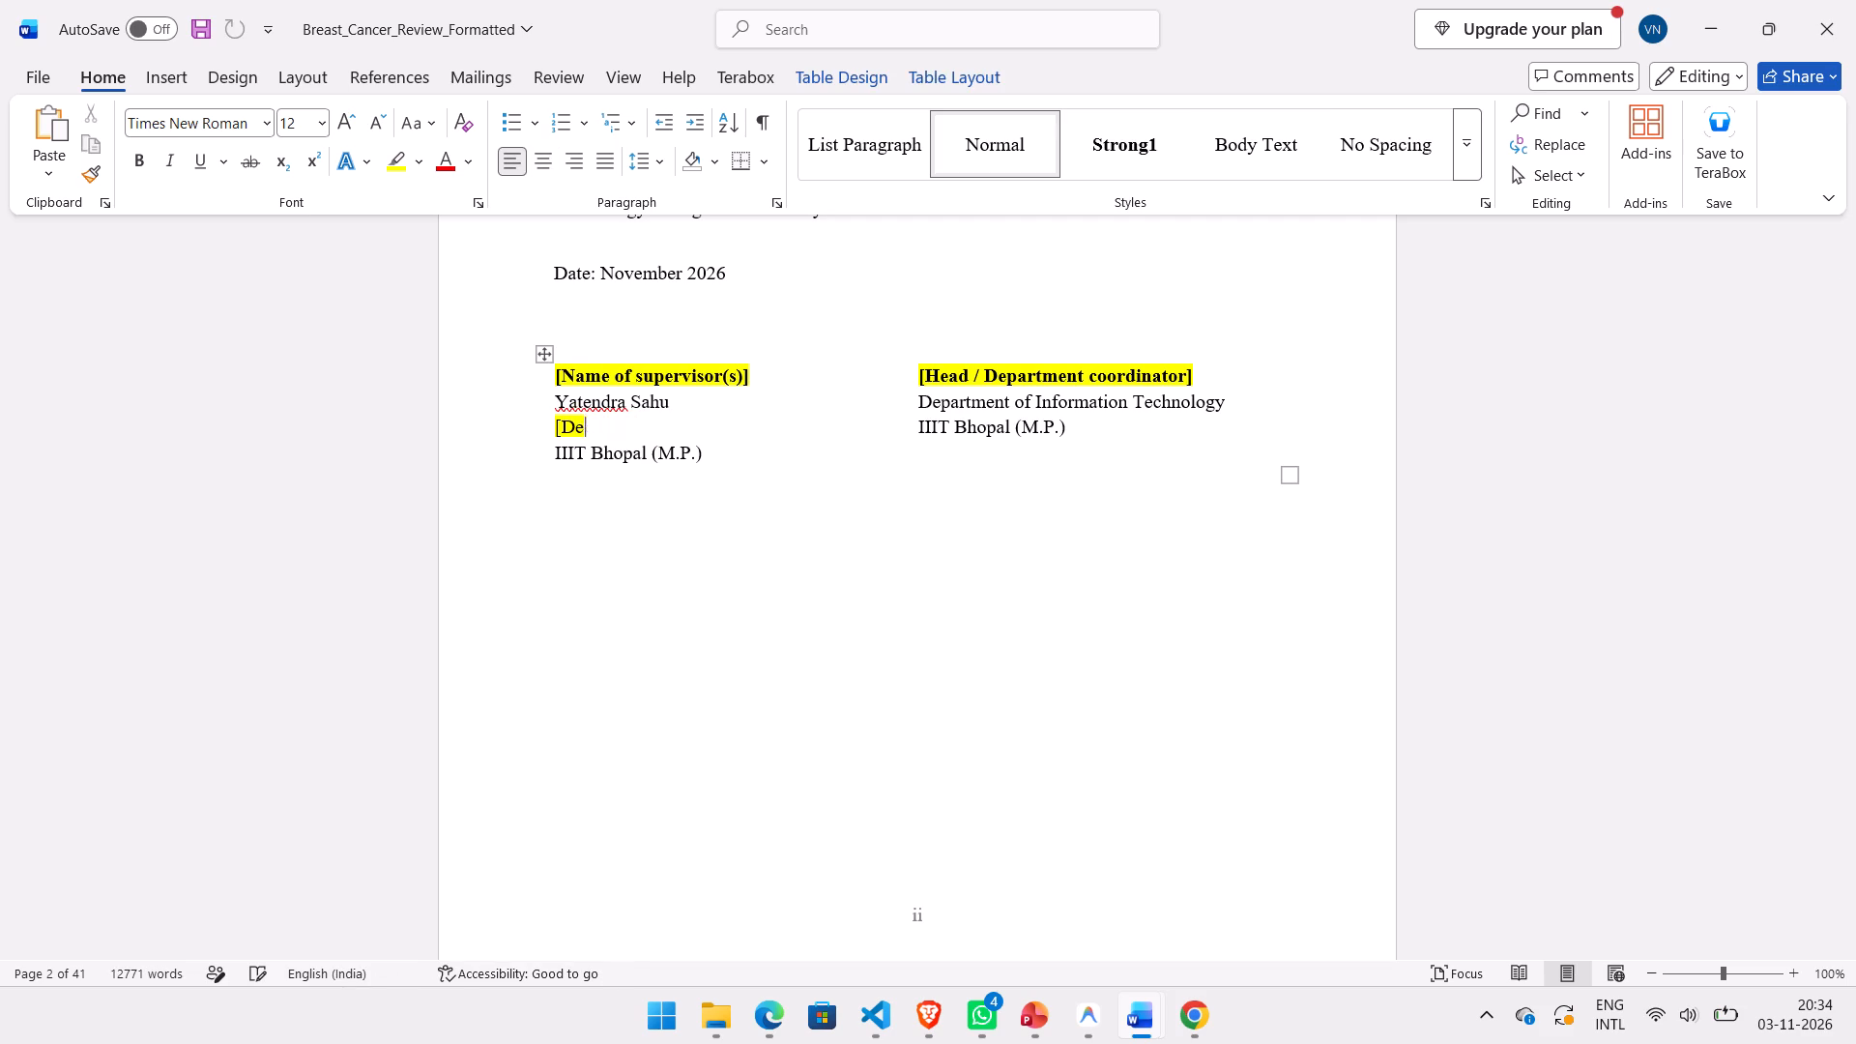
{"action": "key", "text": "BackSpace"}
{"action": "key", "text": "BackSpace"}
{"action": "key", "text": "BackSpace"}
{"action": "key", "text": "ctrl+v"}
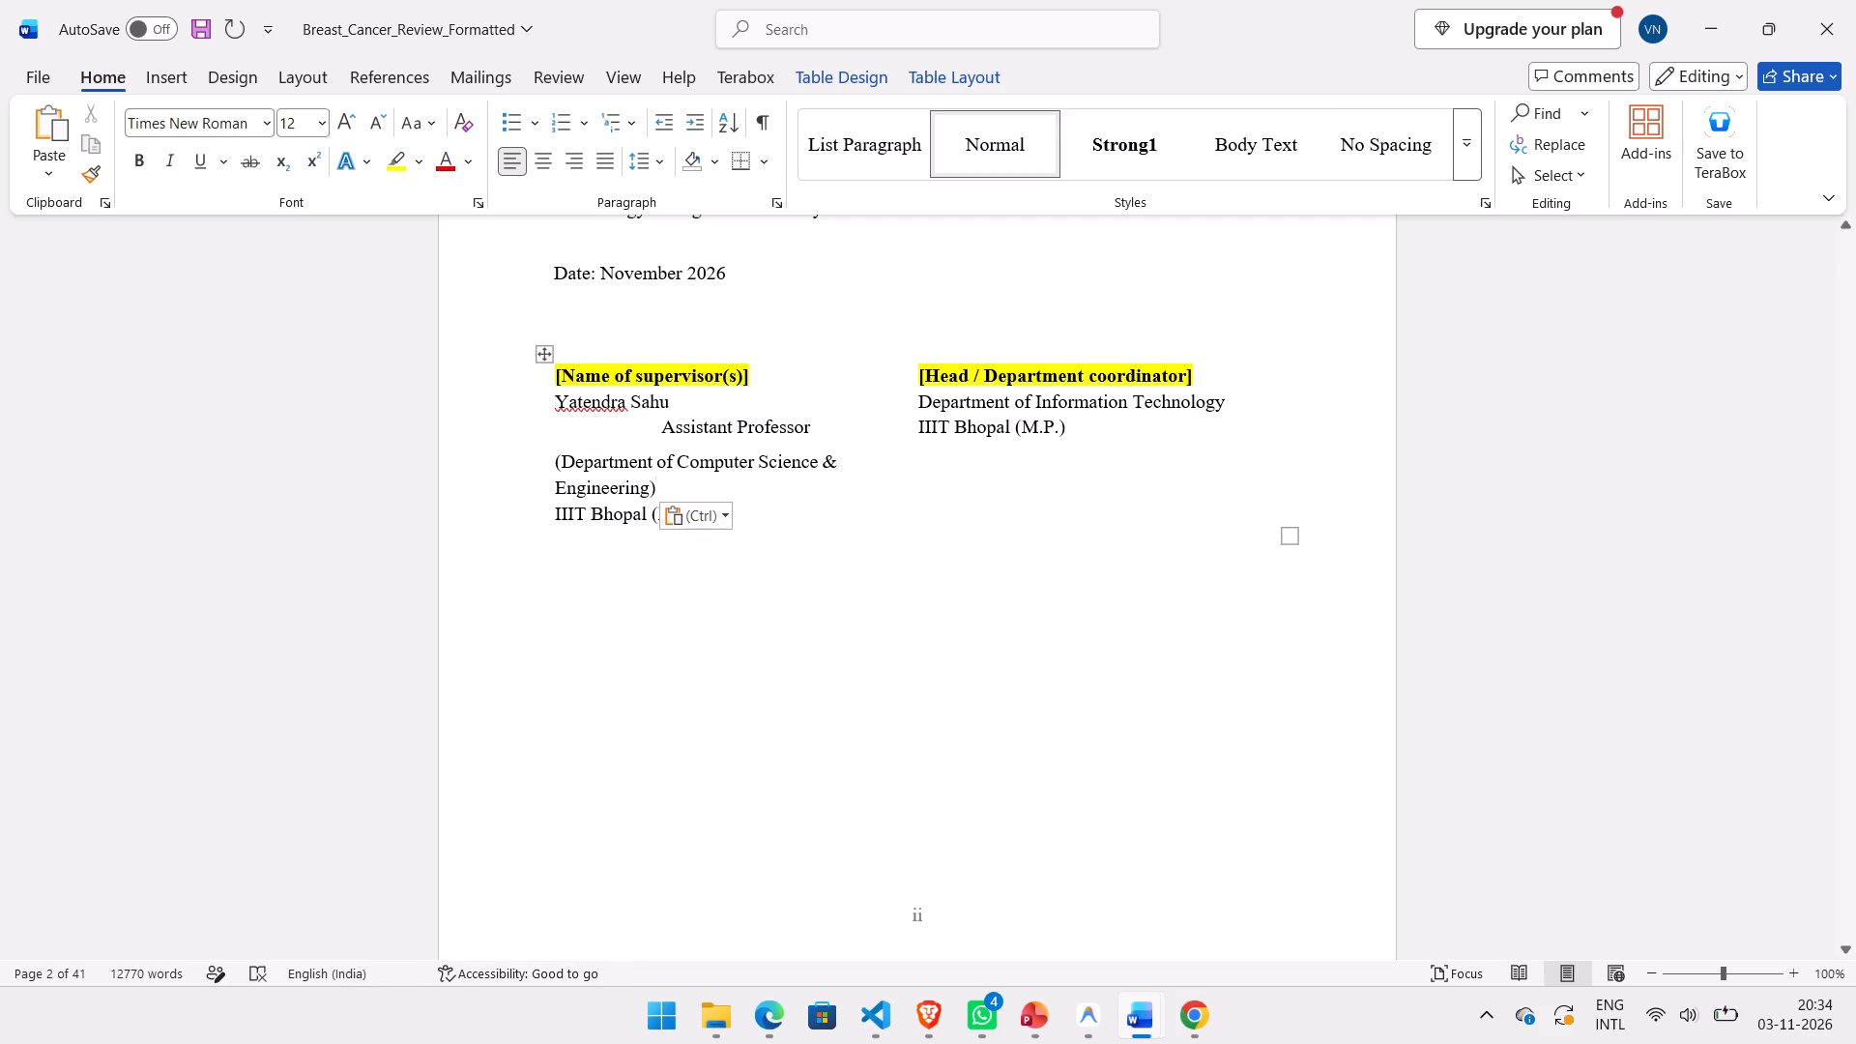
Remove the centring of the pasted "Assistant Professor" line so it sits flush left on its own line beneath the supervisor's name.
{"action": "left_click", "coordinate": [661, 427]}
{"action": "key", "text": "BackSpace"}
{"action": "key", "text": "BackSpace"}
{"action": "key", "text": "BackSpace"}
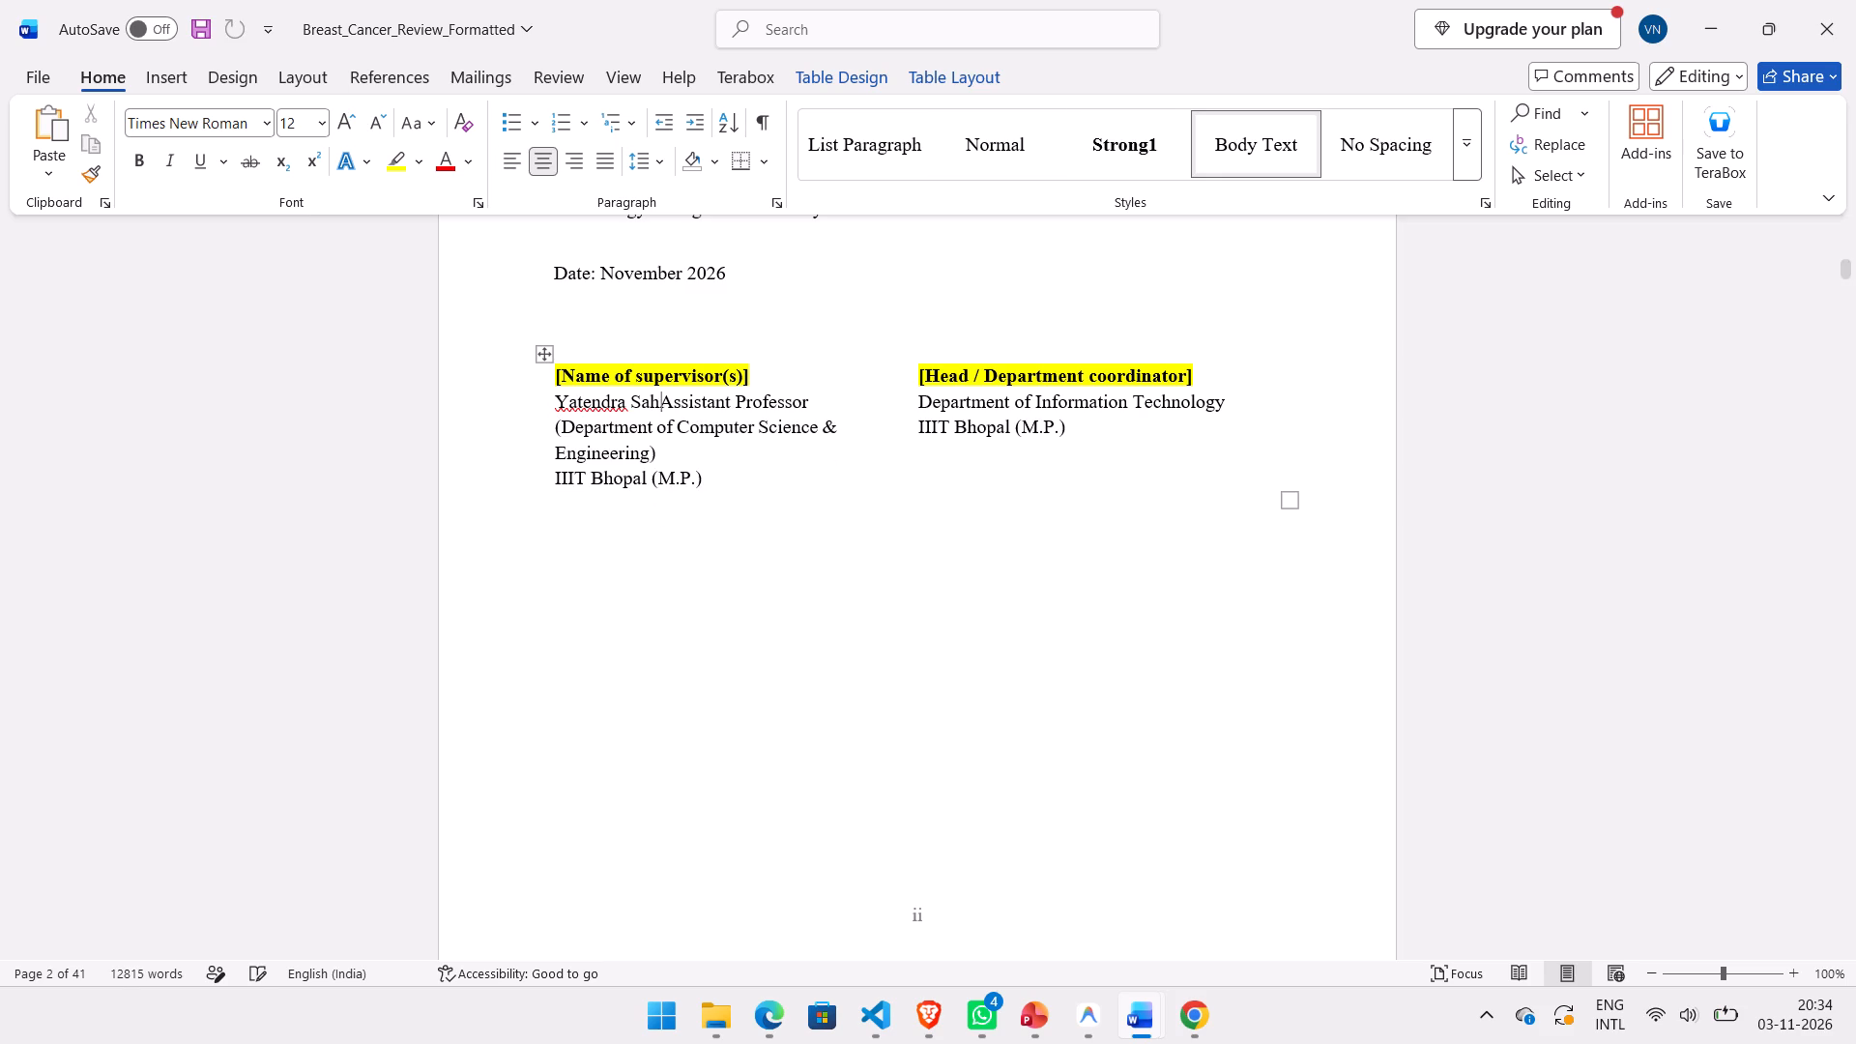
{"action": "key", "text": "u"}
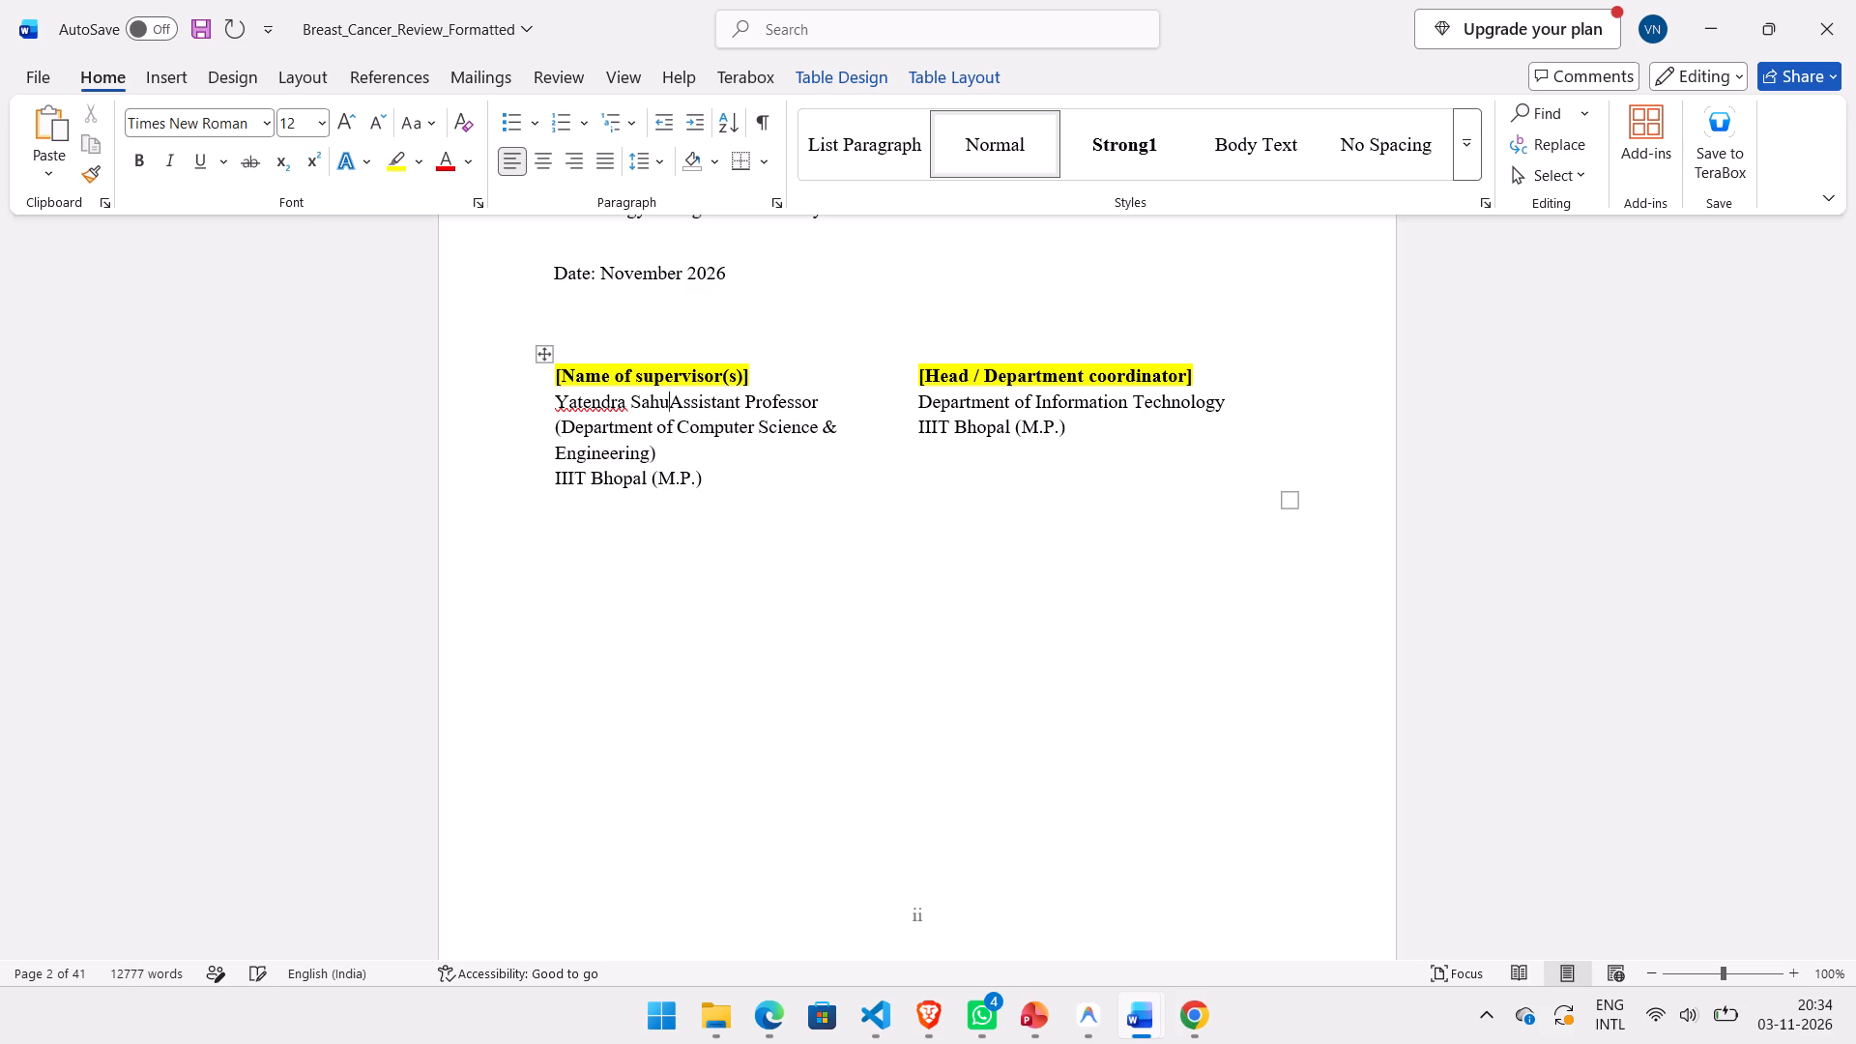
{"action": "key", "text": "Return"}
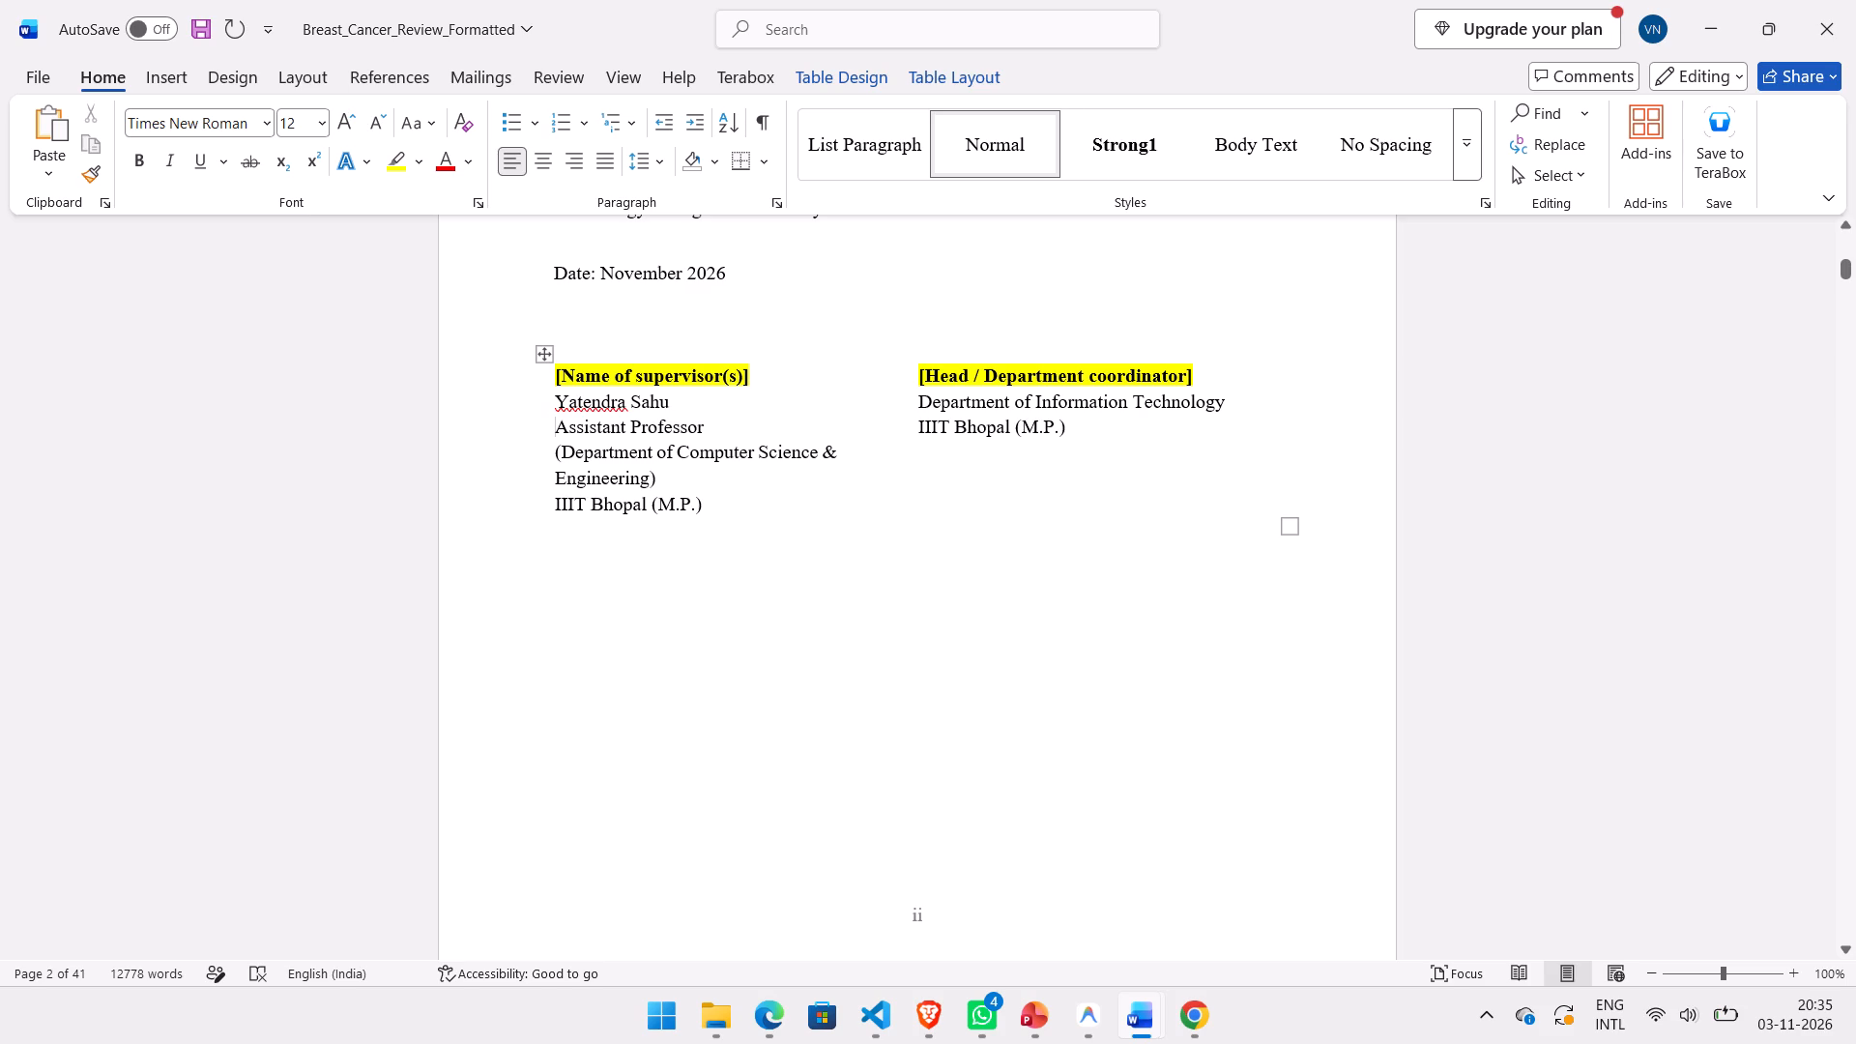
Delete the highlighted [Name of supervisor(s)] placeholder text above the supervisor's name in the Certificate's signature block.
{"action": "left_click", "coordinate": [758, 380]}
{"action": "key", "text": "BackSpace"}
{"action": "key", "text": "BackSpace"}
{"action": "key", "text": "BackSpace"}
{"action": "key", "text": "BackSpace"}
{"action": "key", "text": "BackSpace"}
{"action": "key", "text": "BackSpace"}
{"action": "key", "text": "BackSpace"}
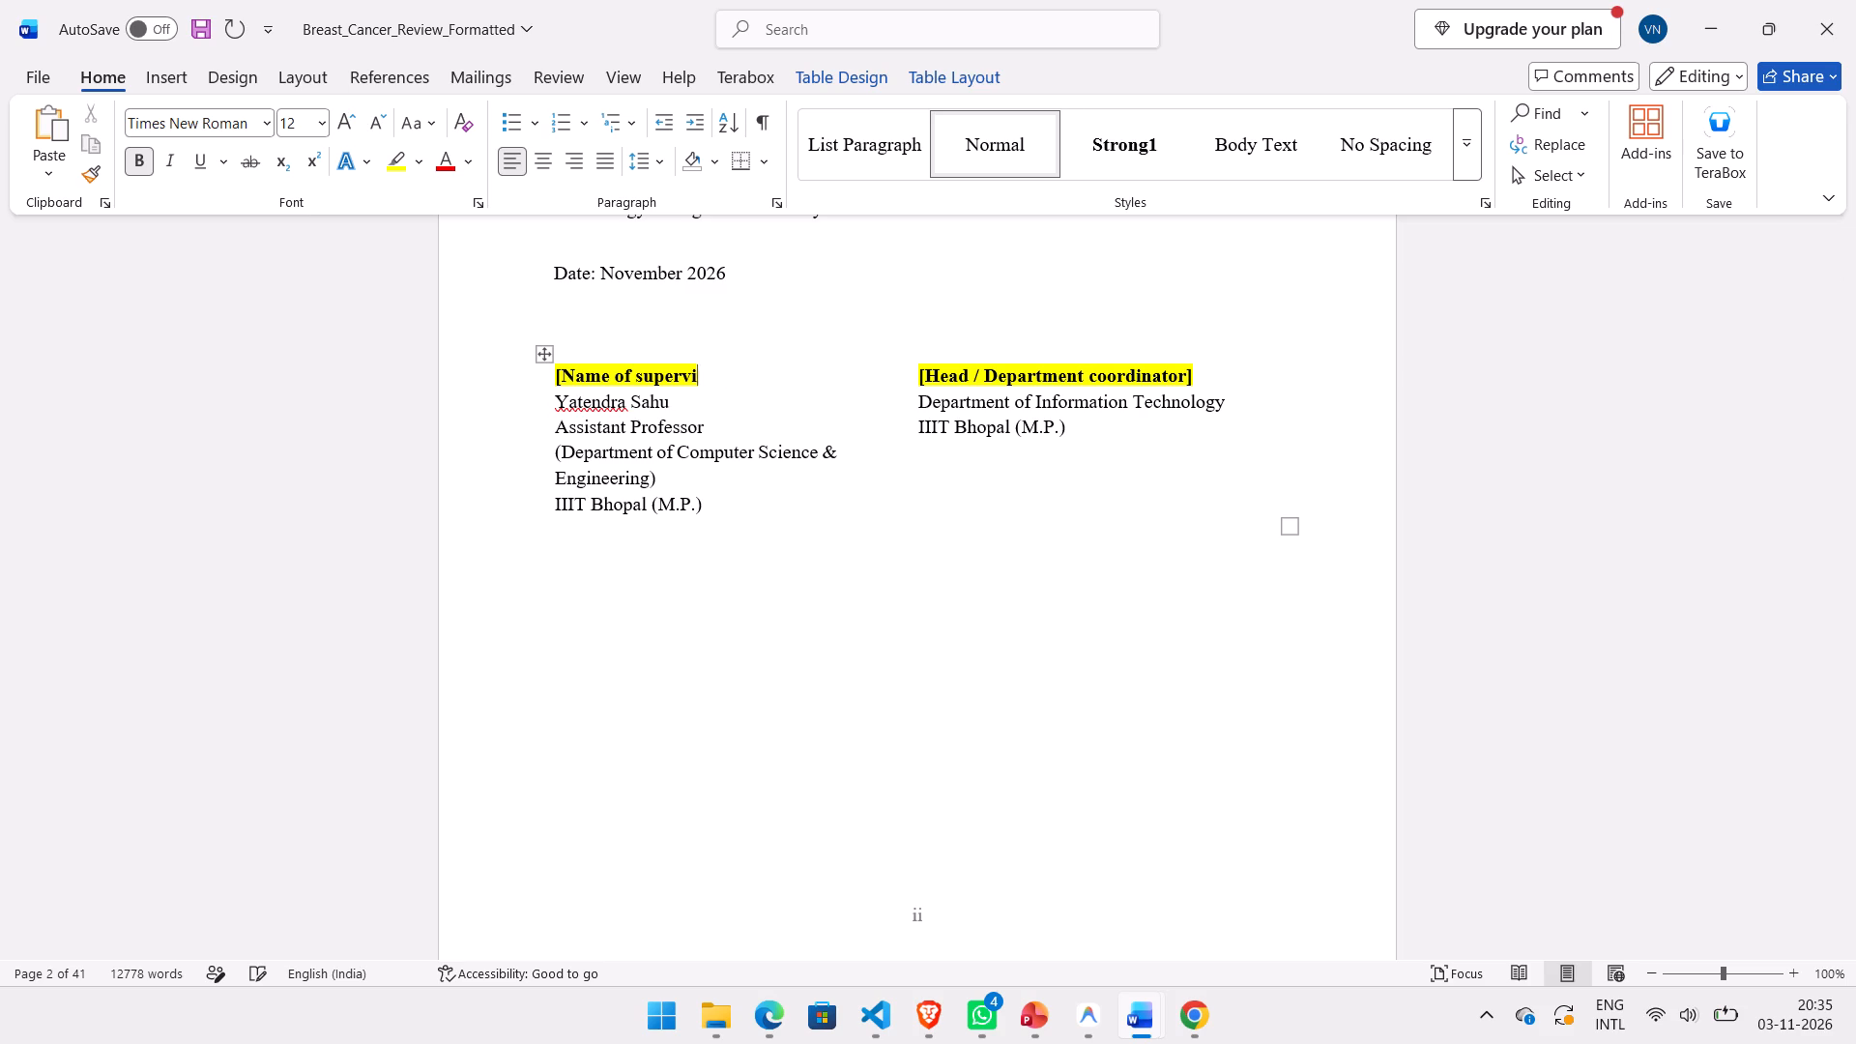
{"action": "key", "text": "BackSpace"}
{"action": "key", "text": "BackSpace"}
{"action": "key", "text": "BackSpace"}
{"action": "key", "text": "BackSpace"}
{"action": "key", "text": "BackSpace"}
{"action": "key", "text": "BackSpace"}
{"action": "key", "text": "BackSpace"}
{"action": "key", "text": "BackSpace"}
{"action": "key", "text": "BackSpace"}
{"action": "key", "text": "BackSpace"}
{"action": "key", "text": "BackSpace"}
{"action": "key", "text": "BackSpace"}
{"action": "key", "text": "BackSpace"}
{"action": "key", "text": "BackSpace"}
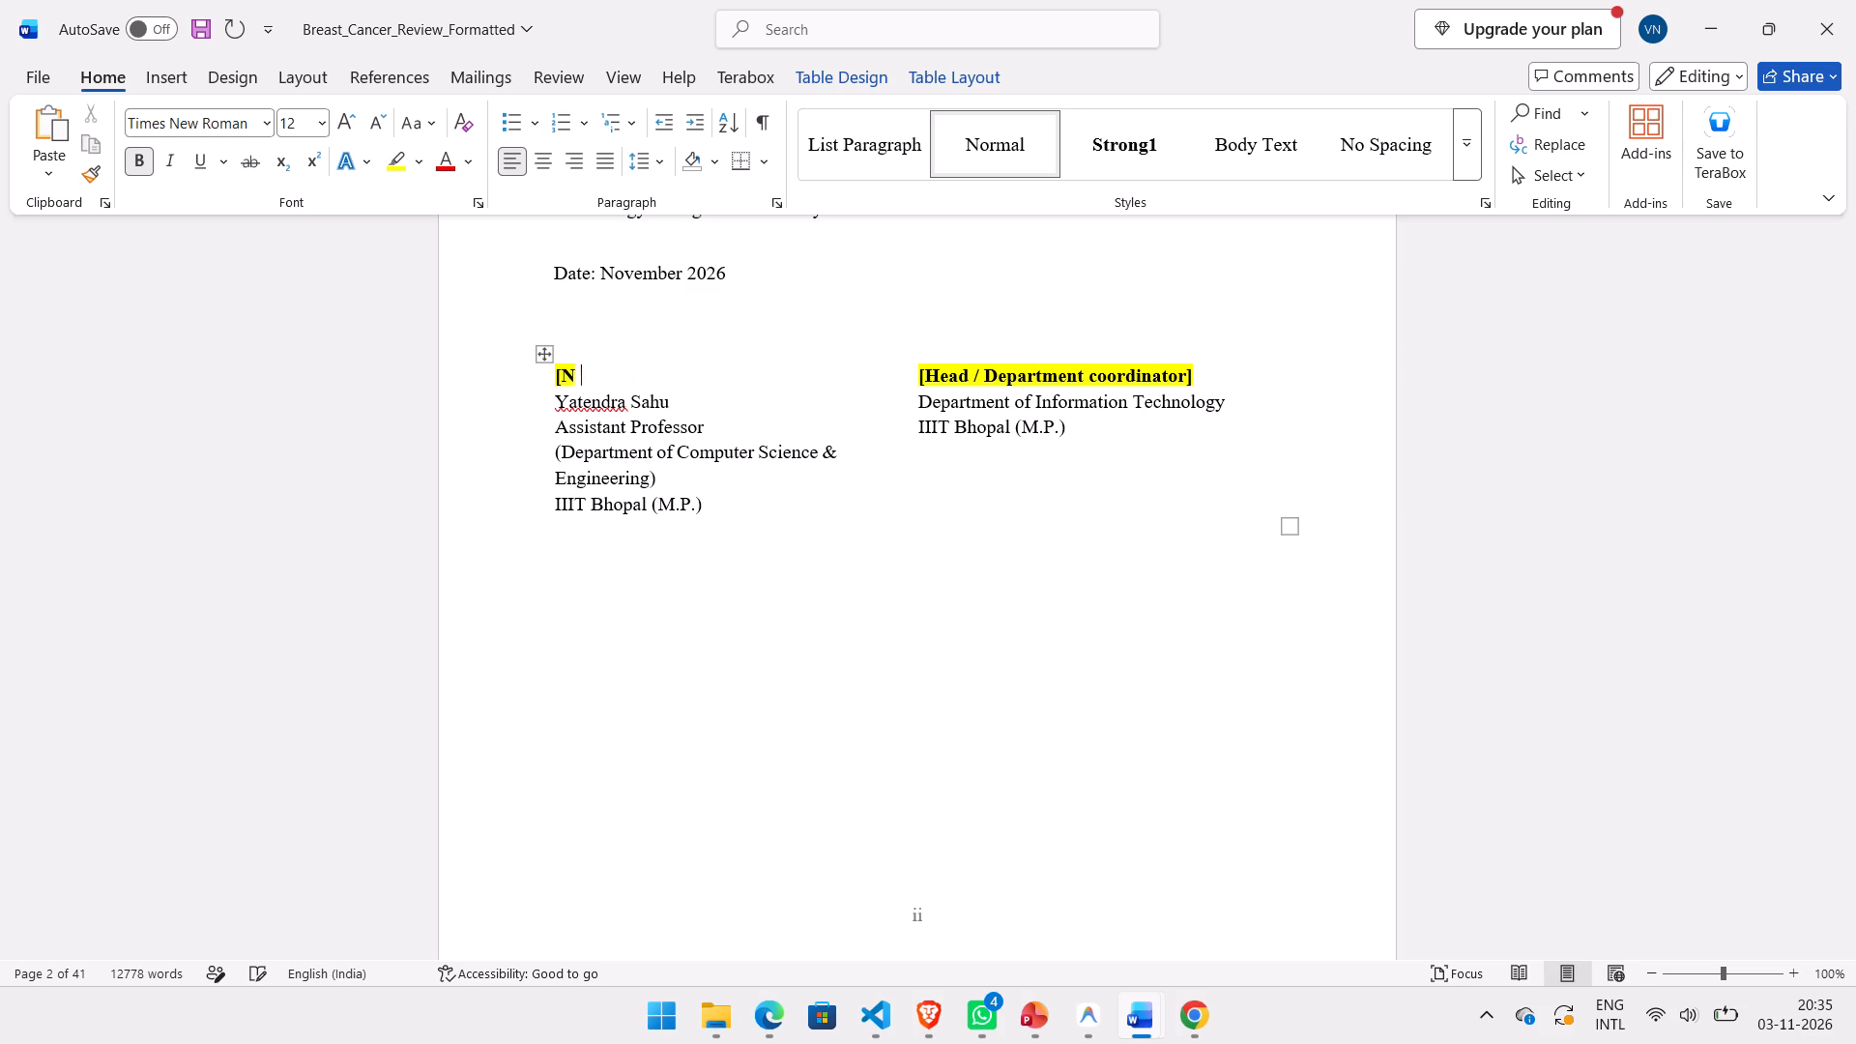
{"action": "key", "text": "BackSpace"}
{"action": "key", "text": "BackSpace"}
Examine the certificate page's signature block in the GV05 sensor drift report, and return to the breast cancer review.
{"action": "scroll", "coordinate": [758, 380], "scroll_direction": "up", "scroll_amount": 1}
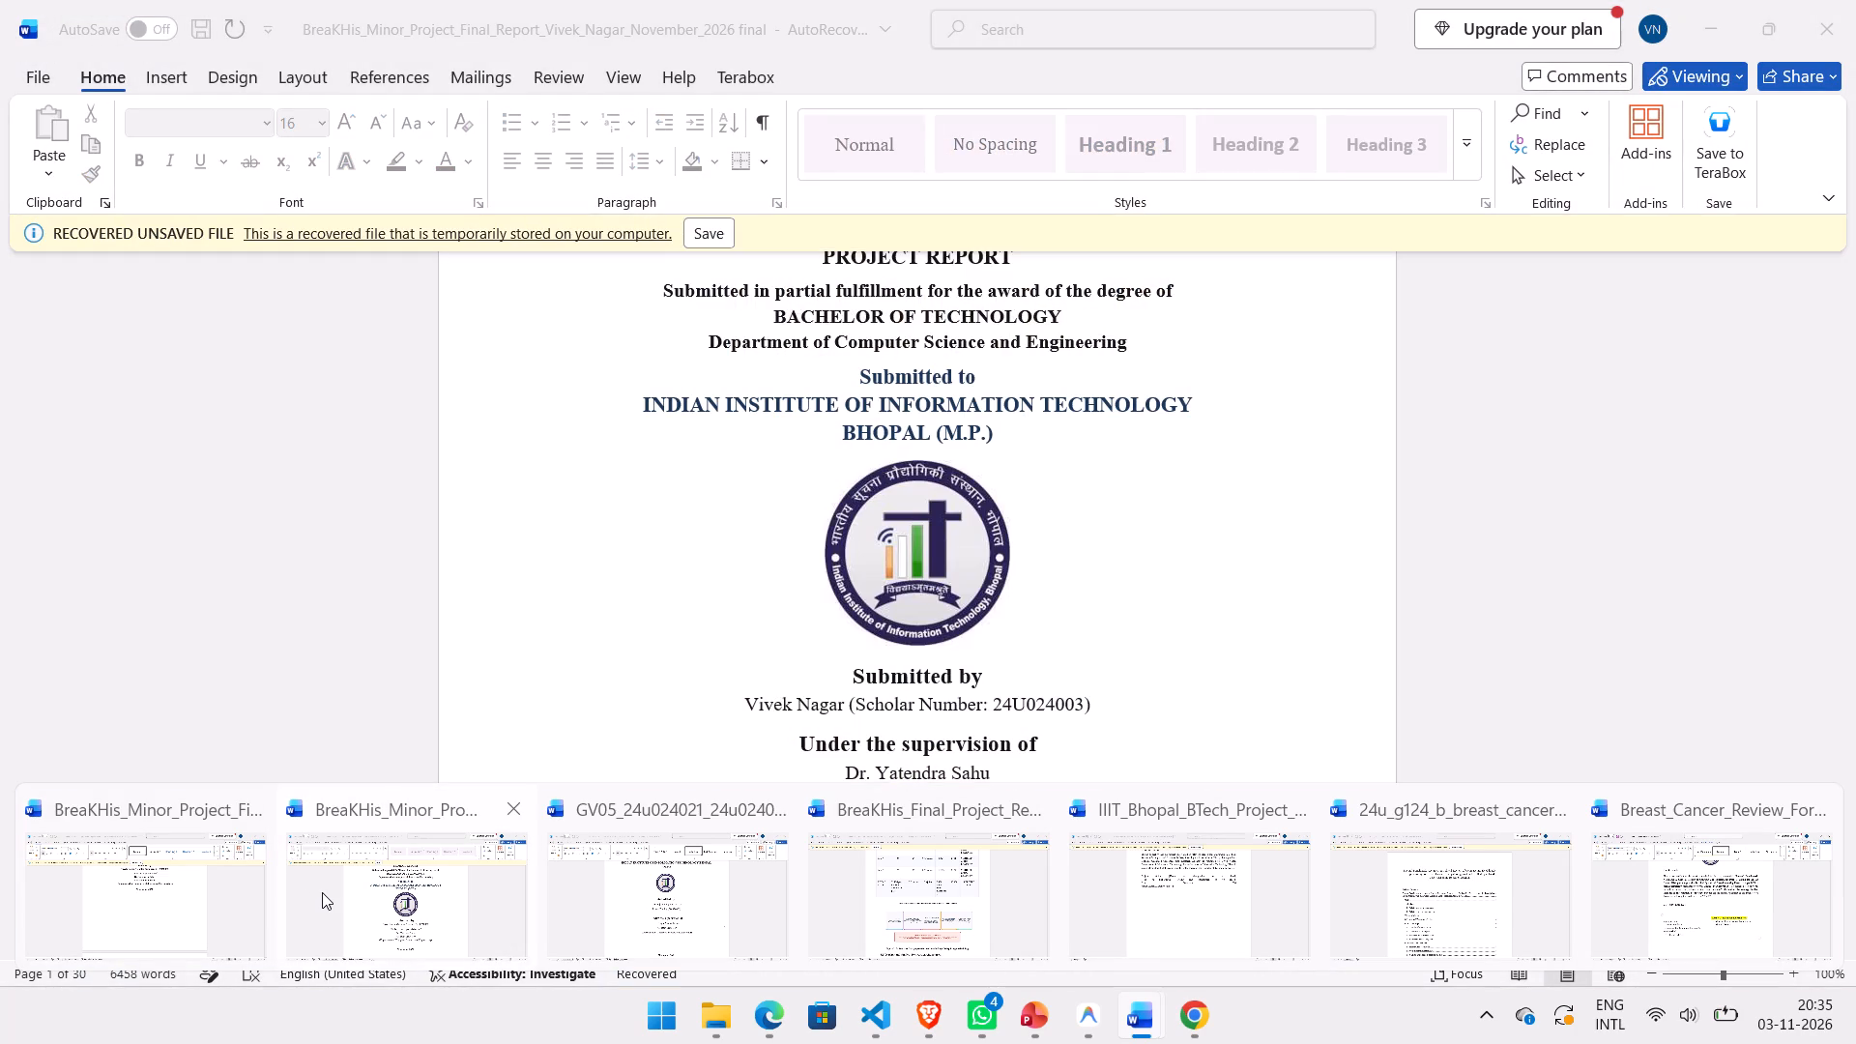
{"action": "left_click", "coordinate": [620, 923]}
{"action": "scroll", "coordinate": [722, 726], "scroll_direction": "down", "scroll_amount": 8}
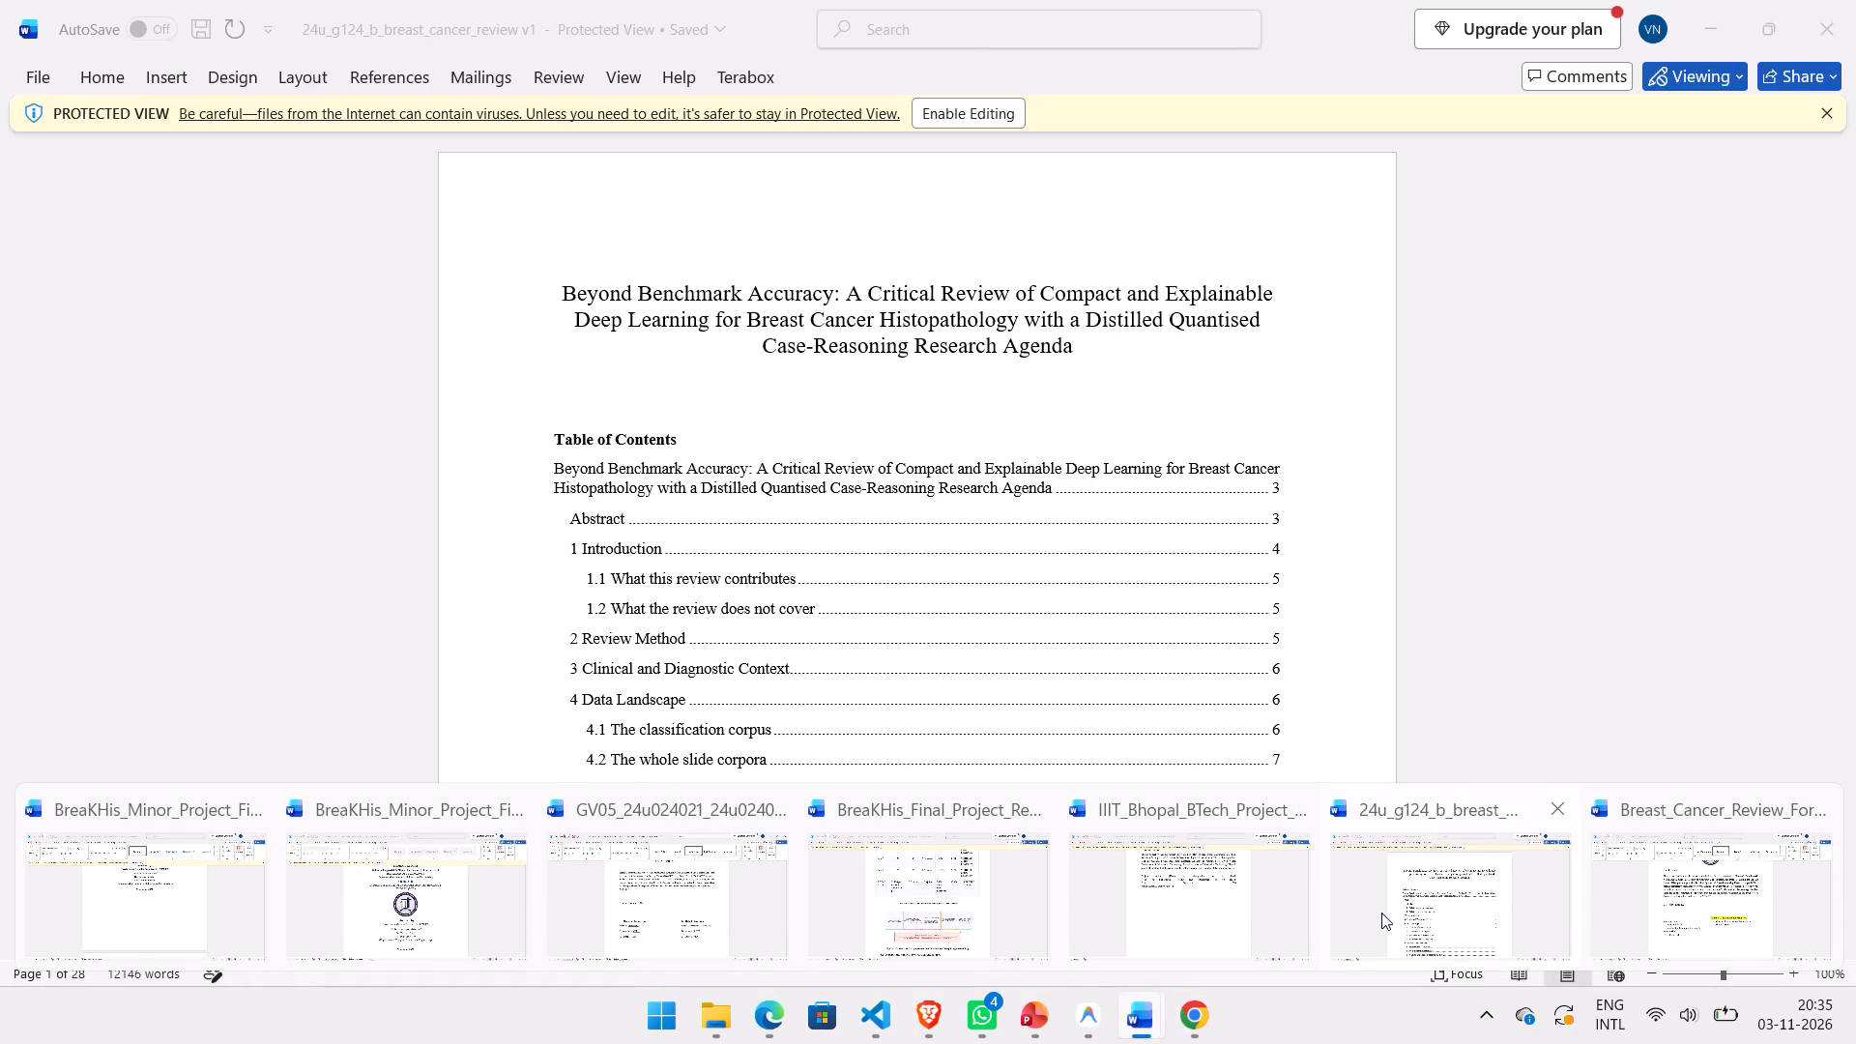
{"action": "left_click", "coordinate": [1642, 892]}
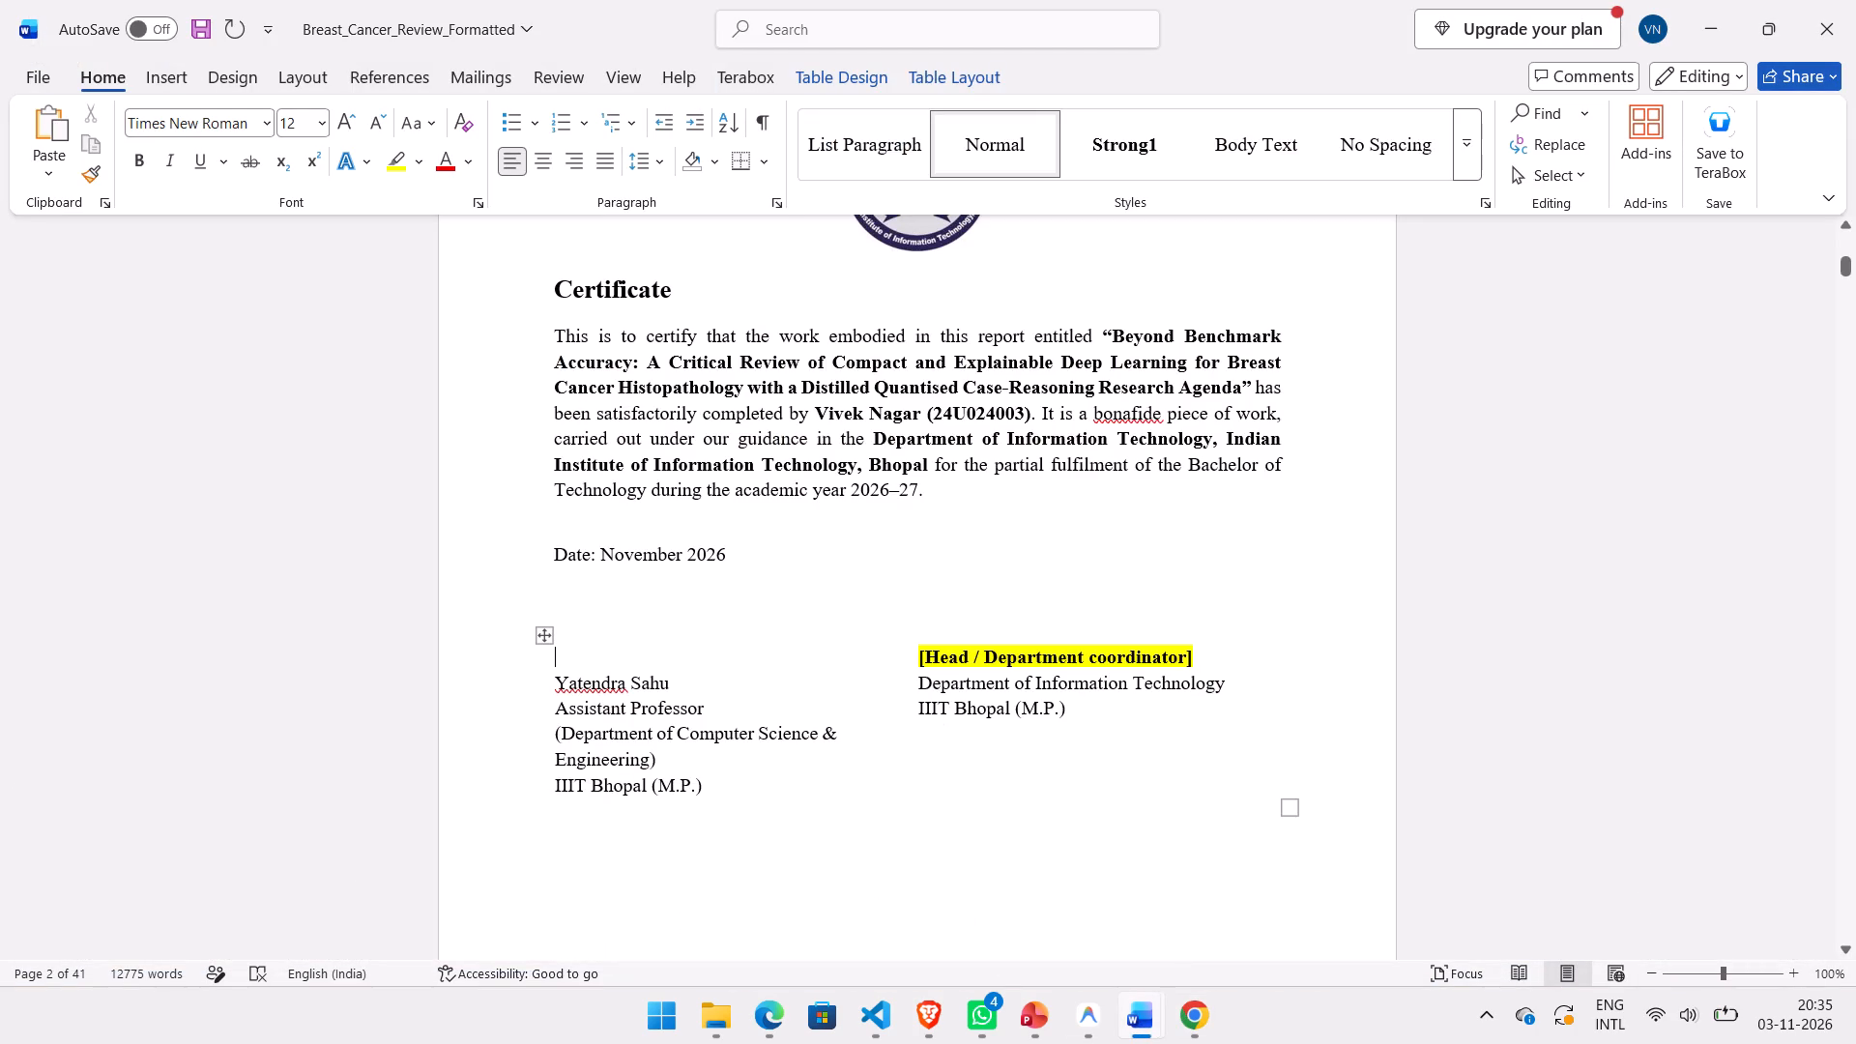
Shorten the supervisor's department line in the Certificate's signature block to "(Department of Computer Science)".
{"action": "left_click", "coordinate": [648, 758]}
{"action": "key", "text": "BackSpace"}
{"action": "key", "text": "BackSpace"}
{"action": "key", "text": "BackSpace"}
{"action": "key", "text": "BackSpace"}
{"action": "key", "text": "BackSpace"}
{"action": "key", "text": "BackSpace"}
{"action": "key", "text": "BackSpace"}
{"action": "key", "text": "BackSpace"}
{"action": "key", "text": "BackSpace"}
{"action": "key", "text": "BackSpace"}
{"action": "key", "text": "BackSpace"}
{"action": "key", "text": "BackSpace"}
{"action": "key", "text": "BackSpace"}
{"action": "key", "text": "BackSpace"}
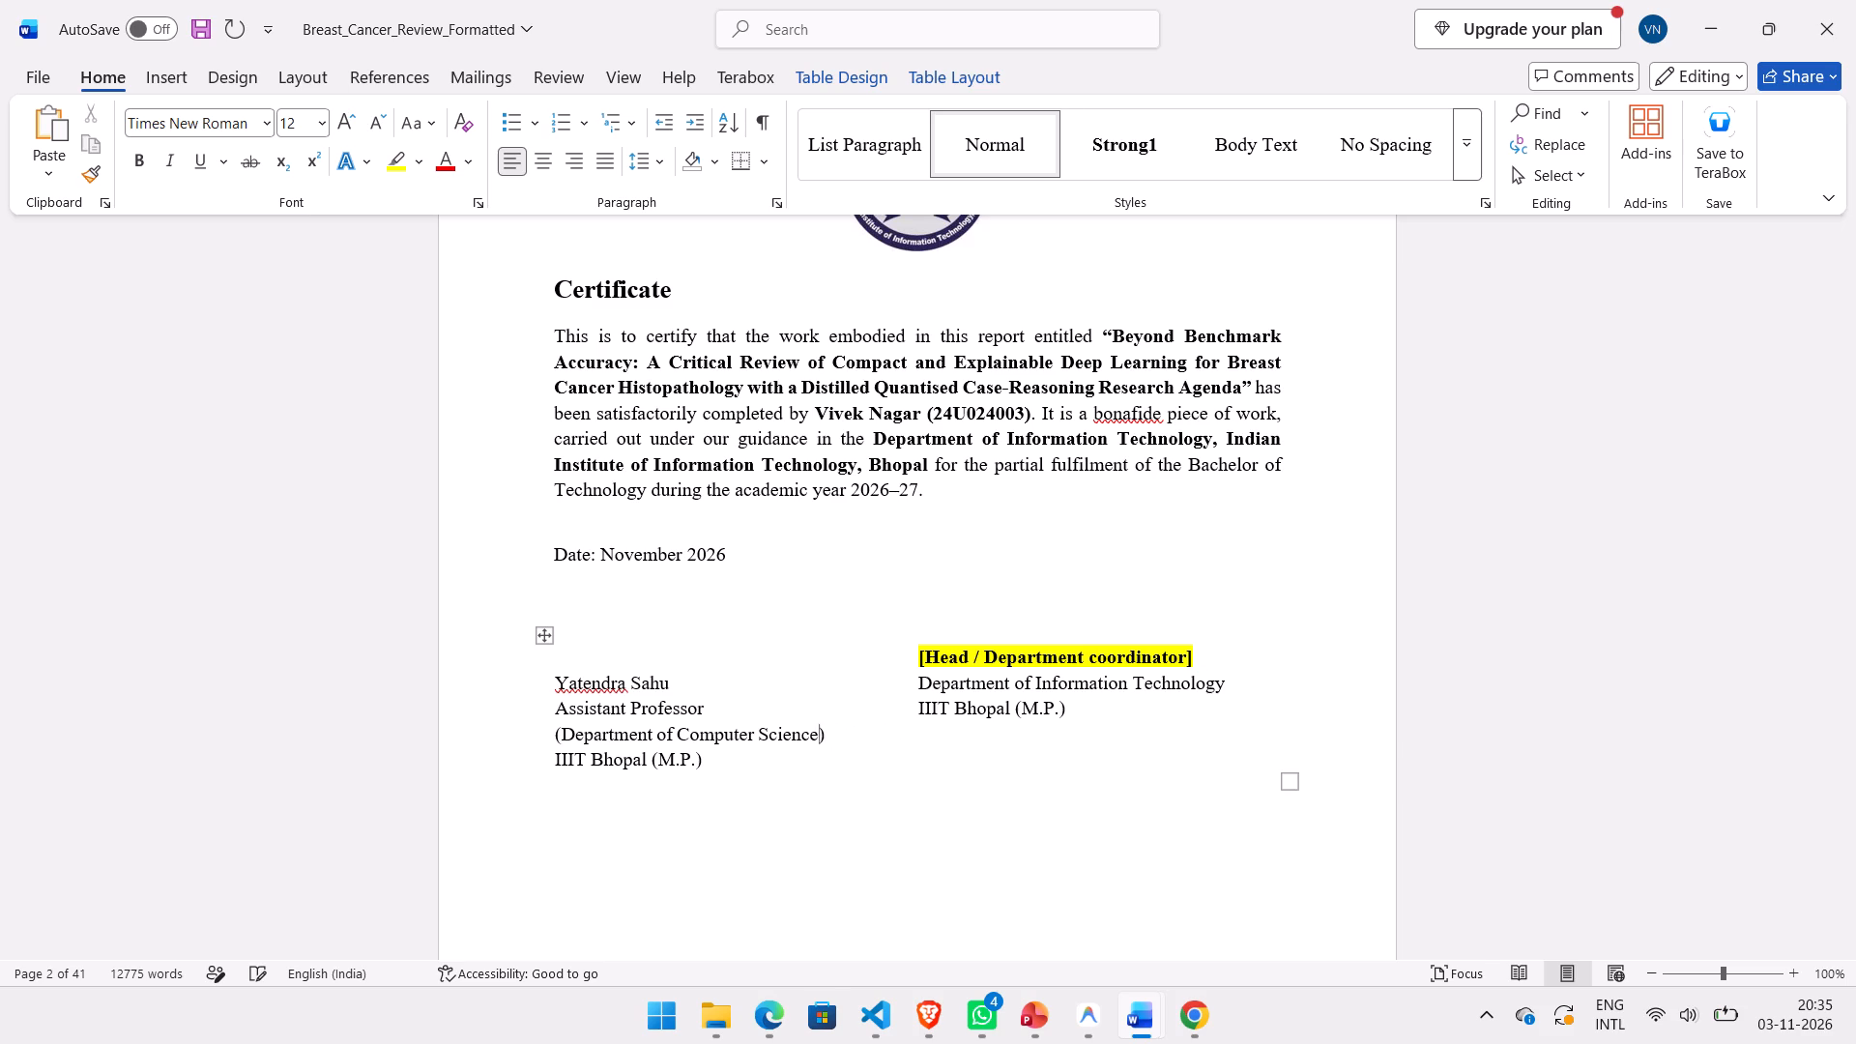
{"action": "key", "text": "BackSpace"}
{"action": "key", "text": "BackSpace"}
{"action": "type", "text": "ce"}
{"action": "left_click", "coordinate": [713, 816]}
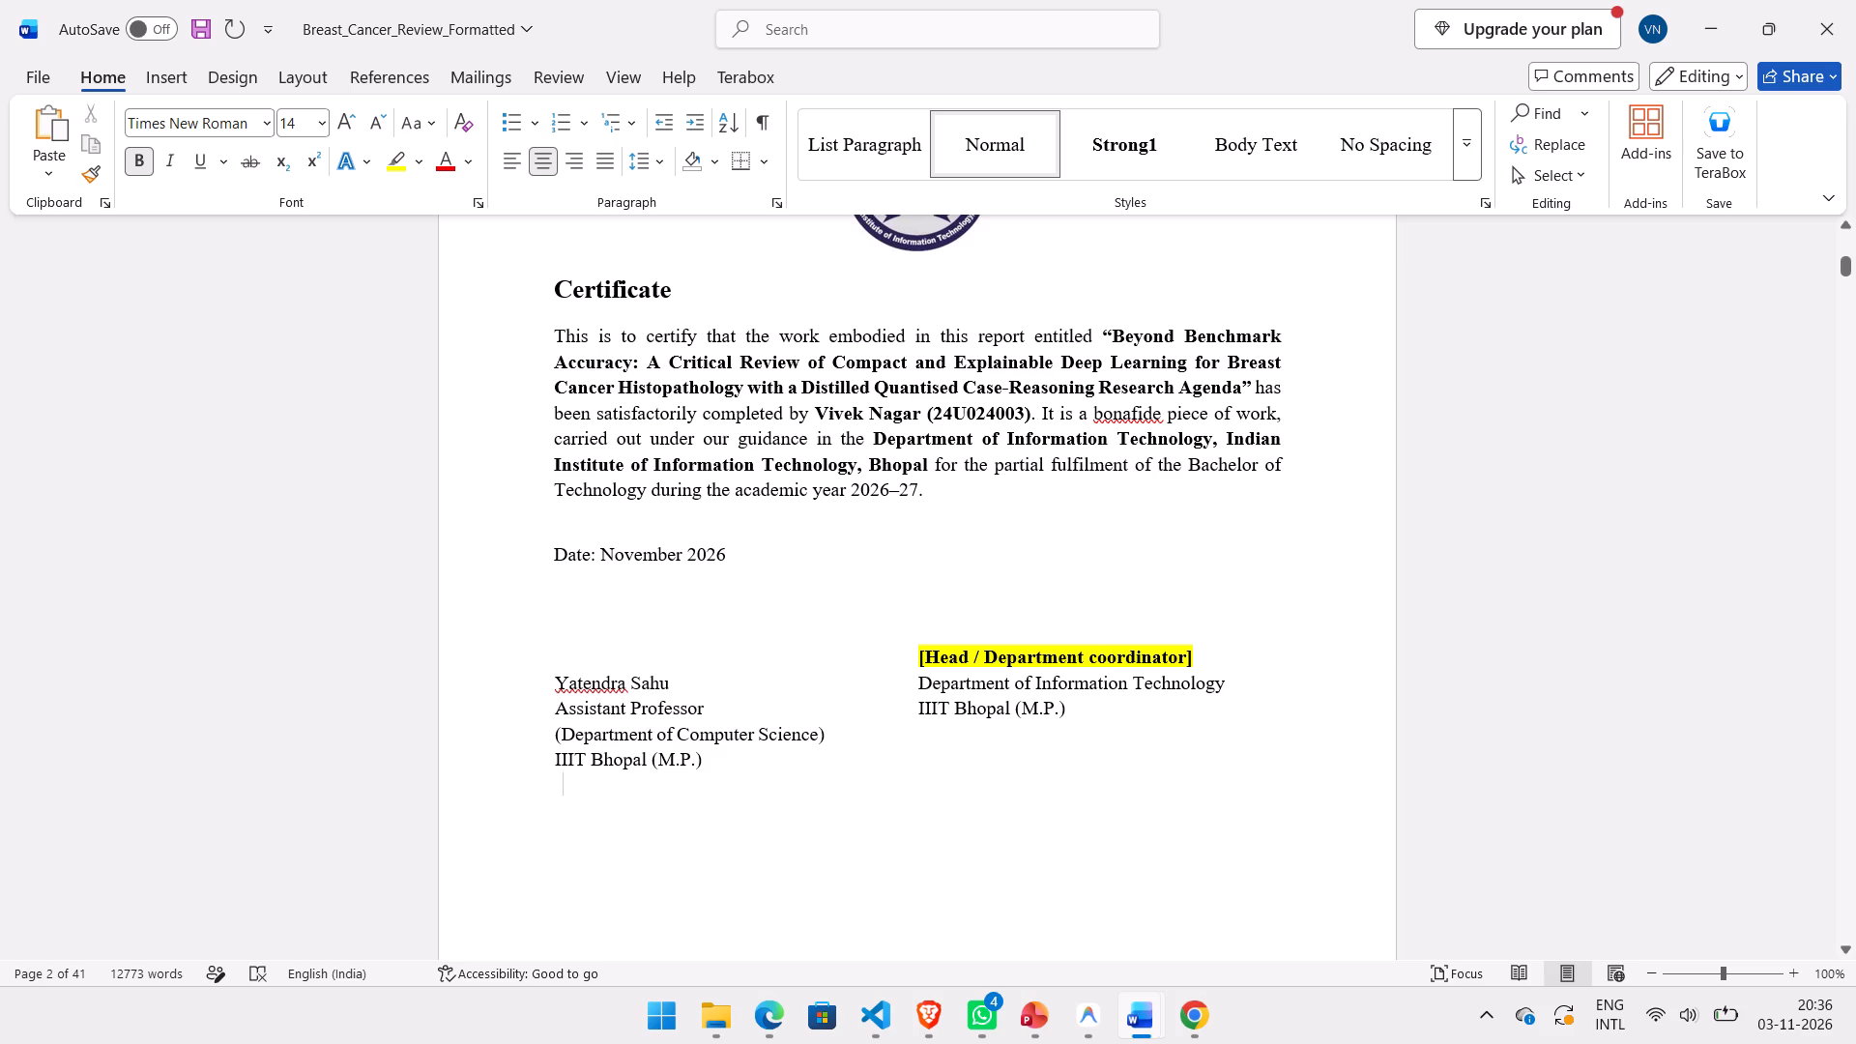
{"action": "left_click", "coordinate": [722, 764]}
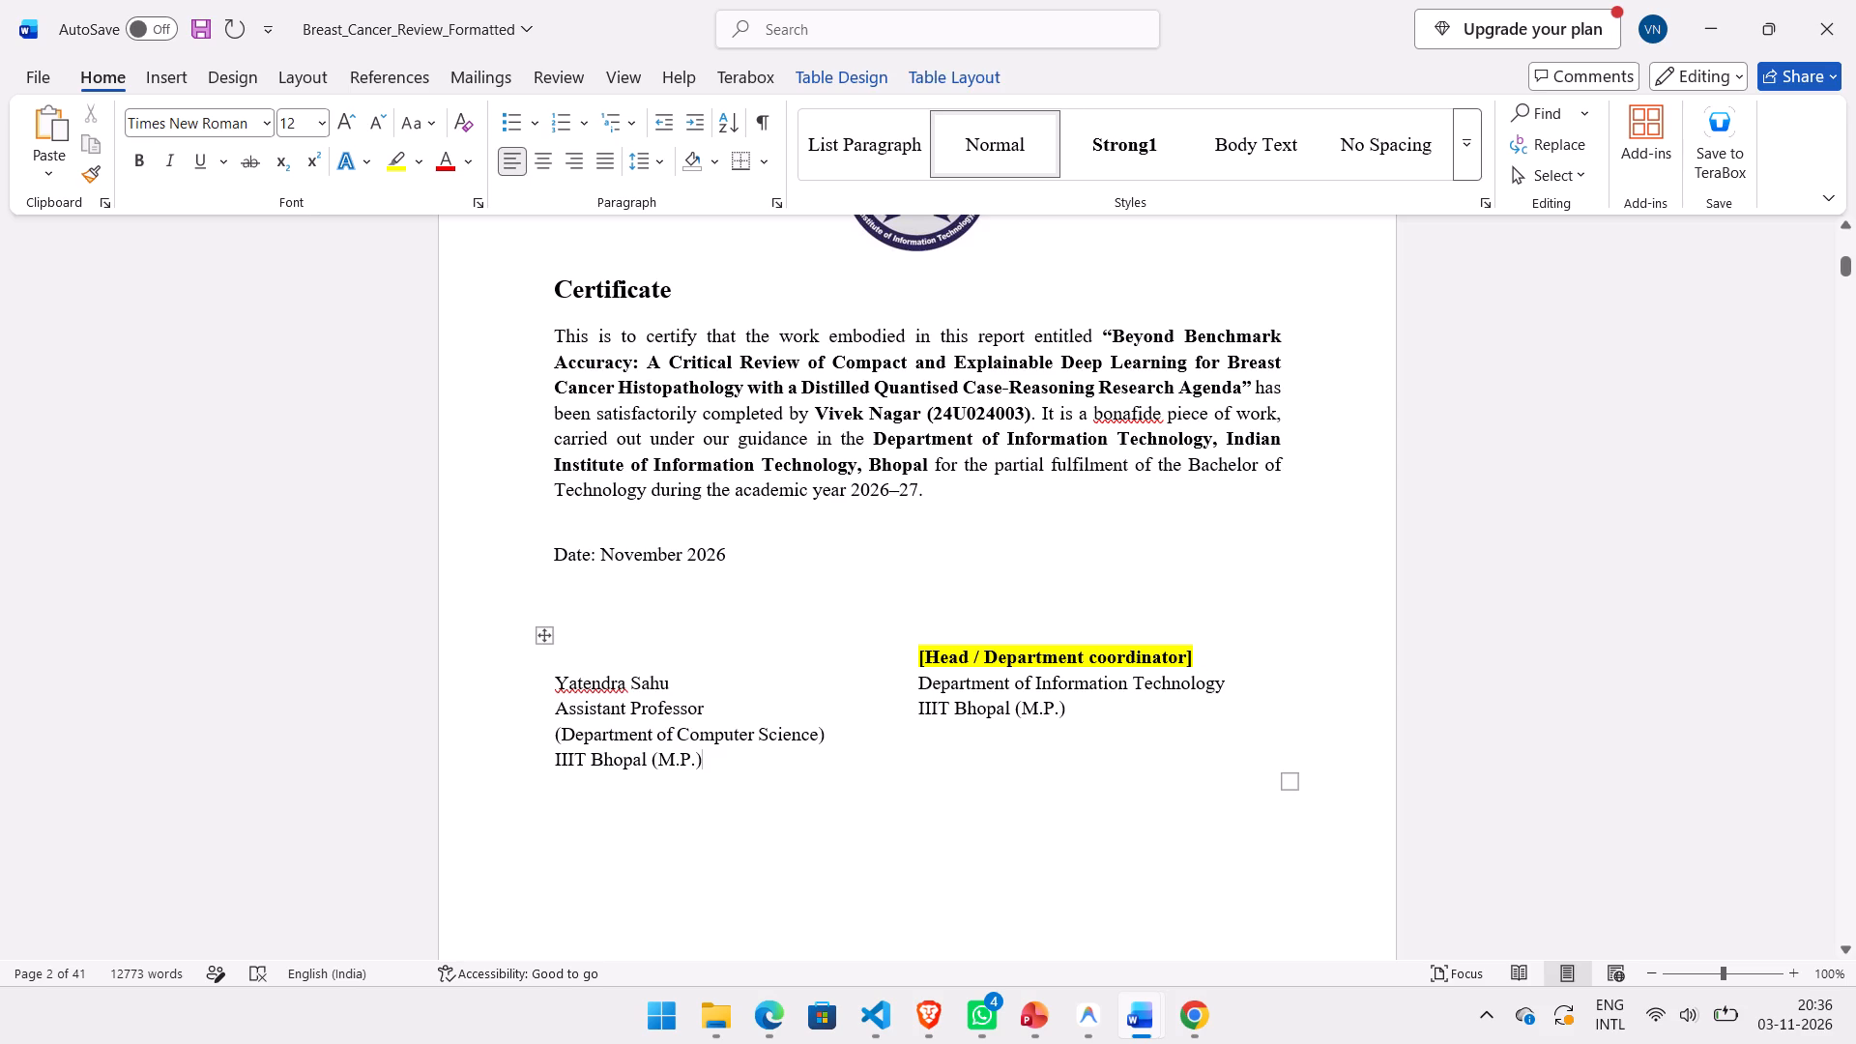
Replace the [Head / Department coordinator] placeholder in the Certificate's signature block with the coordinator's name.
{"action": "left_click", "coordinate": [912, 662]}
{"action": "left_click_drag", "start_coordinate": [1207, 664], "coordinate": [922, 670]}
{"action": "left_click_drag", "start_coordinate": [922, 670], "coordinate": [1204, 652]}
{"action": "left_click", "coordinate": [1204, 652]}
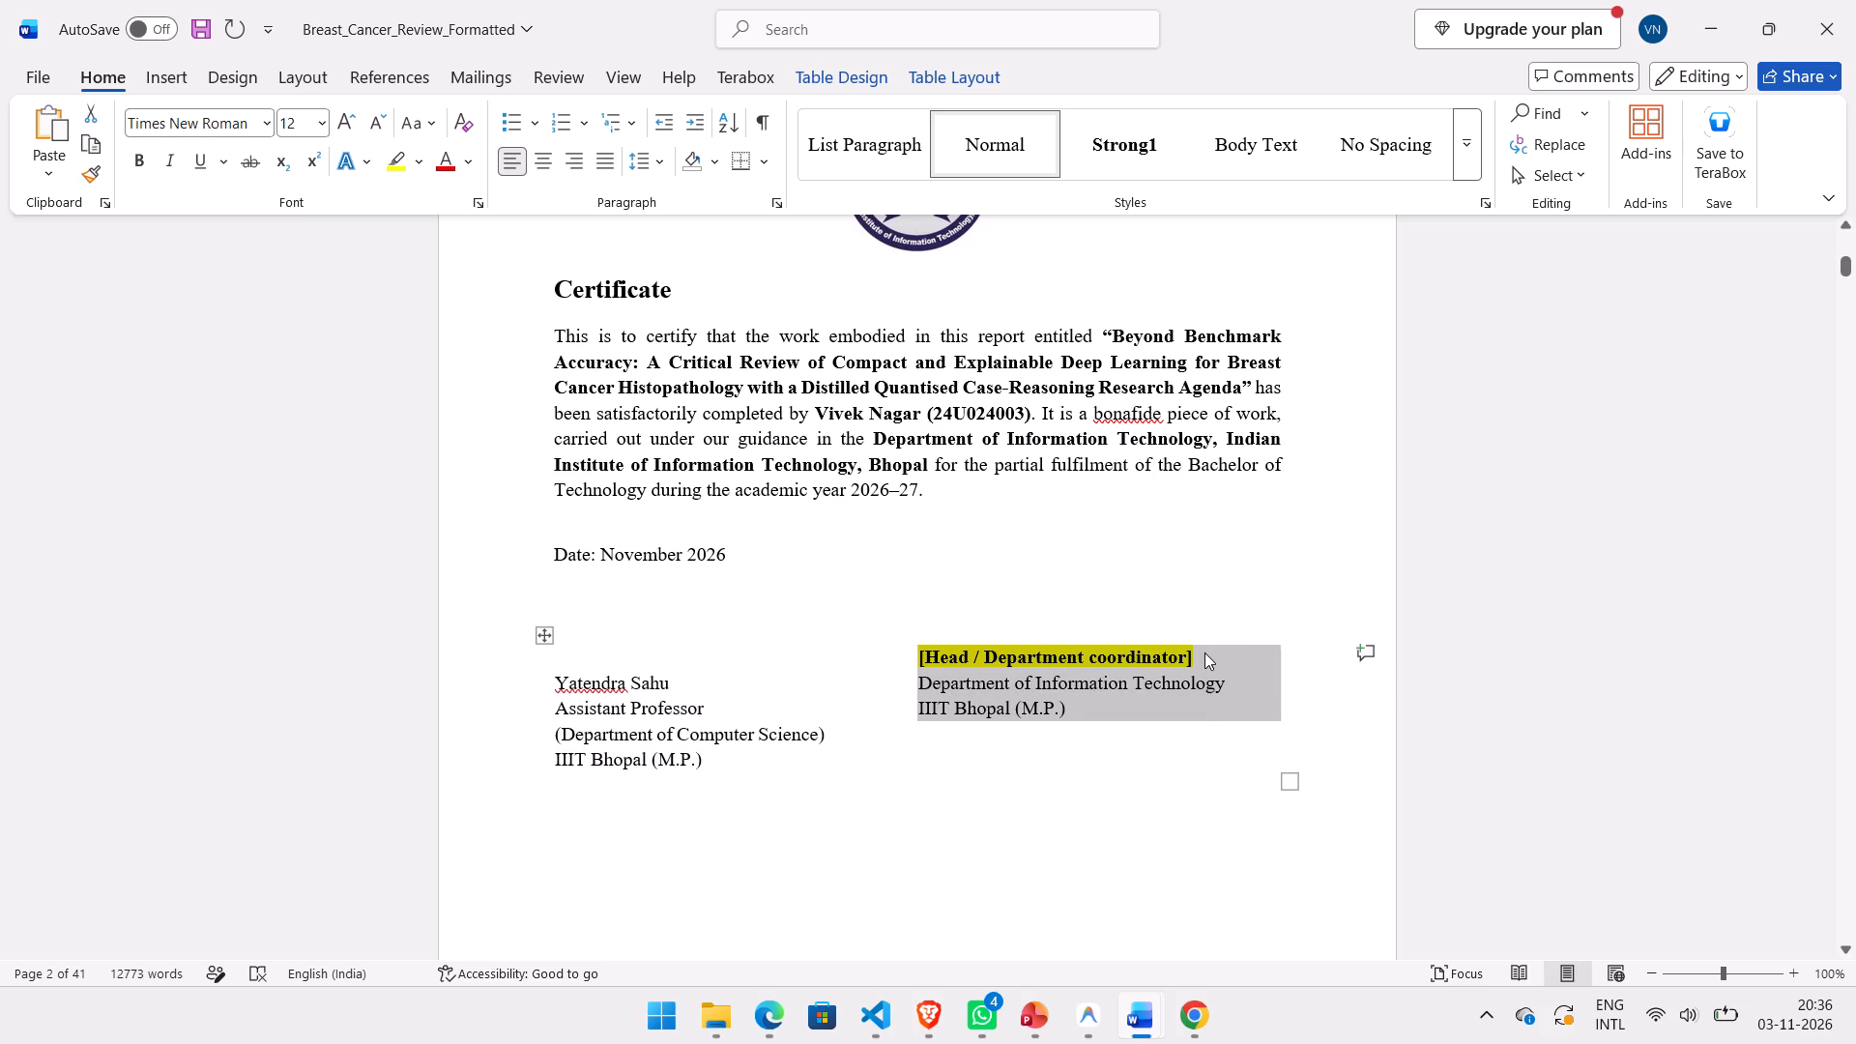
{"action": "left_click_drag", "start_coordinate": [1200, 652], "coordinate": [939, 656]}
{"action": "left_click", "coordinate": [928, 769]}
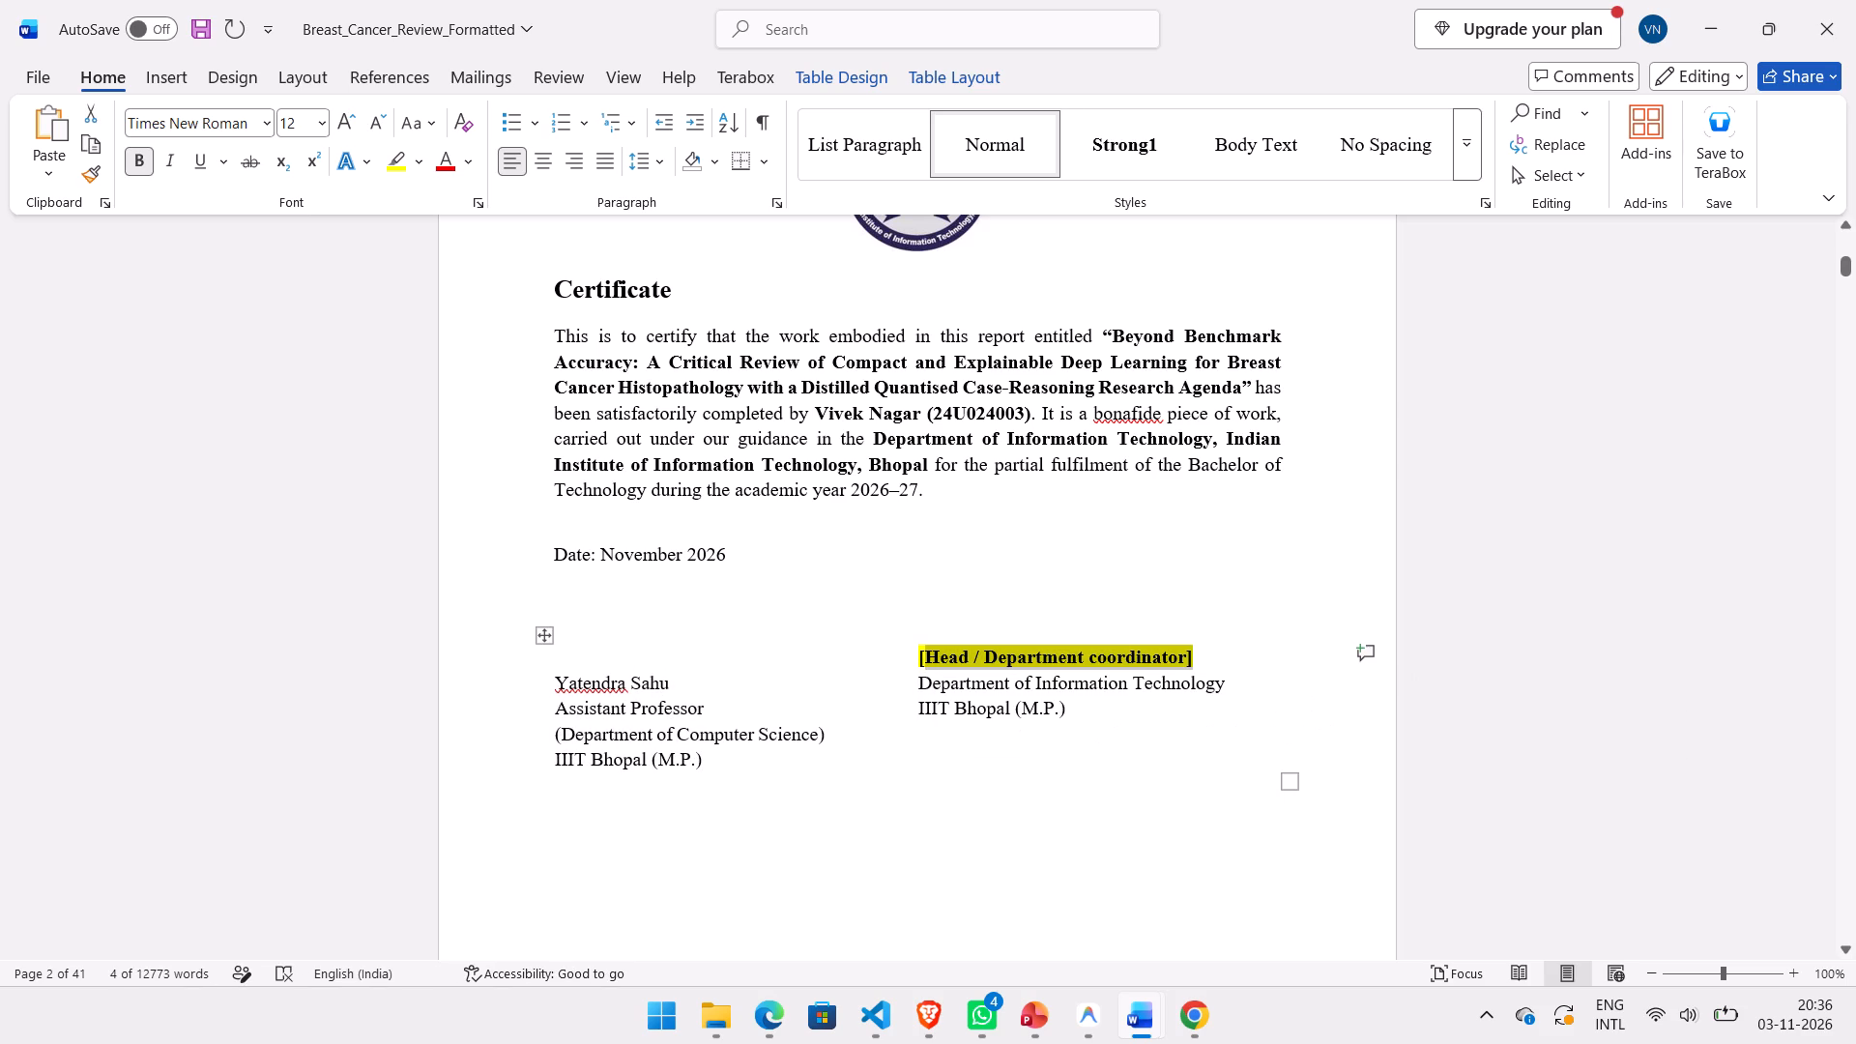
{"action": "left_click", "coordinate": [919, 653]}
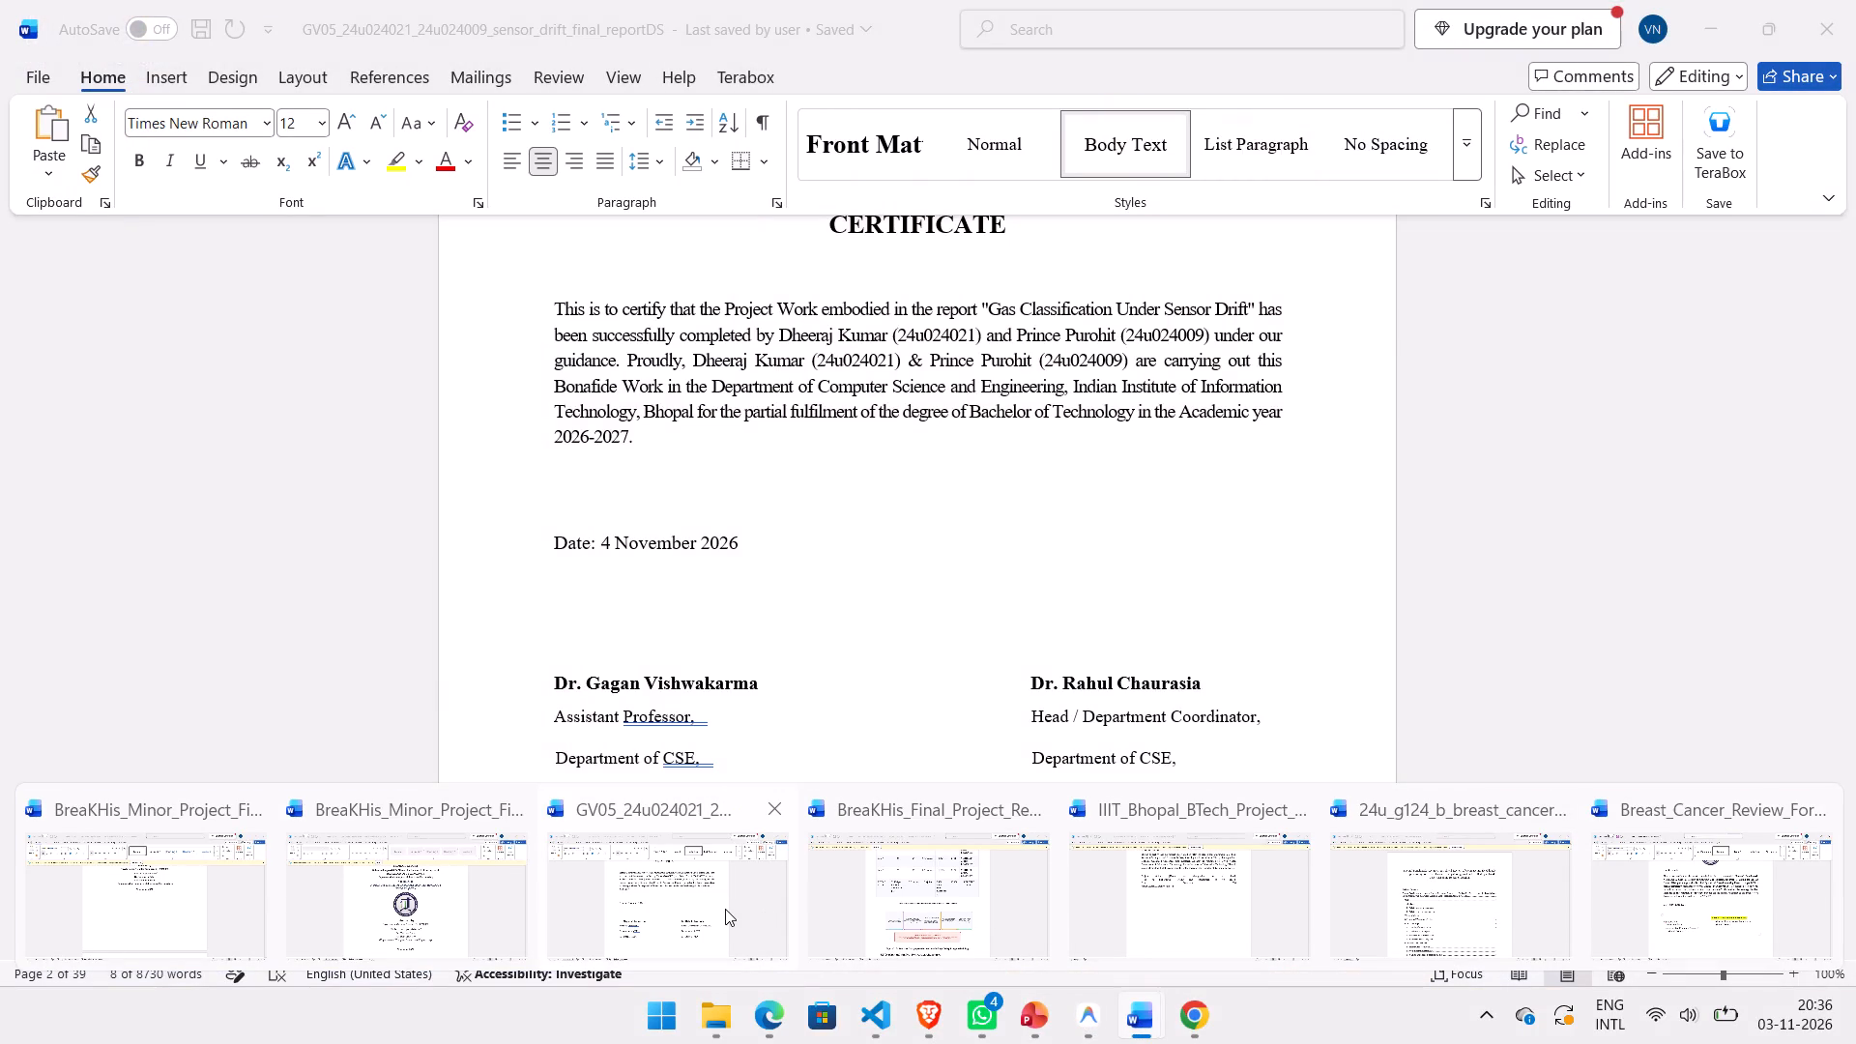
Copy the Head / Department Coordinator's name from the Certificate signature block of the GV05 sensor drift report.
{"action": "left_click", "coordinate": [725, 909]}
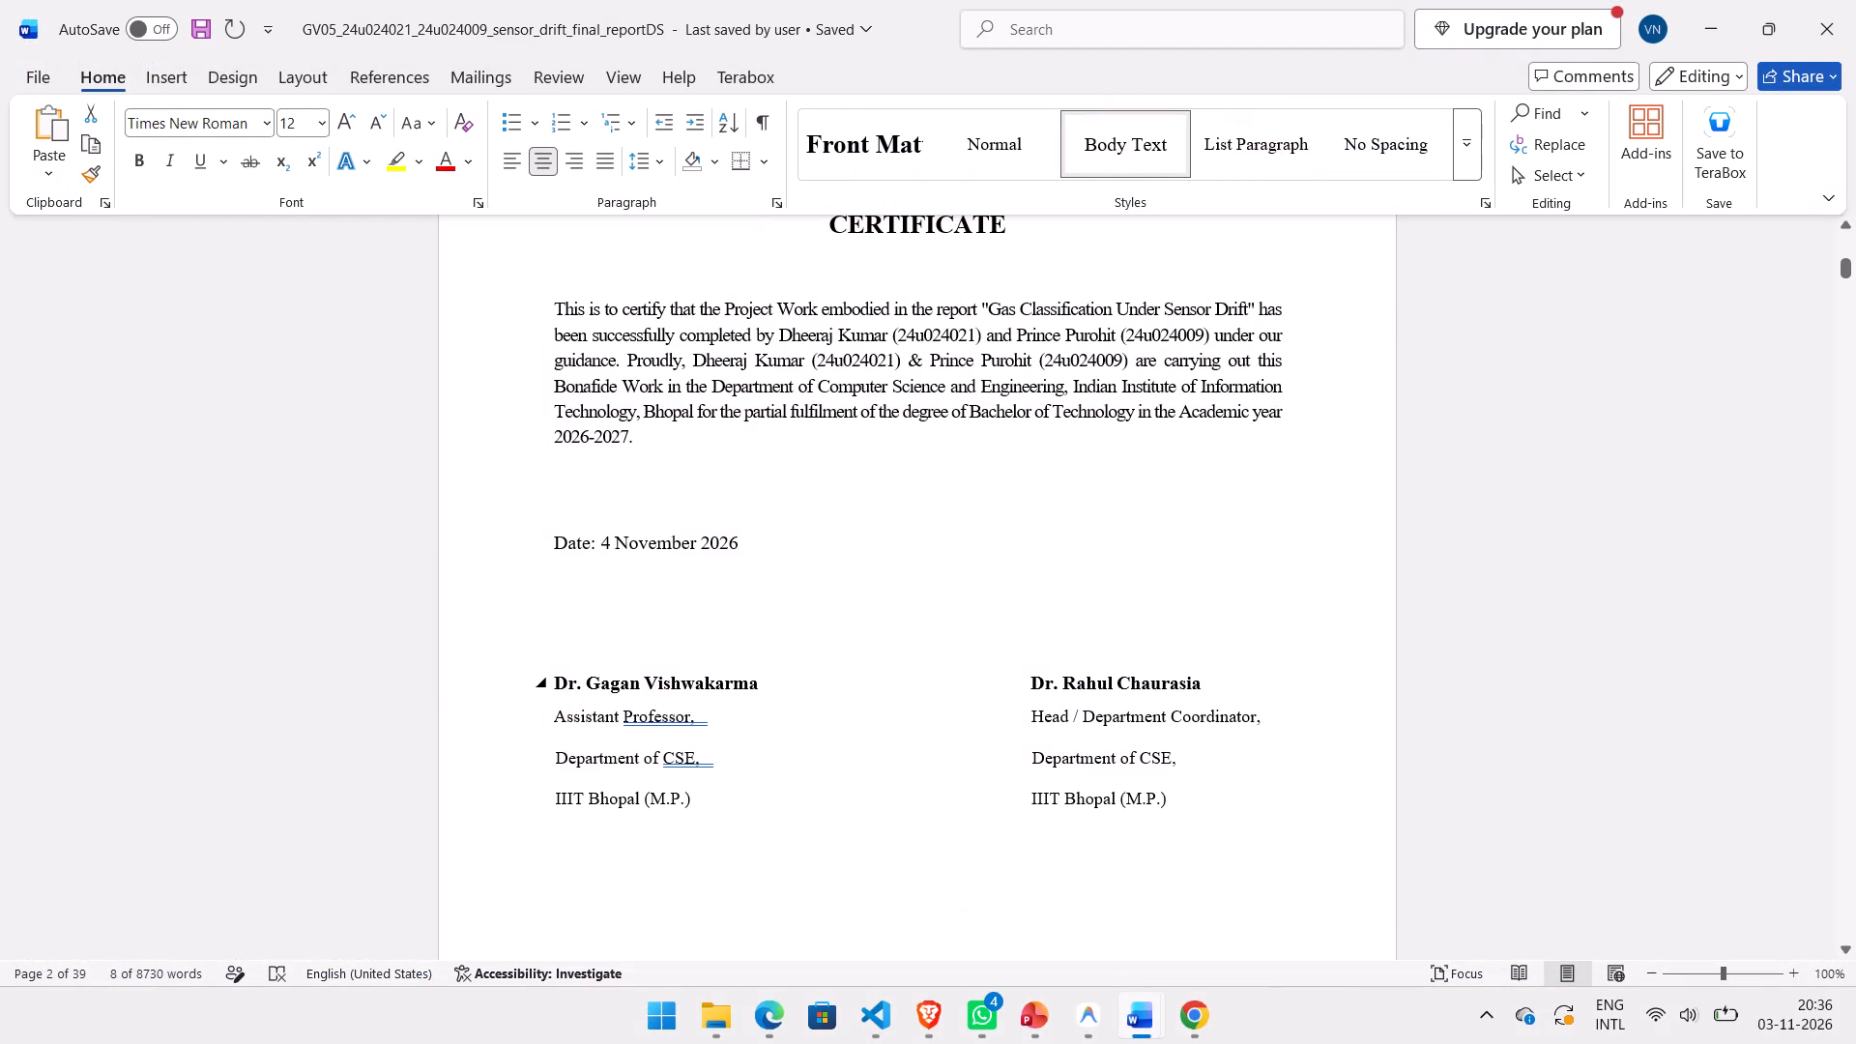
{"action": "left_click_drag", "start_coordinate": [1026, 678], "coordinate": [1179, 797]}
{"action": "left_click", "coordinate": [1179, 797]}
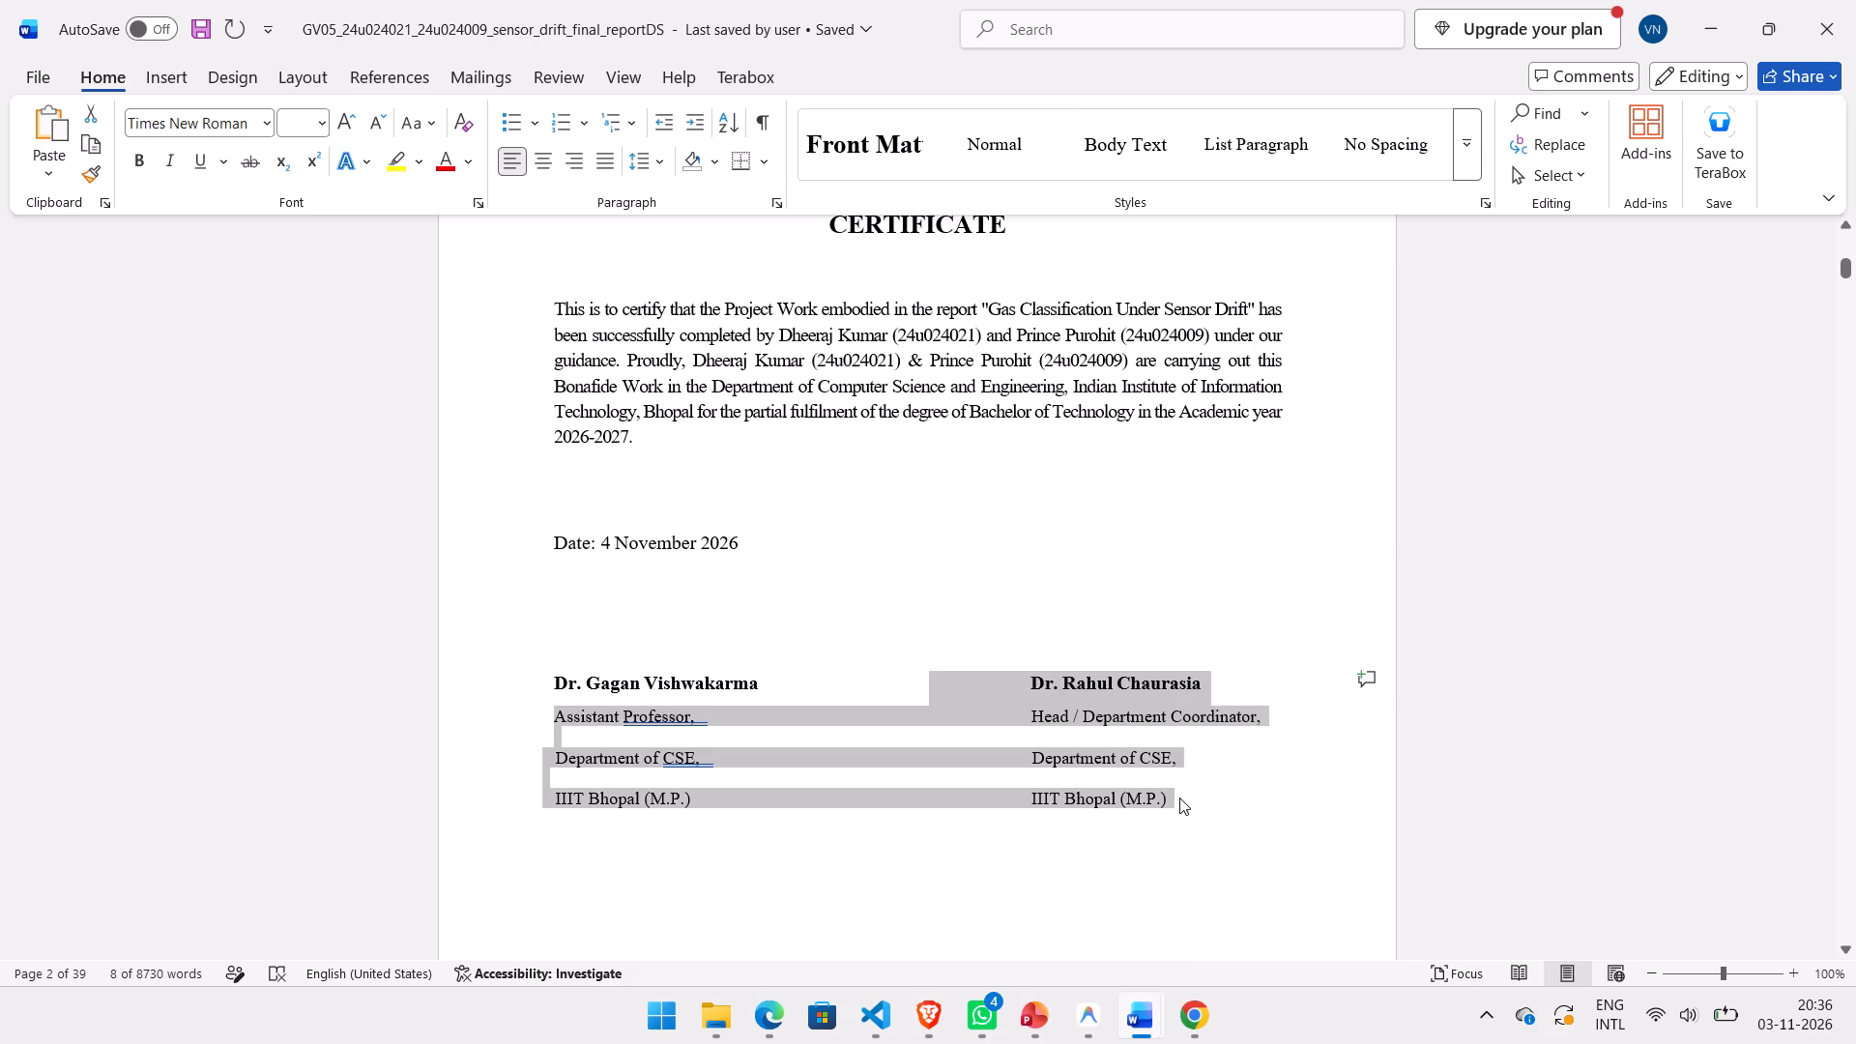
{"action": "left_click", "coordinate": [1179, 797]}
{"action": "left_click_drag", "start_coordinate": [1179, 797], "coordinate": [1070, 715]}
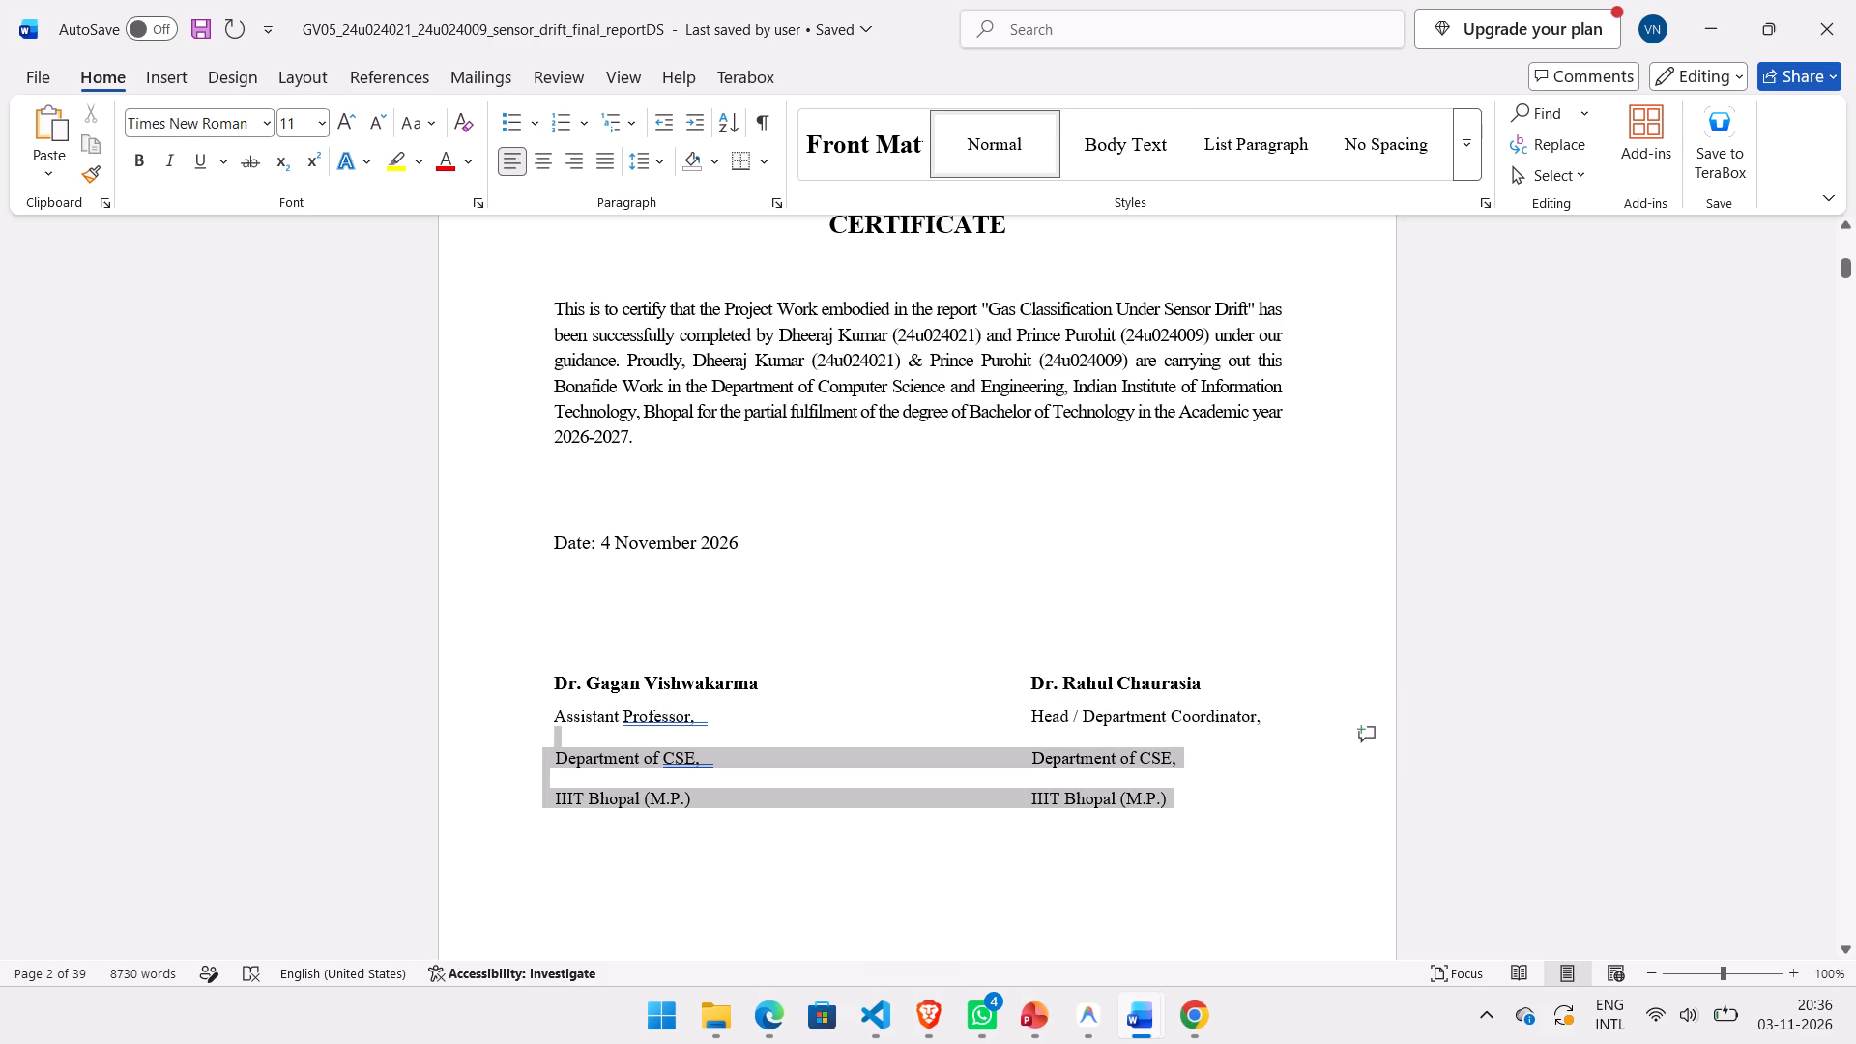
{"action": "left_click_drag", "start_coordinate": [1070, 715], "coordinate": [1042, 689]}
{"action": "left_click", "coordinate": [992, 603]}
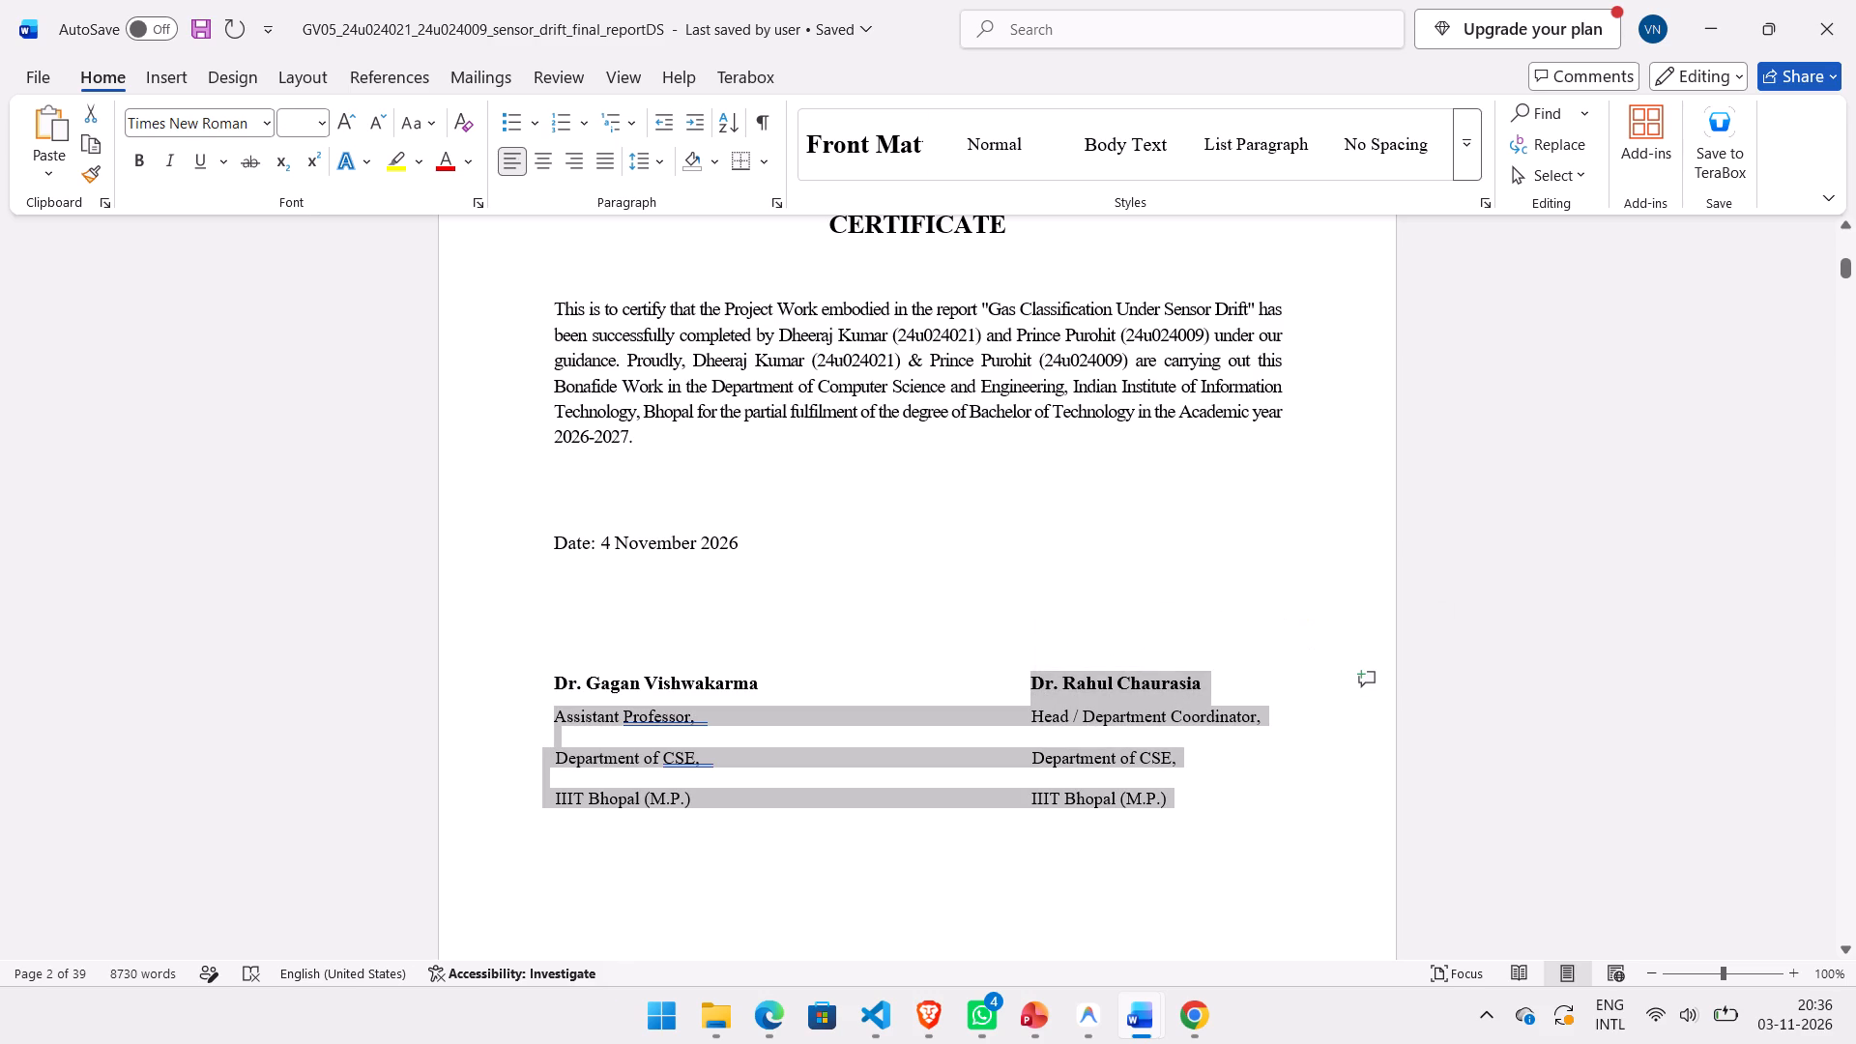
{"action": "left_click_drag", "start_coordinate": [1023, 678], "coordinate": [1082, 690]}
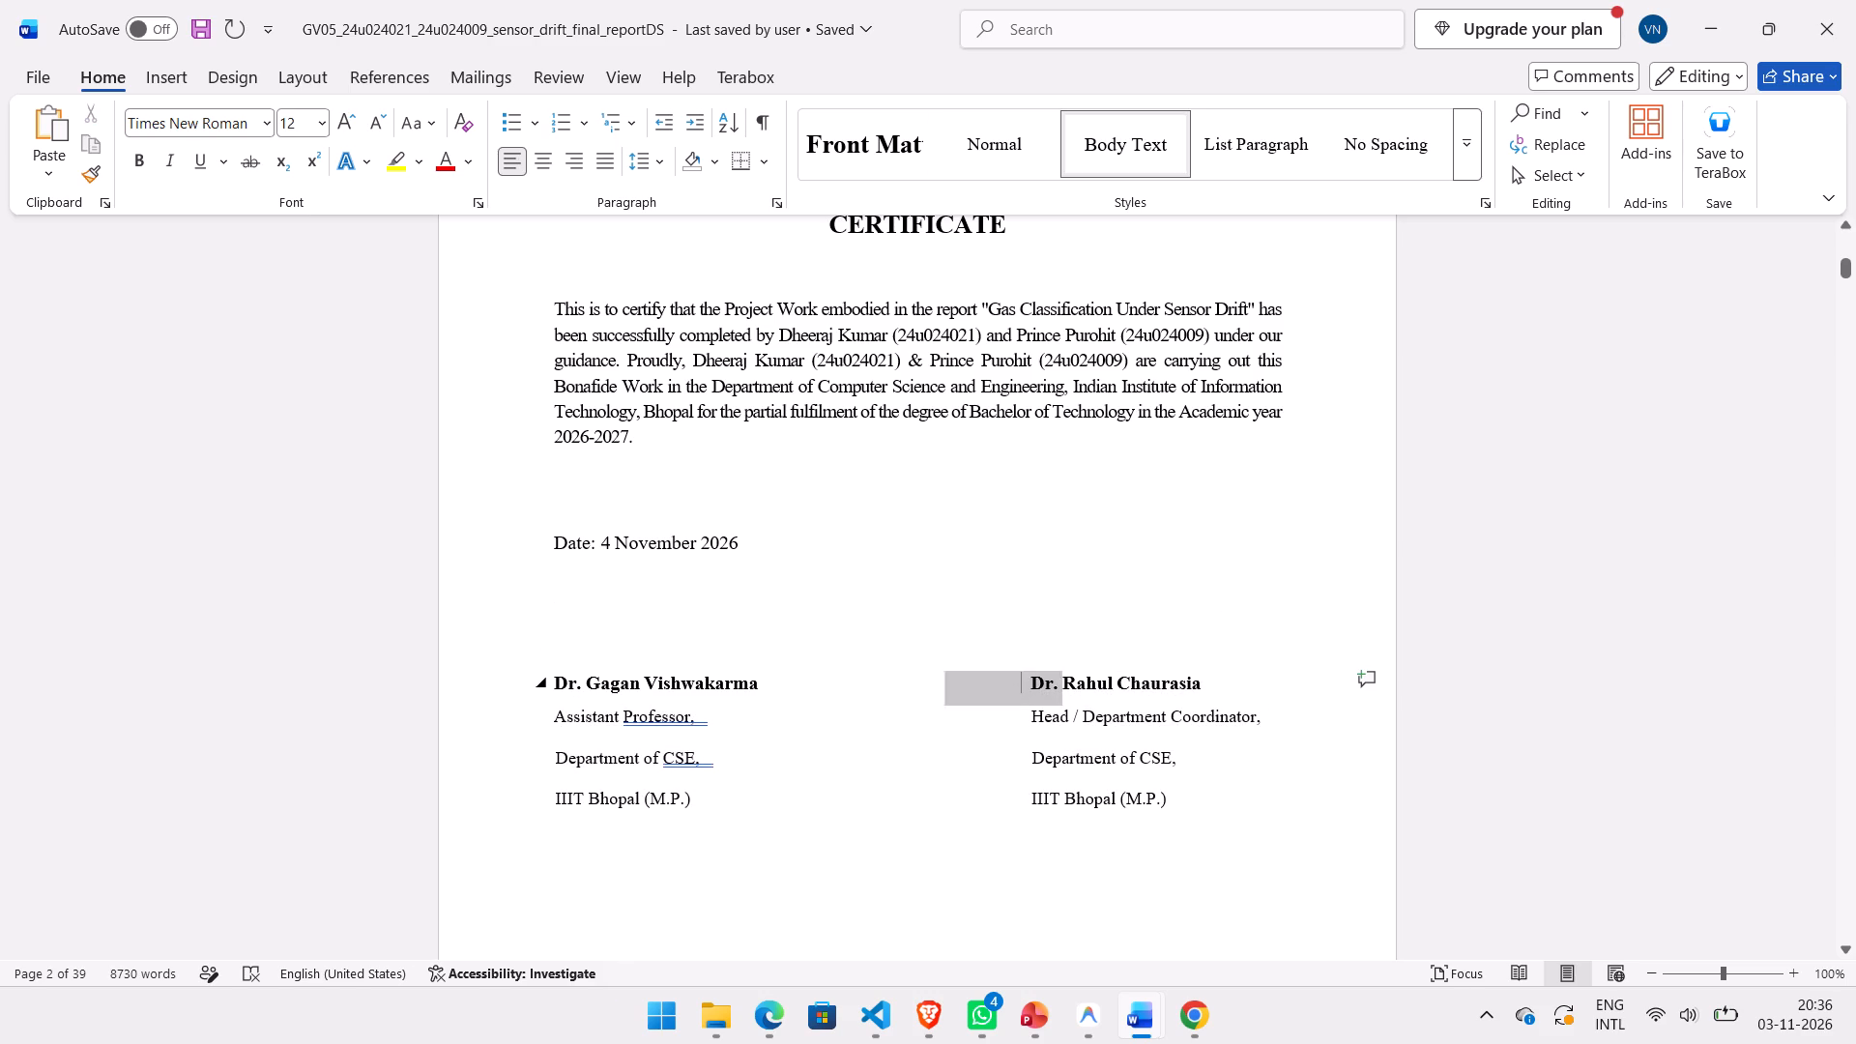
{"action": "left_click_drag", "start_coordinate": [1082, 690], "coordinate": [1152, 679]}
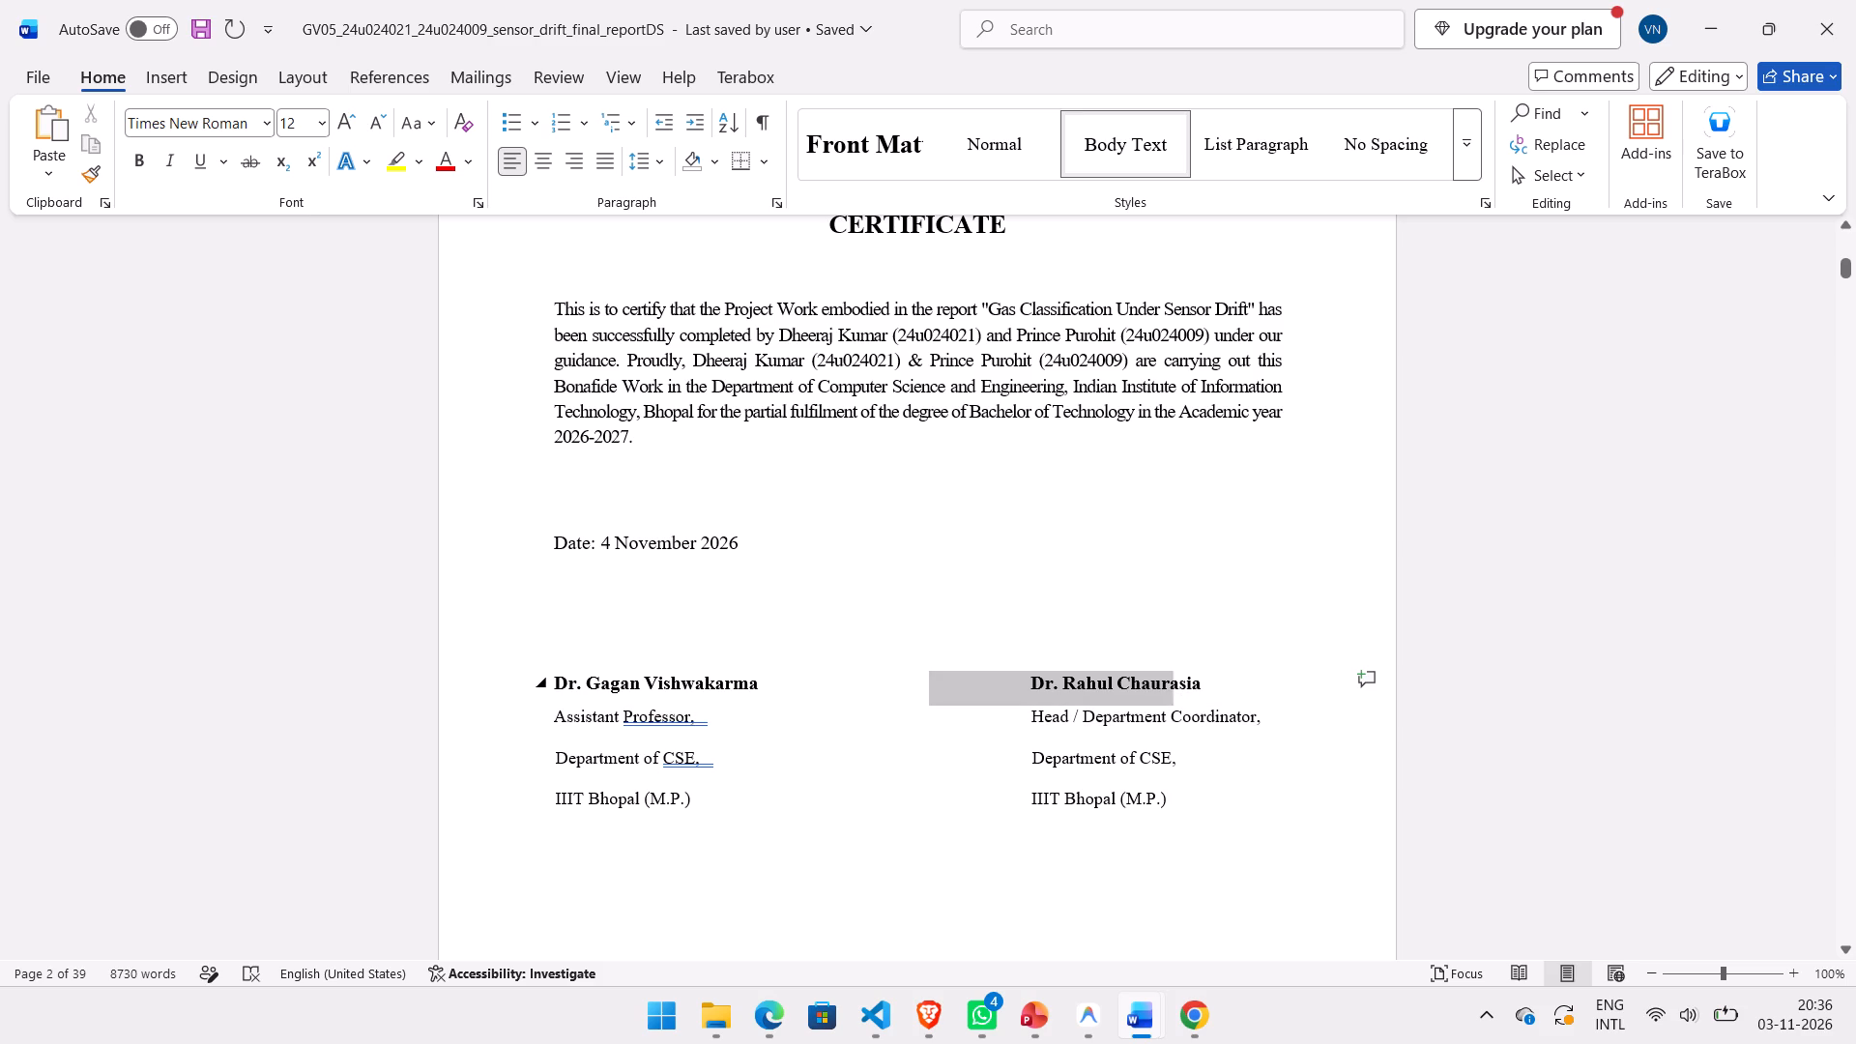
{"action": "left_click_drag", "start_coordinate": [1152, 679], "coordinate": [1211, 679]}
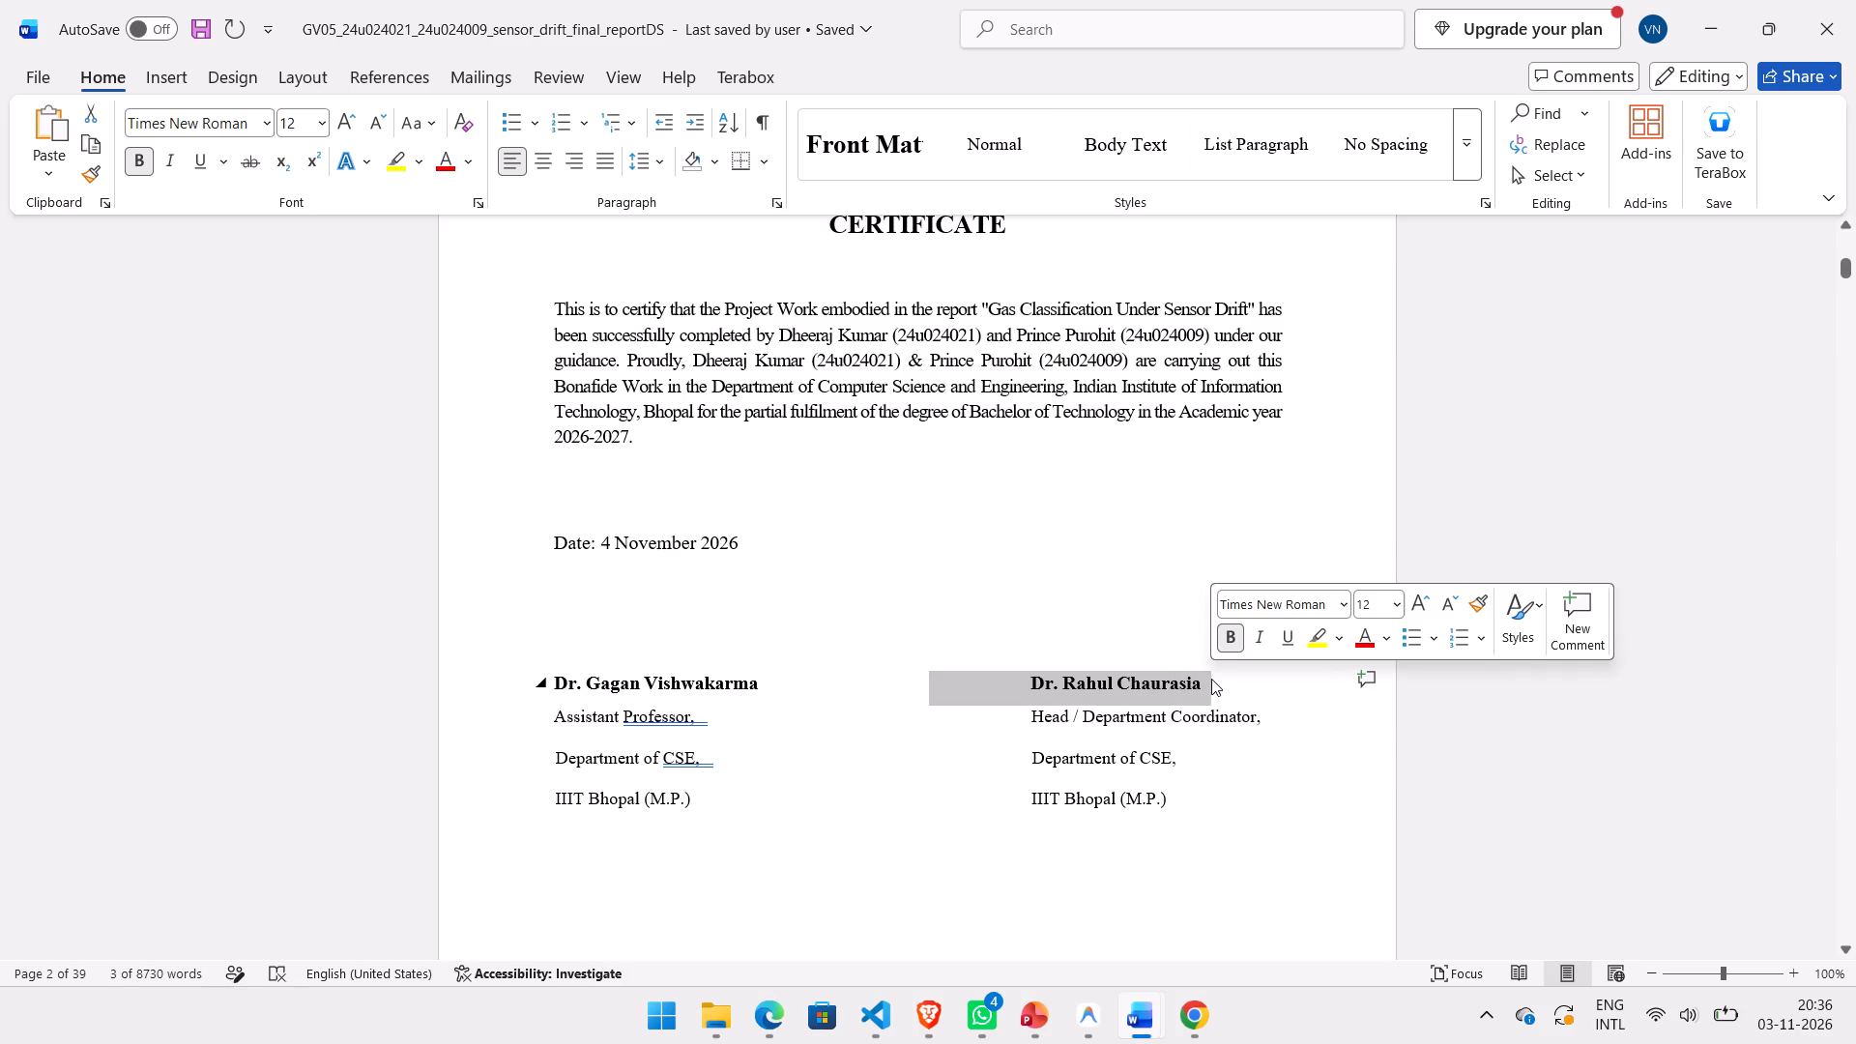
{"action": "key", "text": "ctrl+c"}
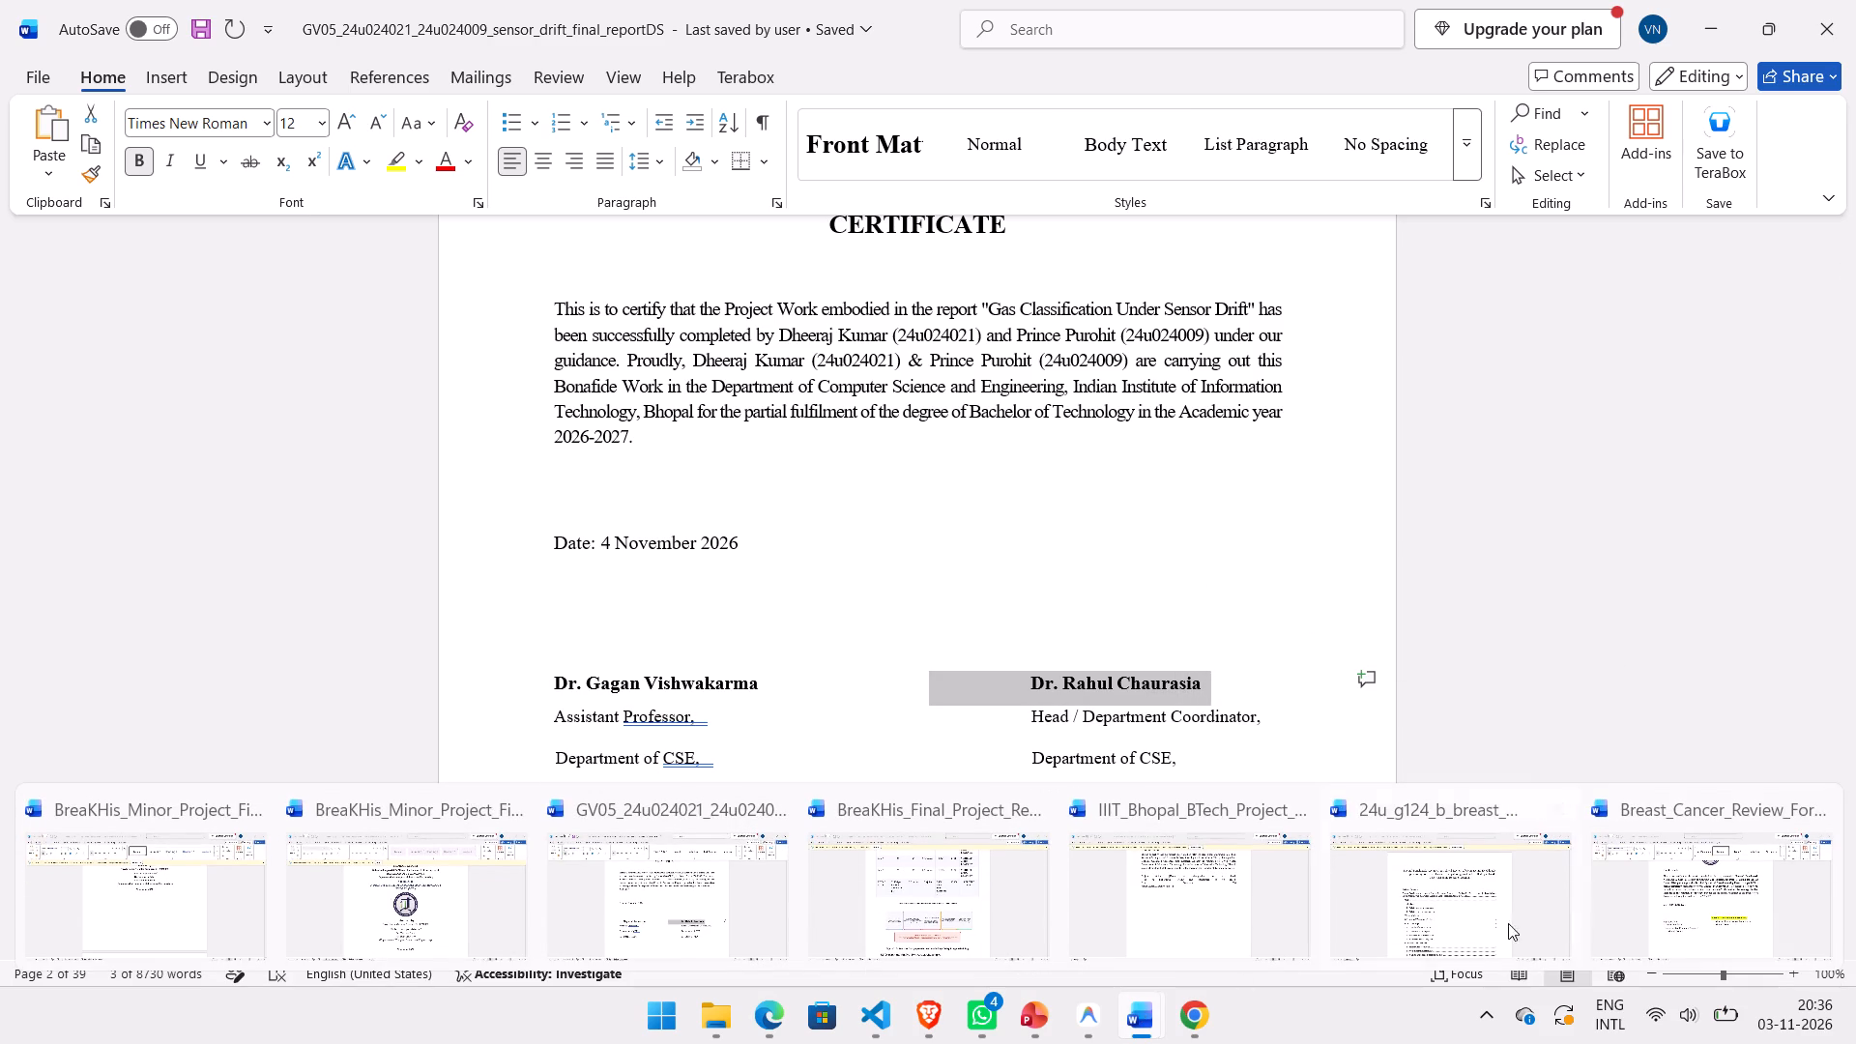
Replace the highlighted [Head / Department coordinator] placeholder in the breast cancer review's Certificate with the copied coordinator's name.
{"action": "left_click", "coordinate": [1652, 910]}
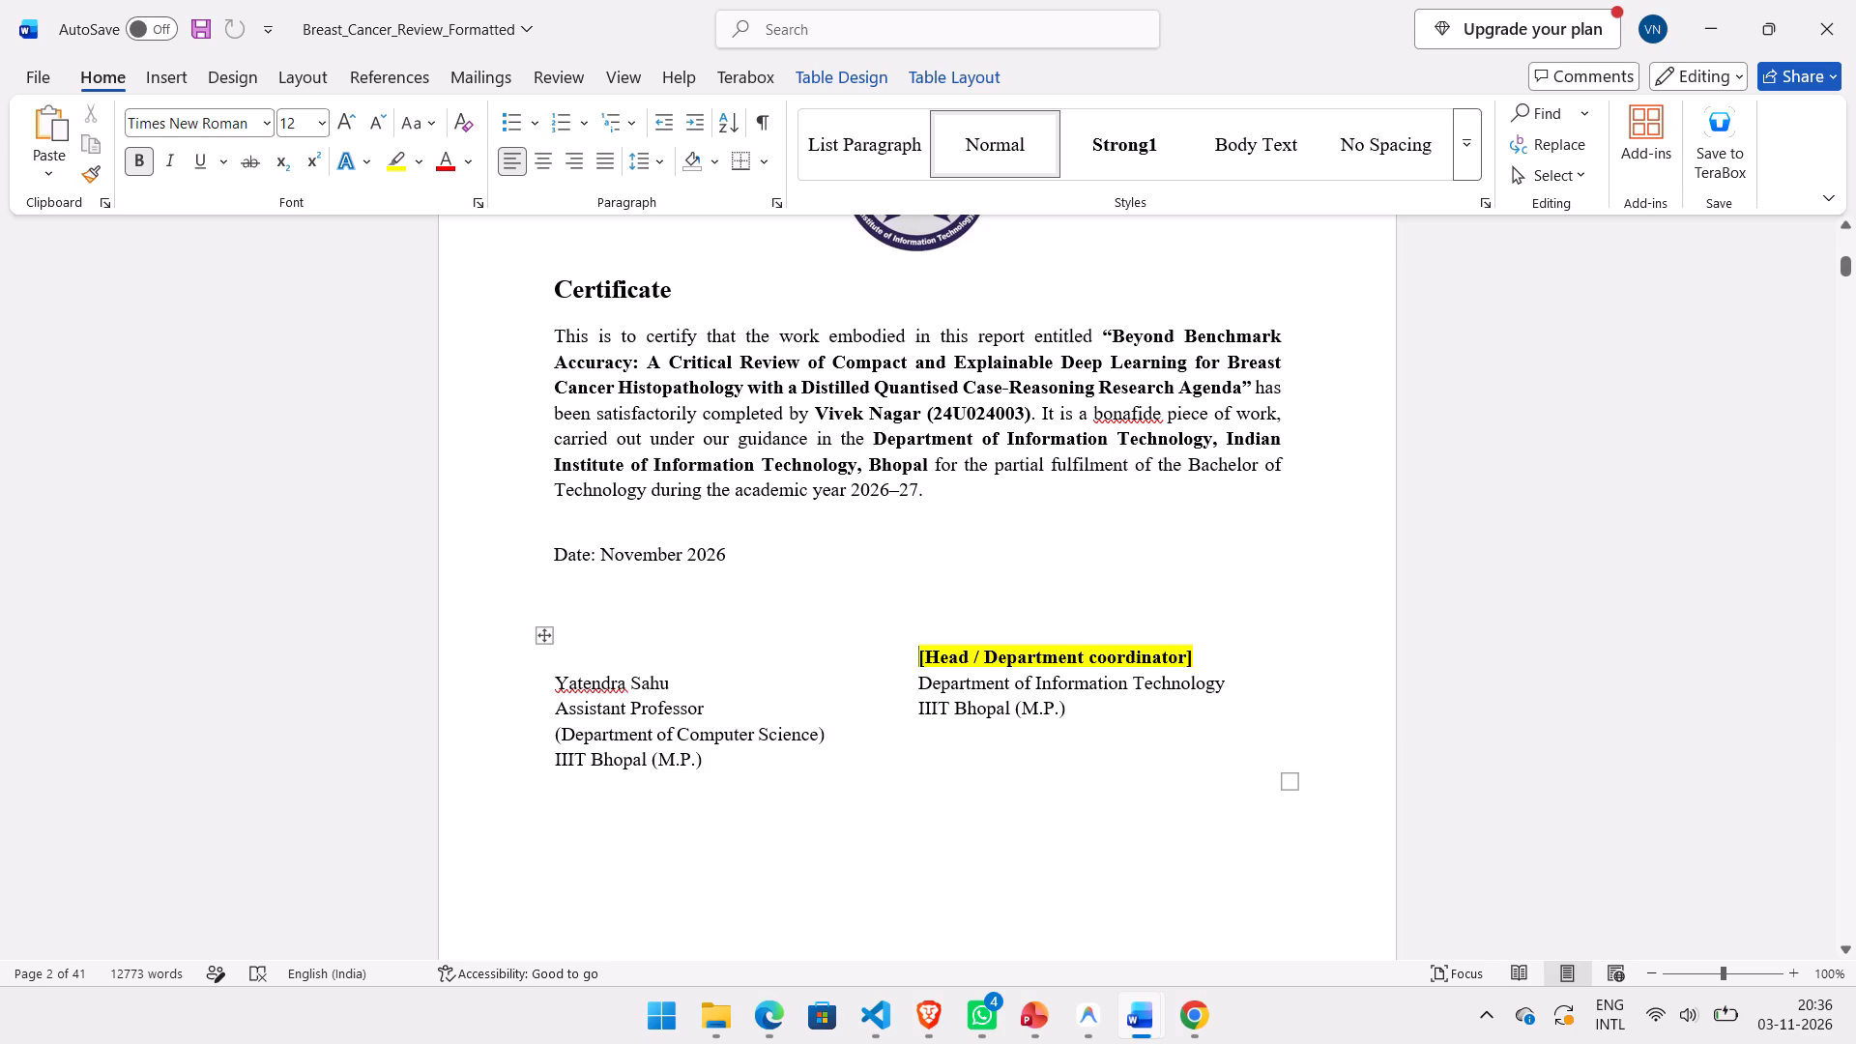
{"action": "left_click", "coordinate": [1213, 660]}
{"action": "key", "text": "BackSpace"}
{"action": "key", "text": "BackSpace"}
{"action": "key", "text": "BackSpace"}
{"action": "key", "text": "BackSpace"}
{"action": "key", "text": "BackSpace"}
{"action": "key", "text": "BackSpace"}
{"action": "key", "text": "BackSpace"}
{"action": "key", "text": "BackSpace"}
{"action": "key", "text": "BackSpace"}
{"action": "key", "text": "BackSpace"}
{"action": "key", "text": "BackSpace"}
{"action": "key", "text": "BackSpace"}
{"action": "key", "text": "BackSpace"}
{"action": "key", "text": "BackSpace"}
{"action": "key", "text": "BackSpace"}
{"action": "key", "text": "BackSpace"}
{"action": "key", "text": "BackSpace"}
{"action": "key", "text": "BackSpace"}
{"action": "key", "text": "BackSpace"}
{"action": "key", "text": "BackSpace"}
{"action": "key", "text": "BackSpace"}
{"action": "key", "text": "BackSpace"}
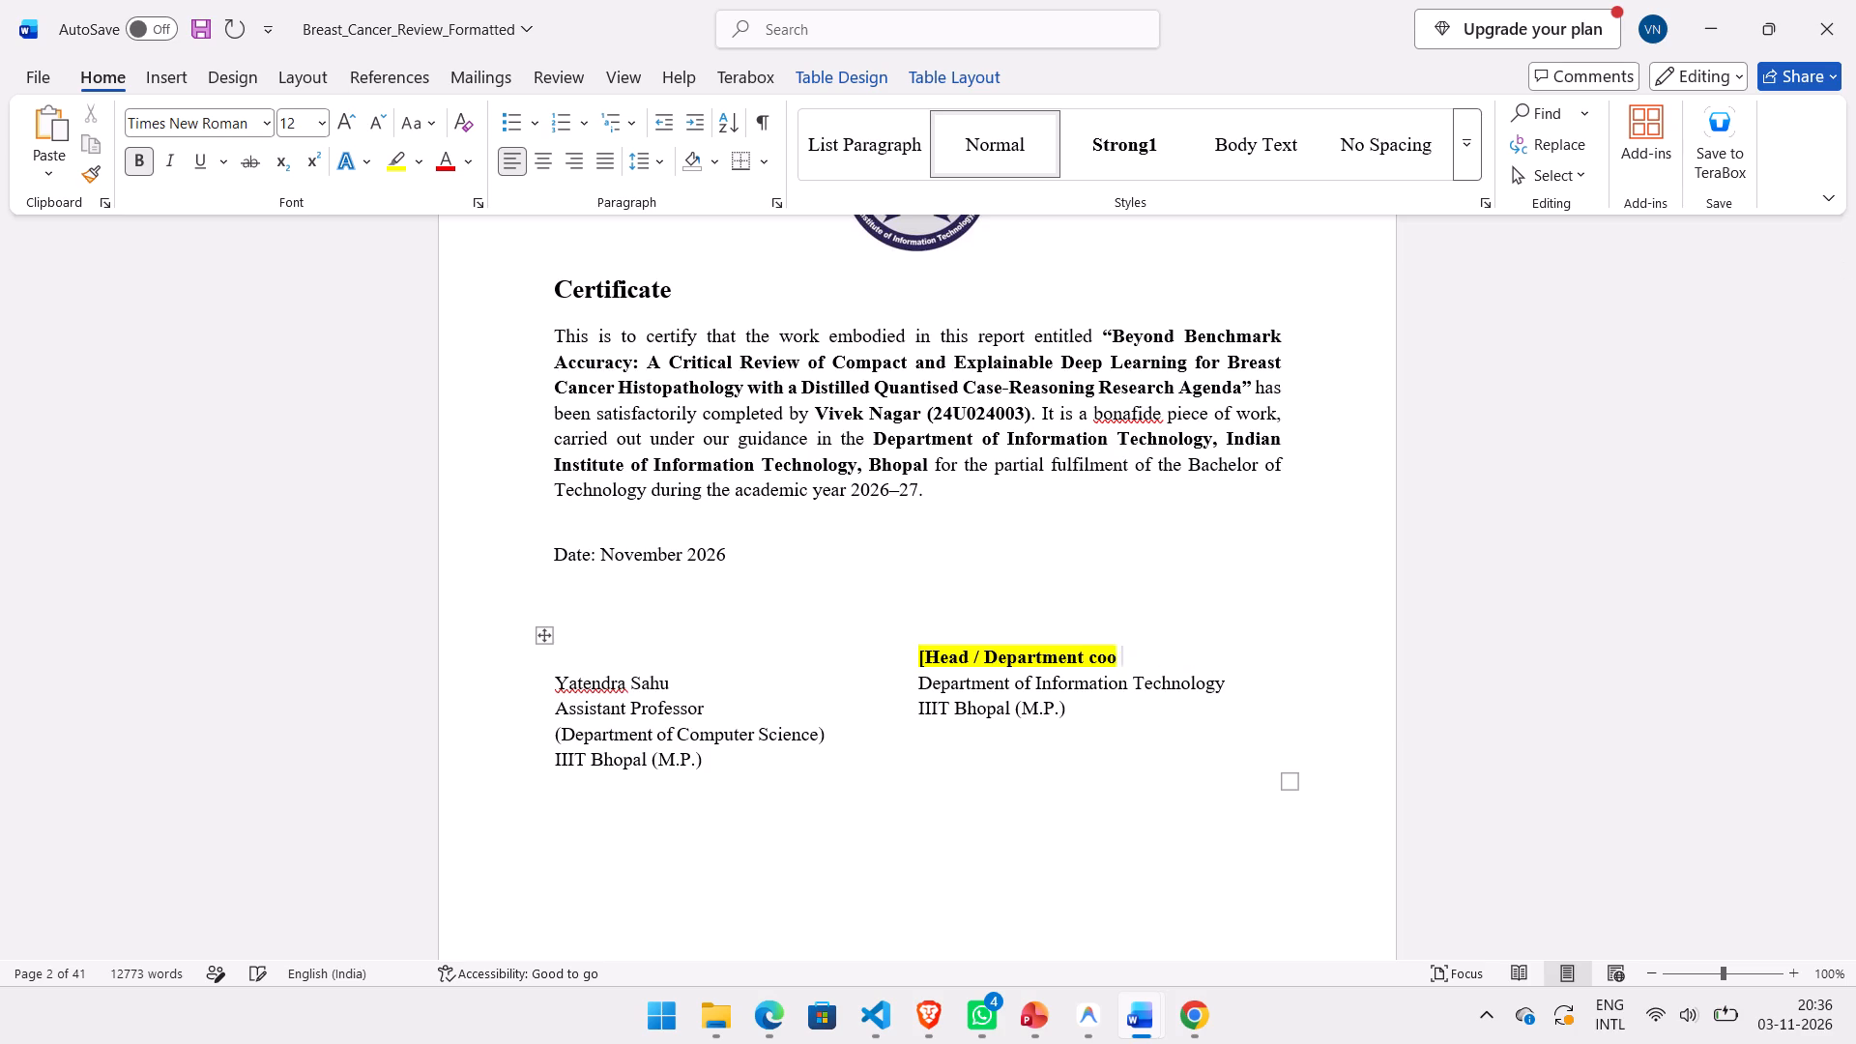
{"action": "key", "text": "BackSpace"}
{"action": "key", "text": "BackSpace"}
{"action": "key", "text": "BackSpace"}
{"action": "key", "text": "BackSpace"}
{"action": "key", "text": "BackSpace"}
{"action": "key", "text": "BackSpace"}
{"action": "key", "text": "BackSpace"}
{"action": "key", "text": "BackSpace"}
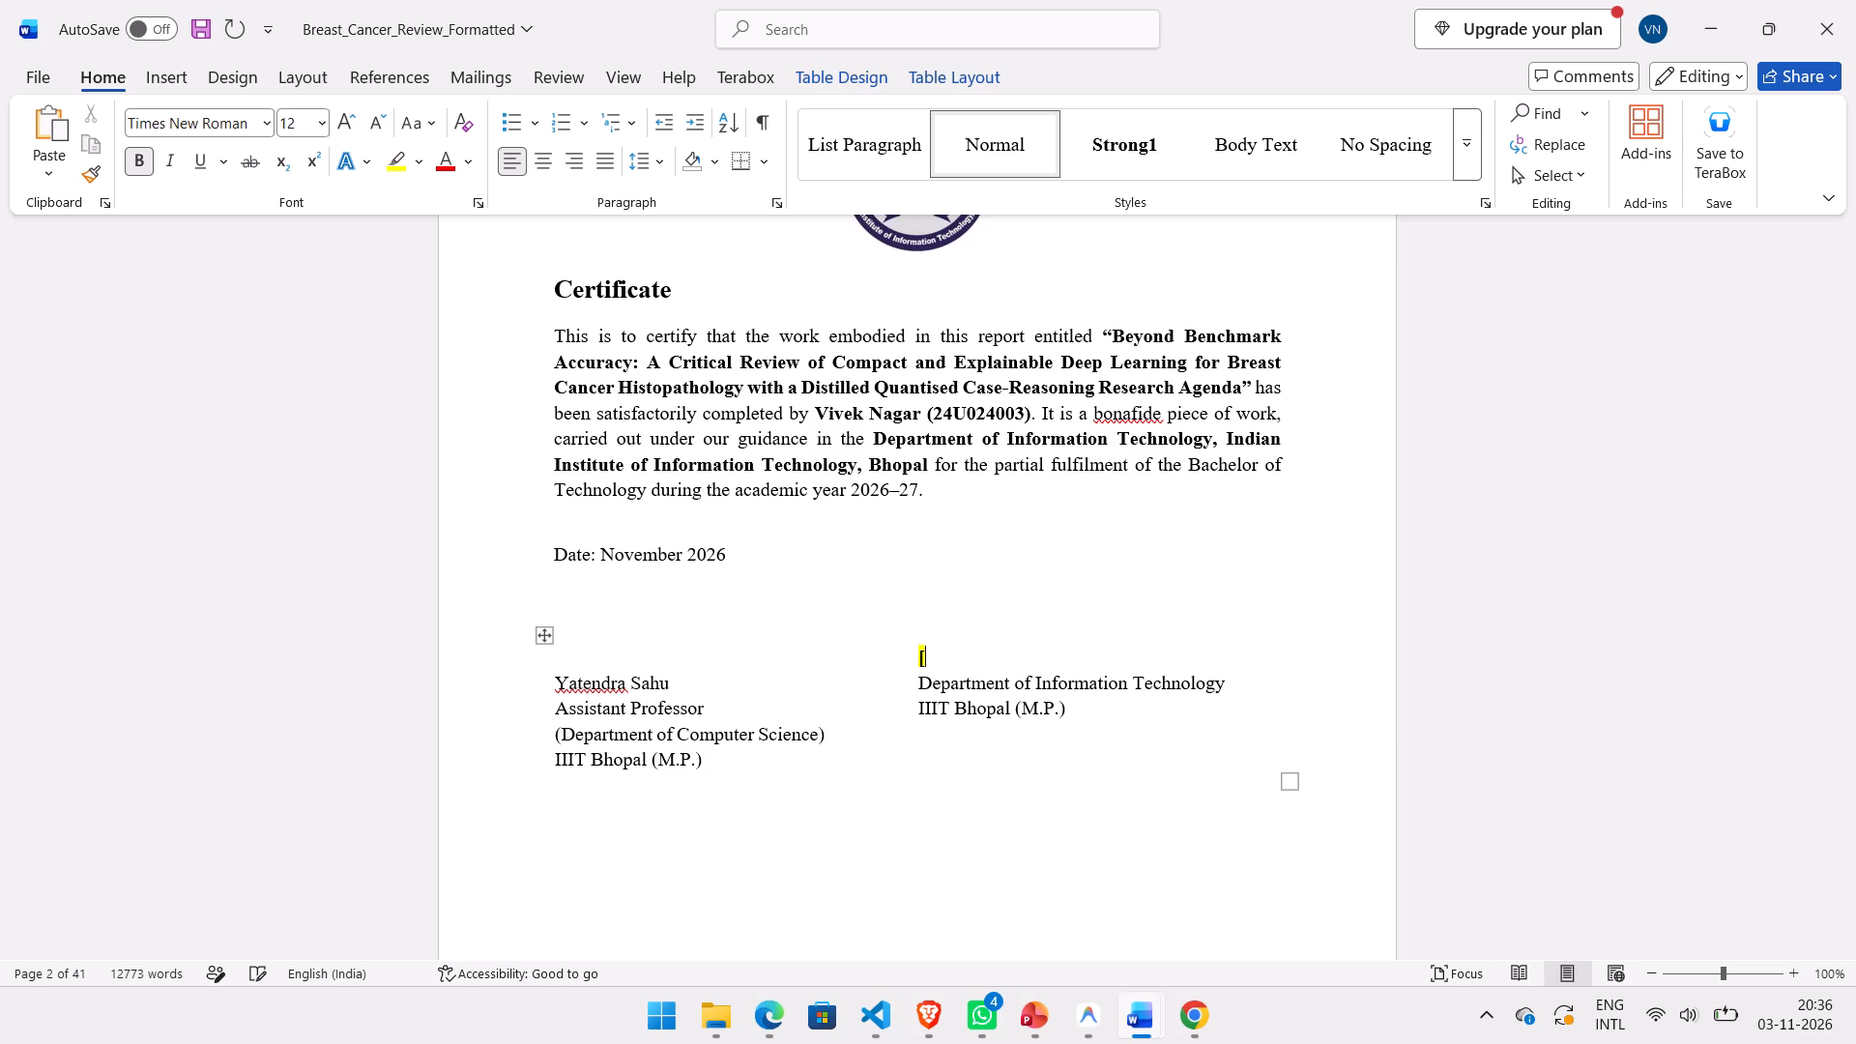
{"action": "key", "text": "BackSpace"}
{"action": "key", "text": "ctrl+v"}
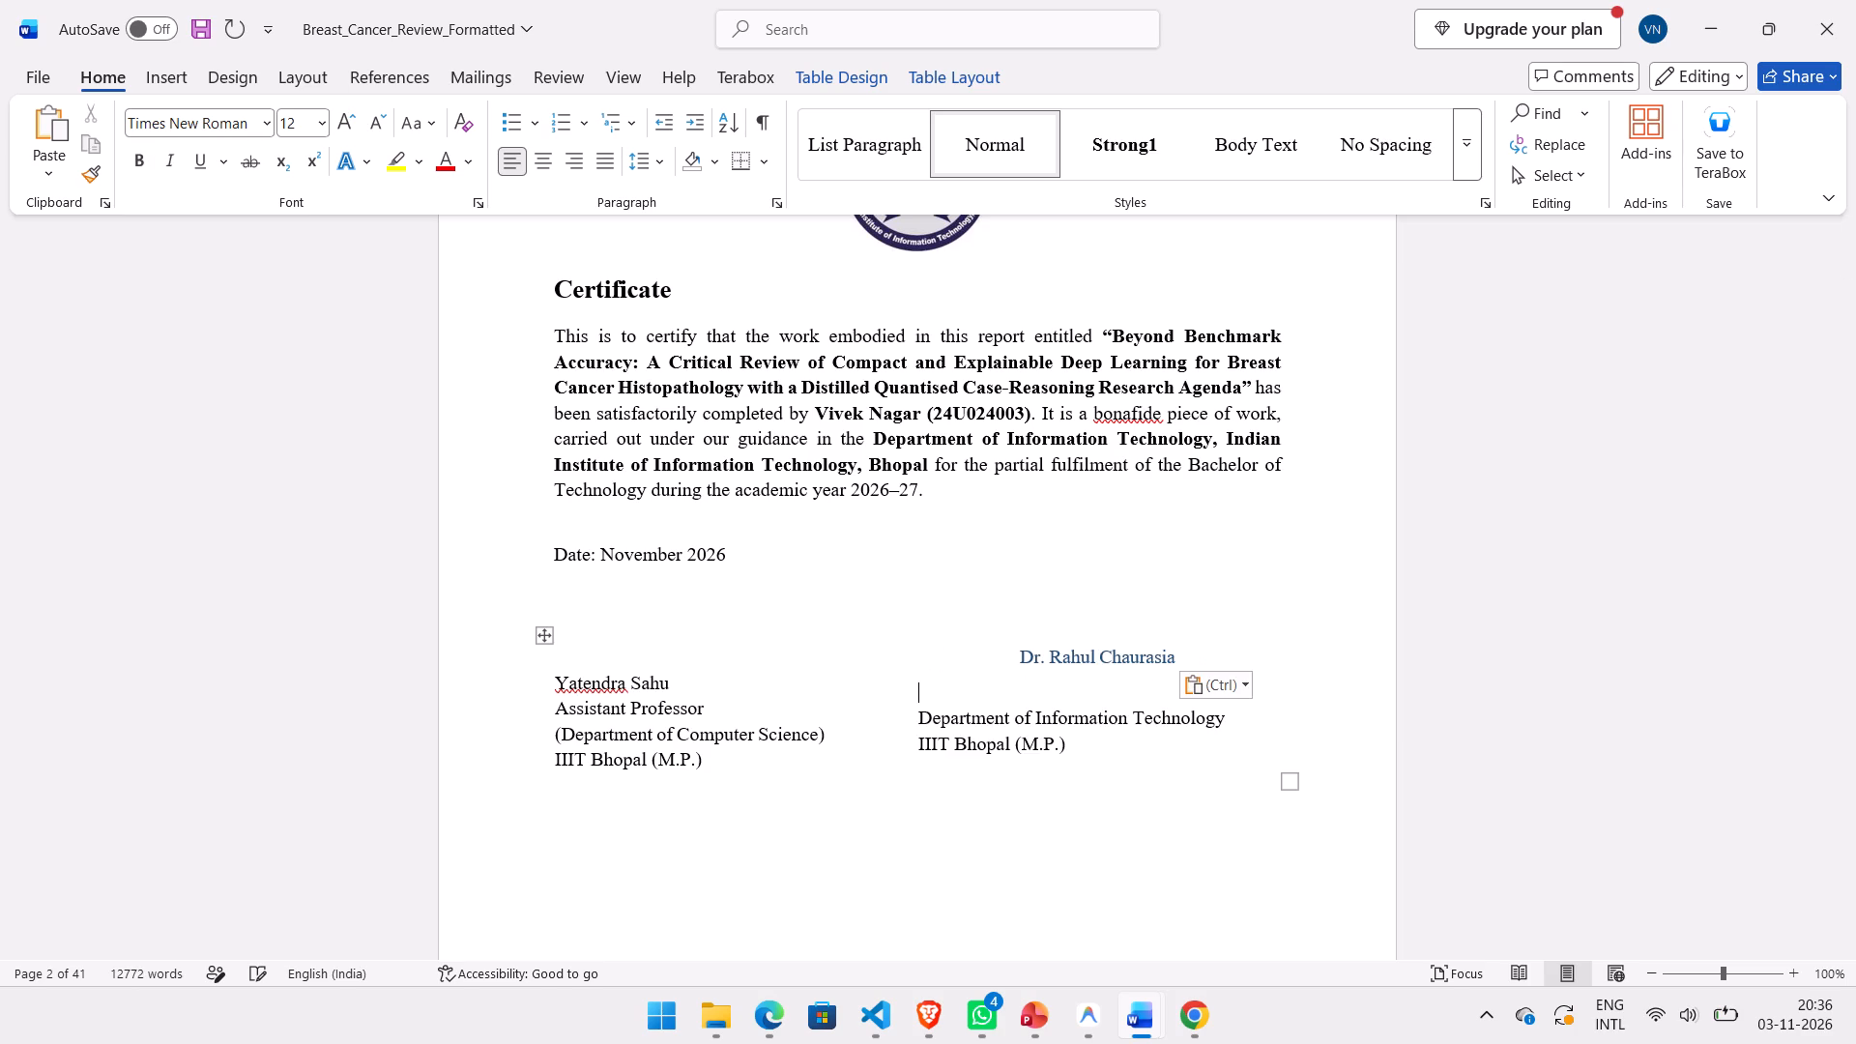
Delete the pasted blue coordinator's name above the Department of Information Technology line in the Certificate's signature block.
{"action": "left_click", "coordinate": [1184, 656]}
{"action": "key", "text": "BackSpace"}
{"action": "key", "text": "BackSpace"}
{"action": "key", "text": "BackSpace"}
{"action": "key", "text": "BackSpace"}
{"action": "key", "text": "BackSpace"}
{"action": "key", "text": "BackSpace"}
{"action": "key", "text": "BackSpace"}
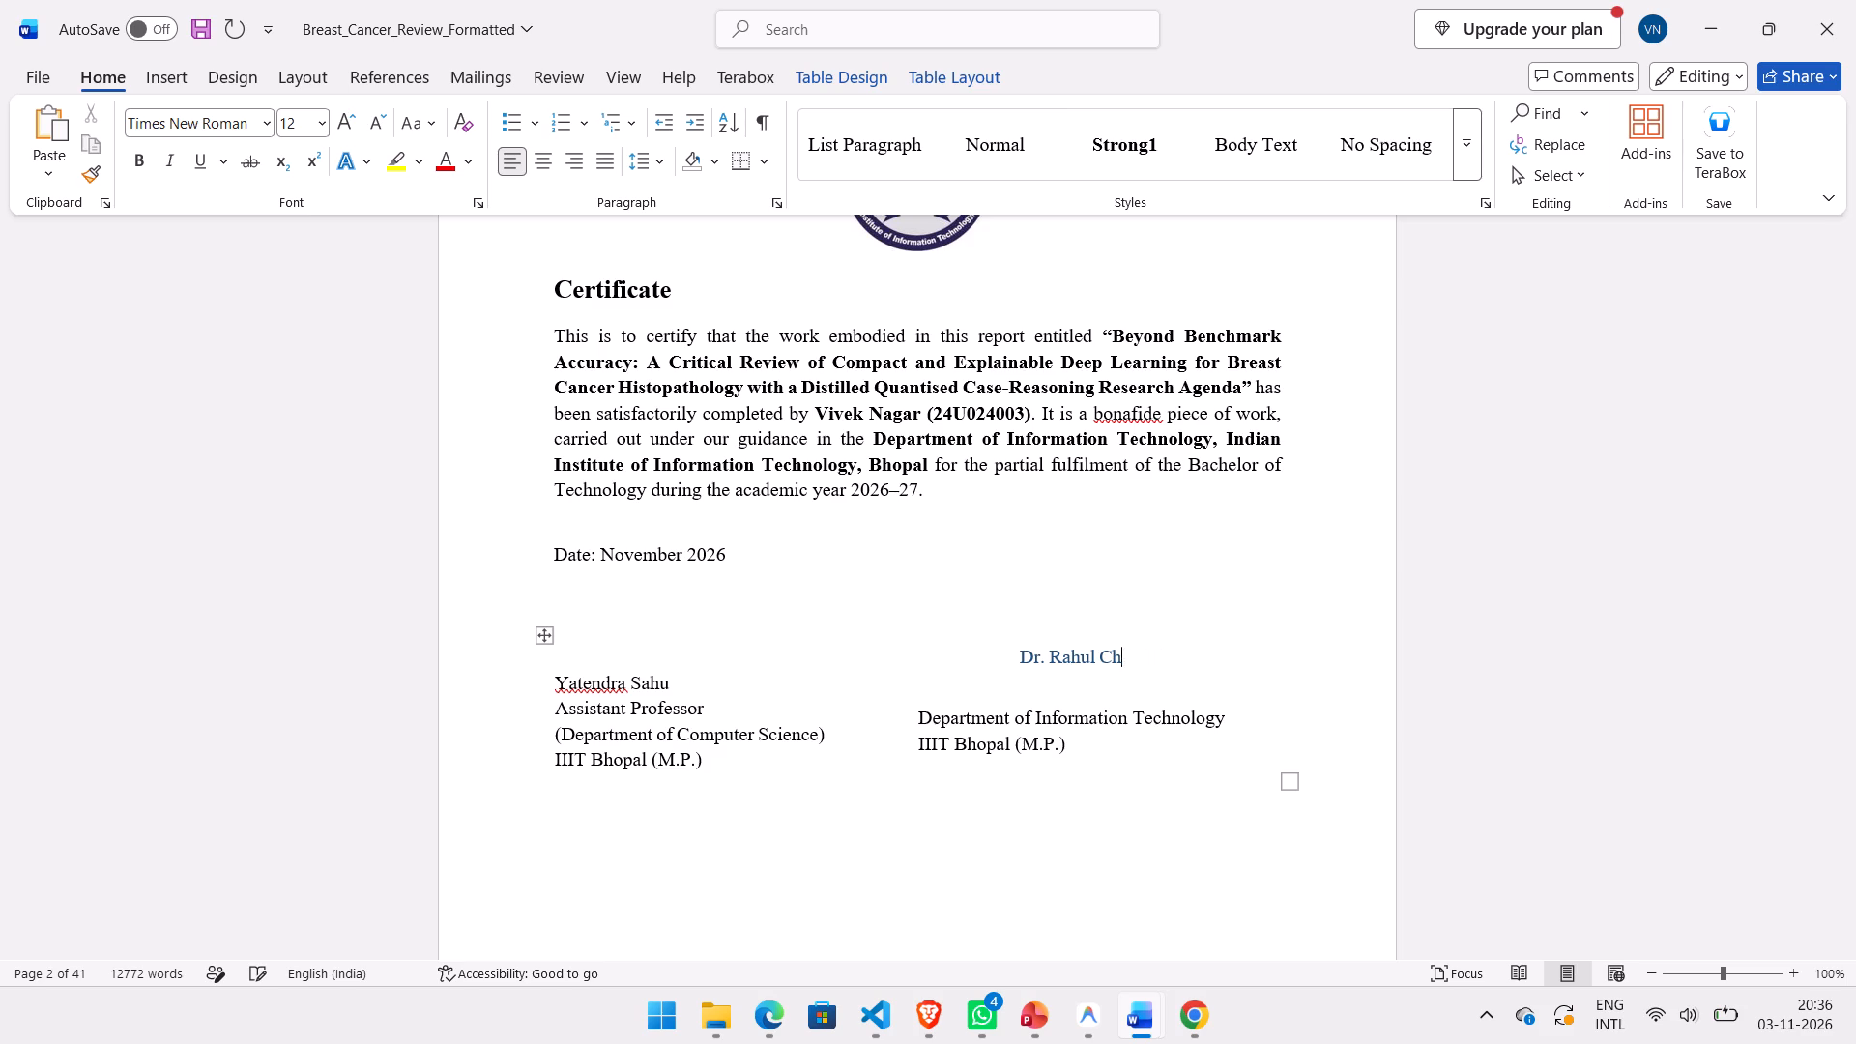
Delete the coordinator's name text with its leading spaces, and insert a line break above "Department of Information Technology".
{"action": "key", "text": "BackSpace"}
{"action": "key", "text": "BackSpace"}
{"action": "key", "text": "BackSpace"}
{"action": "key", "text": "BackSpace"}
{"action": "key", "text": "BackSpace"}
{"action": "key", "text": "BackSpace"}
{"action": "key", "text": "BackSpace"}
{"action": "key", "text": "BackSpace"}
{"action": "key", "text": "BackSpace"}
{"action": "key", "text": "BackSpace"}
{"action": "key", "text": "BackSpace"}
{"action": "key", "text": "BackSpace"}
{"action": "key", "text": "BackSpace"}
{"action": "key", "text": "BackSpace"}
{"action": "key", "text": "BackSpace"}
{"action": "key", "text": "BackSpace"}
{"action": "key", "text": "BackSpace"}
{"action": "key", "text": "BackSpace"}
{"action": "key", "text": "BackSpace"}
{"action": "key", "text": "BackSpace"}
{"action": "key", "text": "BackSpace"}
{"action": "key", "text": "BackSpace"}
{"action": "key", "text": "BackSpace"}
{"action": "key", "text": "BackSpace"}
{"action": "key", "text": "BackSpace"}
{"action": "key", "text": "BackSpace"}
{"action": "key", "text": "BackSpace"}
{"action": "key", "text": "BackSpace"}
{"action": "key", "text": "BackSpace"}
{"action": "key", "text": "Return"}
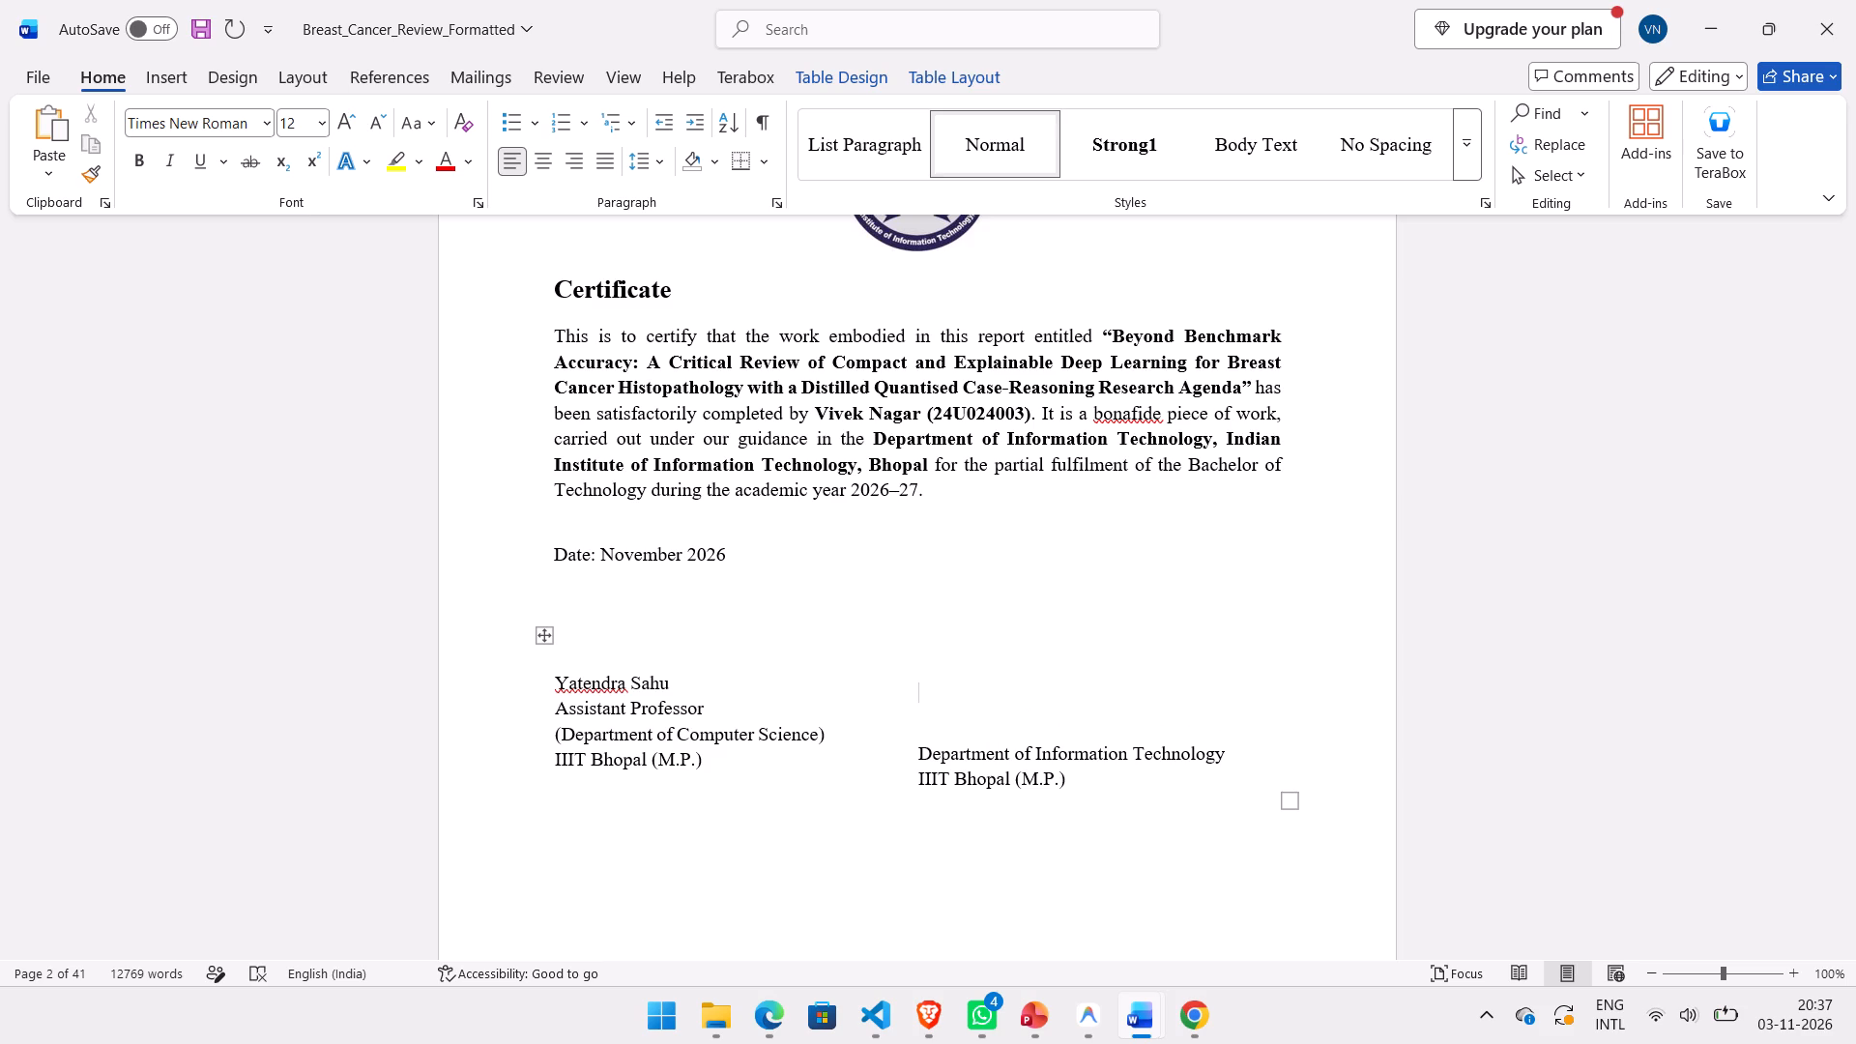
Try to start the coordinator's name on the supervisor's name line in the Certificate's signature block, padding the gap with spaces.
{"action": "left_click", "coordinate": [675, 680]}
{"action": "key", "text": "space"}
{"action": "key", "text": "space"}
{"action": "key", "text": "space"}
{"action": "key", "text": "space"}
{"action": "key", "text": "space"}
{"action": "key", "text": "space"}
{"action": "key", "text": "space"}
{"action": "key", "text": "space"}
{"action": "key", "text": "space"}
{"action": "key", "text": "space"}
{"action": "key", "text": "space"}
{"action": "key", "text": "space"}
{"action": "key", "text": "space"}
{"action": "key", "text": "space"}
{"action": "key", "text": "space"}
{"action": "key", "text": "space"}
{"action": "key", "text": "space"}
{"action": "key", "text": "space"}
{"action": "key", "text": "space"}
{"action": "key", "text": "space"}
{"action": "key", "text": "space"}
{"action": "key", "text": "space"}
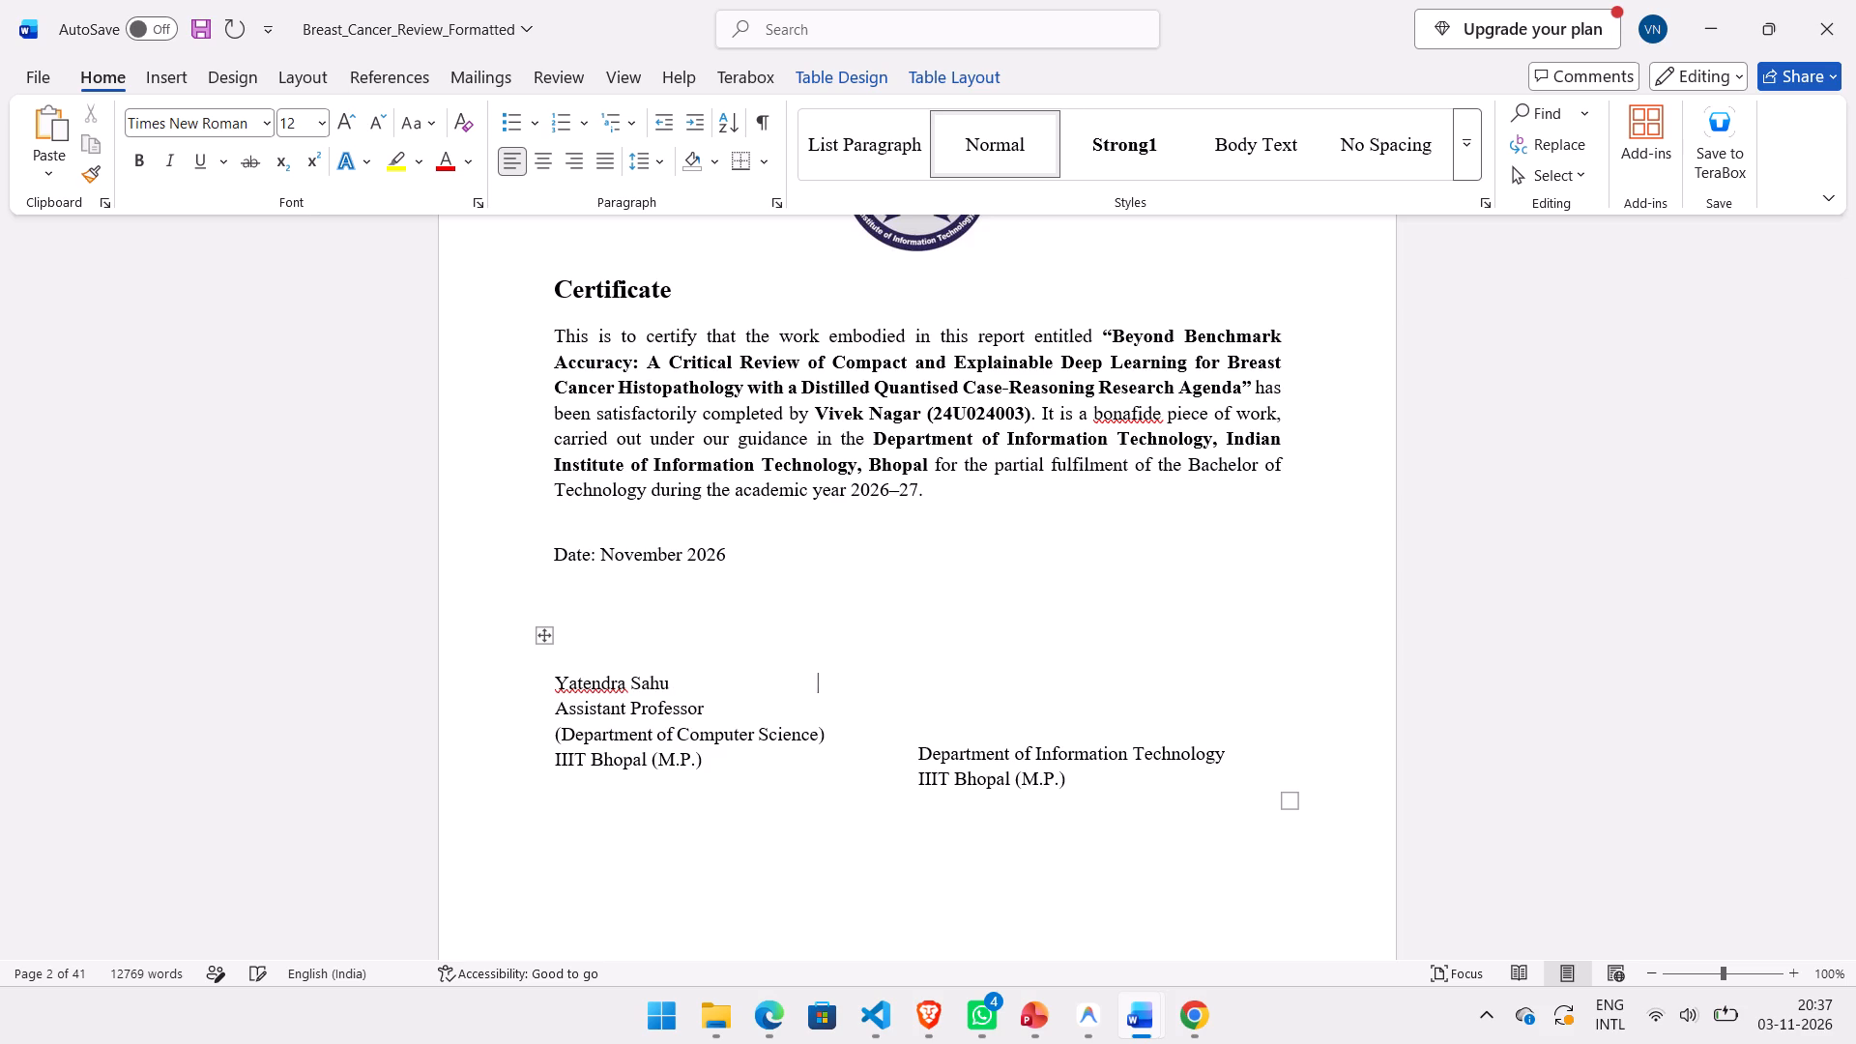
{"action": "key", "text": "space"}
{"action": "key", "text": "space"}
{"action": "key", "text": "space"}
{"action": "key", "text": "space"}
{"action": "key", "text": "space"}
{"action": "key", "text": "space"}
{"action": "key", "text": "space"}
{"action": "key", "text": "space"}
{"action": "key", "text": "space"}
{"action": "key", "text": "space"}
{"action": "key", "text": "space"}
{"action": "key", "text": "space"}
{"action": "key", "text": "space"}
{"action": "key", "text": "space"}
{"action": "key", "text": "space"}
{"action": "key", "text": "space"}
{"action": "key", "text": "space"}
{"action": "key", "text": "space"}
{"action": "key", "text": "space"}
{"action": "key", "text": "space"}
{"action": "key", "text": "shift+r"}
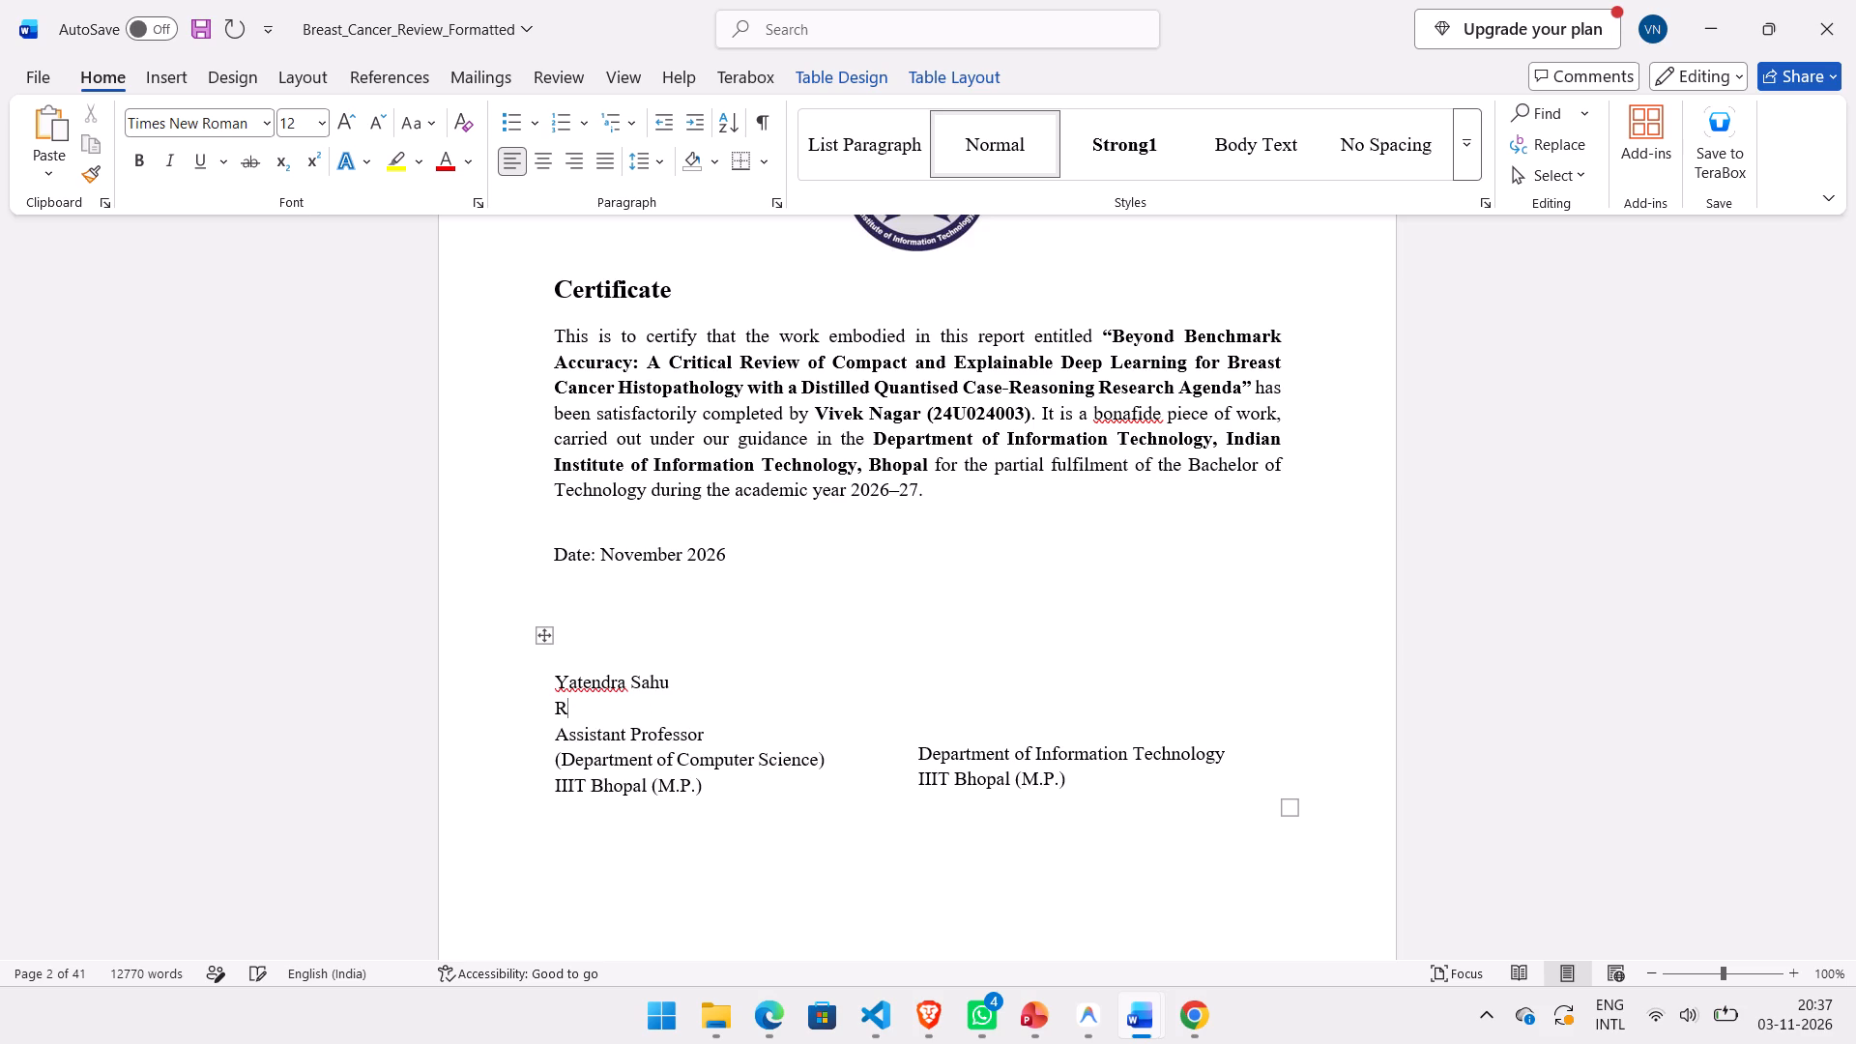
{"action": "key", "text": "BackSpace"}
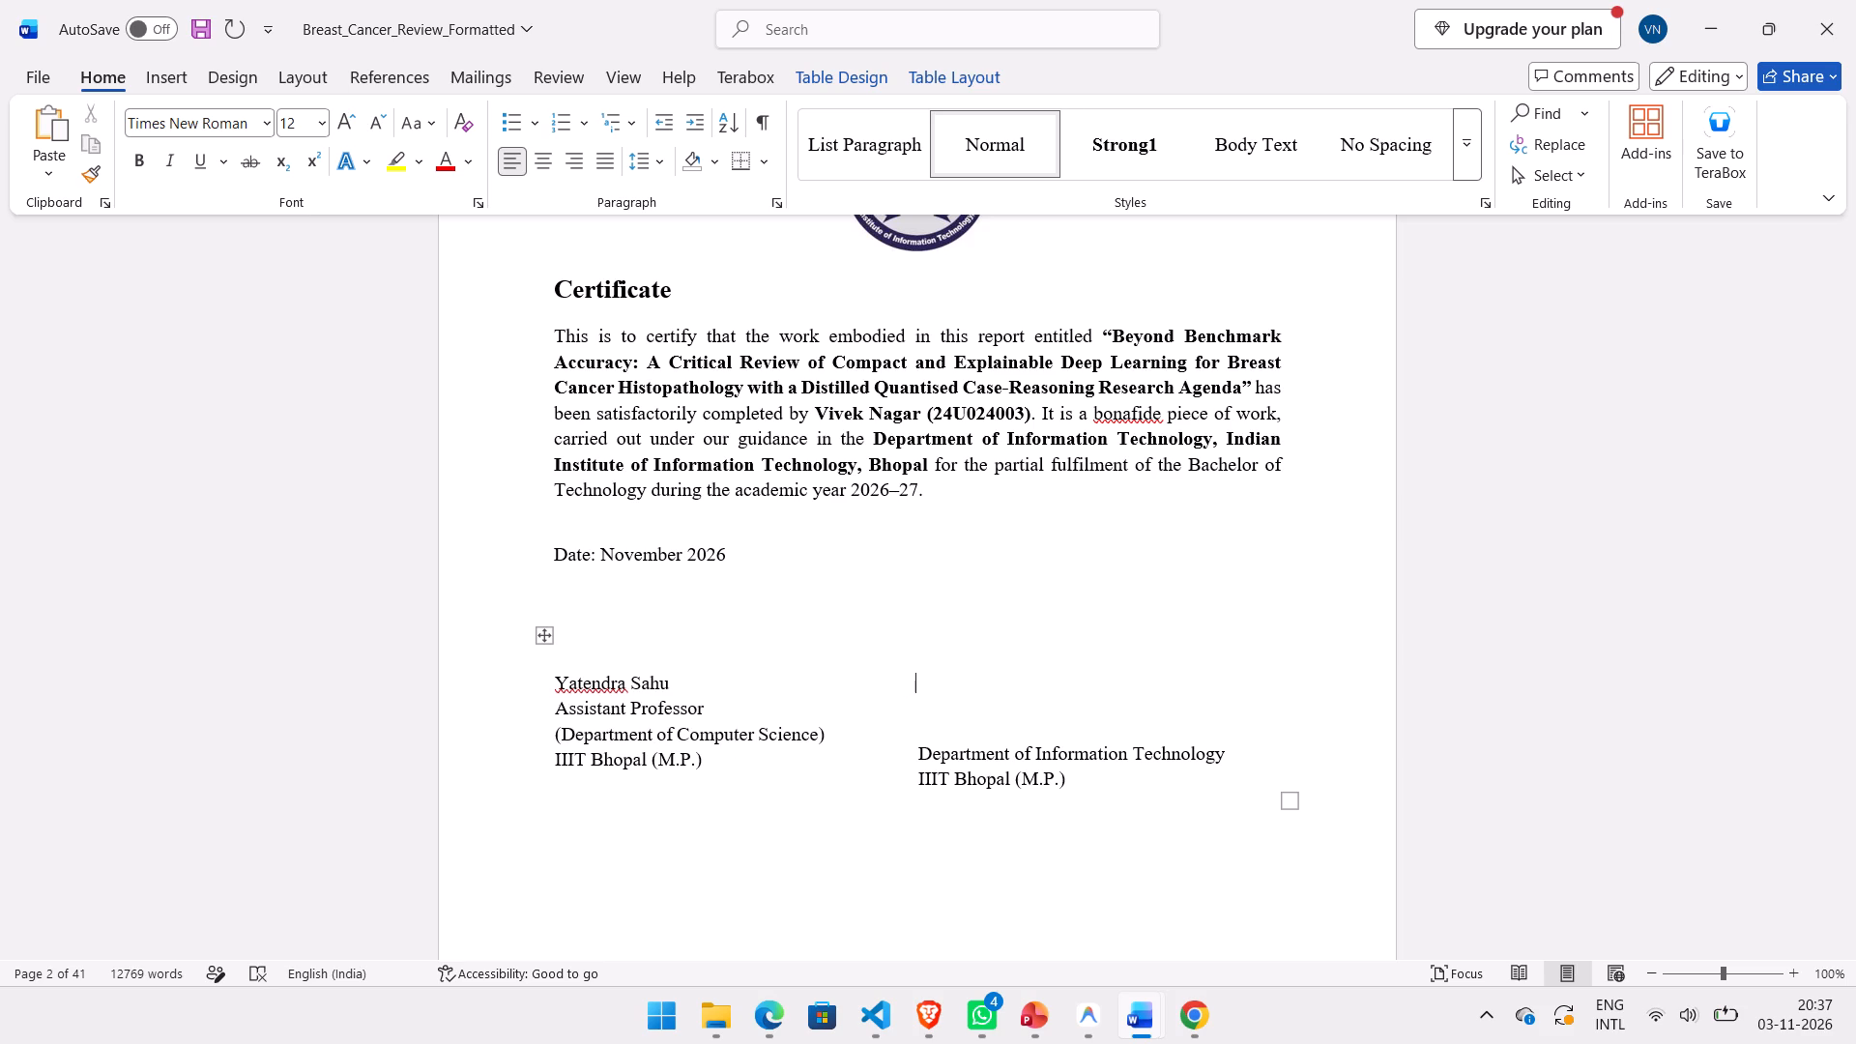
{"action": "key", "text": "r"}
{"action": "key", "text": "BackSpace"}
Replace the line breaks above "Department of Information Technology" in the Certificate's signature block with two new ones.
{"action": "left_click", "coordinate": [920, 751]}
{"action": "left_click", "coordinate": [920, 751]}
{"action": "key", "text": "BackSpace"}
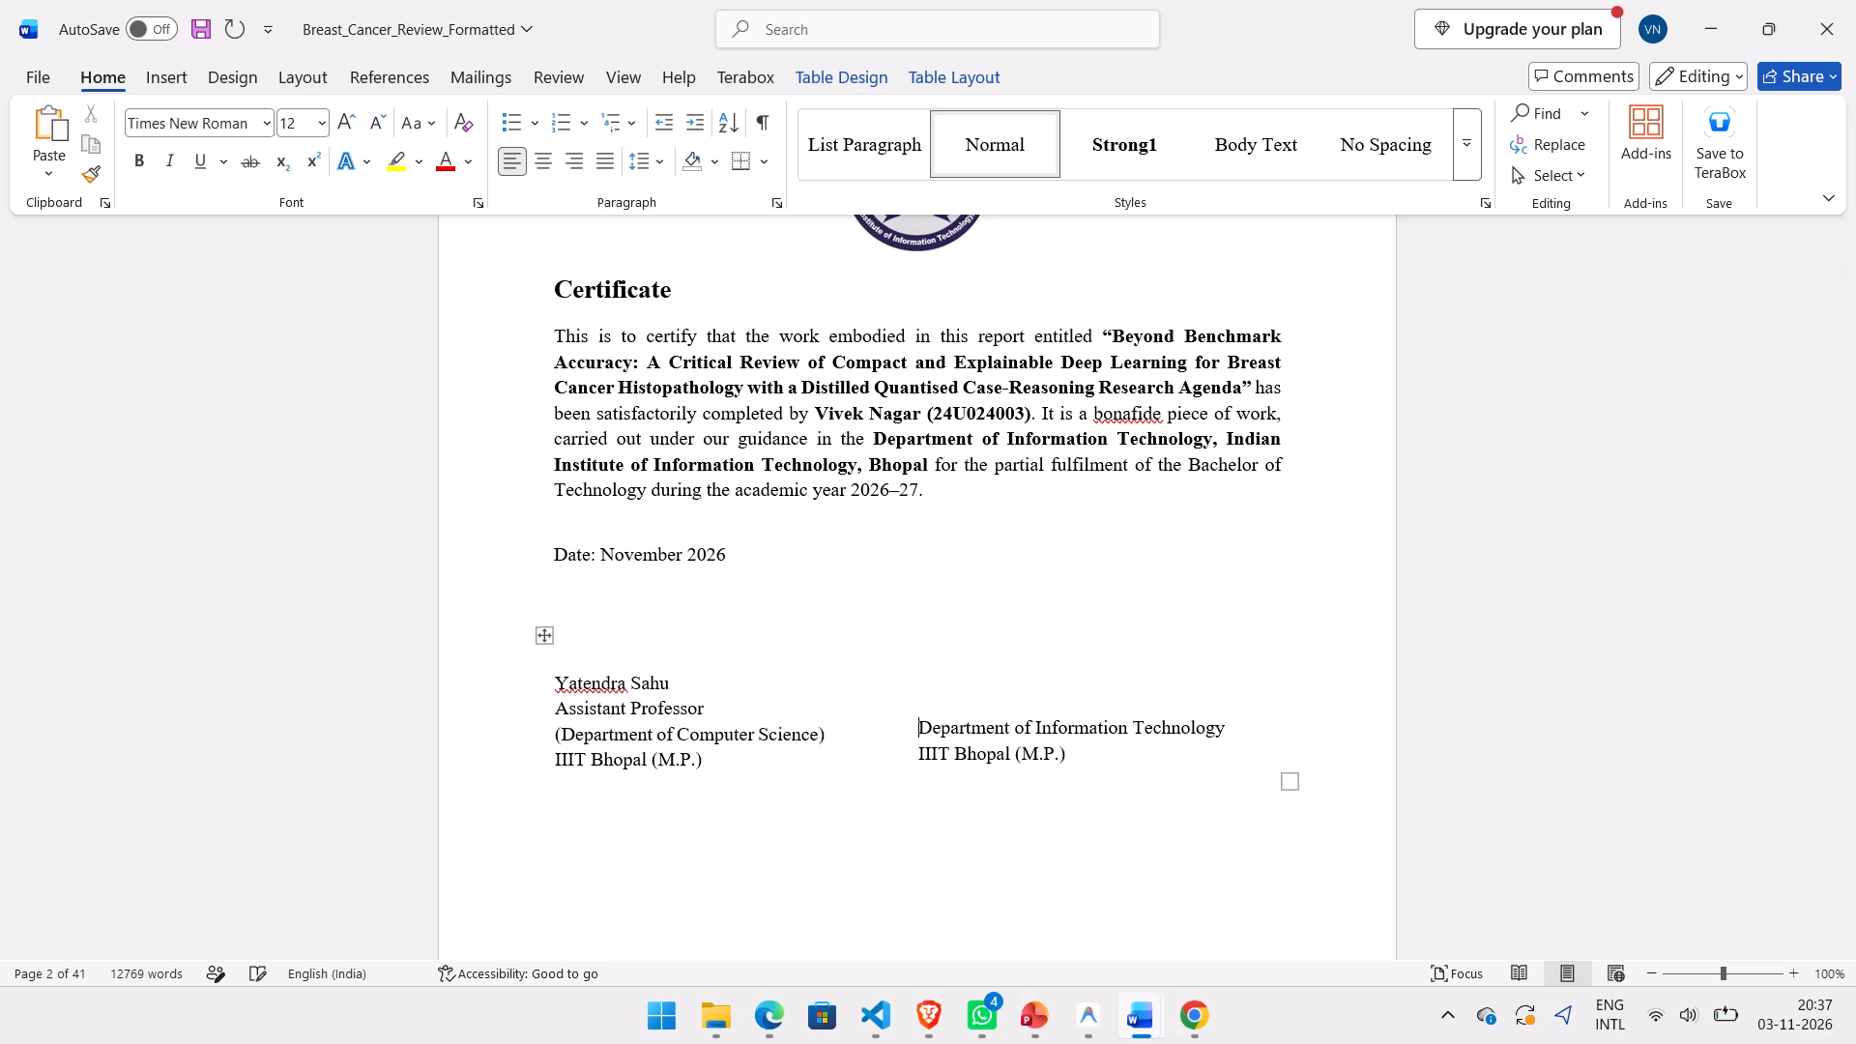
{"action": "key", "text": "BackSpace"}
{"action": "key", "text": "Return"}
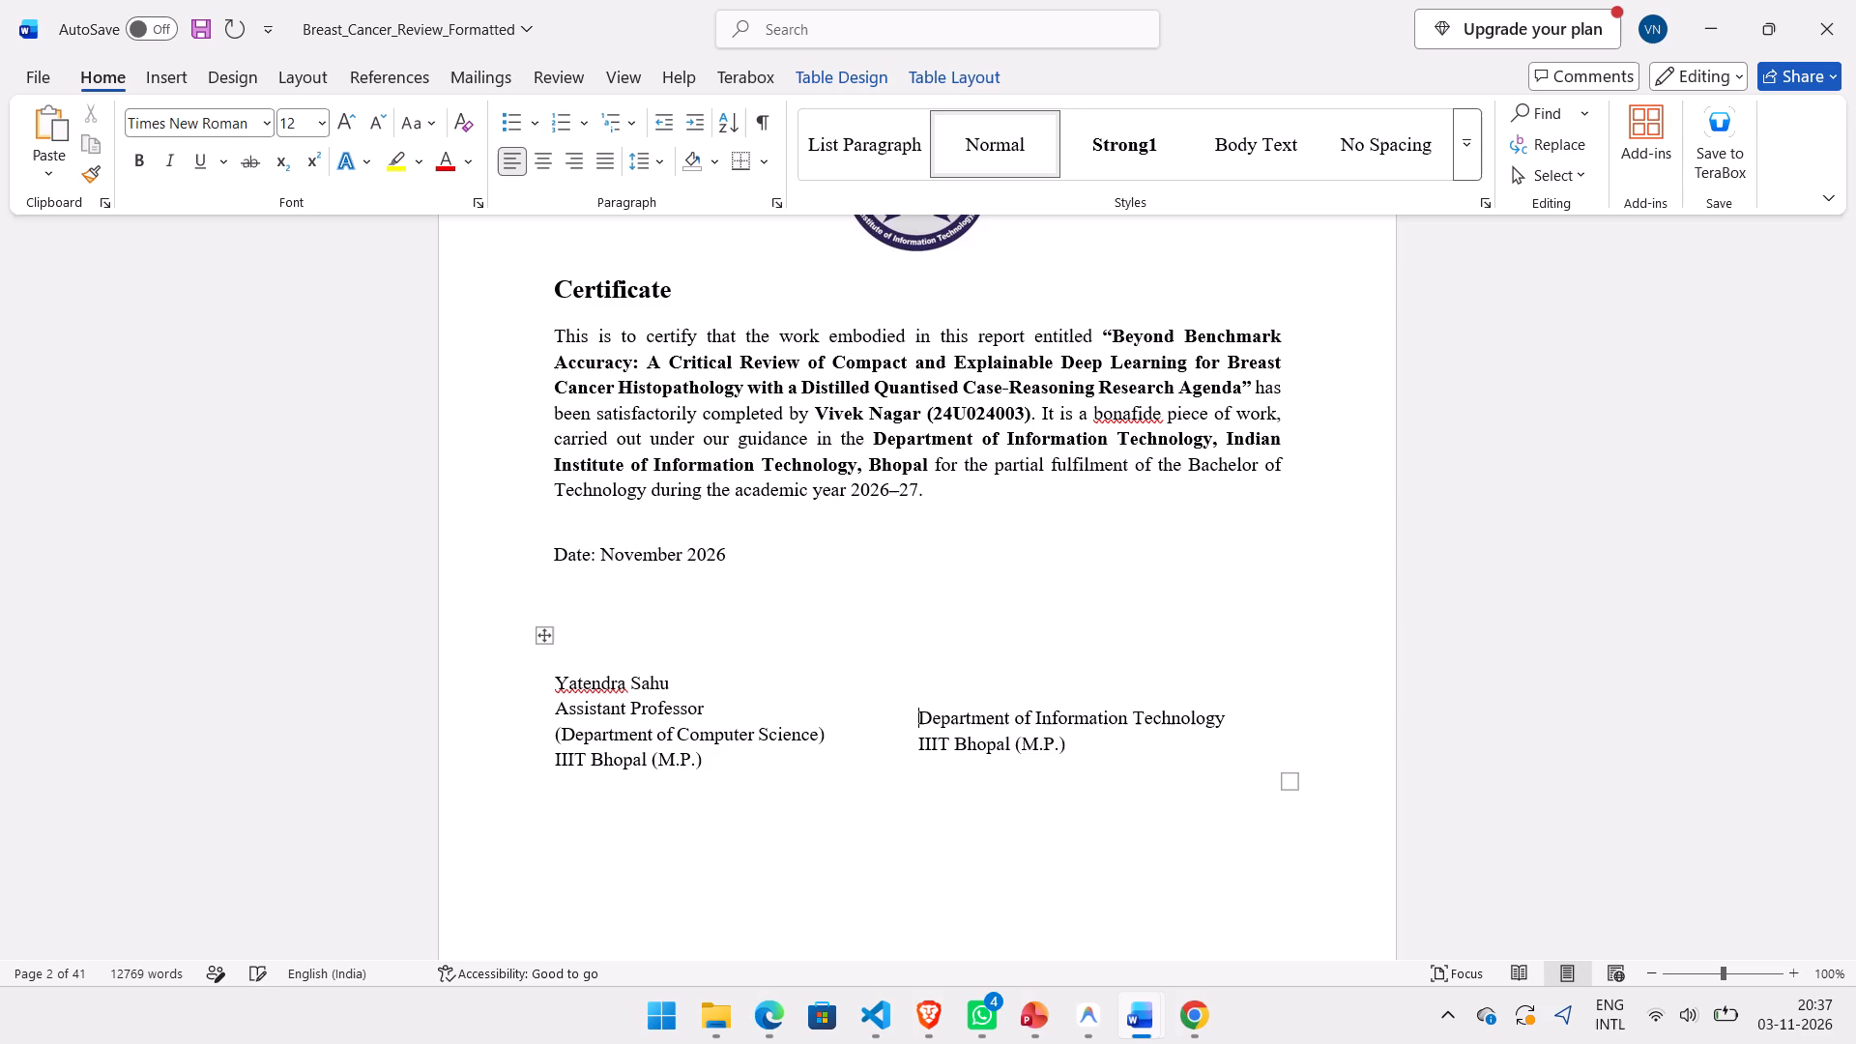
{"action": "key", "text": "Return"}
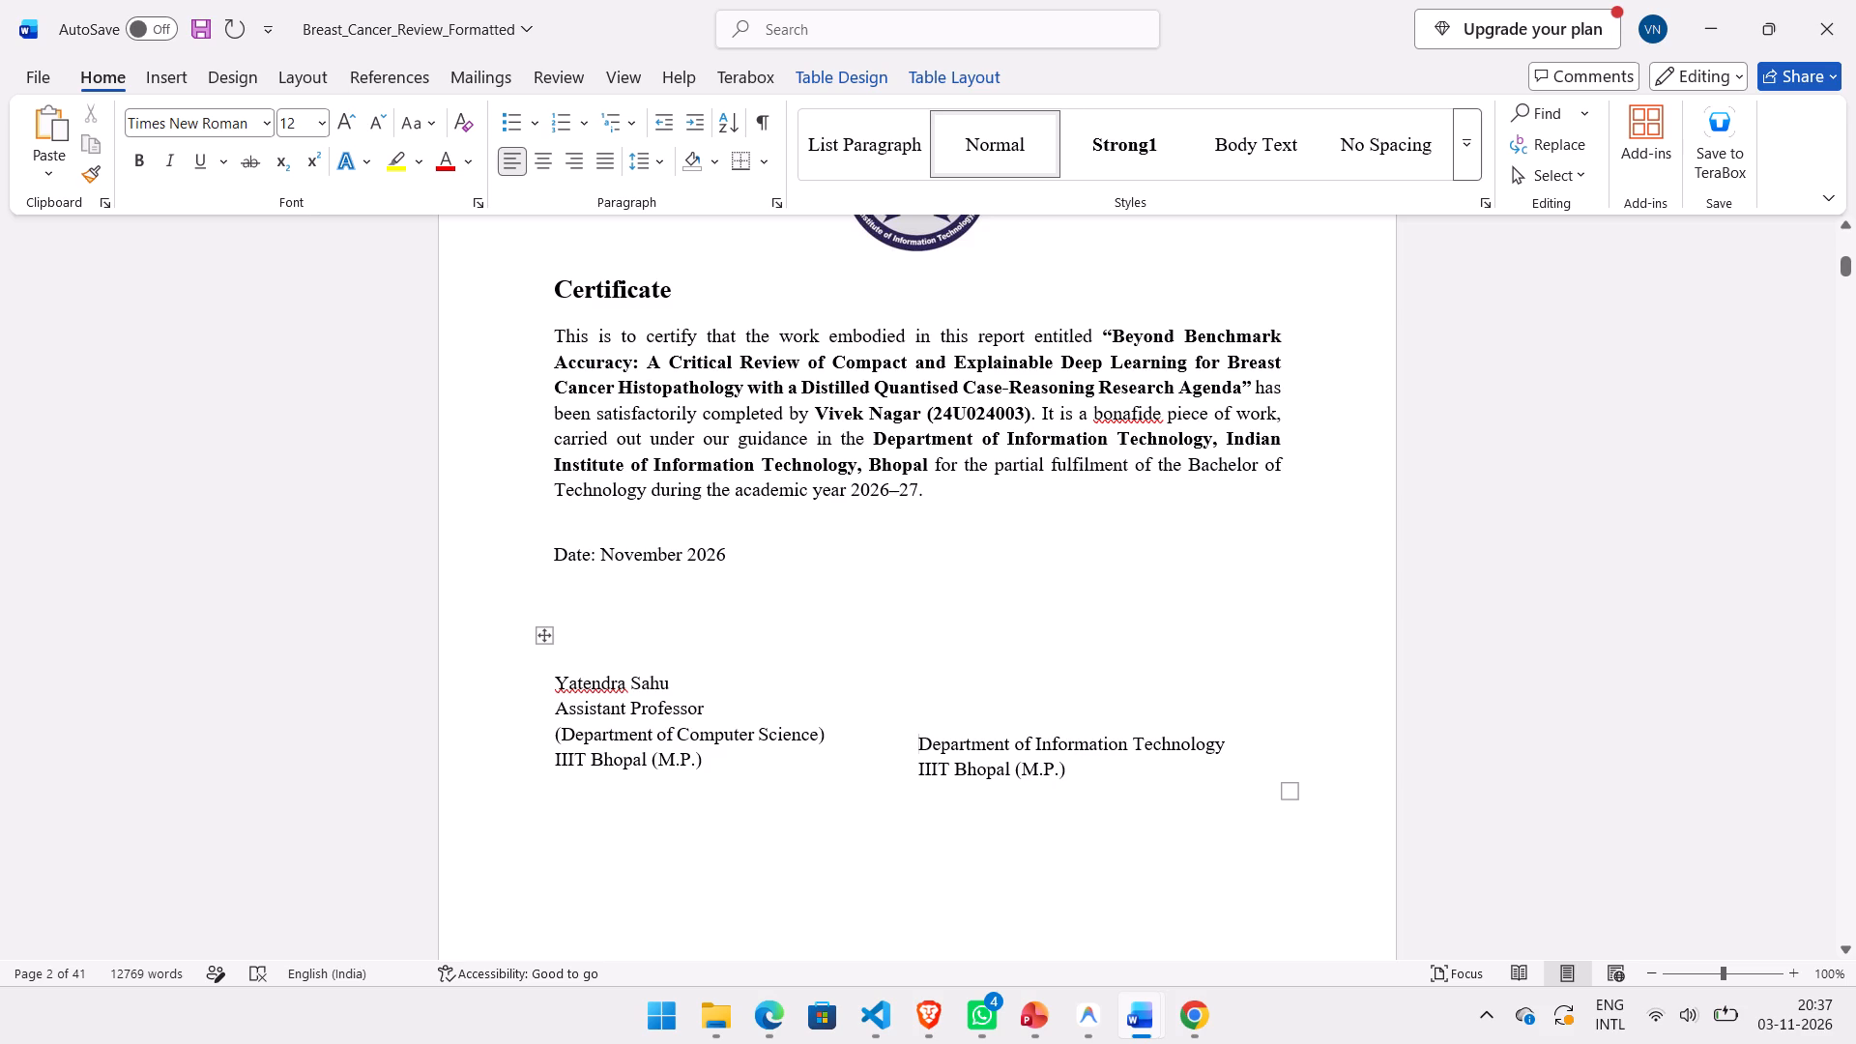
Enter the coordinator's name on the empty line above "Department of Information Technology" in the Certificate's signature block.
{"action": "left_click", "coordinate": [992, 683]}
{"action": "left_click", "coordinate": [930, 685]}
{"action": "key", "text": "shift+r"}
{"action": "key", "text": "BackSpace"}
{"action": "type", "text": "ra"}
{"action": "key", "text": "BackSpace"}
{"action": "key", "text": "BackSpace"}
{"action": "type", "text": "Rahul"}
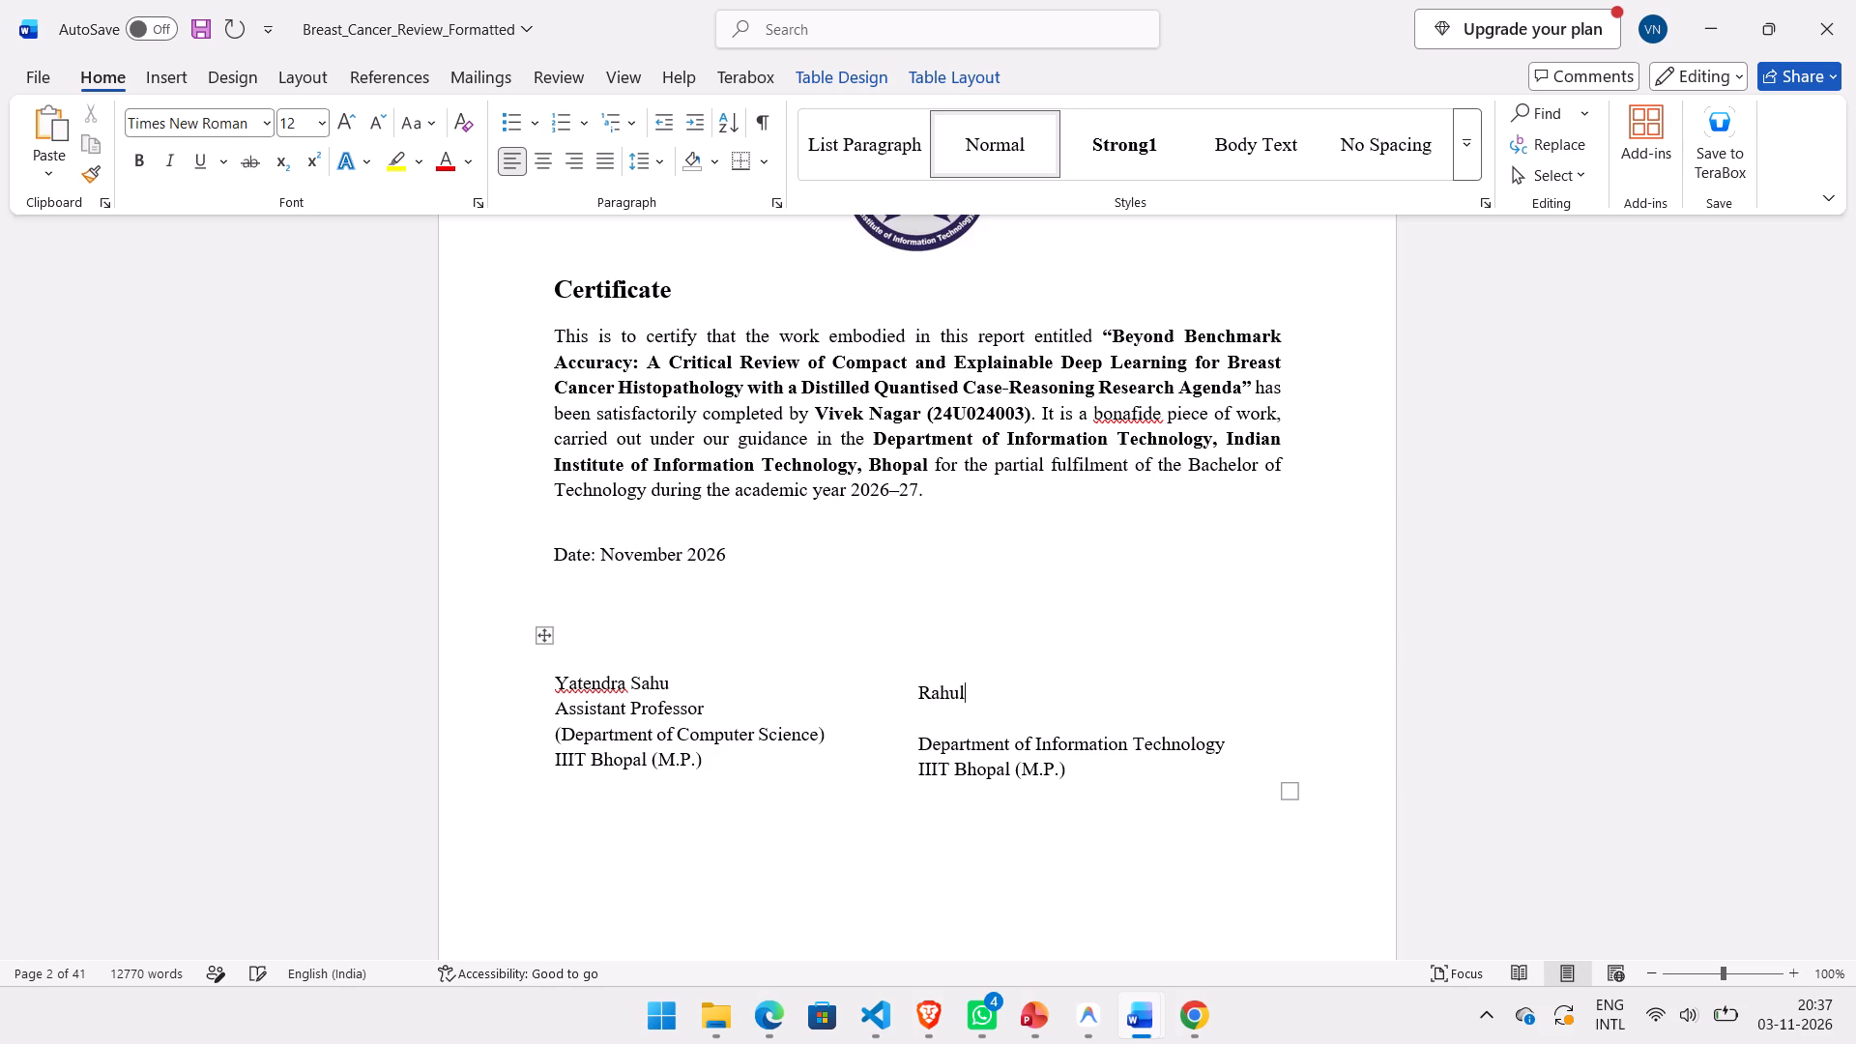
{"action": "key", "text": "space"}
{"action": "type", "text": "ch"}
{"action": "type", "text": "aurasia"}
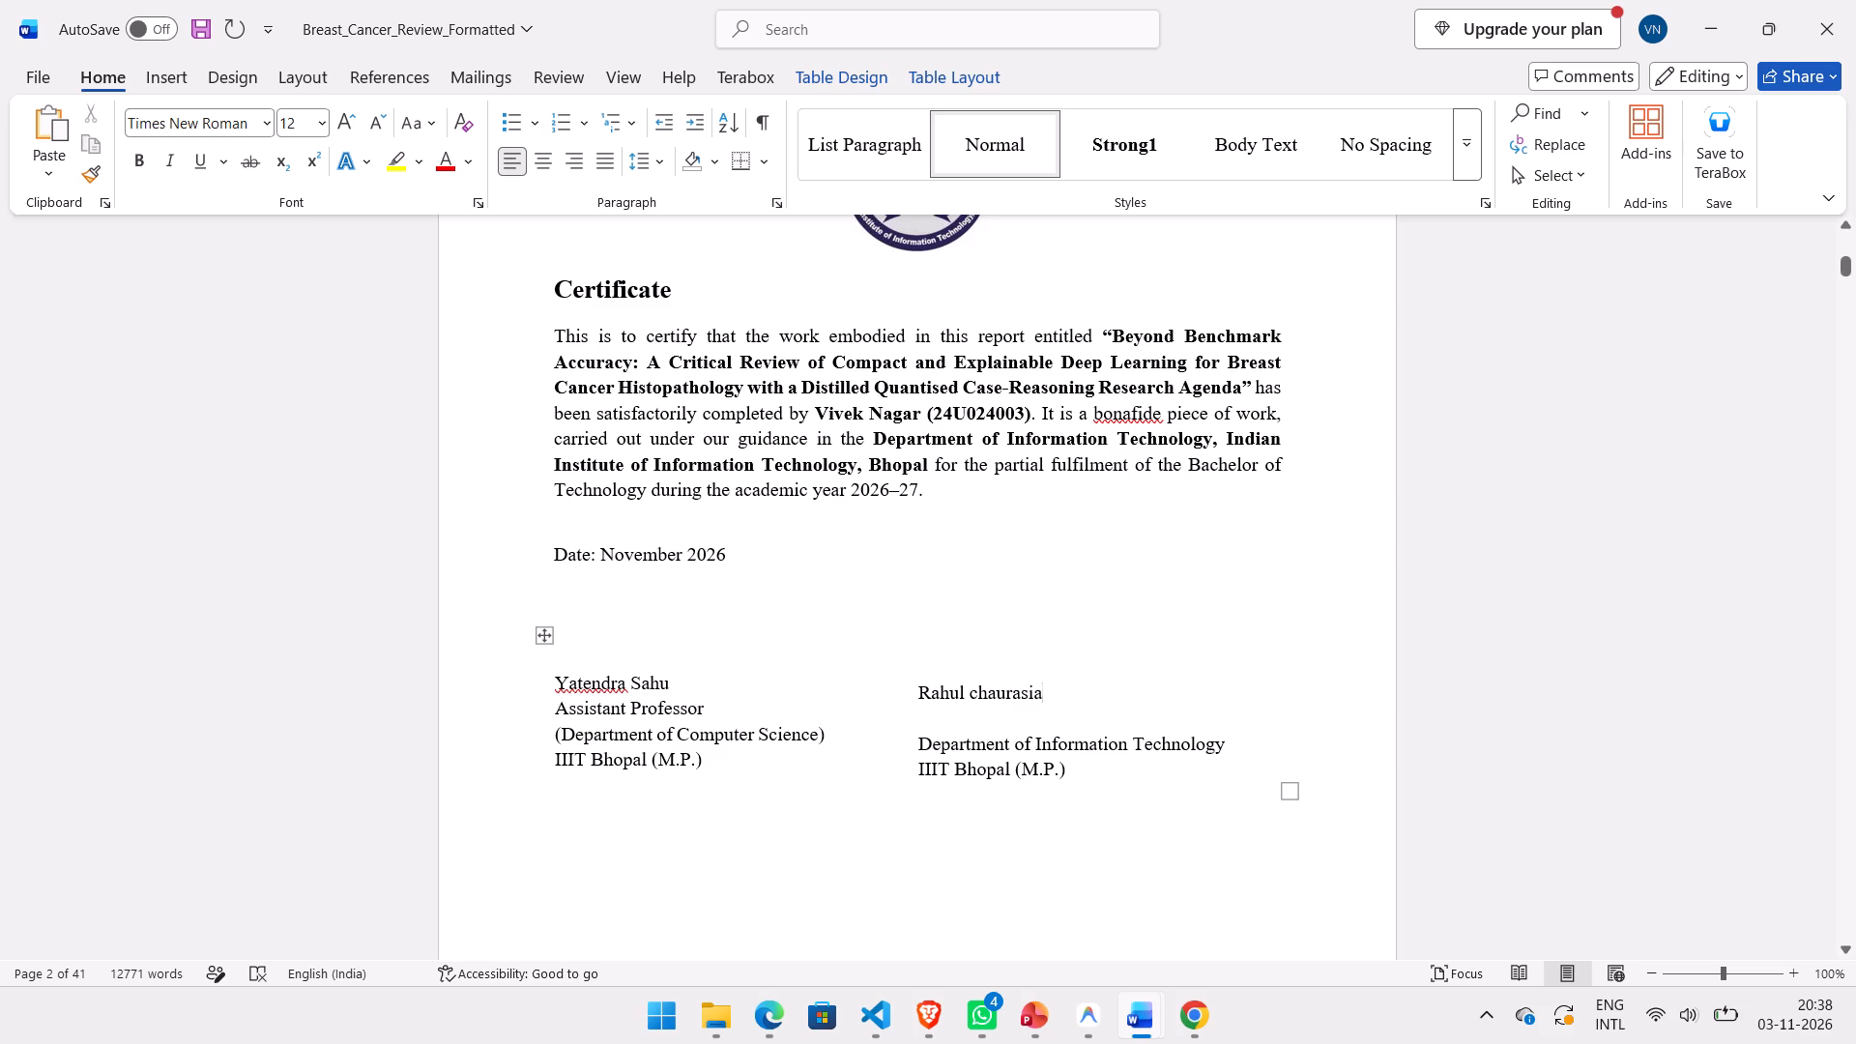
Change the coordinator's department line in the Certificate's signature block to "Department of C.S.E".
{"action": "left_click", "coordinate": [1227, 746]}
{"action": "key", "text": "BackSpace"}
{"action": "key", "text": "BackSpace"}
{"action": "key", "text": "BackSpace"}
{"action": "key", "text": "BackSpace"}
{"action": "key", "text": "BackSpace"}
{"action": "key", "text": "BackSpace"}
{"action": "key", "text": "BackSpace"}
{"action": "key", "text": "BackSpace"}
{"action": "key", "text": "BackSpace"}
{"action": "key", "text": "BackSpace"}
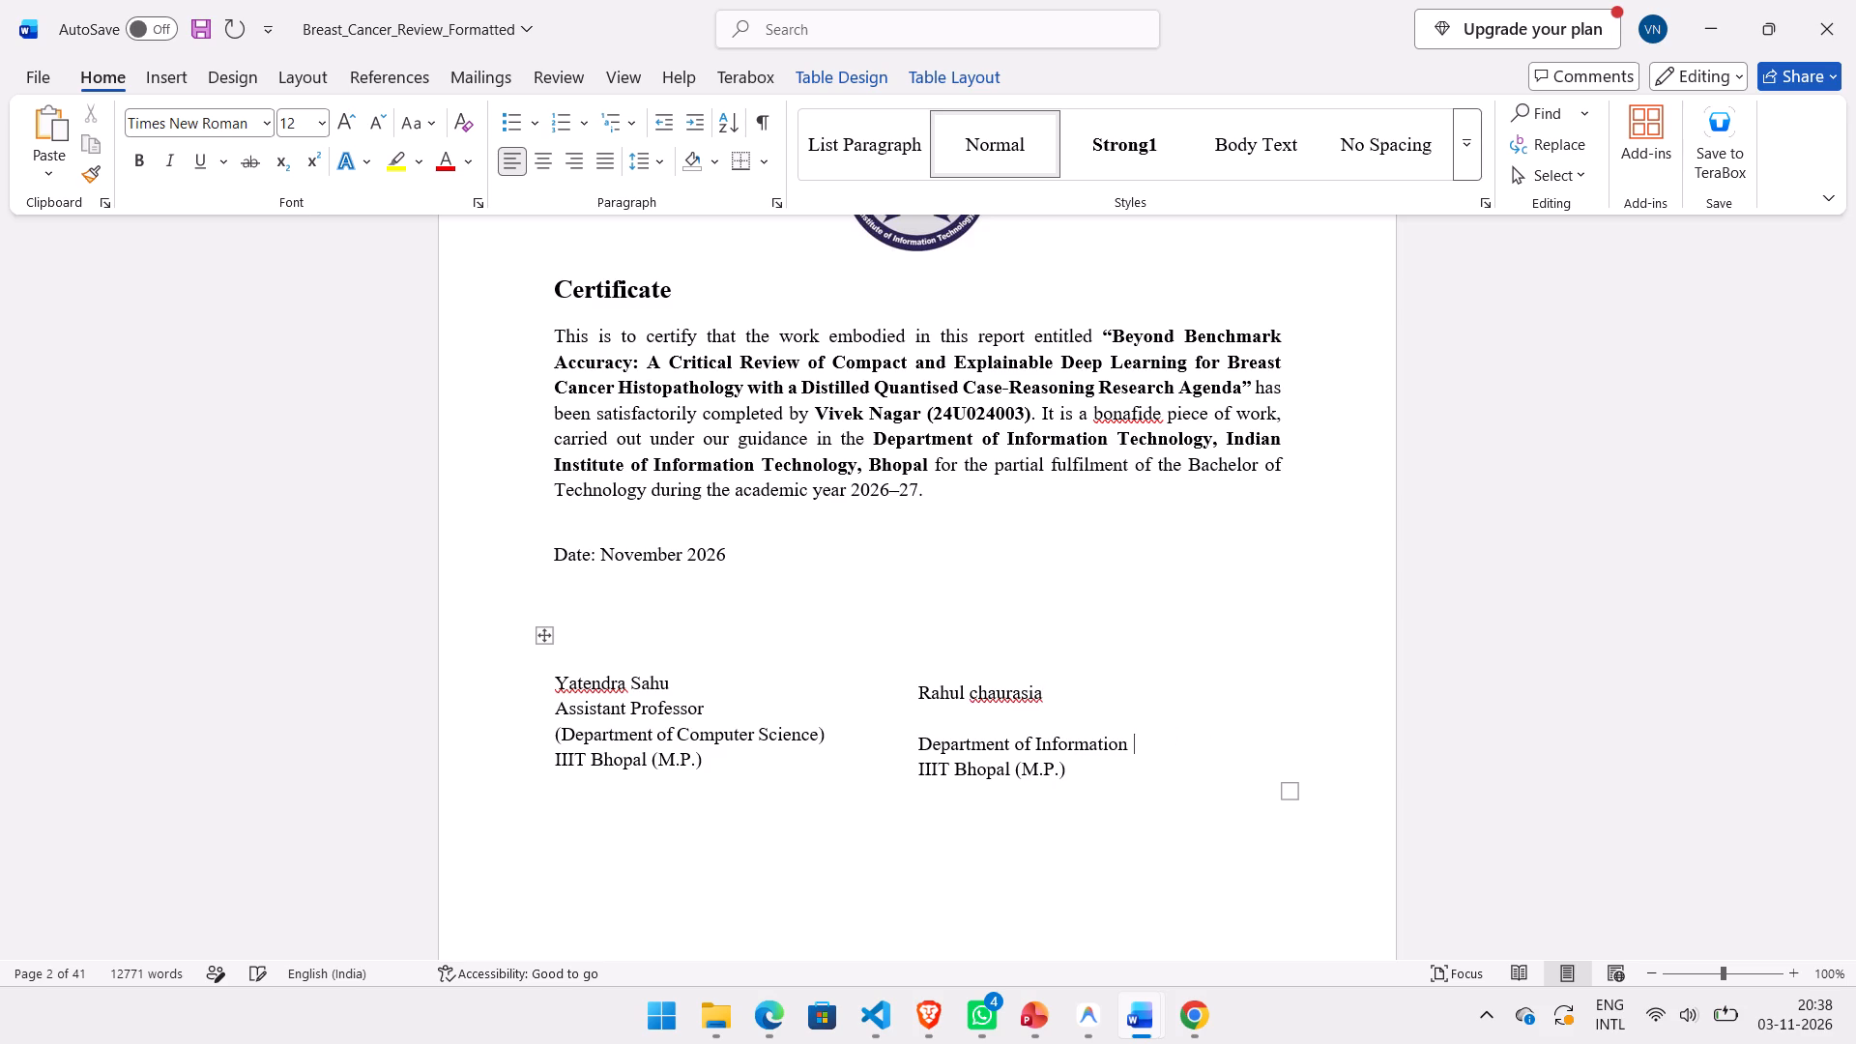
{"action": "key", "text": "BackSpace"}
{"action": "key", "text": "BackSpace"}
{"action": "key", "text": "BackSpace"}
{"action": "key", "text": "BackSpace"}
{"action": "key", "text": "BackSpace"}
{"action": "key", "text": "BackSpace"}
{"action": "key", "text": "BackSpace"}
{"action": "key", "text": "BackSpace"}
{"action": "key", "text": "BackSpace"}
{"action": "key", "text": "BackSpace"}
{"action": "key", "text": "BackSpace"}
{"action": "key", "text": "BackSpace"}
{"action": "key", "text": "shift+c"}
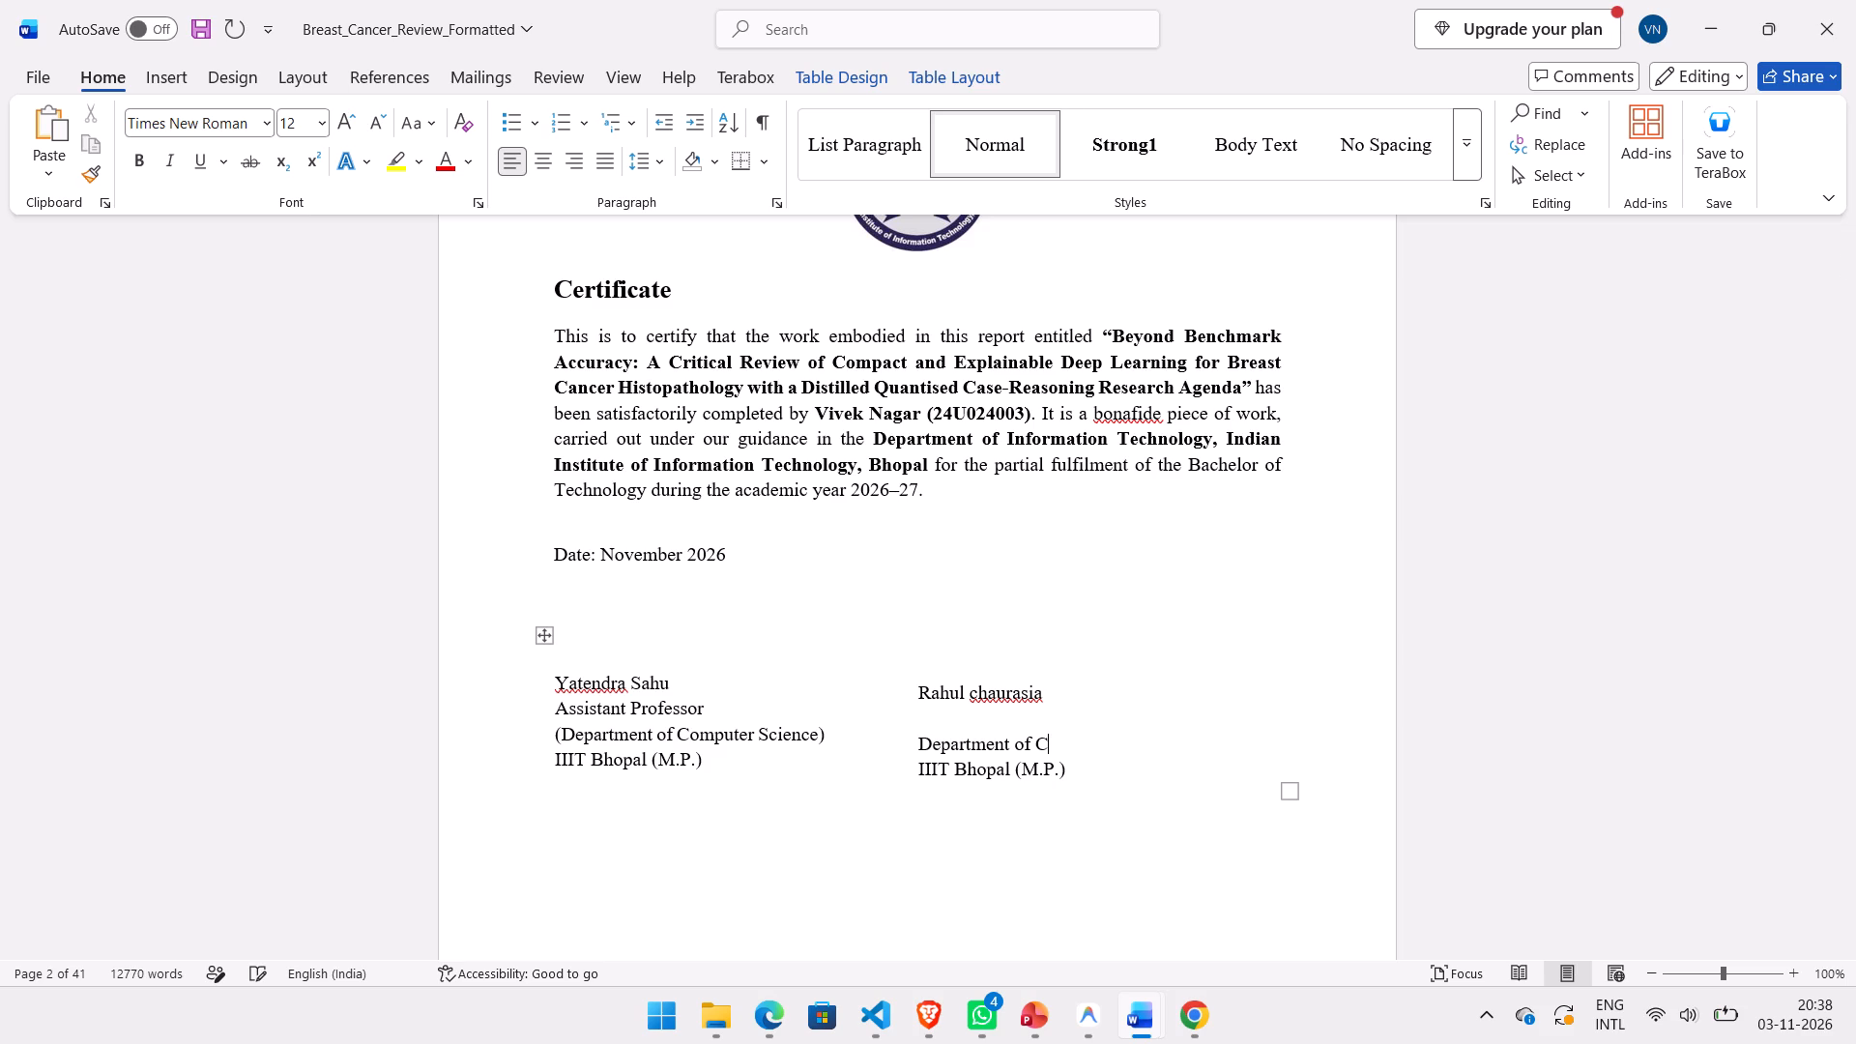
{"action": "key", "text": "shift+greater"}
{"action": "key", "text": "BackSpace"}
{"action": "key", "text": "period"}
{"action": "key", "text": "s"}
{"action": "key", "text": "BackSpace"}
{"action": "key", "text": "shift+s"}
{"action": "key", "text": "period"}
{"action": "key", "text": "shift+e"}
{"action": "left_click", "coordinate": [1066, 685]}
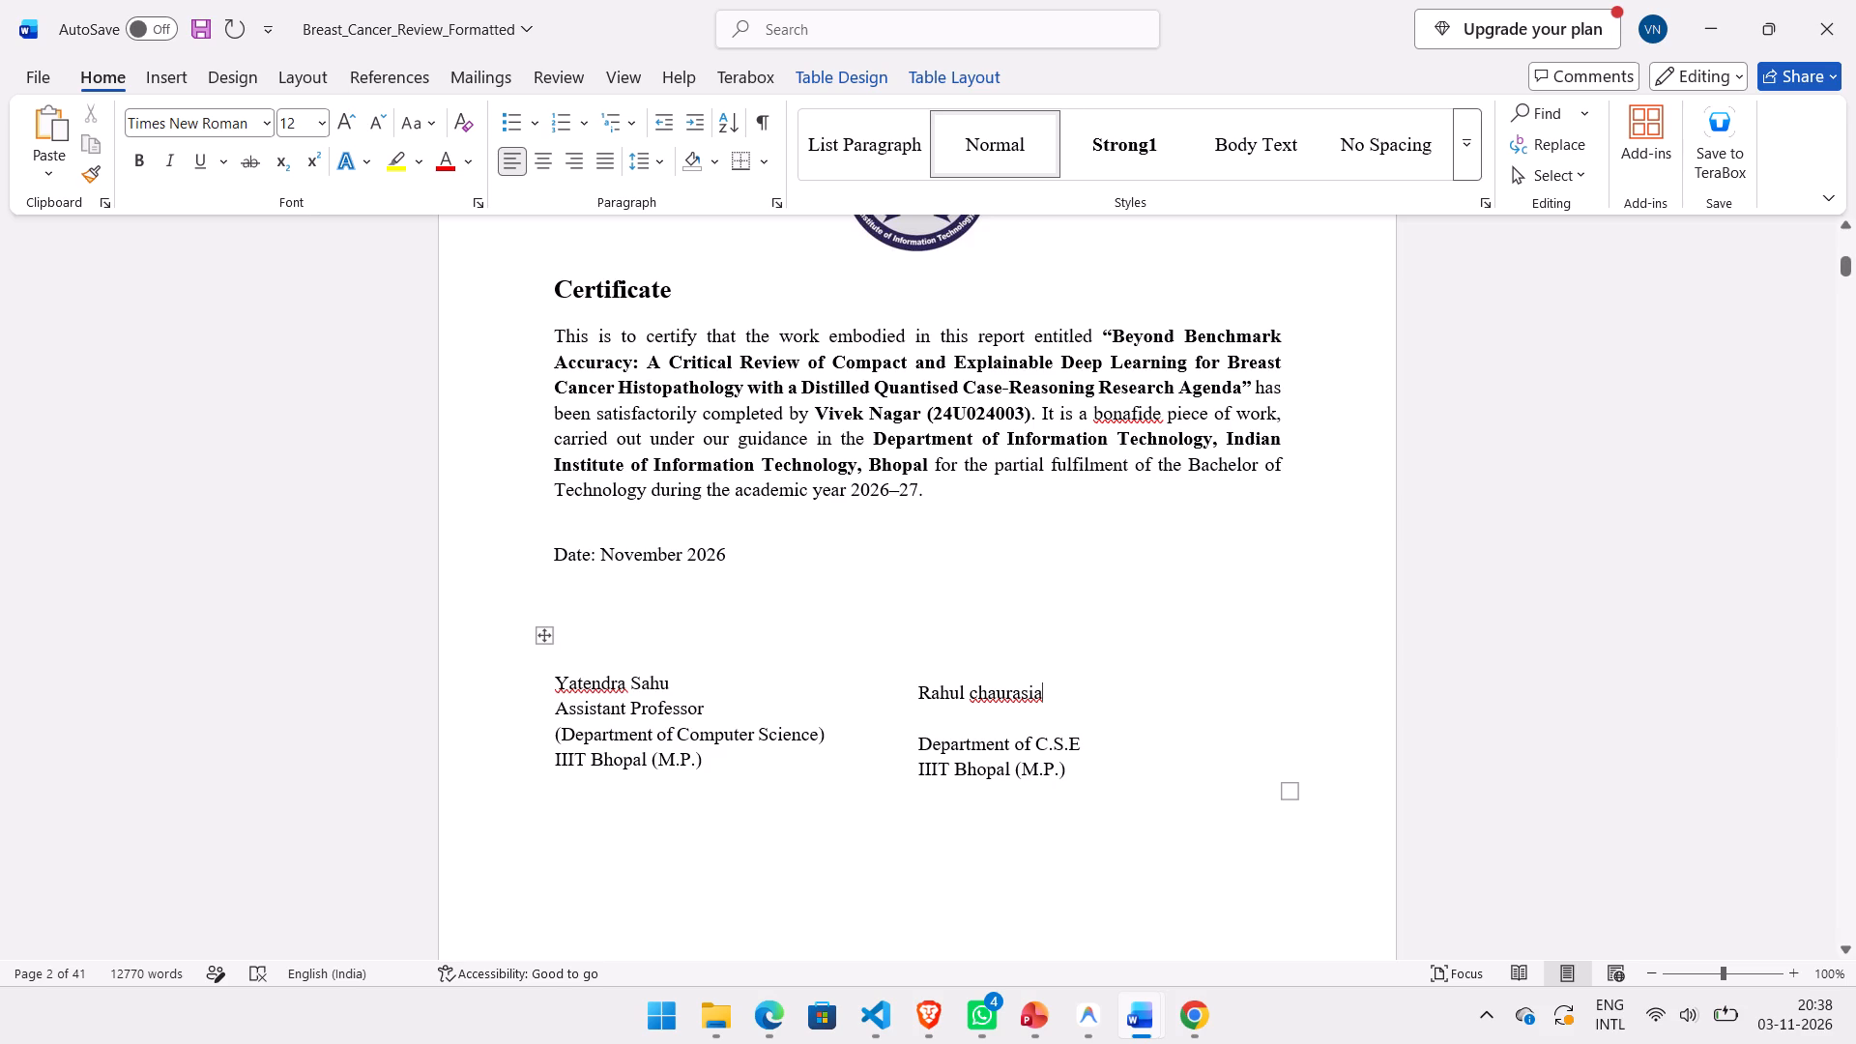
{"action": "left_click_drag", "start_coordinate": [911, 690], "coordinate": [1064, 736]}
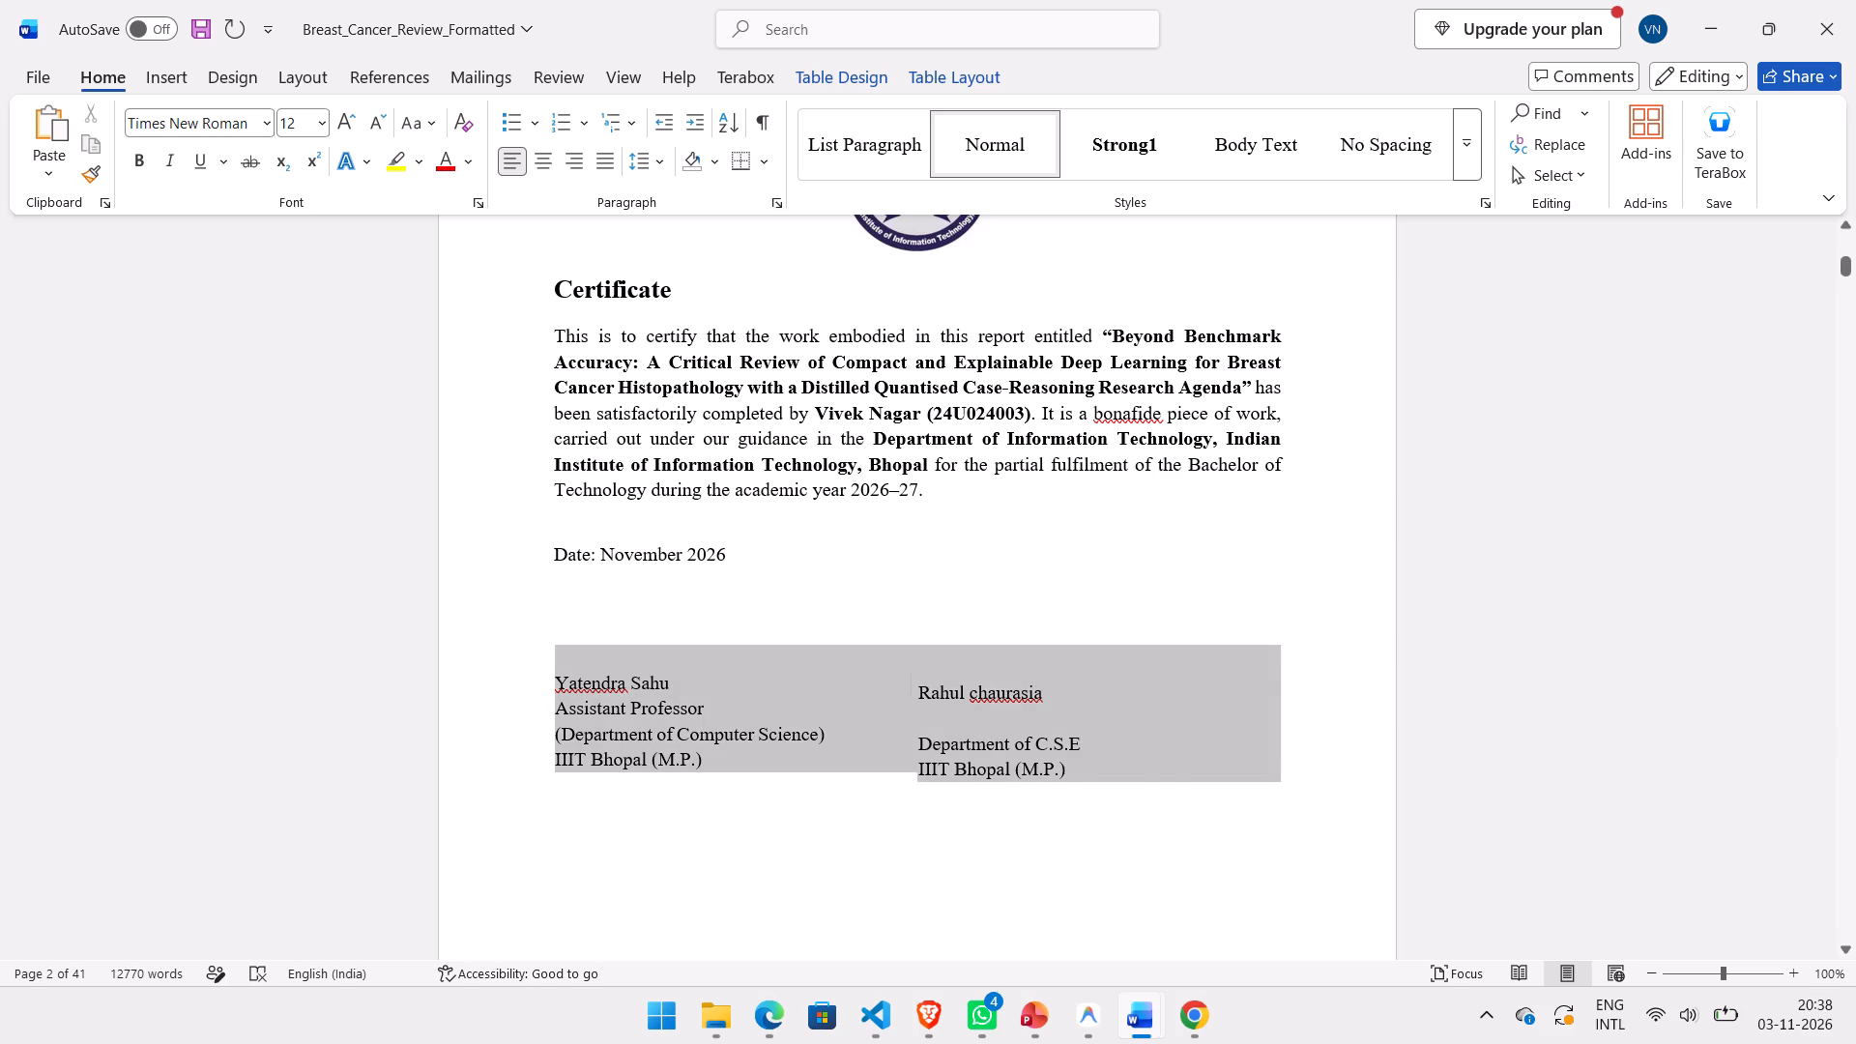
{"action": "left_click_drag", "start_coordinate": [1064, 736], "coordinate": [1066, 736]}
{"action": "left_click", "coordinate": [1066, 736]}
Collapse the Declaration section under its heading.
{"action": "scroll", "coordinate": [928, 770], "scroll_direction": "down", "scroll_amount": 1}
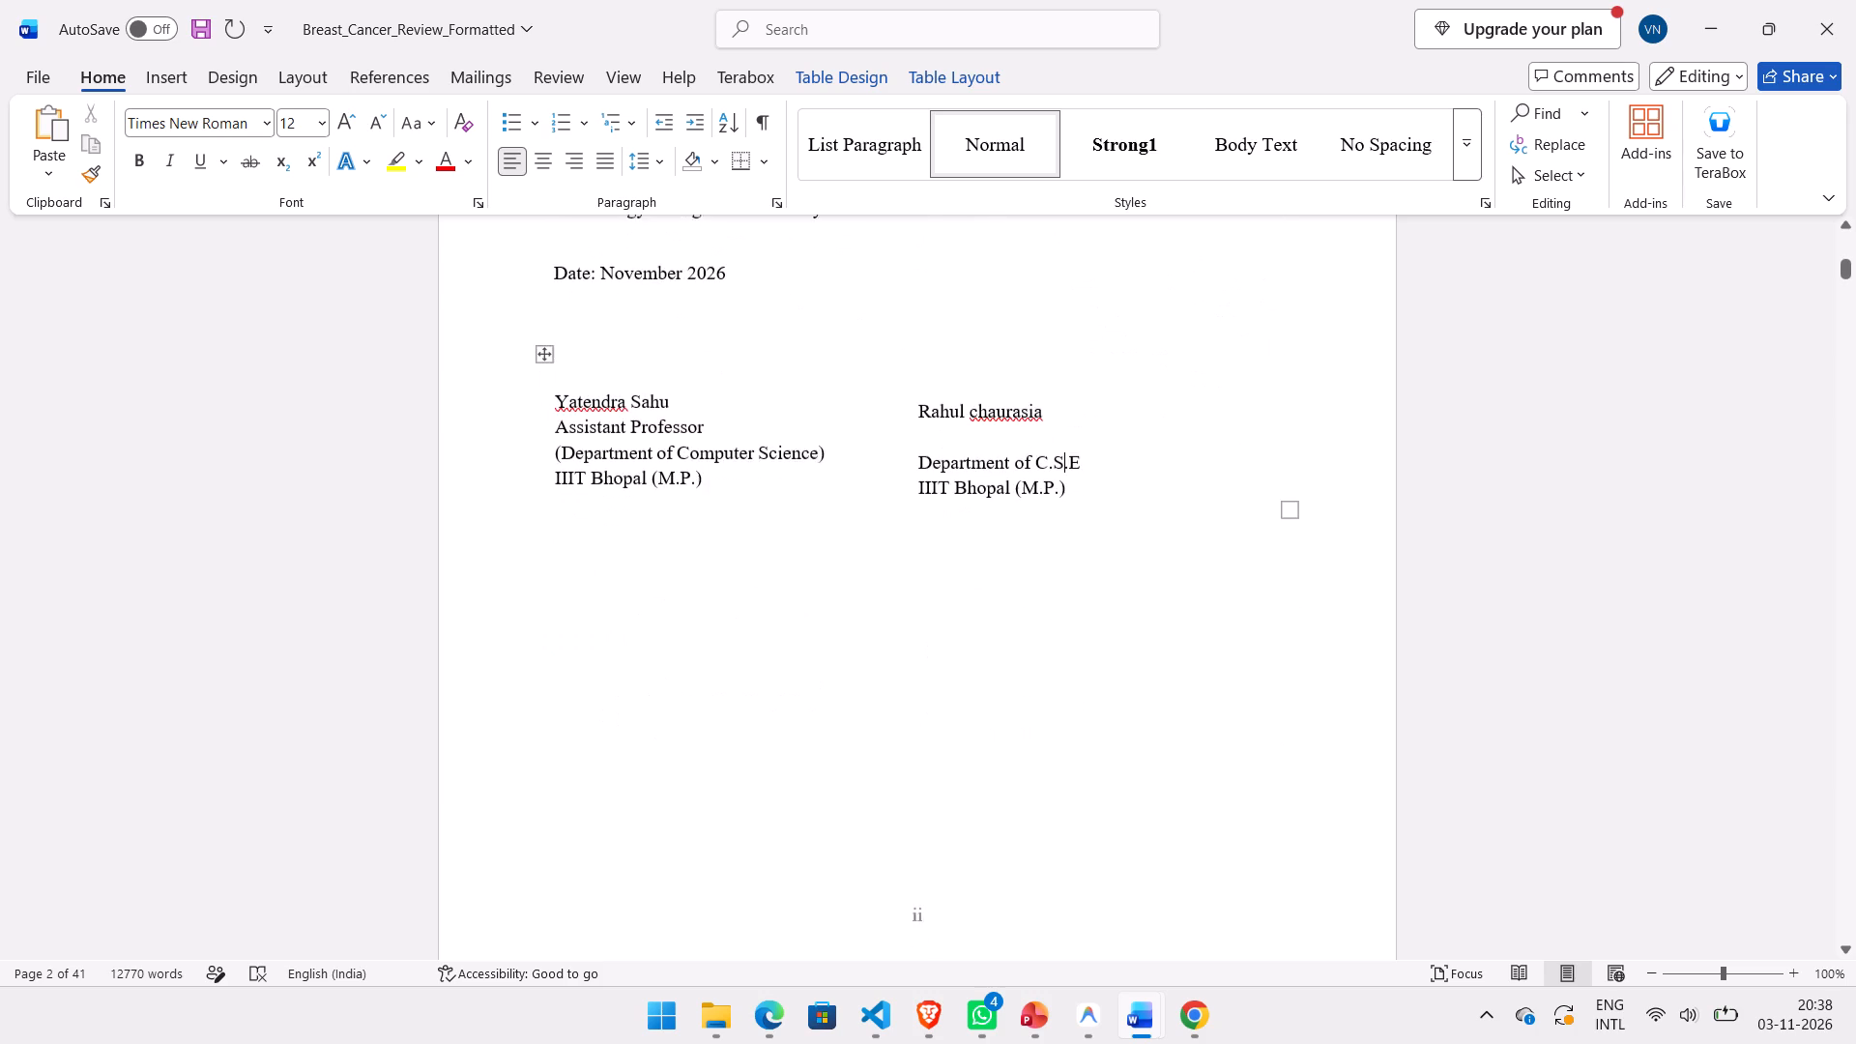
{"action": "scroll", "coordinate": [928, 770], "scroll_direction": "down", "scroll_amount": 1}
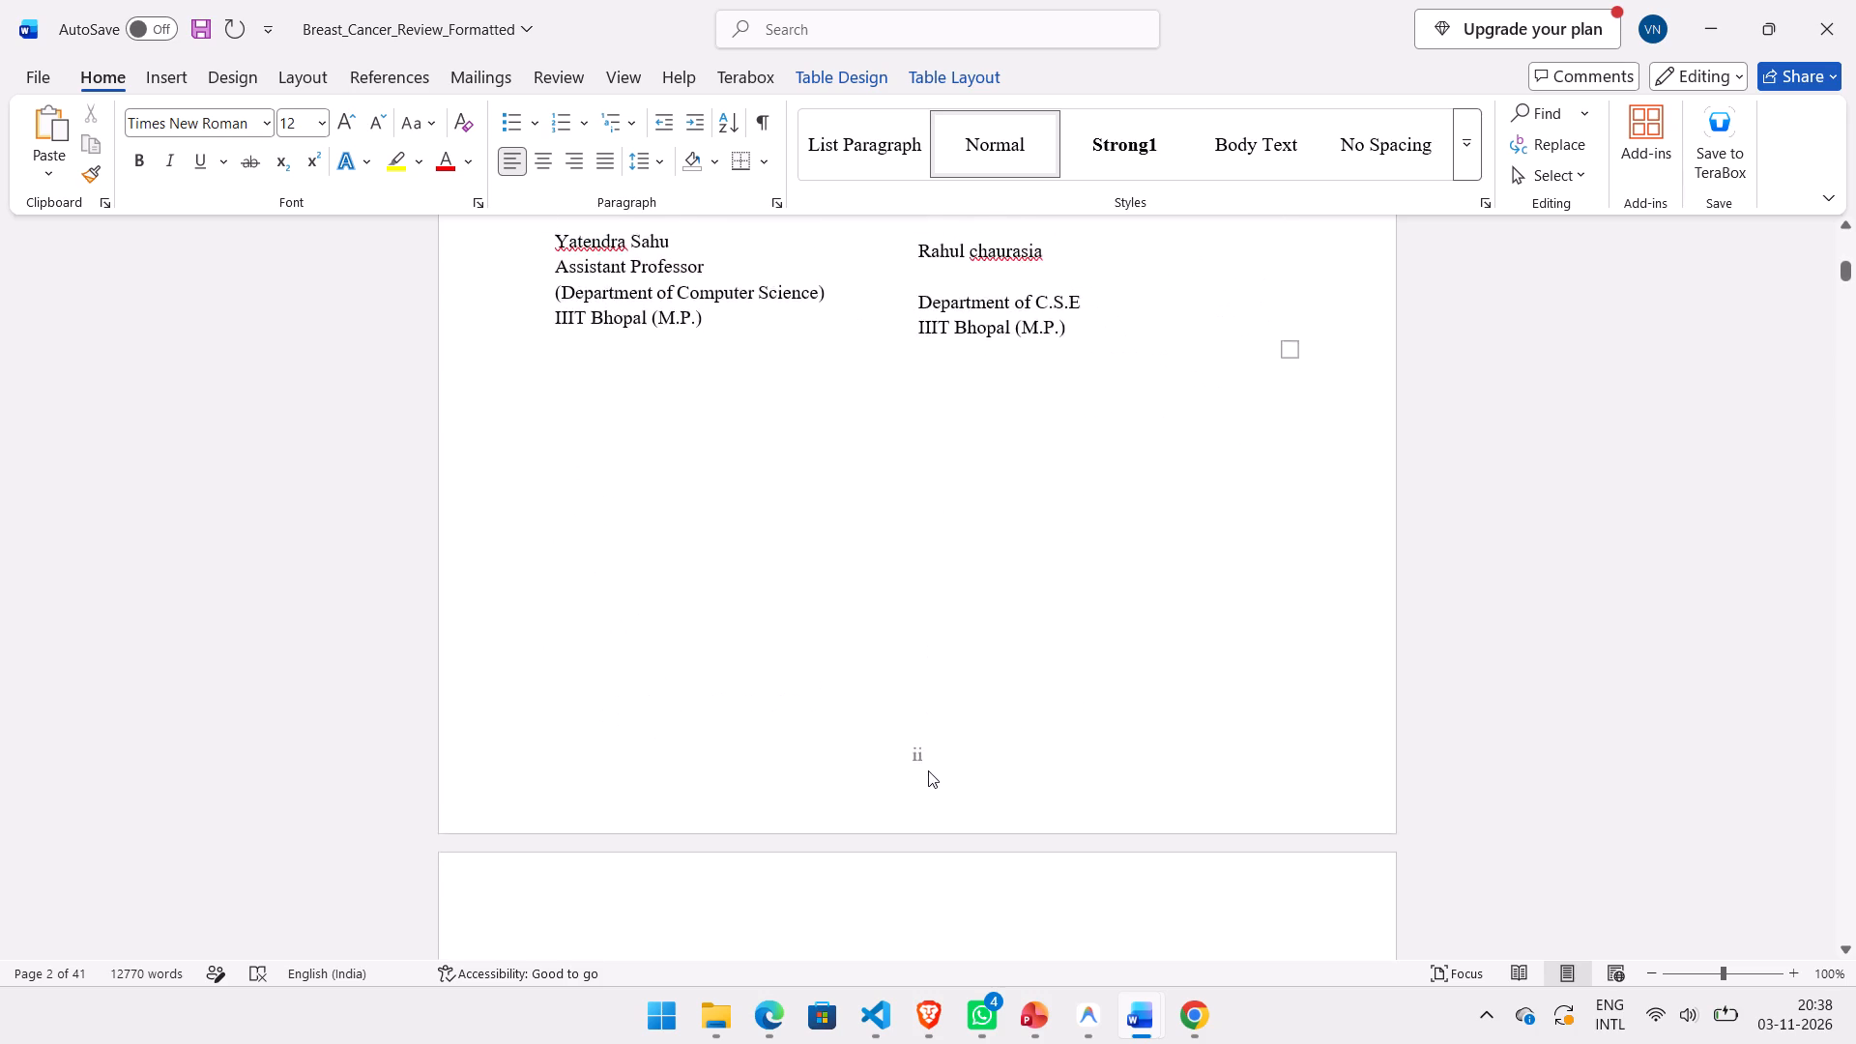
{"action": "scroll", "coordinate": [928, 770], "scroll_direction": "down", "scroll_amount": 2}
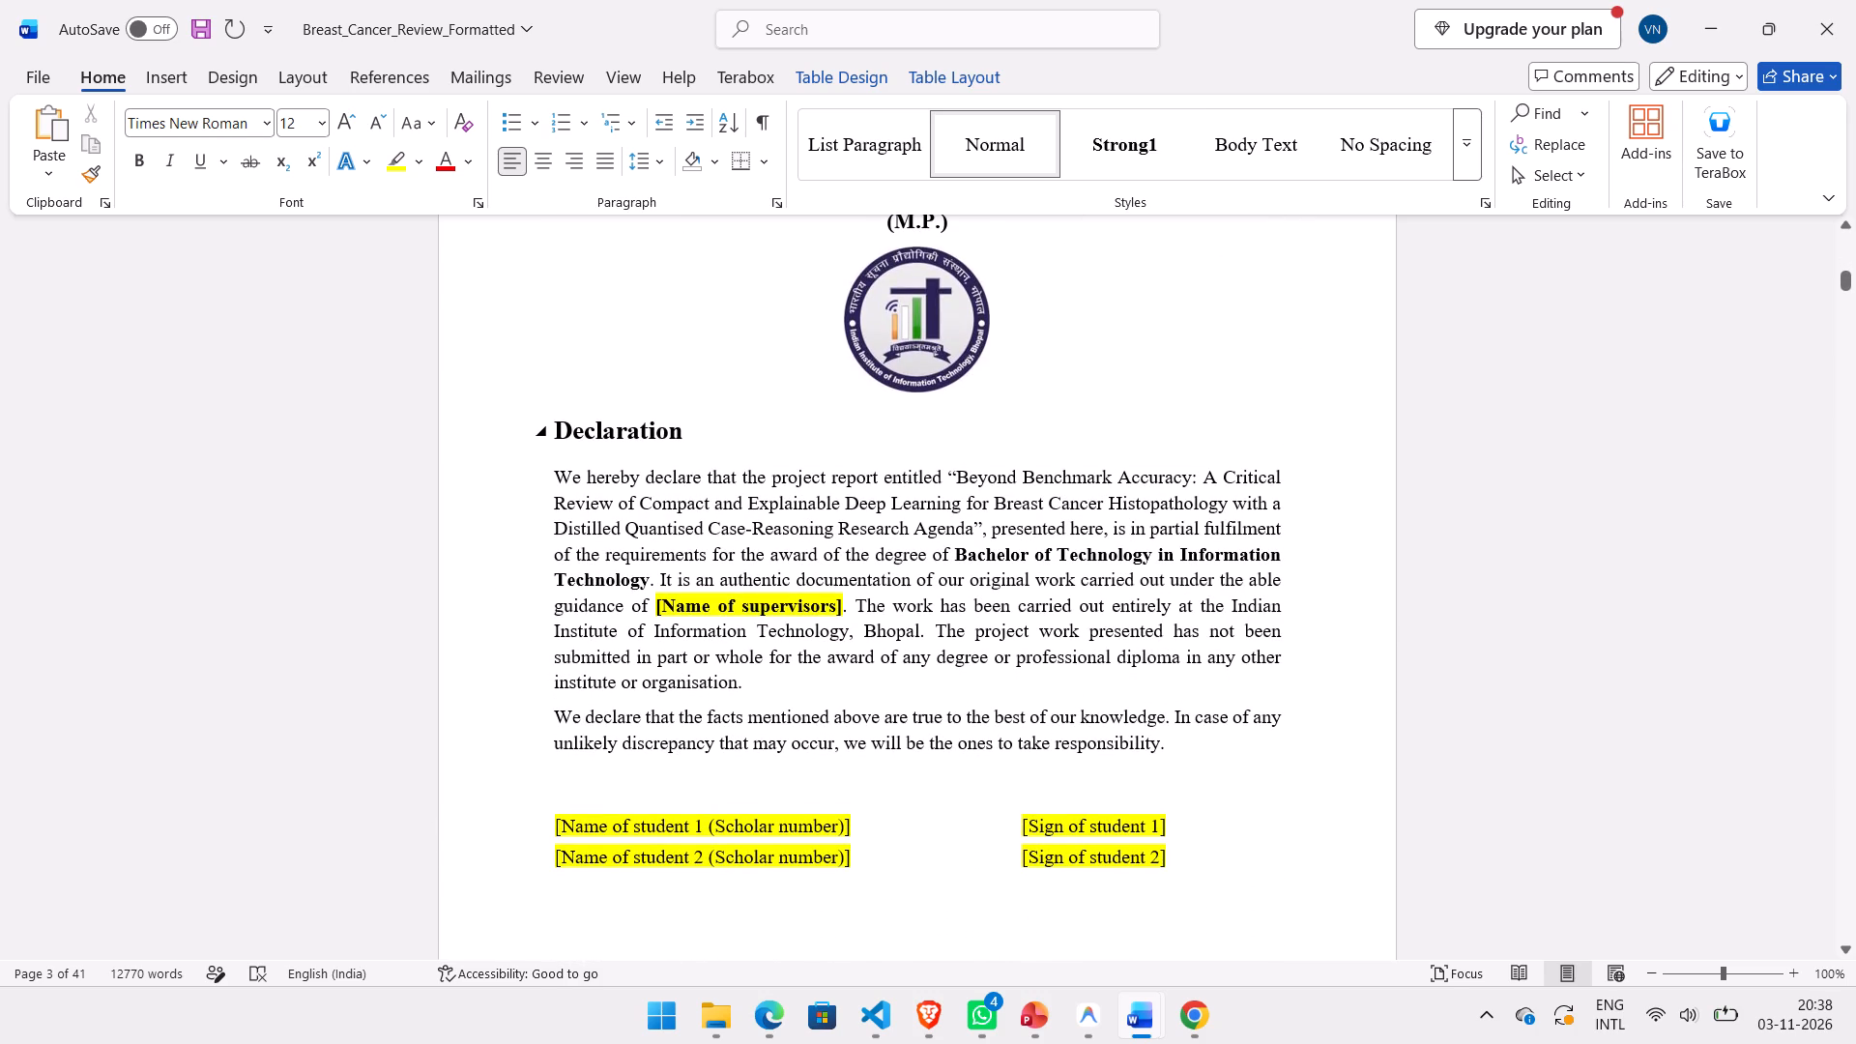
{"action": "left_click", "coordinate": [549, 429]}
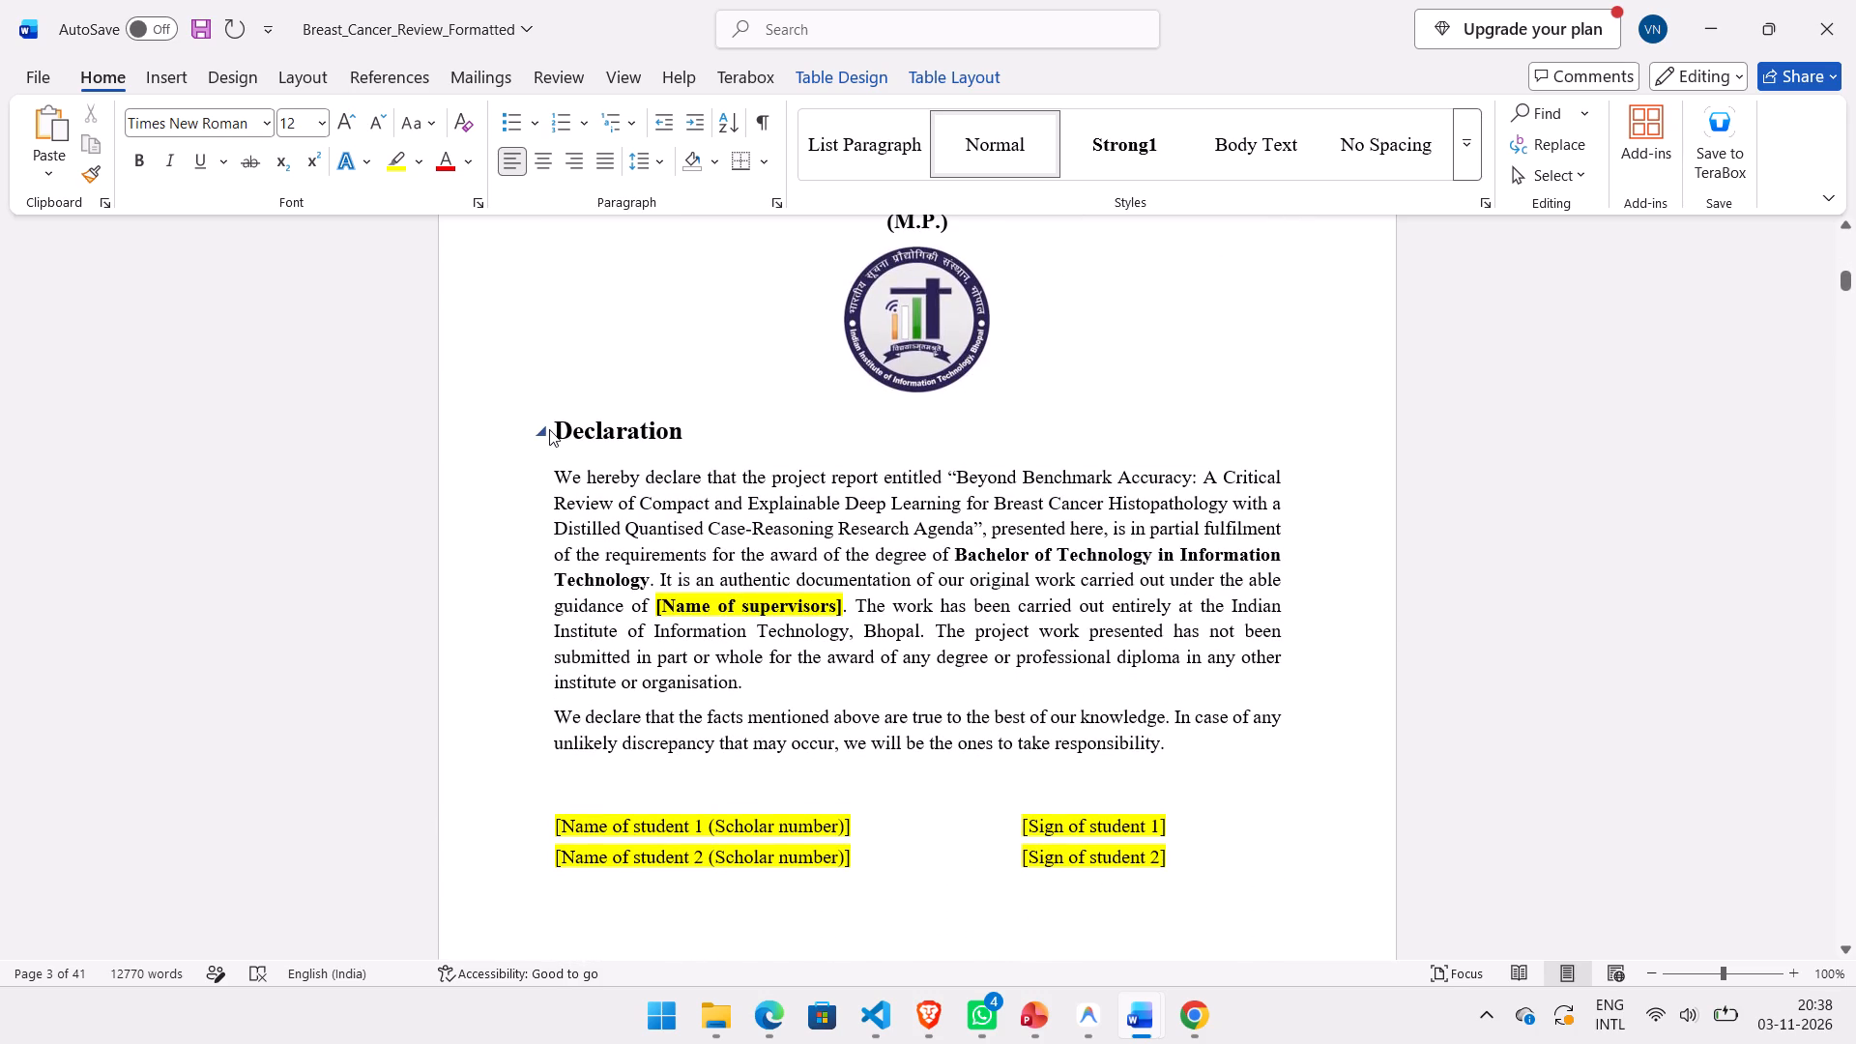
{"action": "left_click", "coordinate": [549, 429]}
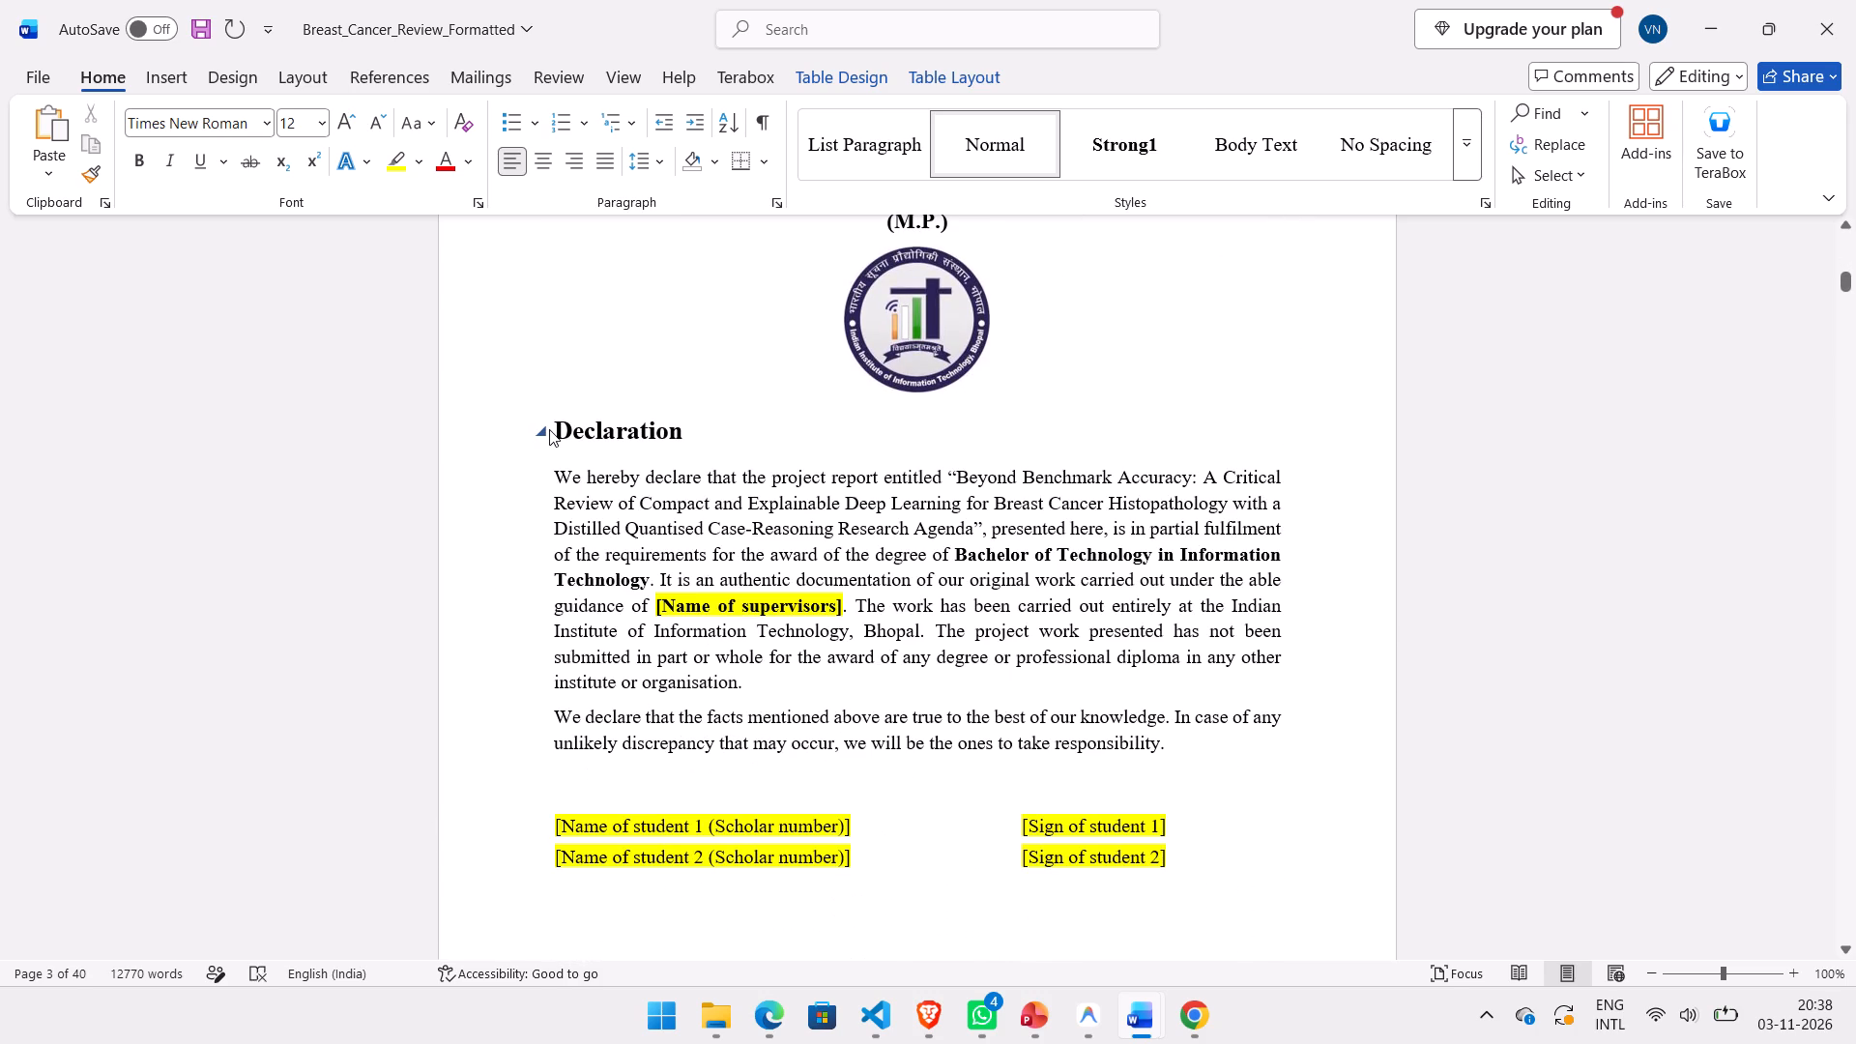
{"action": "left_click", "coordinate": [549, 429]}
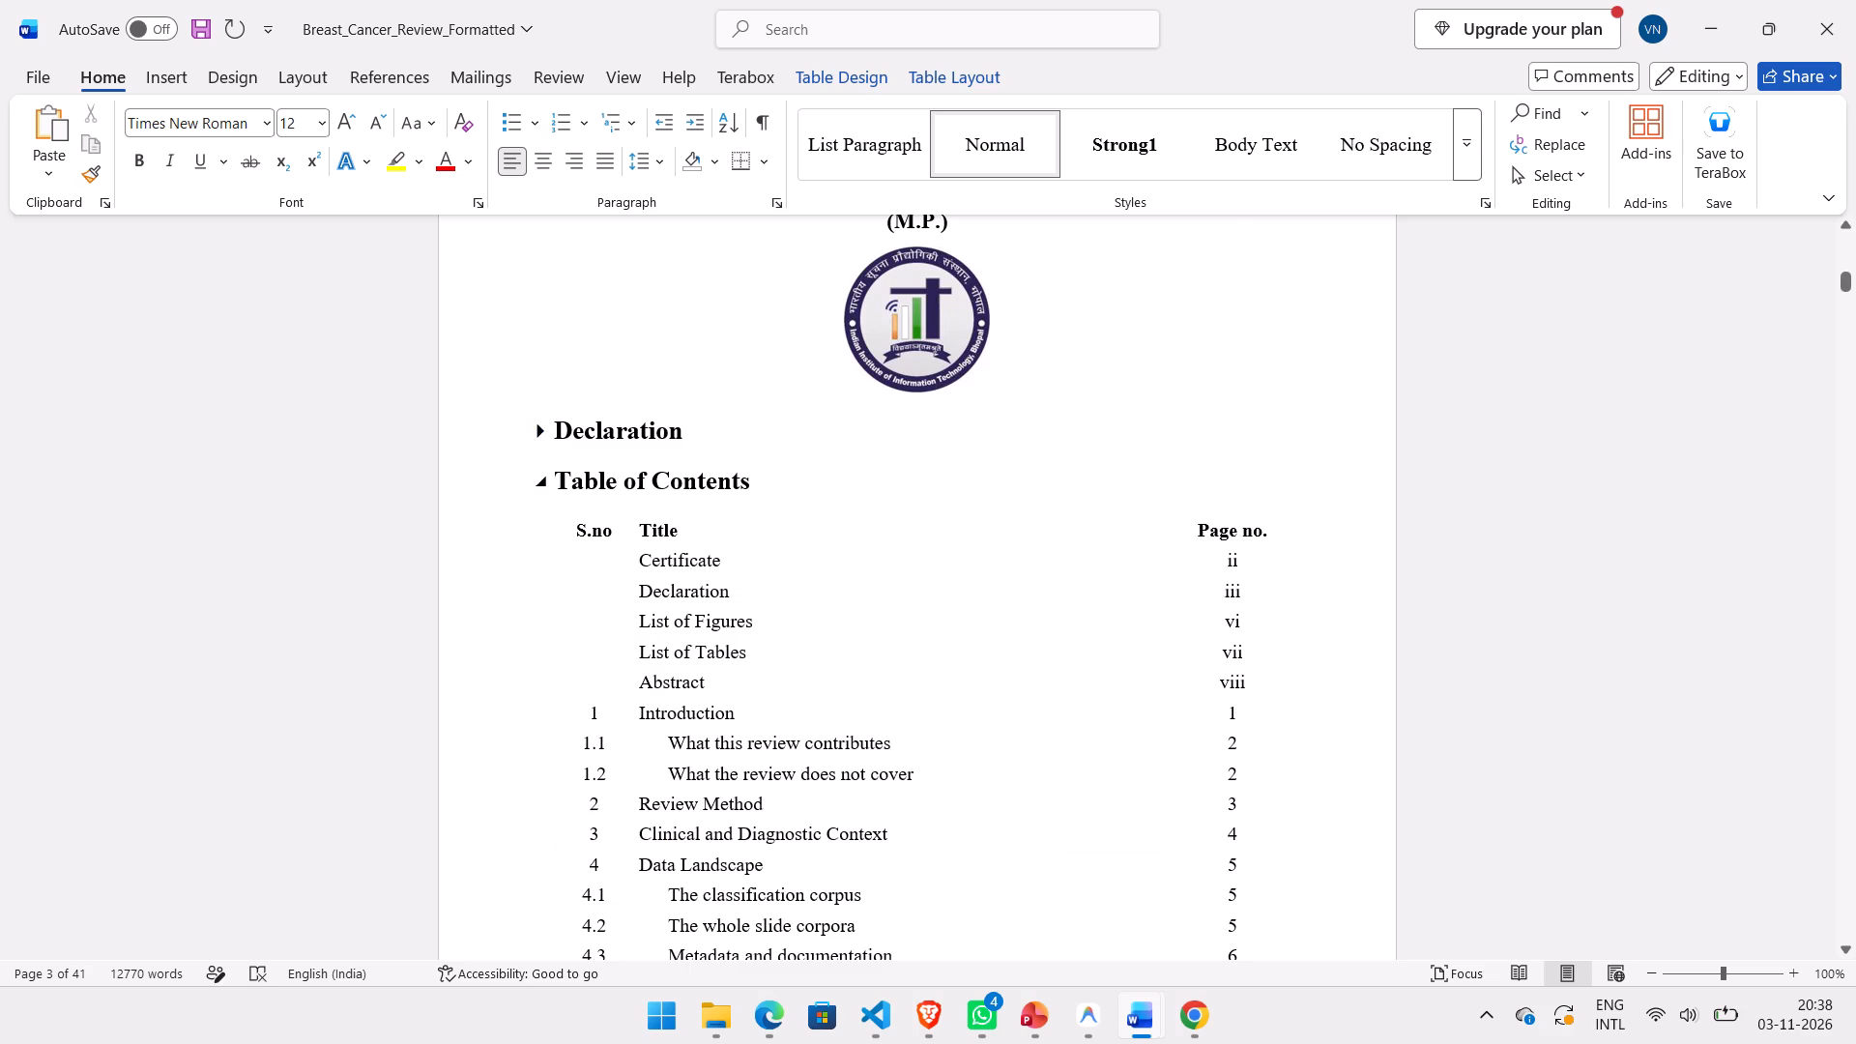
Look over the table of contents, the Certificate page and the collapsed Declaration page for layout and remaining placeholders.
{"action": "scroll", "coordinate": [711, 538], "scroll_direction": "down", "scroll_amount": 5}
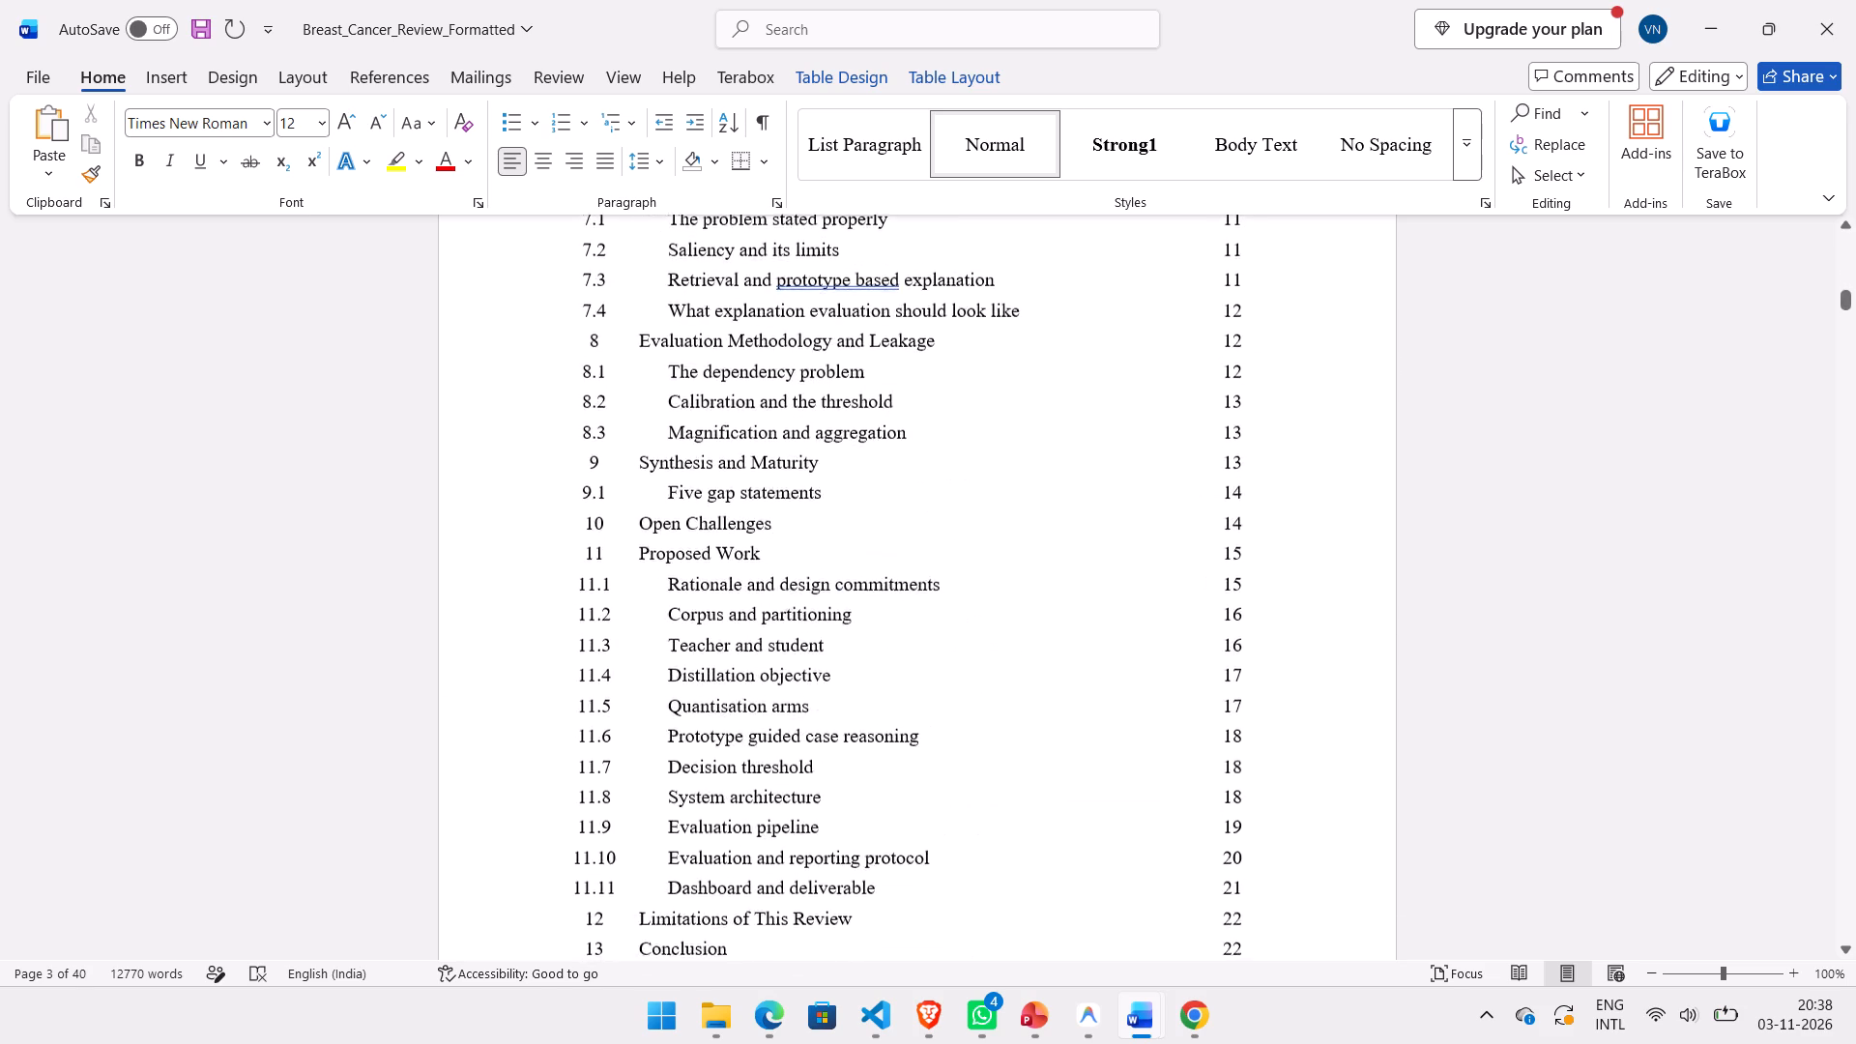
{"action": "scroll", "coordinate": [711, 538], "scroll_direction": "down", "scroll_amount": 4}
{"action": "scroll", "coordinate": [711, 538], "scroll_direction": "up", "scroll_amount": 3}
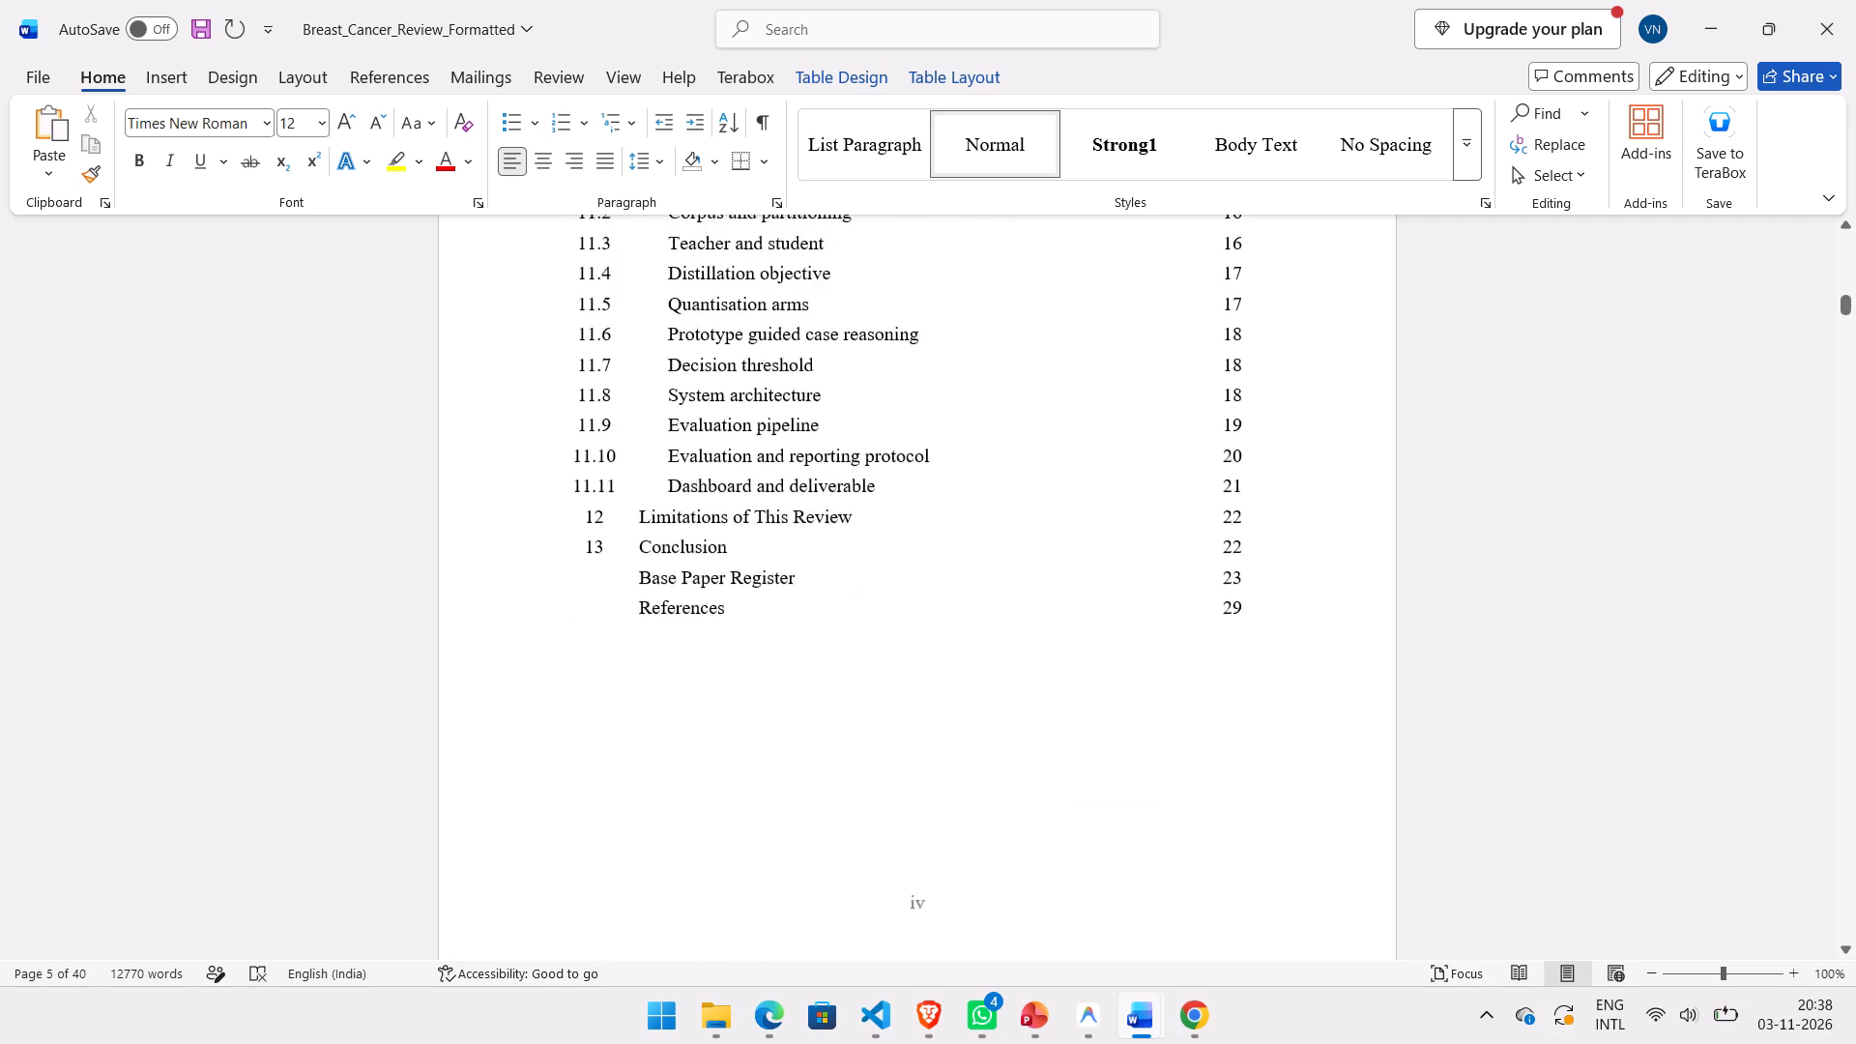
{"action": "scroll", "coordinate": [711, 538], "scroll_direction": "up", "scroll_amount": 3}
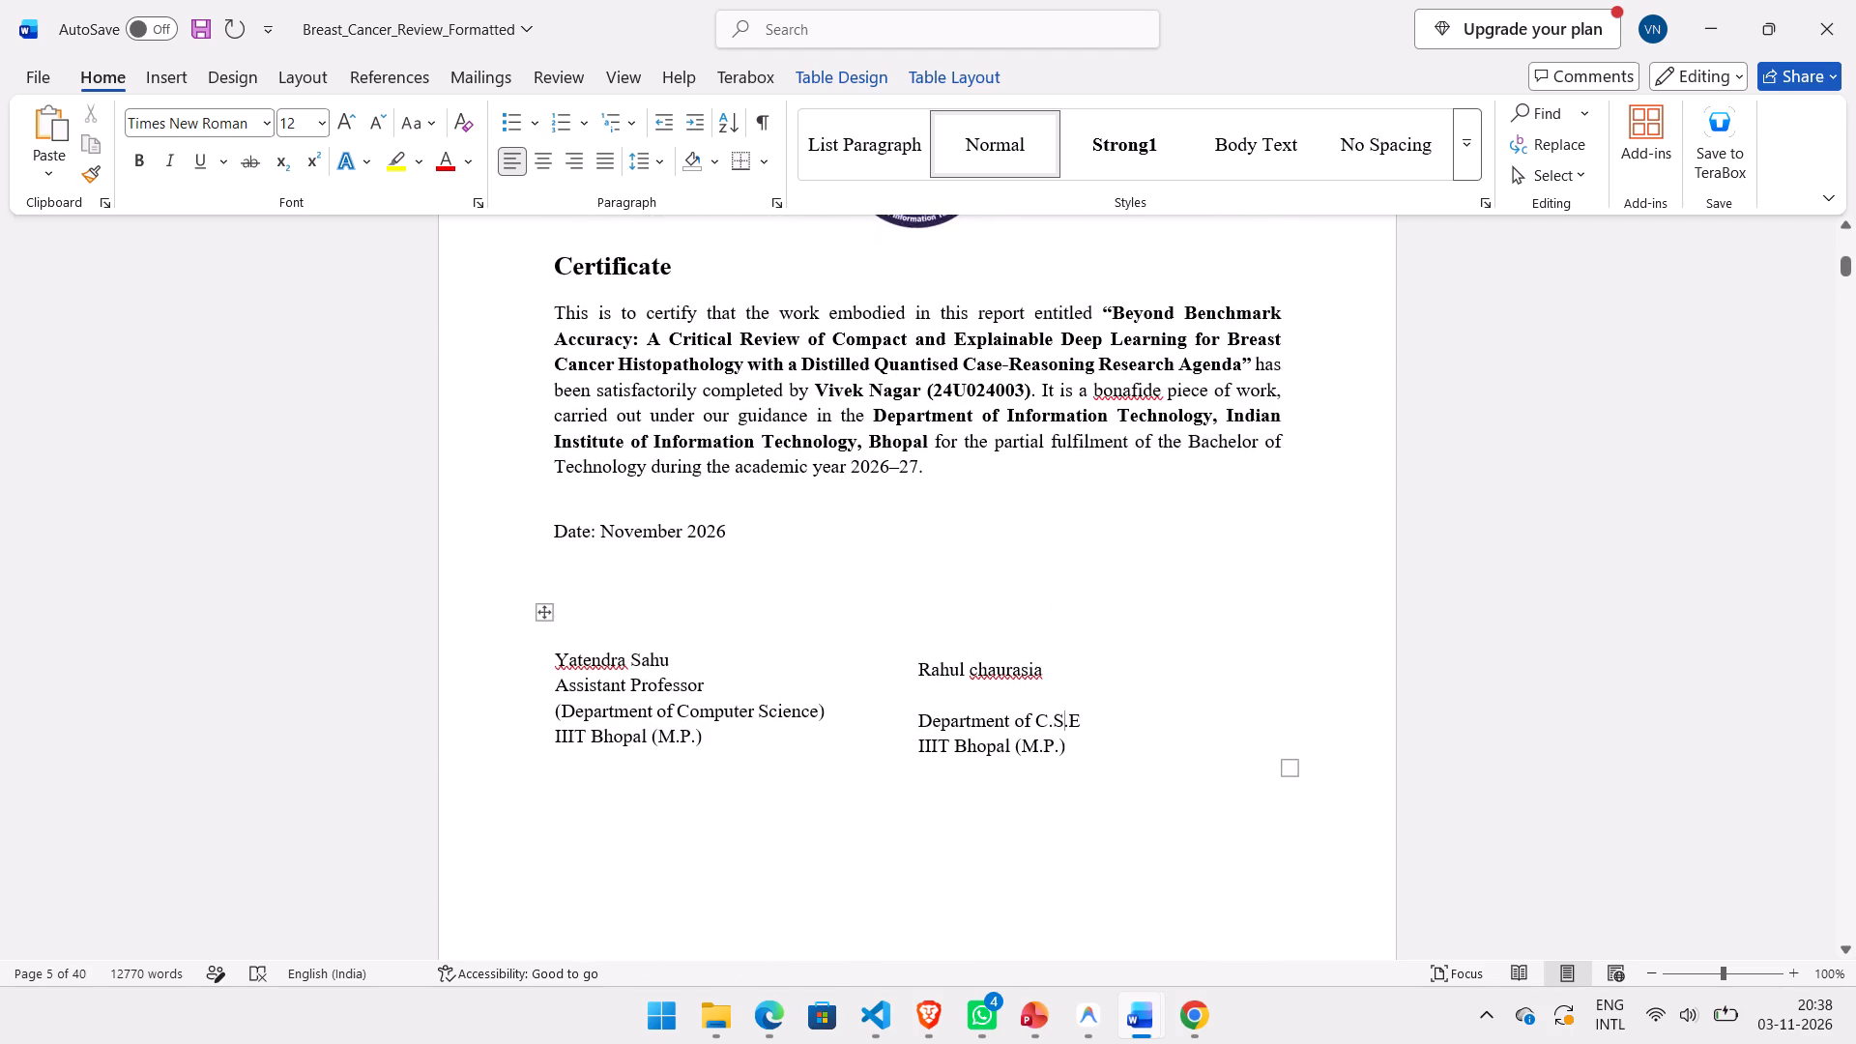
{"action": "scroll", "coordinate": [711, 538], "scroll_direction": "up", "scroll_amount": 1}
{"action": "scroll", "coordinate": [711, 538], "scroll_direction": "down", "scroll_amount": 2}
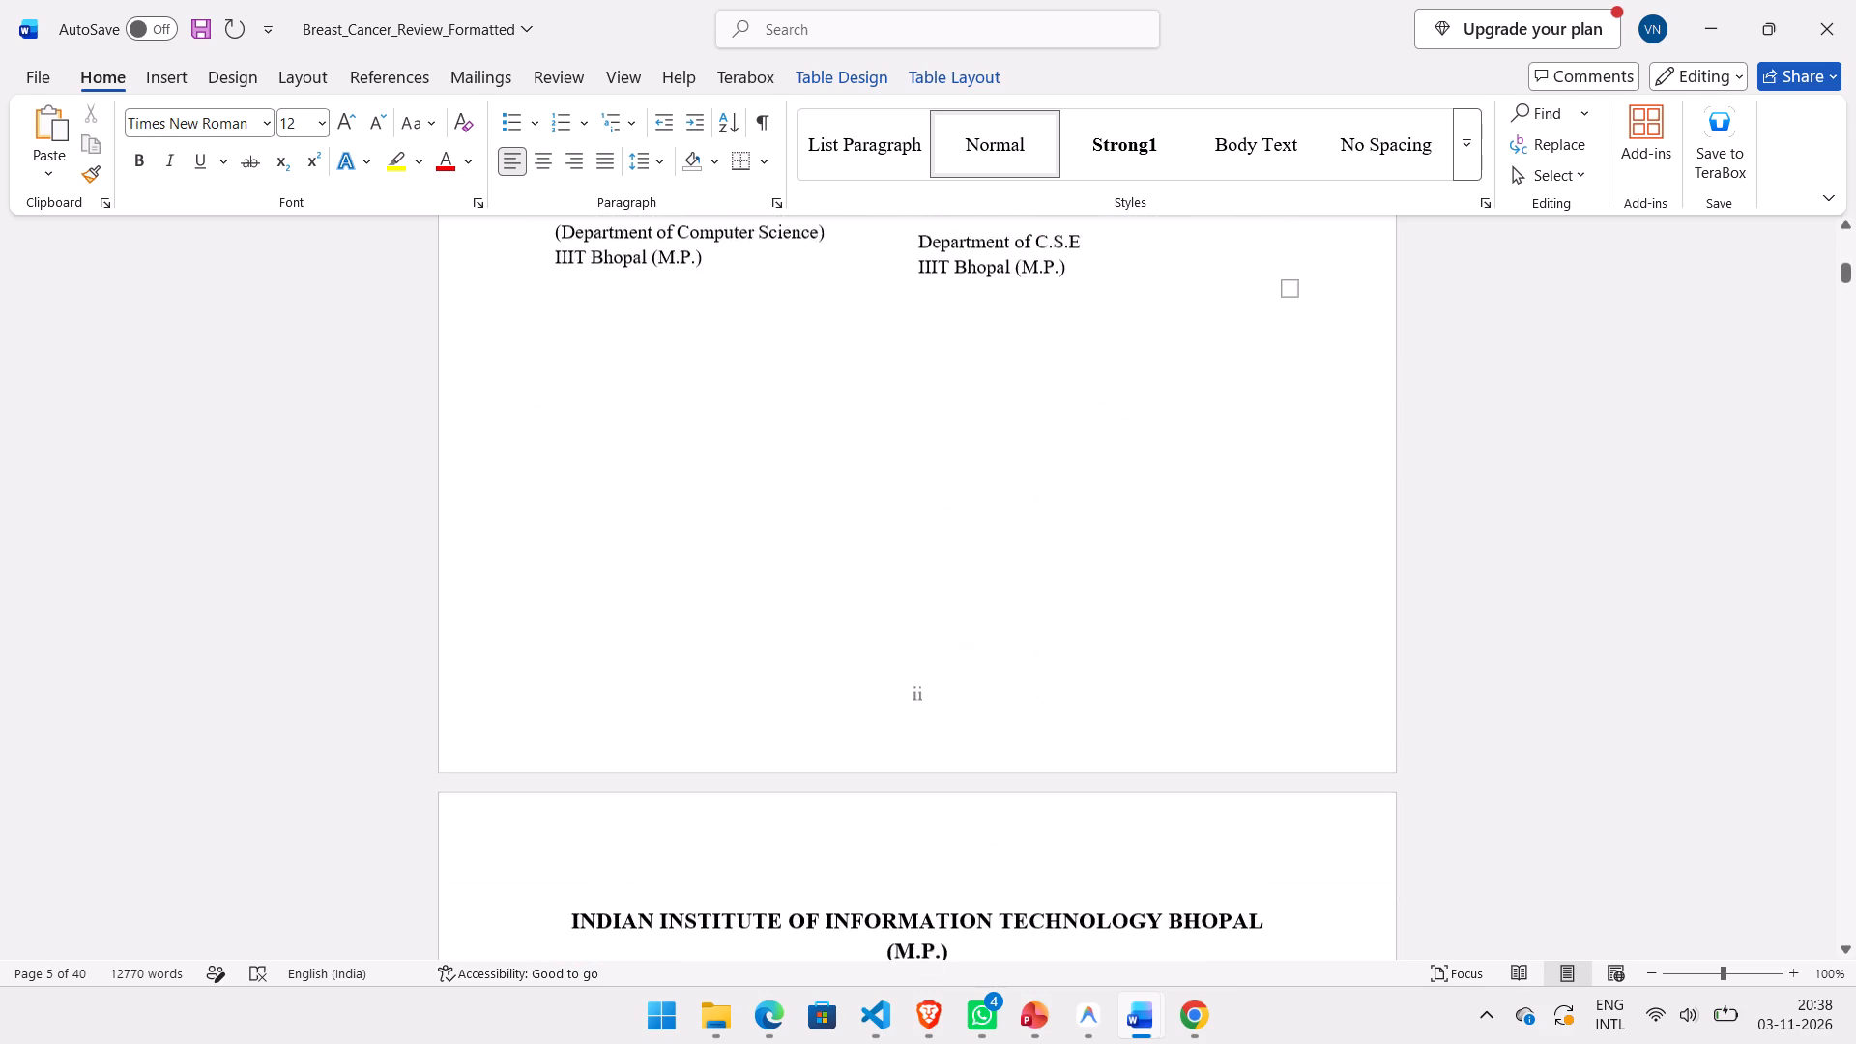
{"action": "scroll", "coordinate": [711, 538], "scroll_direction": "down", "scroll_amount": 3}
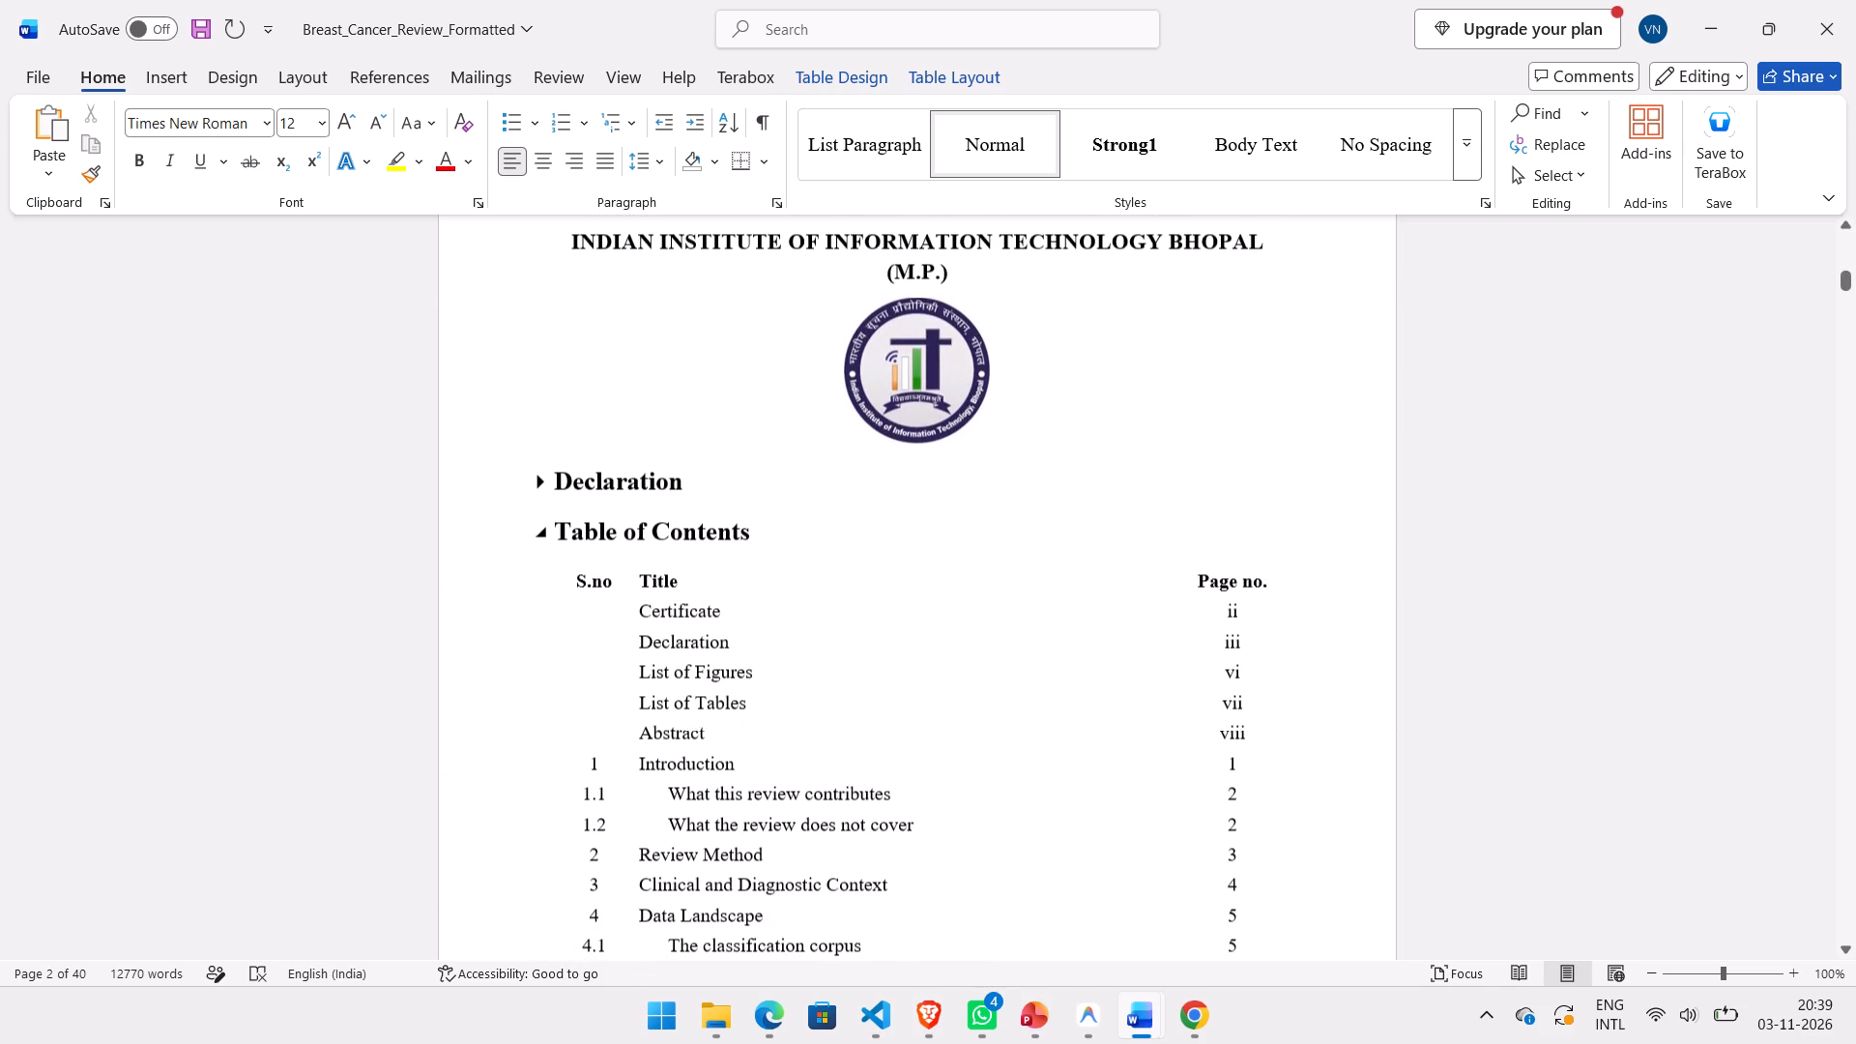
Expand the collapsed Declaration section so that its body text shows under the heading.
{"action": "left_click", "coordinate": [537, 490]}
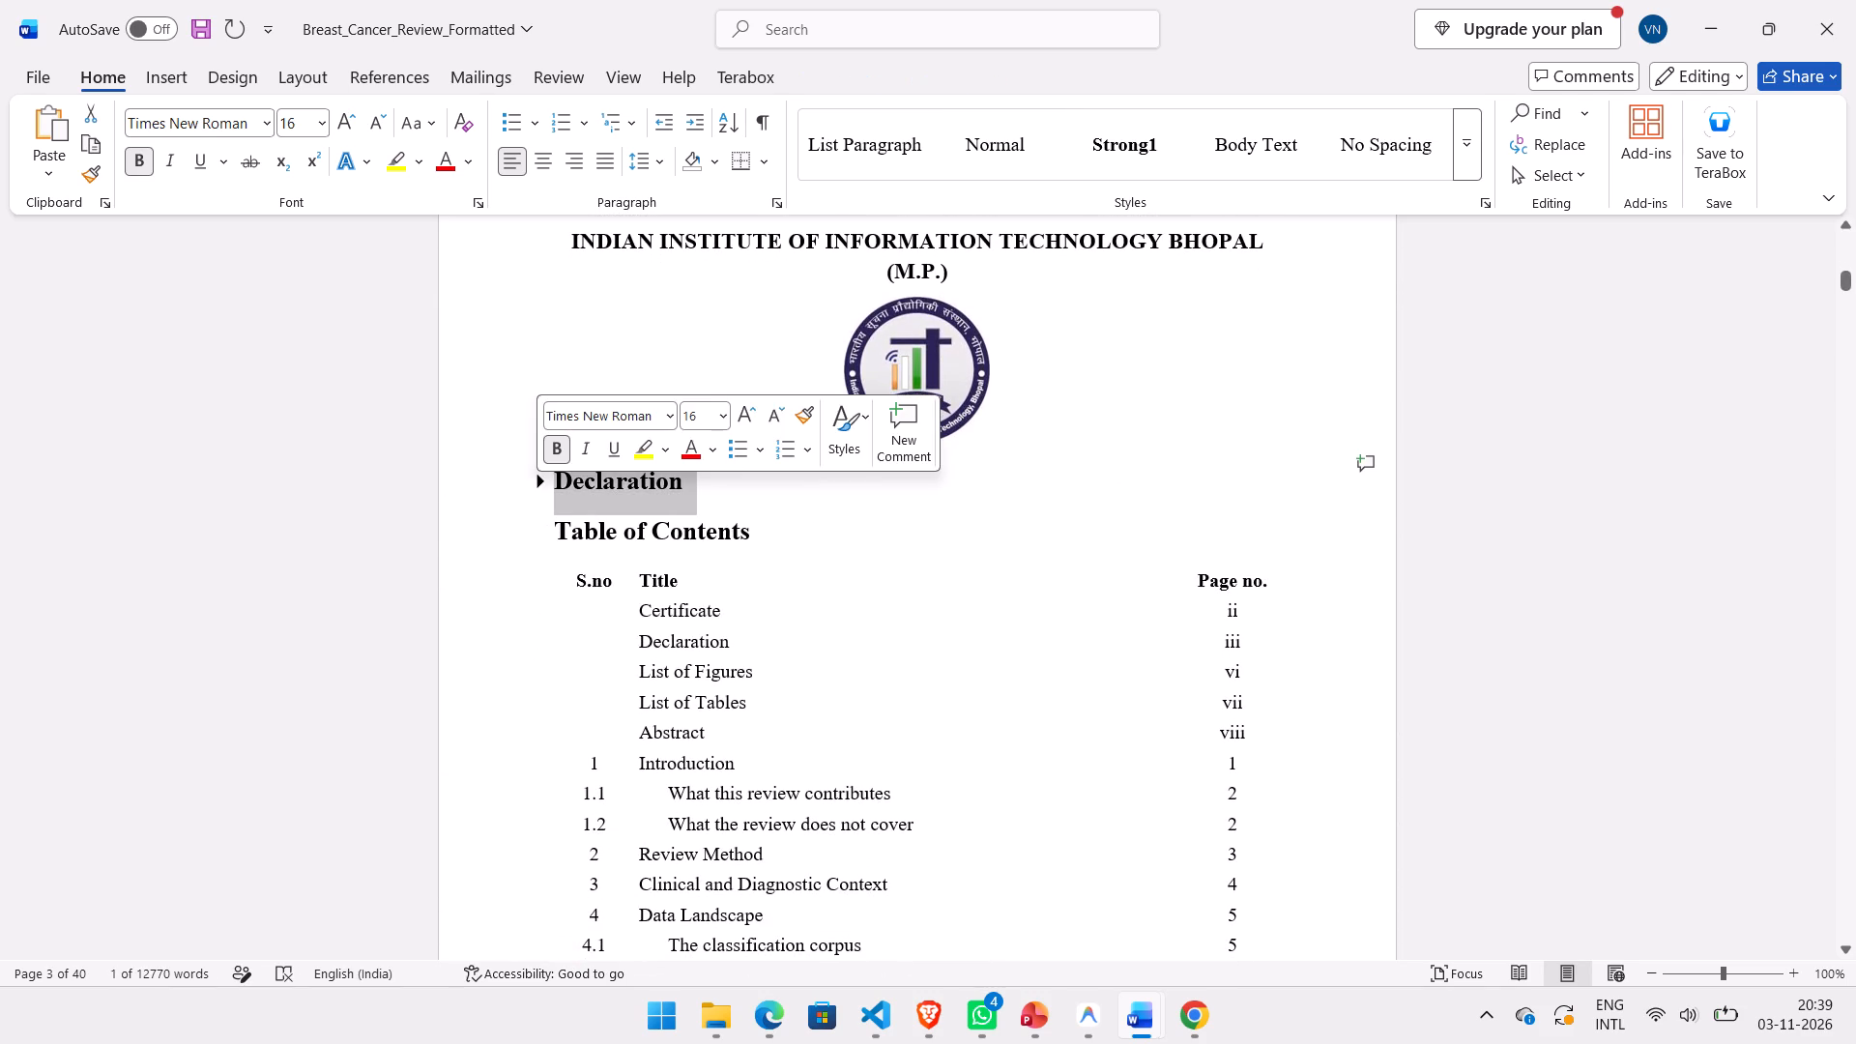
{"action": "left_click", "coordinate": [505, 499]}
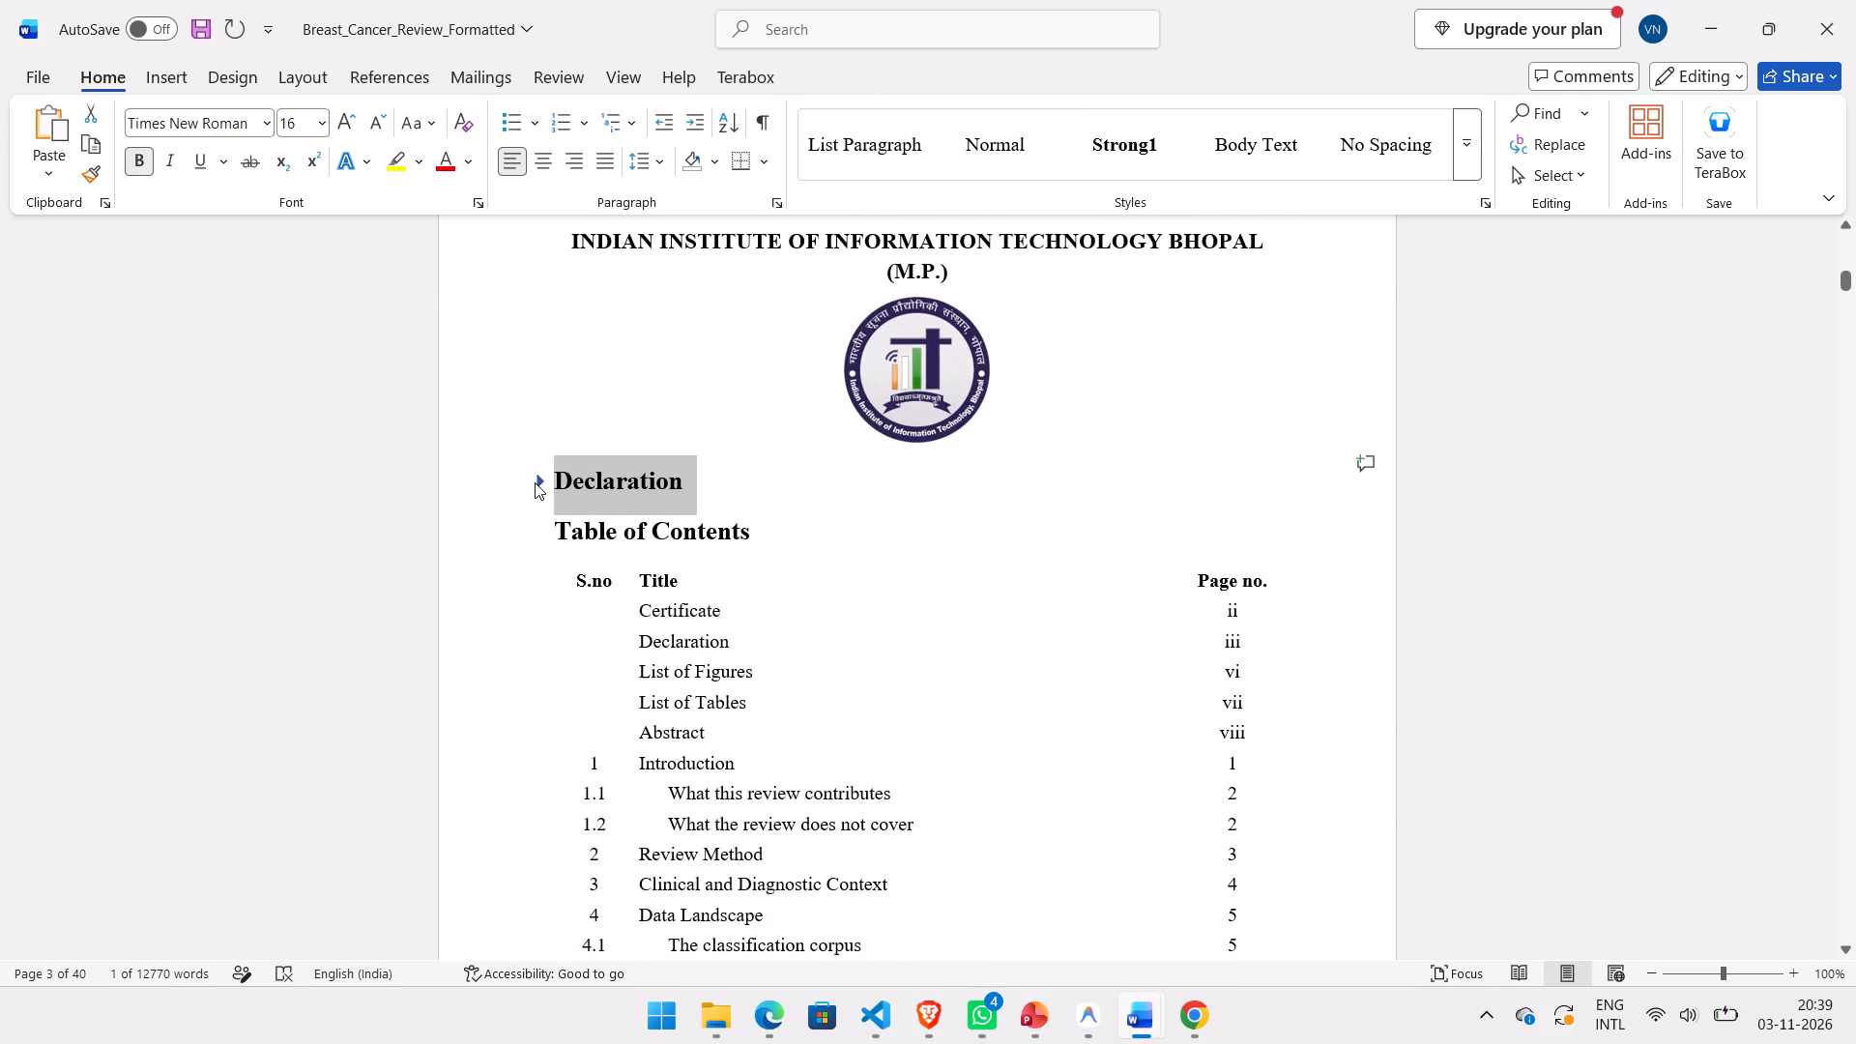
{"action": "left_click", "coordinate": [536, 482]}
{"action": "left_click", "coordinate": [536, 482]}
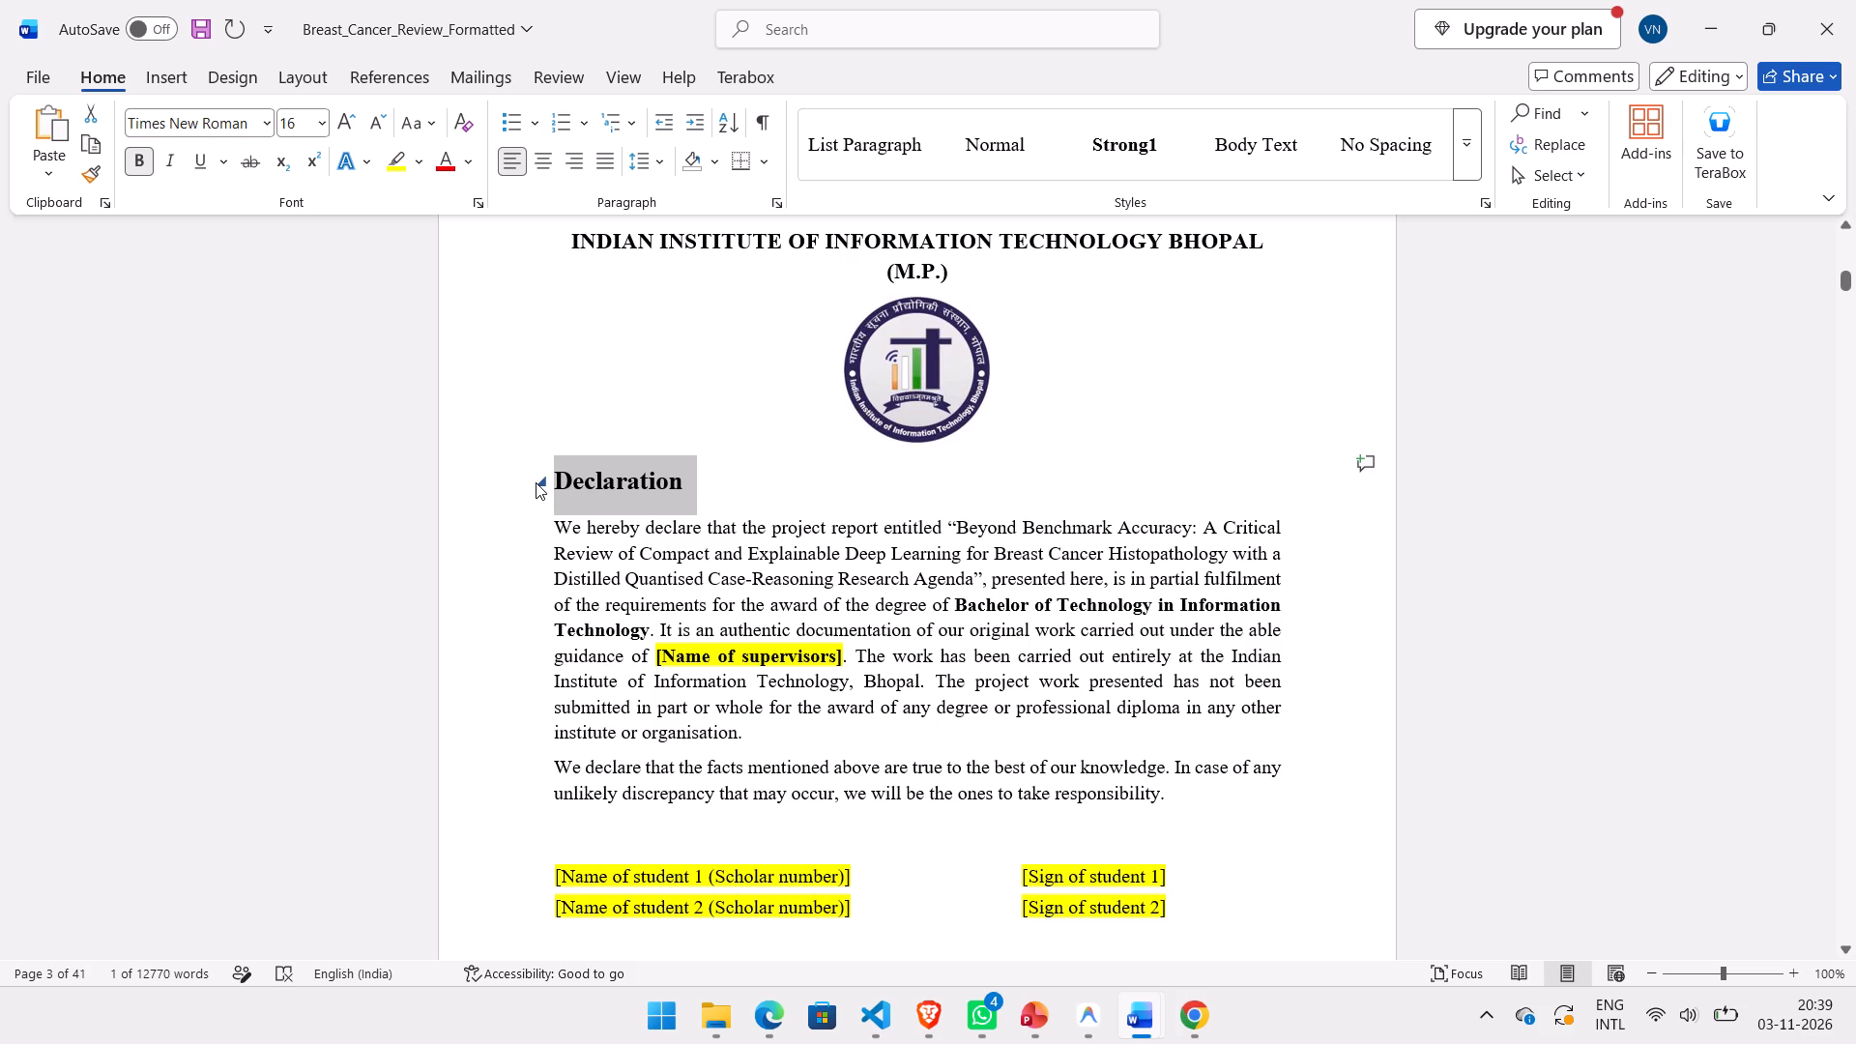
{"action": "scroll", "coordinate": [536, 482], "scroll_direction": "down", "scroll_amount": 8}
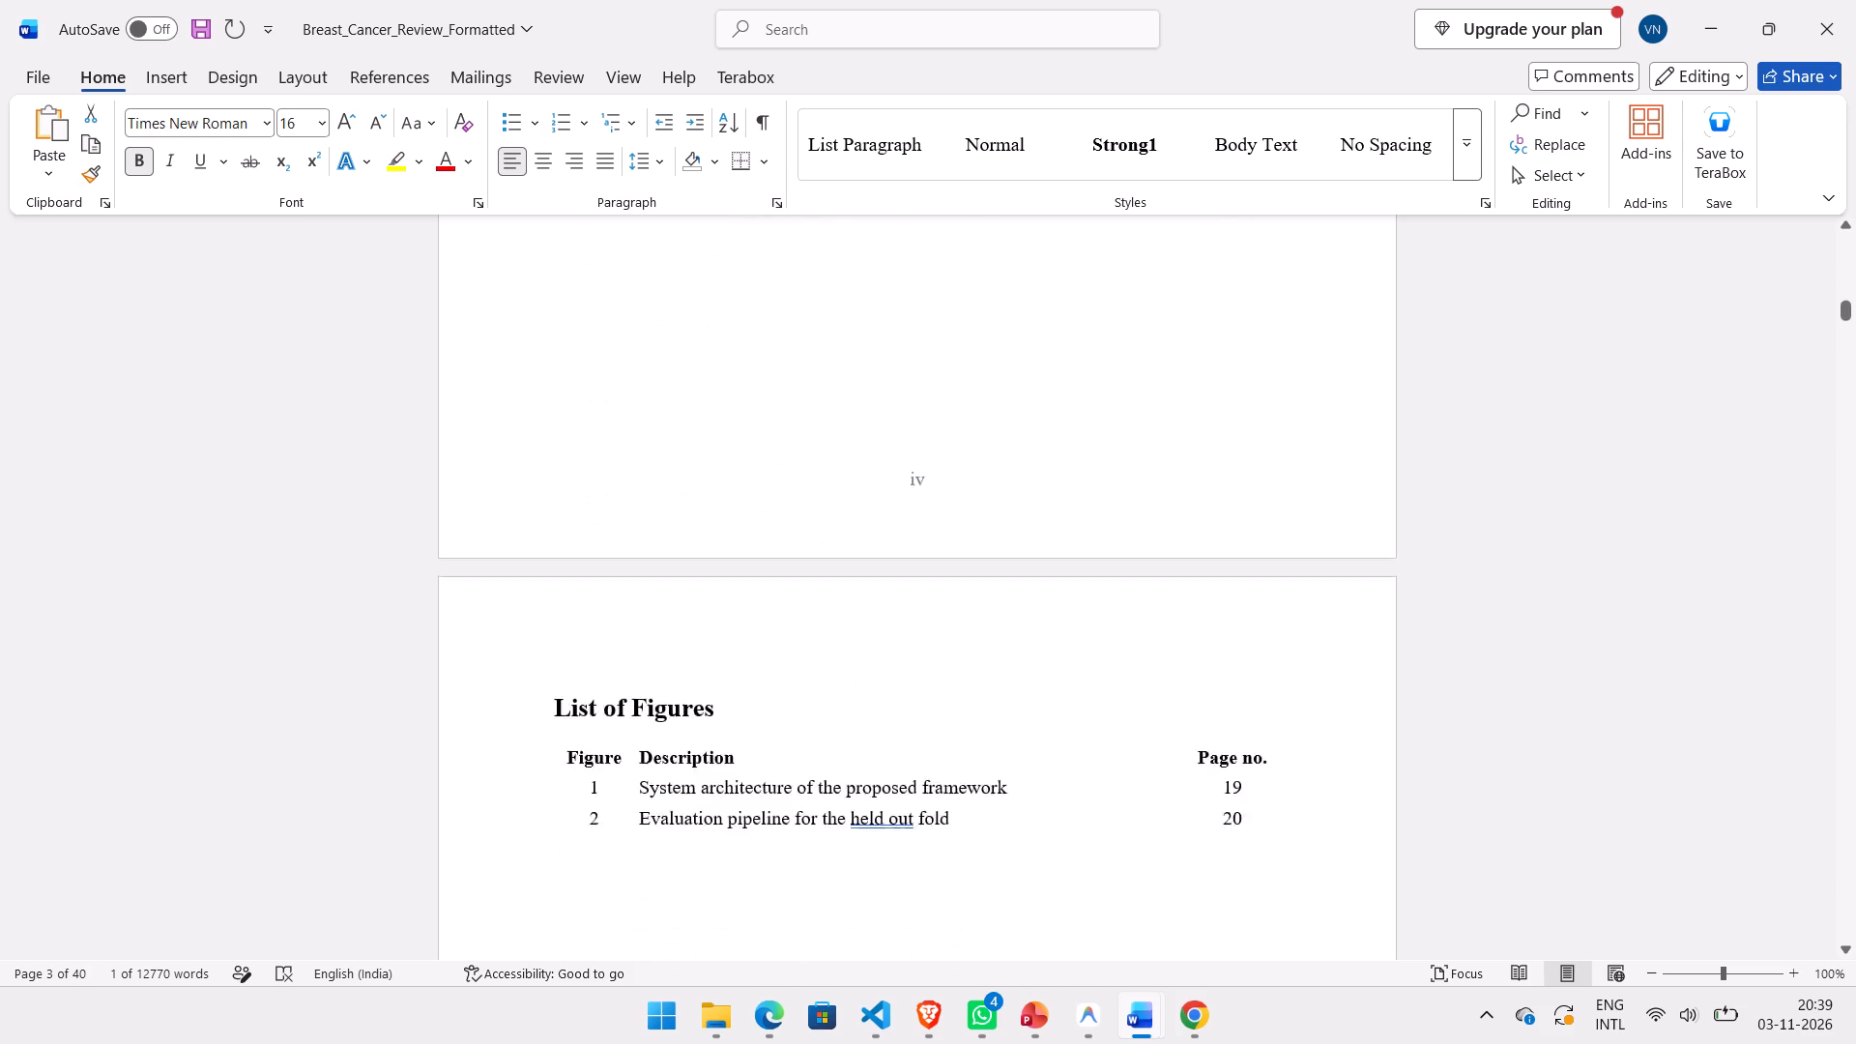
{"action": "scroll", "coordinate": [536, 482], "scroll_direction": "down", "scroll_amount": 3}
{"action": "scroll", "coordinate": [536, 482], "scroll_direction": "up", "scroll_amount": 4}
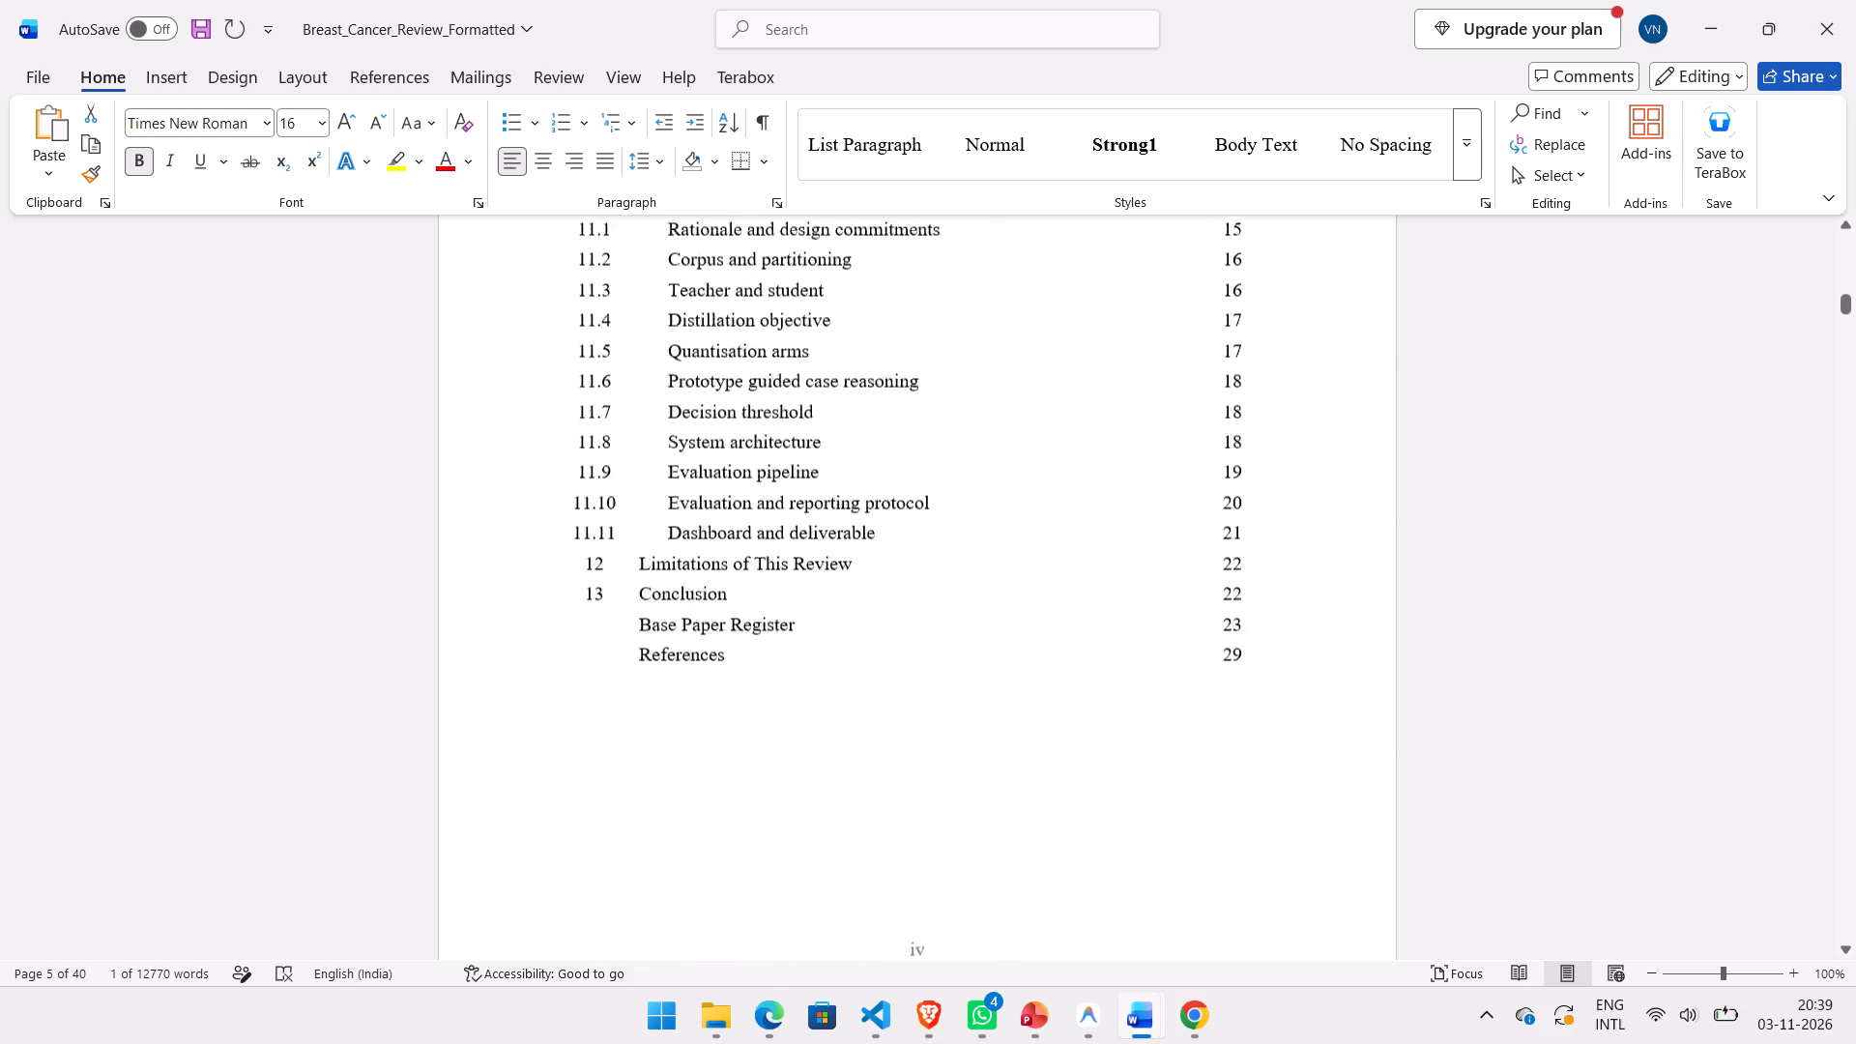
{"action": "scroll", "coordinate": [536, 482], "scroll_direction": "up", "scroll_amount": 6}
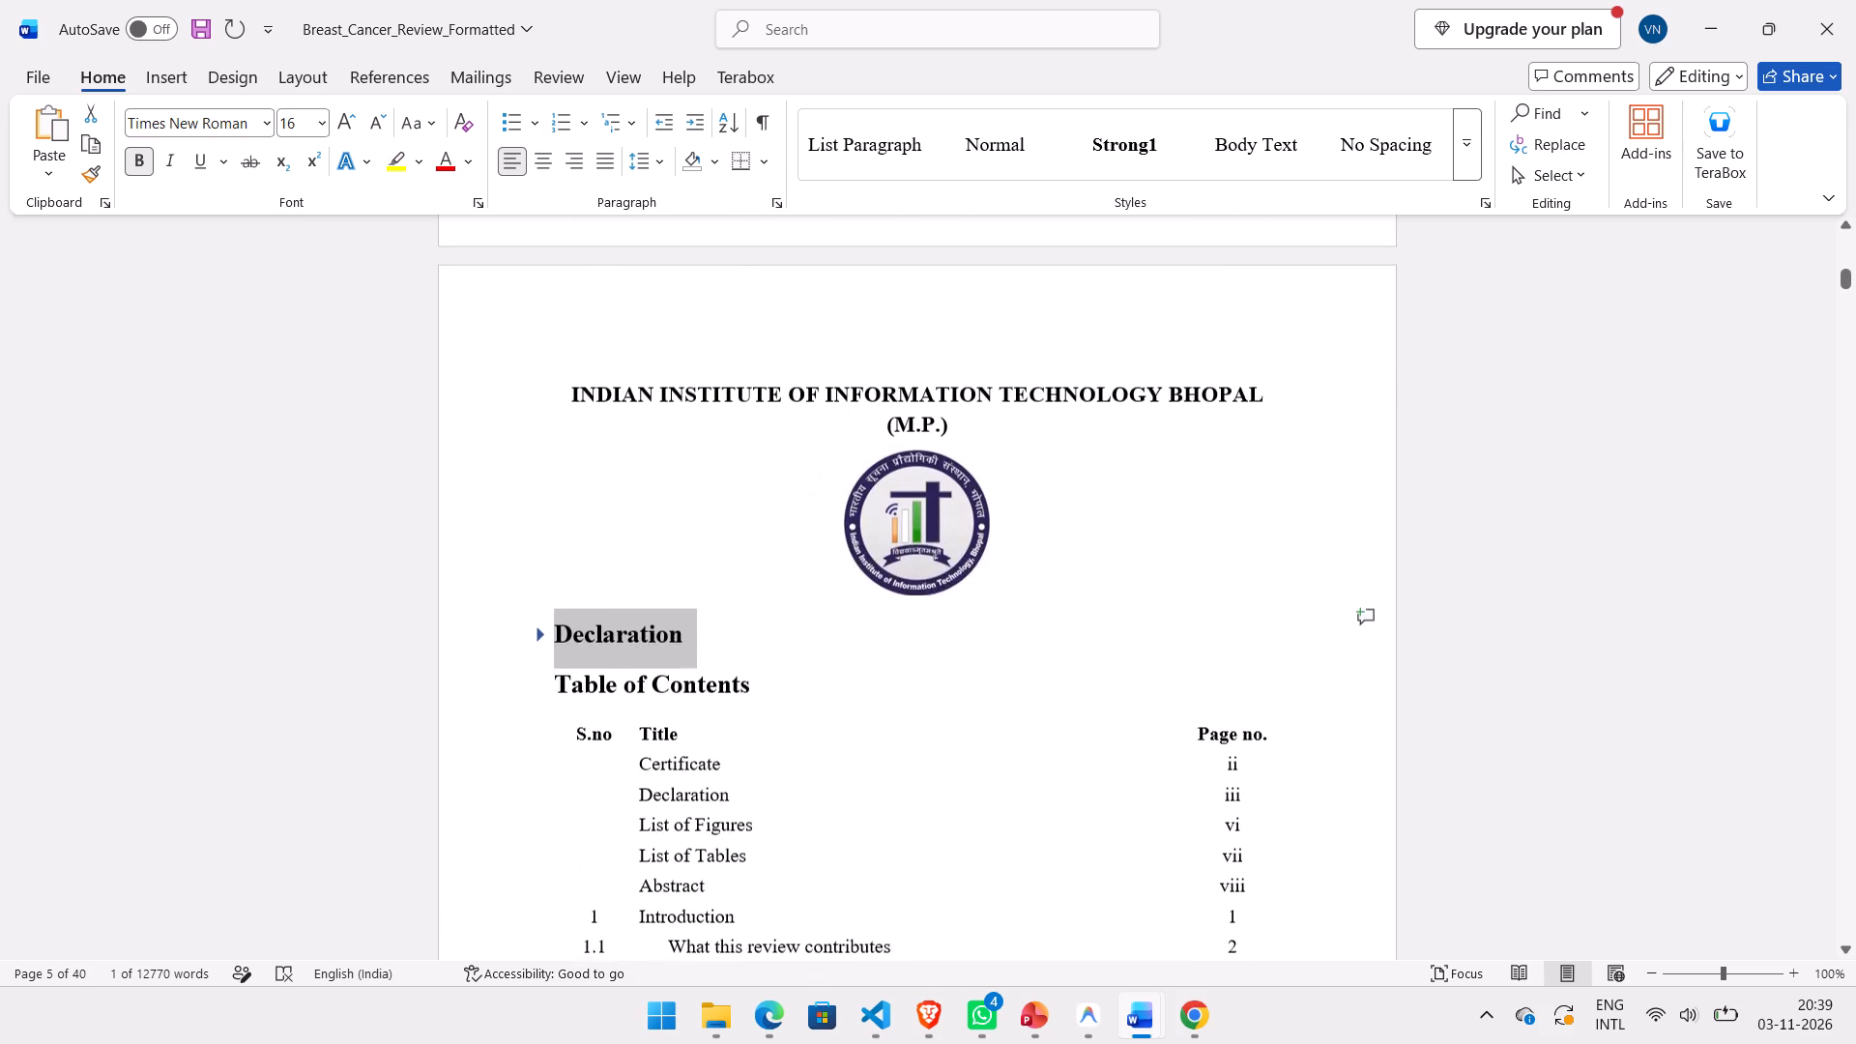
{"action": "left_click", "coordinate": [537, 631]}
{"action": "left_click", "coordinate": [543, 644]}
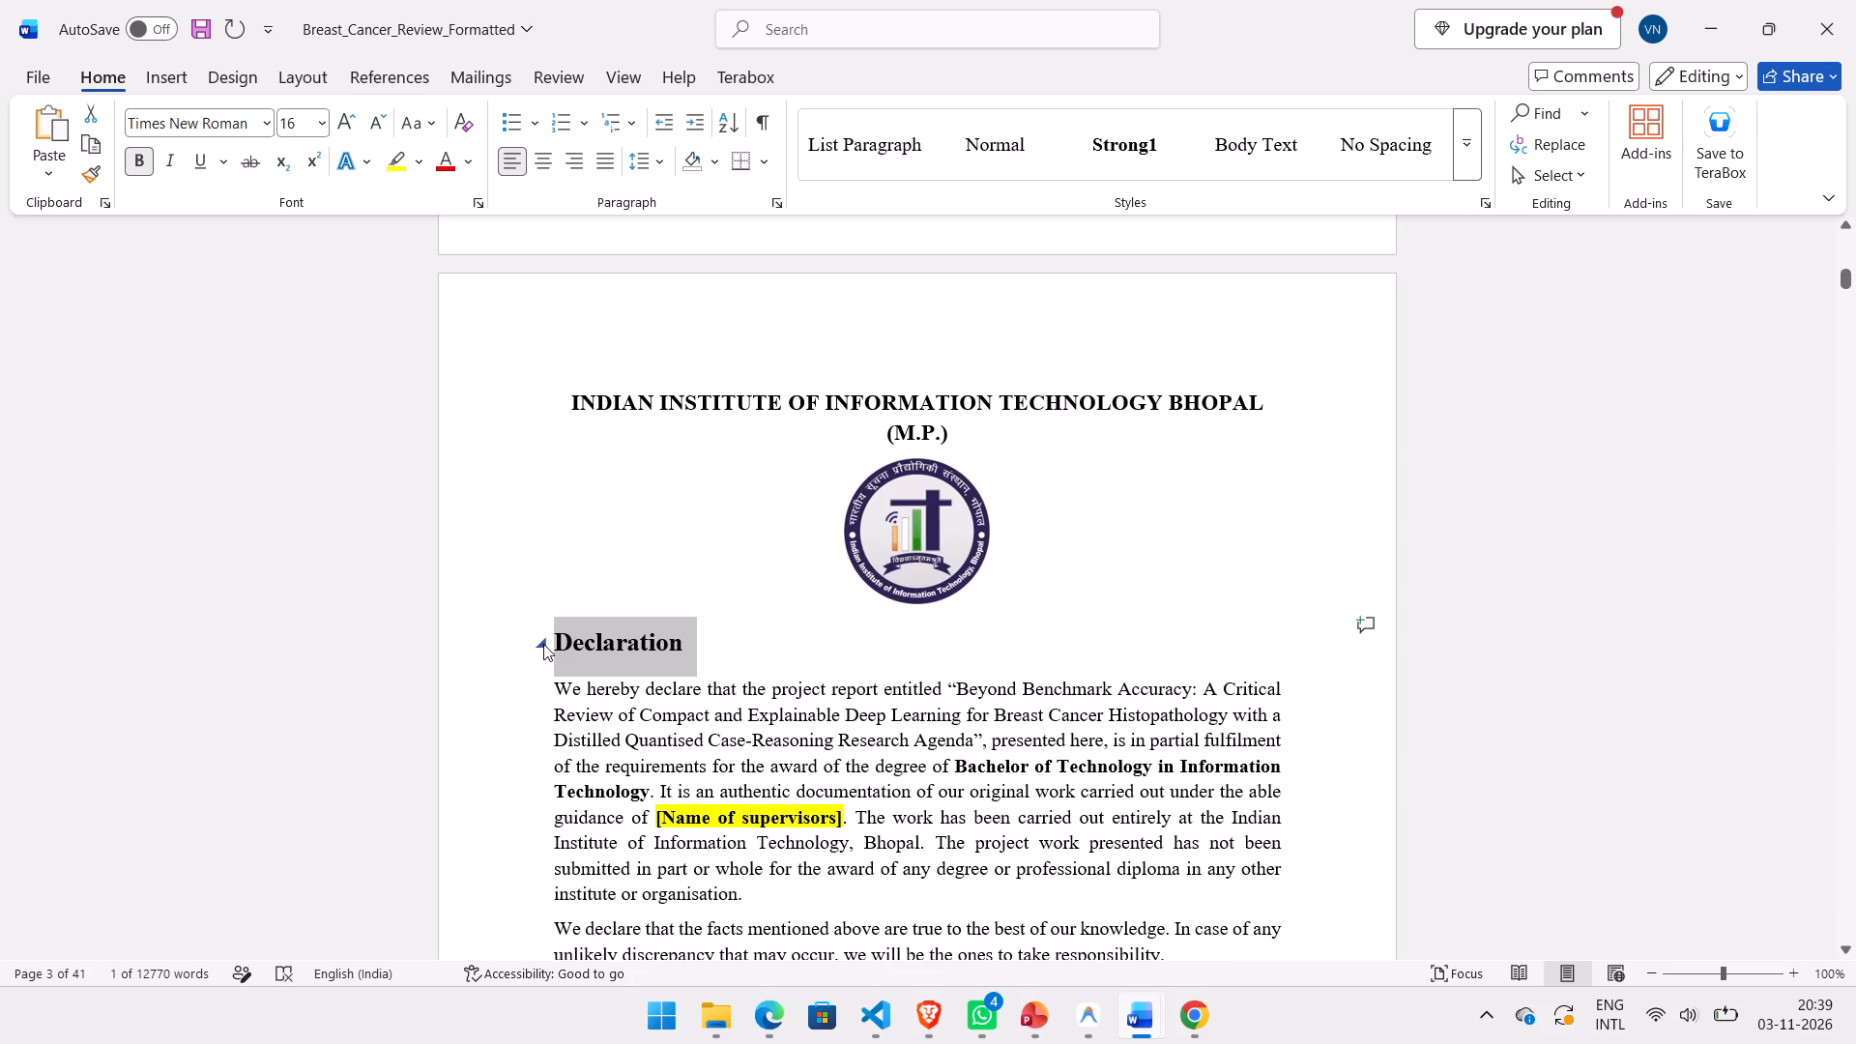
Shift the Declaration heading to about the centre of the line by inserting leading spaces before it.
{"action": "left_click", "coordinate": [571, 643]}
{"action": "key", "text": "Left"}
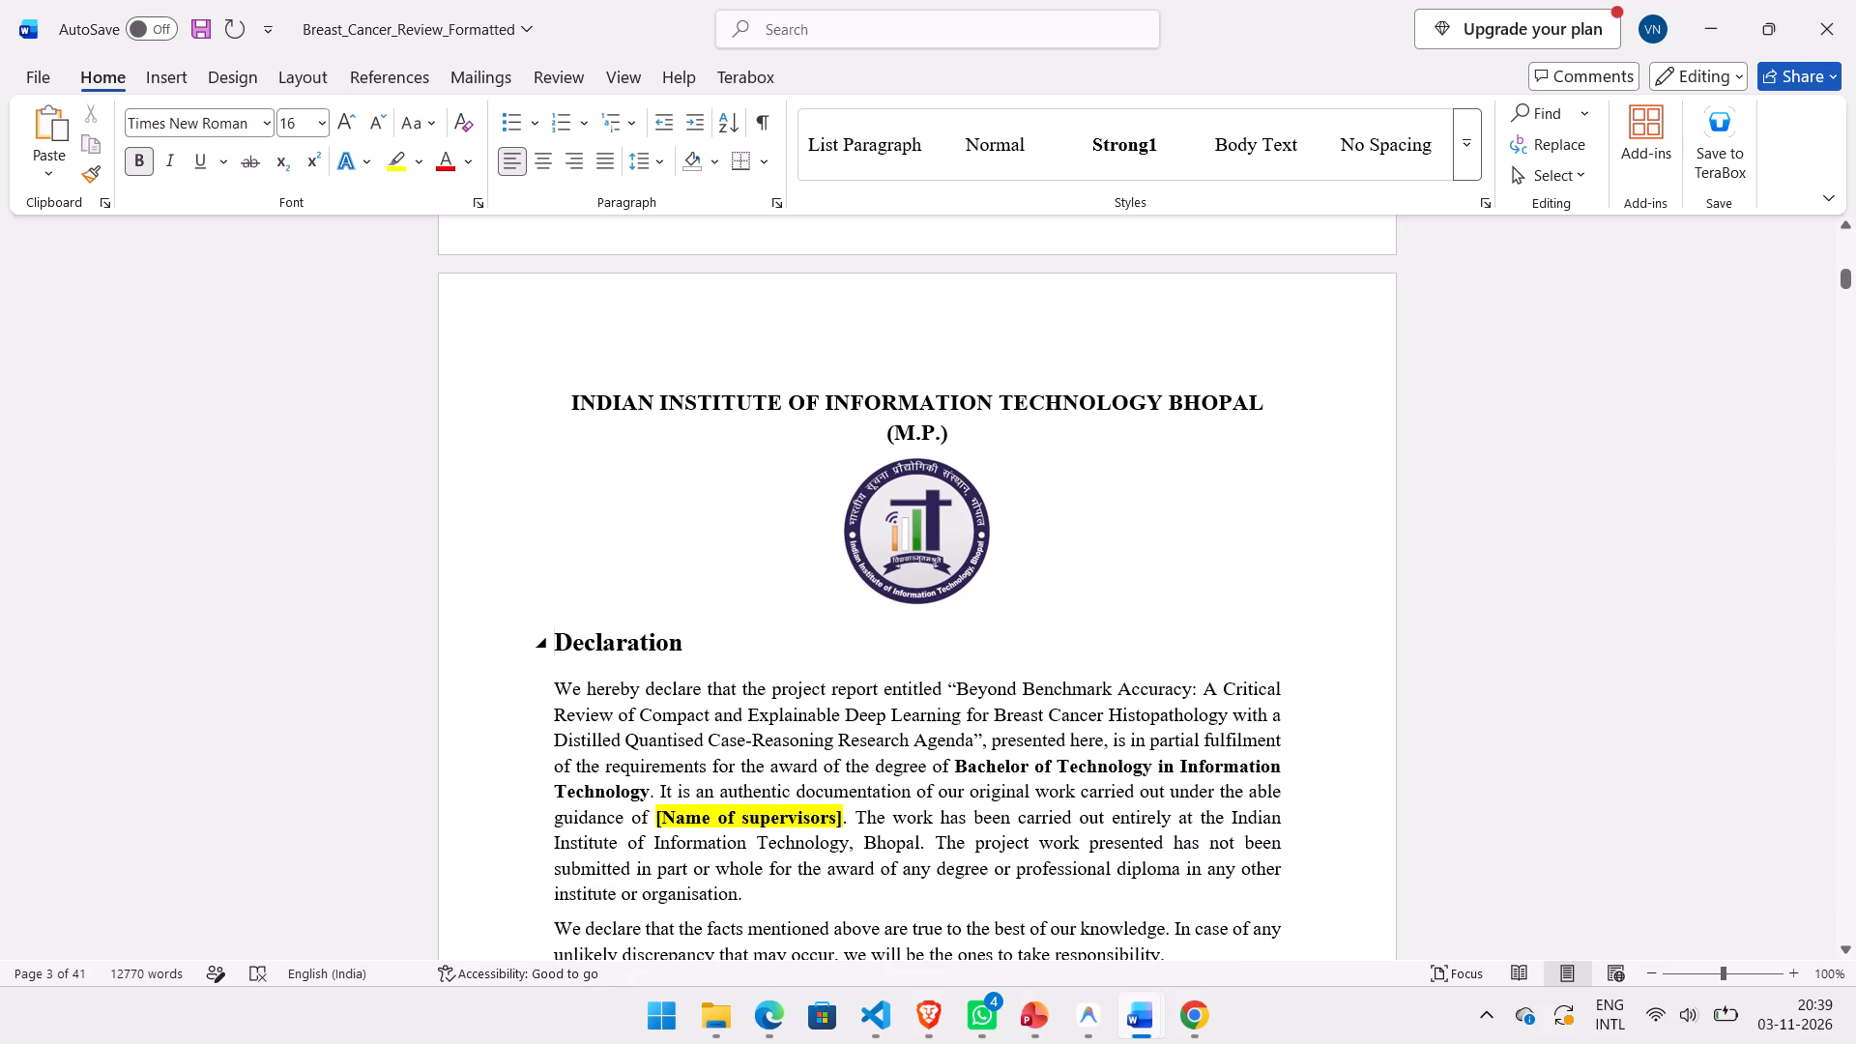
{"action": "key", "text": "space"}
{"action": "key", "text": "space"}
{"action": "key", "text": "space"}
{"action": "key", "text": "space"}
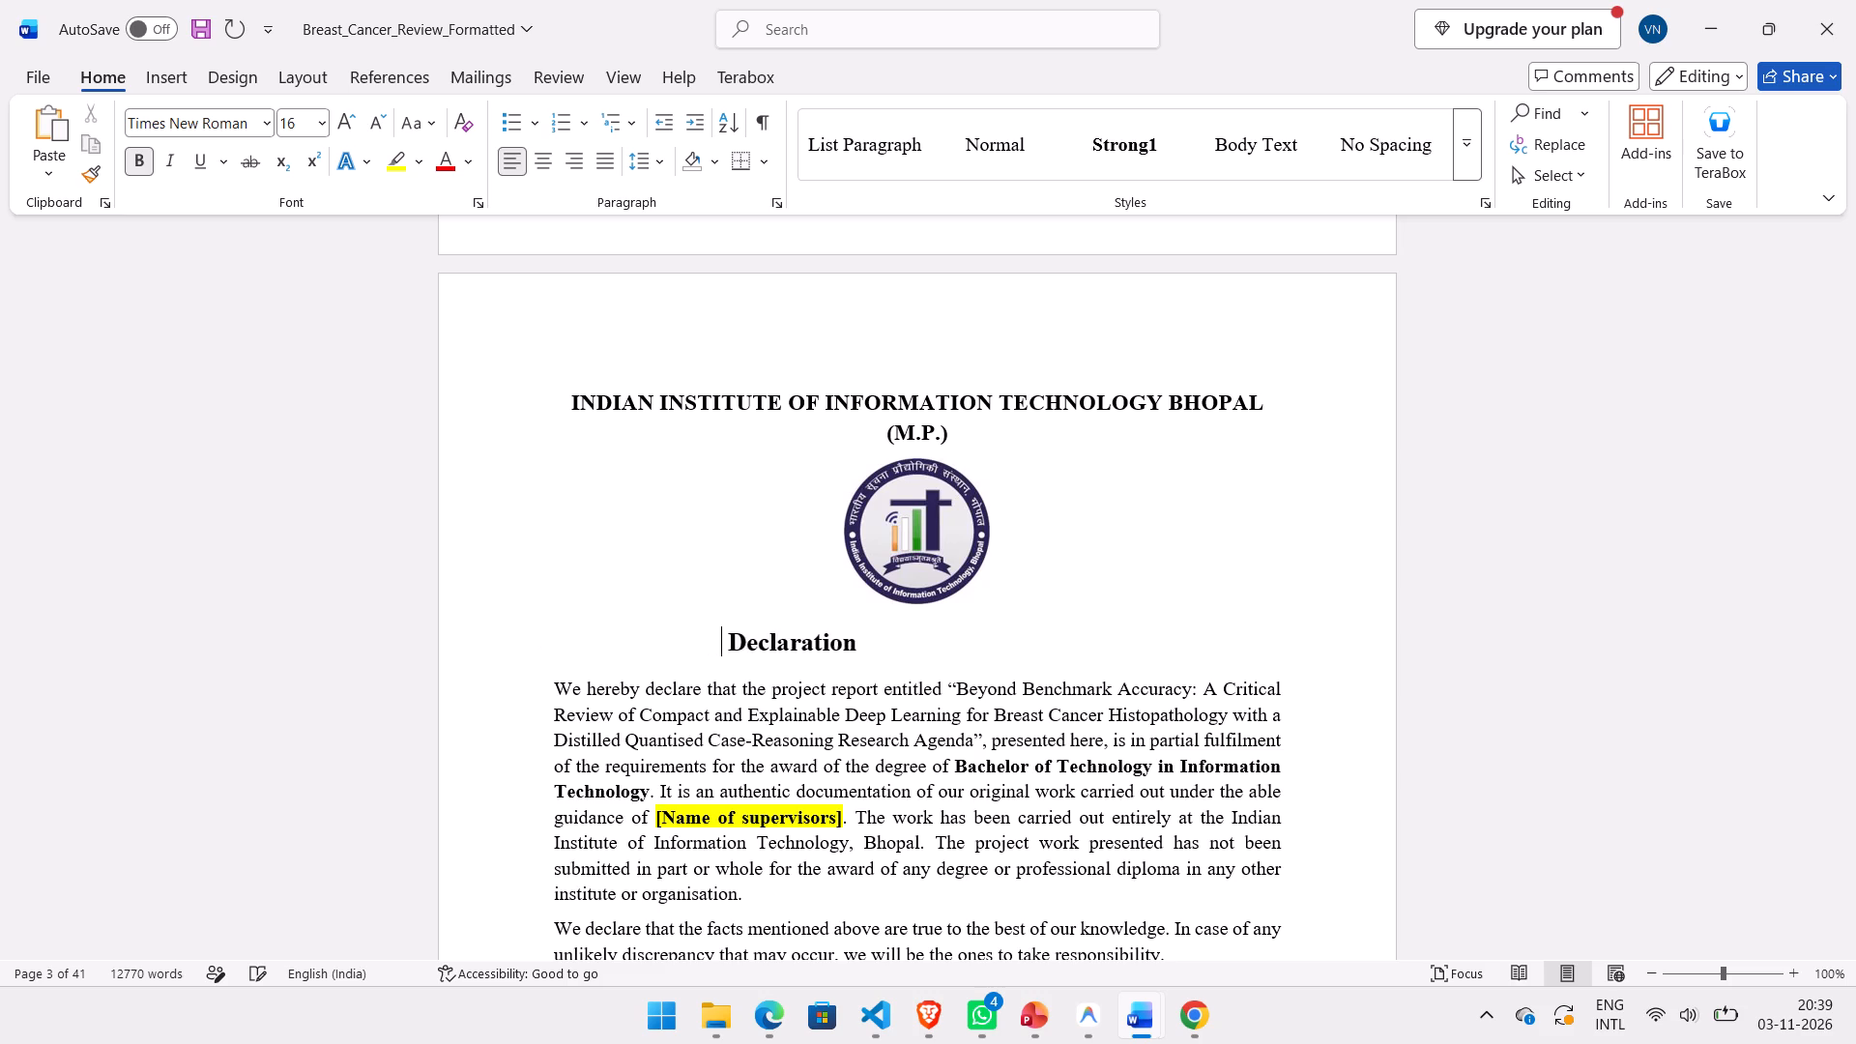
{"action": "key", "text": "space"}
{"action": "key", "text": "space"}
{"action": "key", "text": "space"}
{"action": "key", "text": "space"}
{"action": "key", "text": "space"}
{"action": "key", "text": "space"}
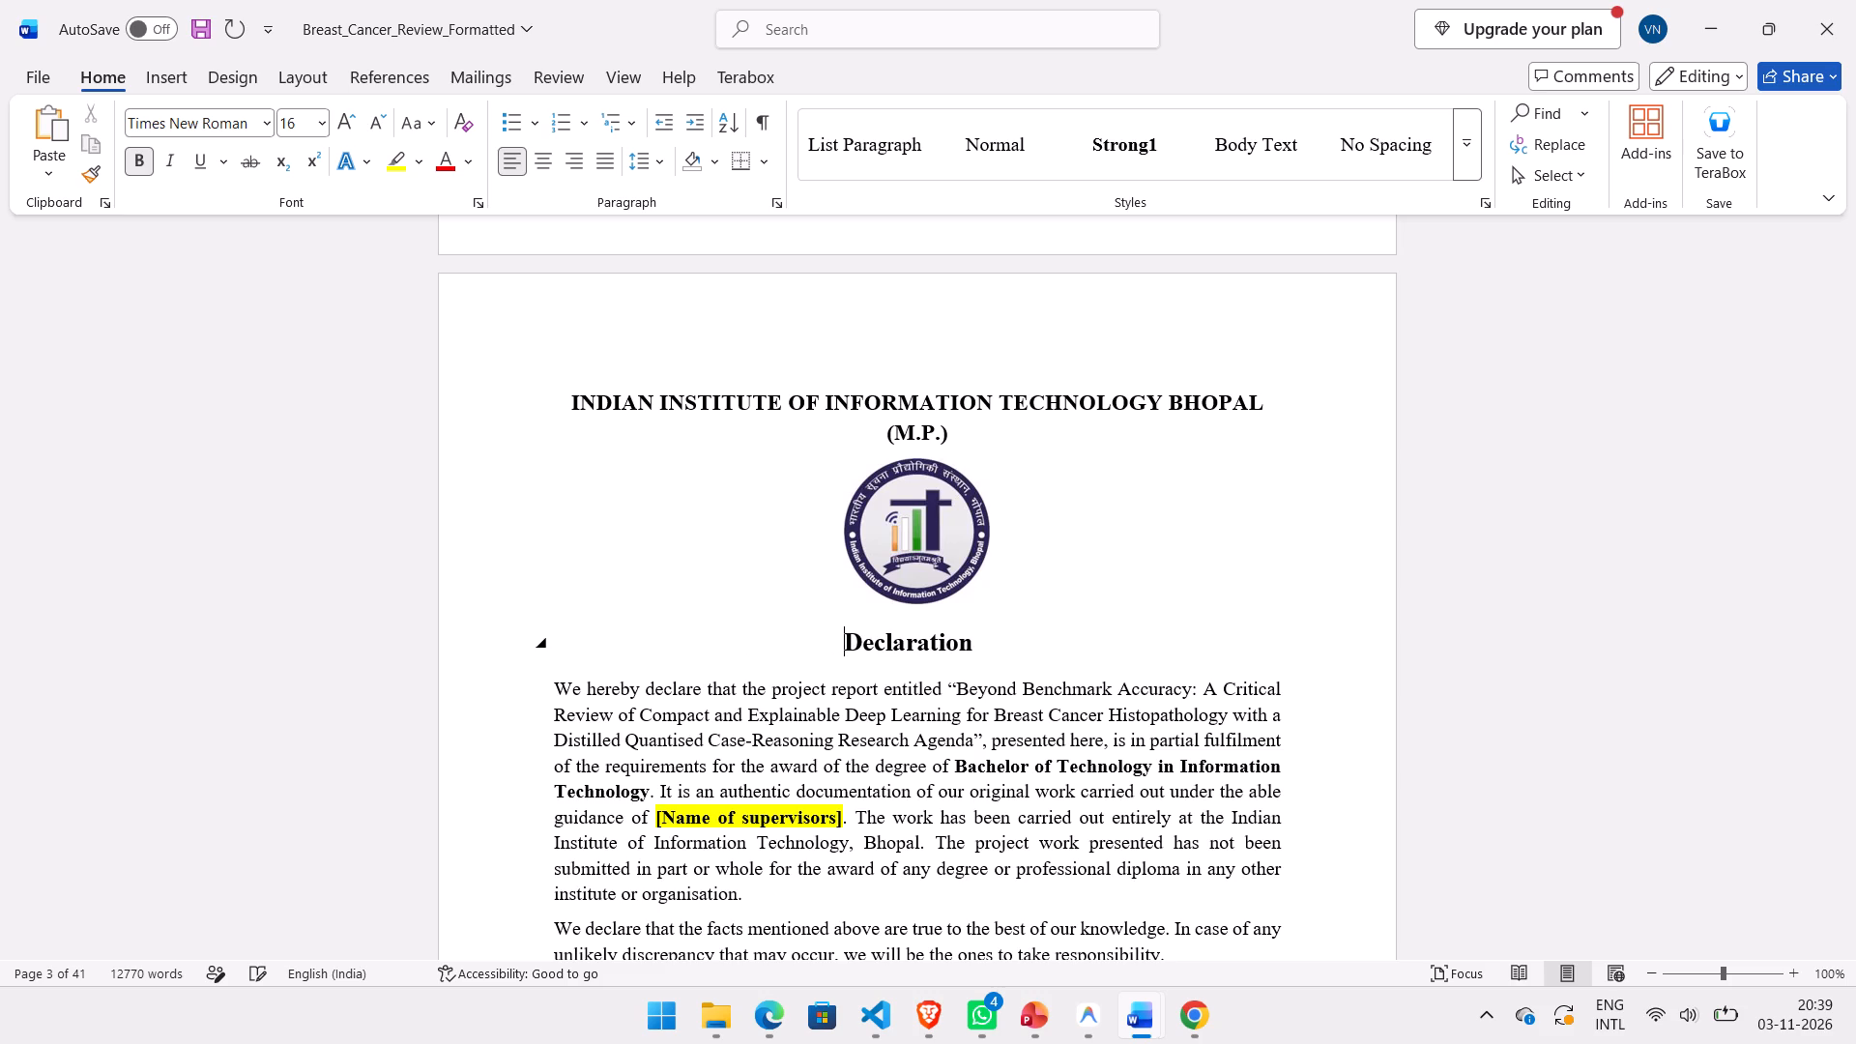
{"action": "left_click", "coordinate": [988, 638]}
Delete the highlighted "[Name of student 2 (Scholar number)]" placeholder from the Declaration's signature table.
{"action": "scroll", "coordinate": [988, 638], "scroll_direction": "down", "scroll_amount": 2}
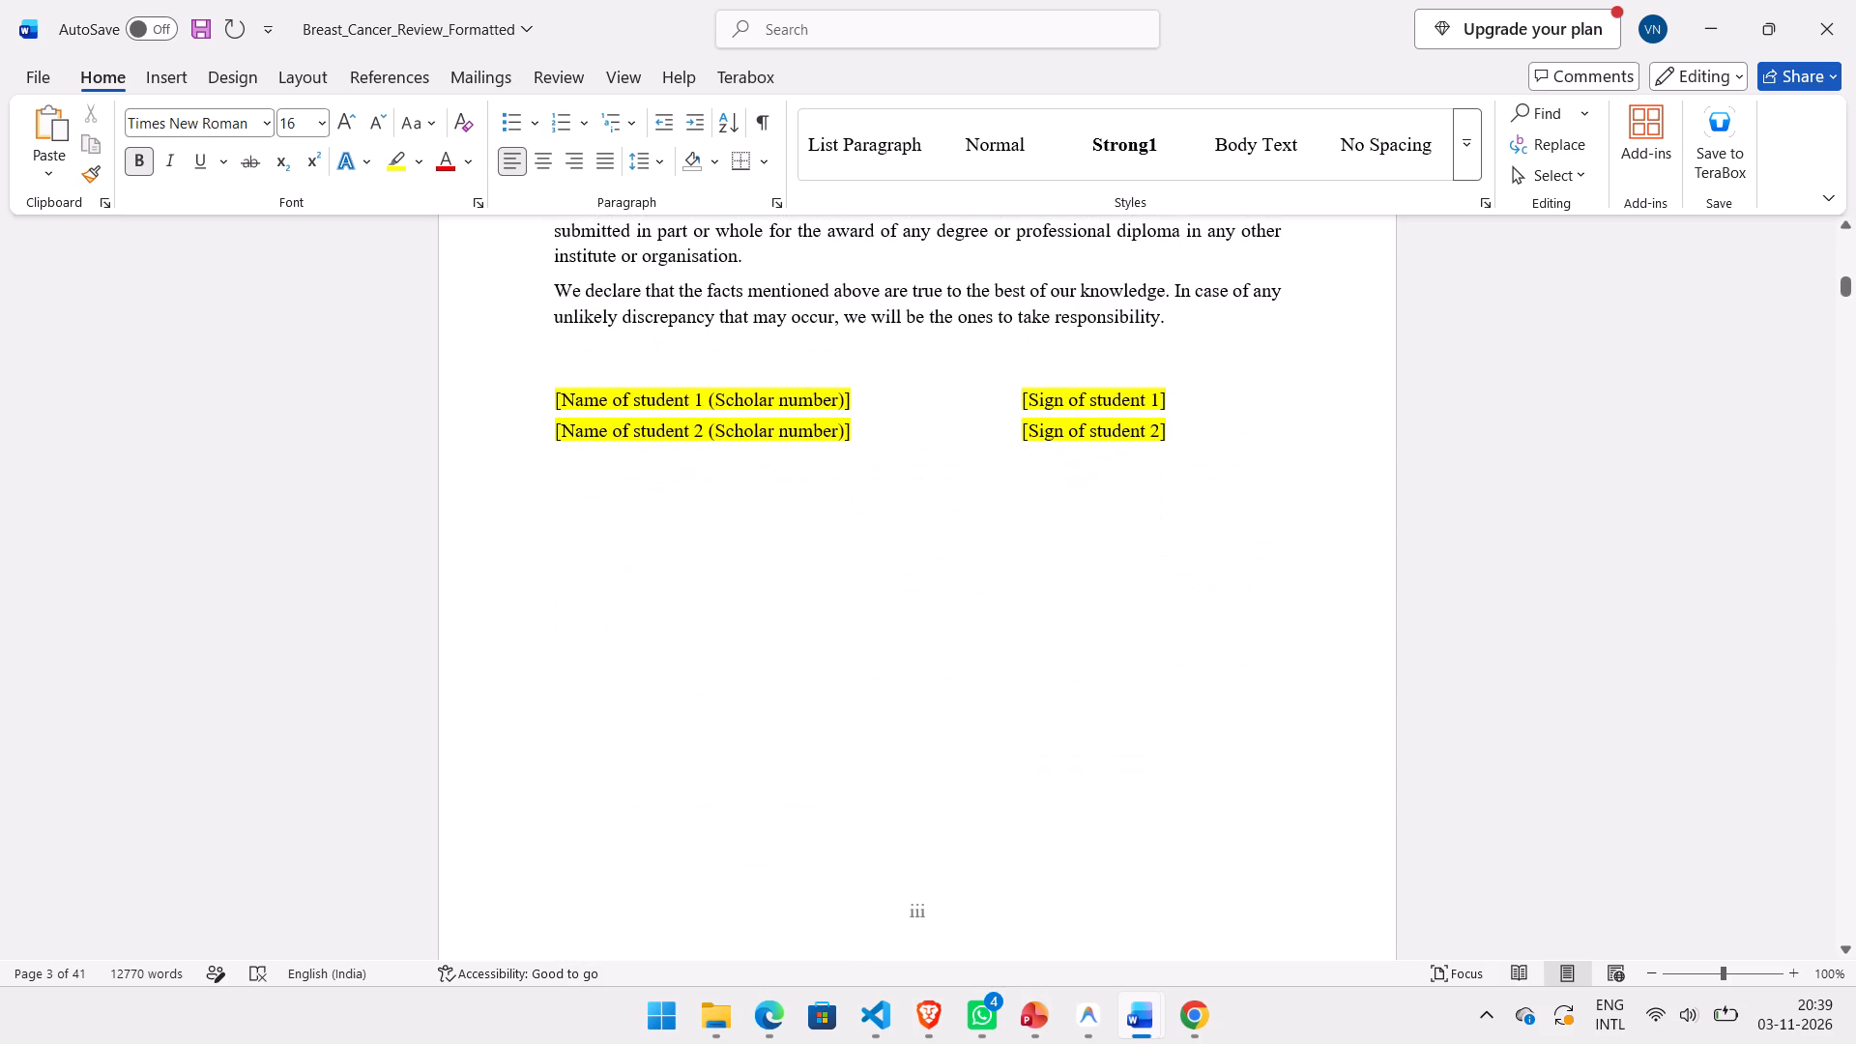
{"action": "left_click", "coordinate": [869, 431]}
{"action": "key", "text": "BackSpace"}
{"action": "key", "text": "BackSpace"}
{"action": "key", "text": "BackSpace"}
{"action": "key", "text": "BackSpace"}
{"action": "key", "text": "BackSpace"}
{"action": "key", "text": "BackSpace"}
{"action": "key", "text": "BackSpace"}
{"action": "key", "text": "BackSpace"}
{"action": "key", "text": "BackSpace"}
{"action": "key", "text": "BackSpace"}
{"action": "key", "text": "BackSpace"}
{"action": "key", "text": "BackSpace"}
{"action": "key", "text": "BackSpace"}
{"action": "key", "text": "BackSpace"}
{"action": "key", "text": "BackSpace"}
{"action": "key", "text": "BackSpace"}
{"action": "key", "text": "BackSpace"}
{"action": "key", "text": "BackSpace"}
{"action": "key", "text": "BackSpace"}
{"action": "key", "text": "BackSpace"}
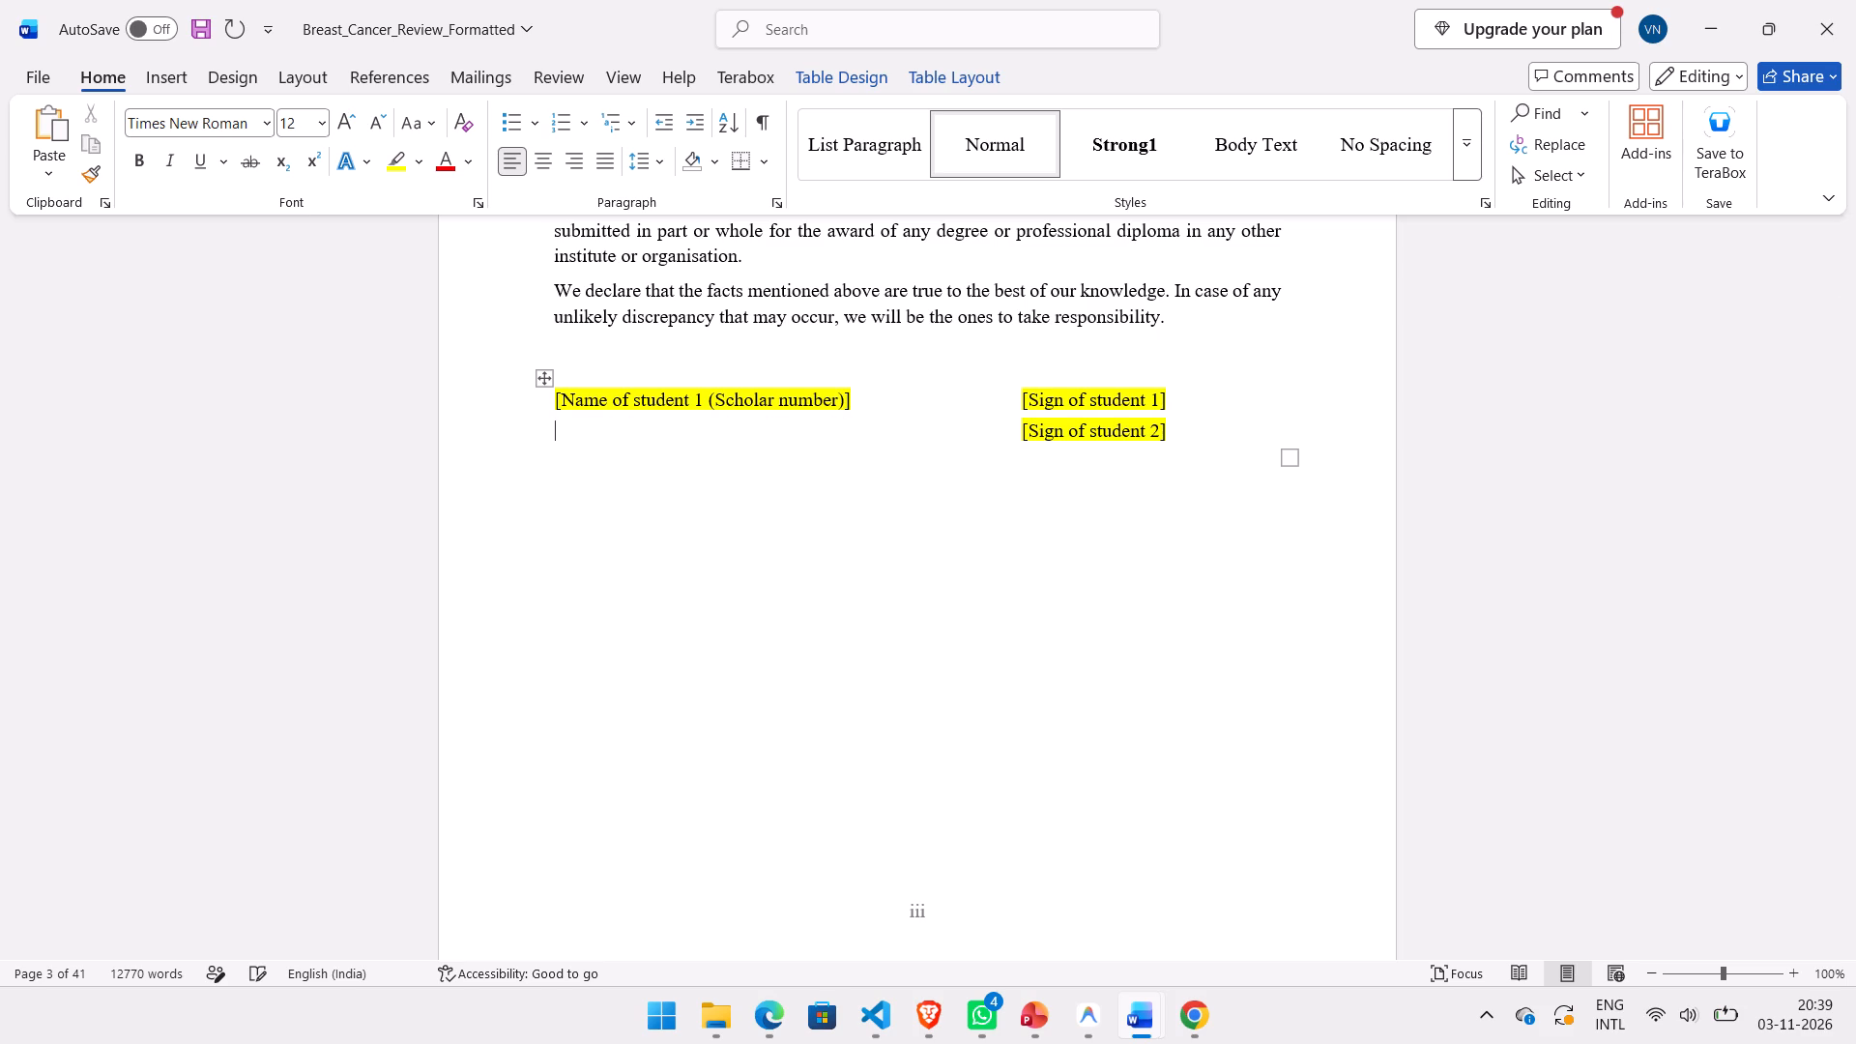
{"action": "key", "text": "BackSpace"}
{"action": "key", "text": "BackSpace"}
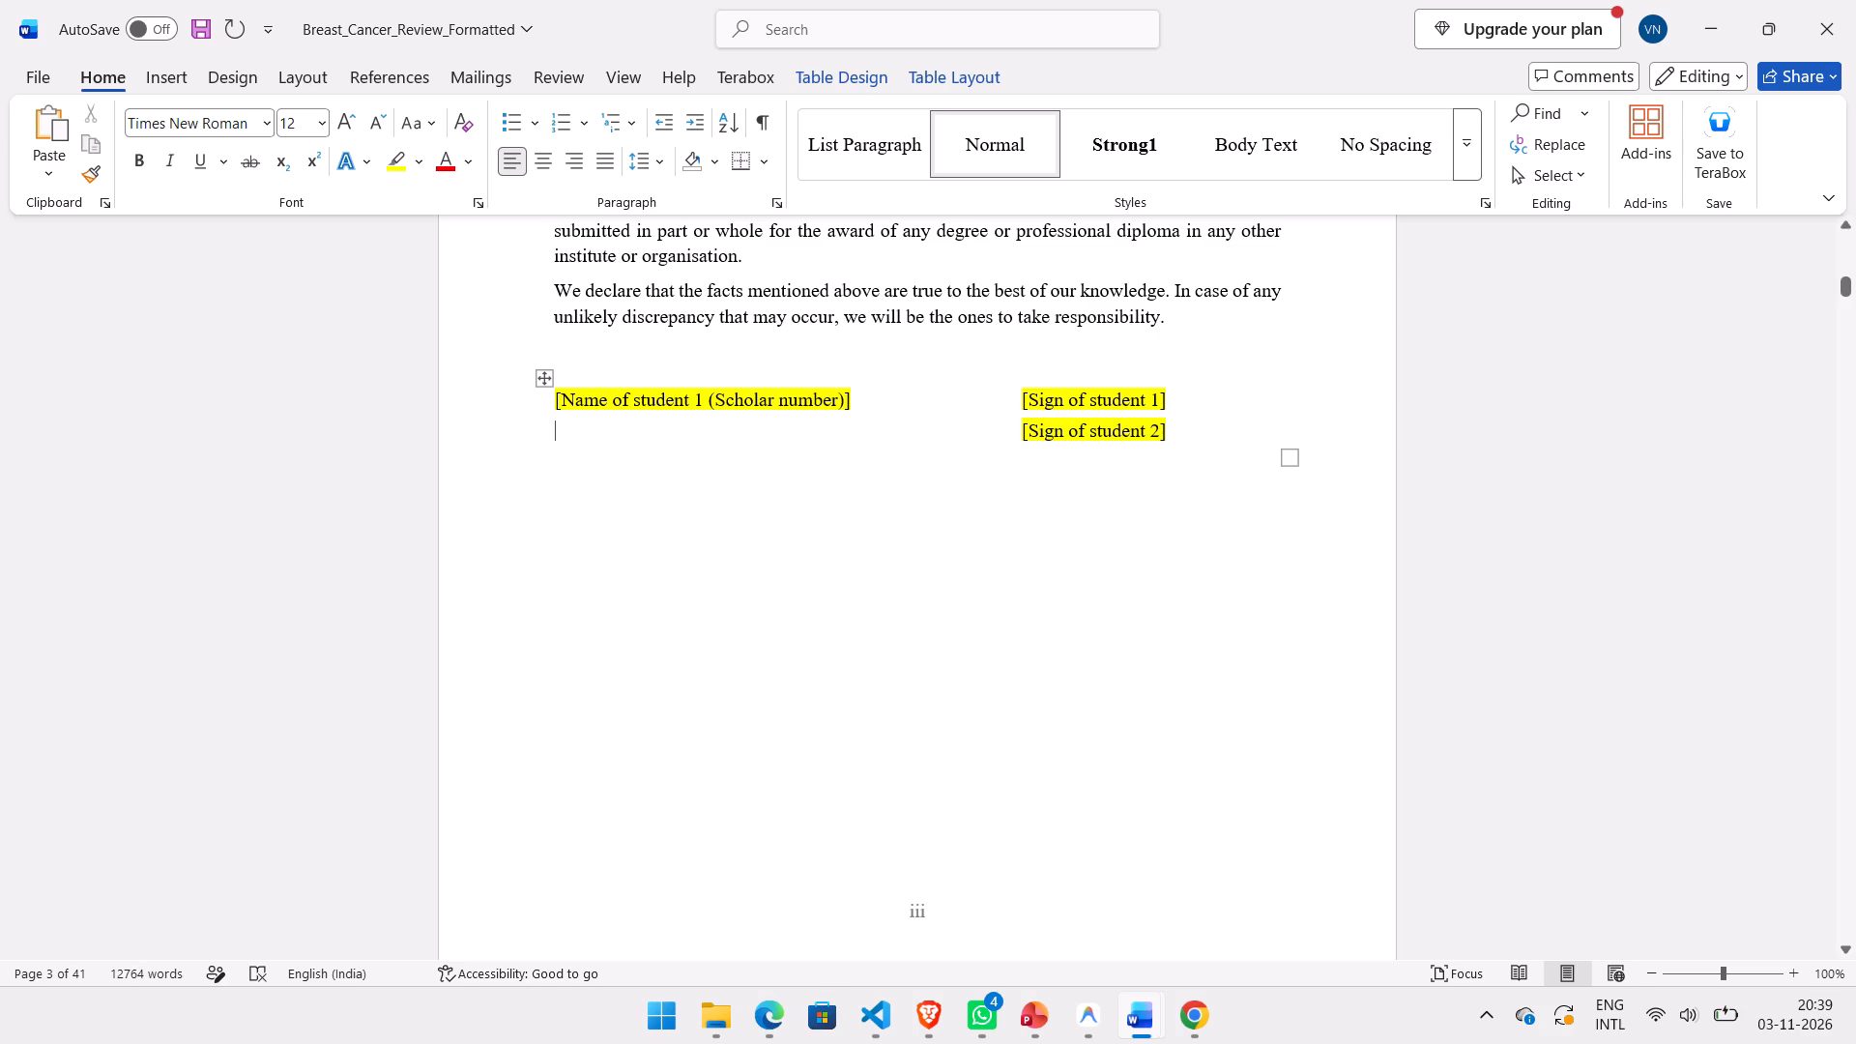
Delete the highlighted "[Name of student 1 (Scholar number)]" placeholder from the Declaration's signature table.
{"action": "left_click", "coordinate": [858, 403]}
{"action": "key", "text": "BackSpace"}
{"action": "key", "text": "BackSpace"}
{"action": "key", "text": "BackSpace"}
{"action": "key", "text": "BackSpace"}
{"action": "key", "text": "BackSpace"}
{"action": "key", "text": "BackSpace"}
{"action": "key", "text": "BackSpace"}
{"action": "key", "text": "BackSpace"}
{"action": "key", "text": "BackSpace"}
{"action": "key", "text": "BackSpace"}
{"action": "key", "text": "BackSpace"}
{"action": "key", "text": "BackSpace"}
{"action": "key", "text": "BackSpace"}
{"action": "key", "text": "BackSpace"}
{"action": "key", "text": "BackSpace"}
{"action": "key", "text": "BackSpace"}
{"action": "key", "text": "BackSpace"}
{"action": "key", "text": "BackSpace"}
{"action": "key", "text": "BackSpace"}
{"action": "key", "text": "BackSpace"}
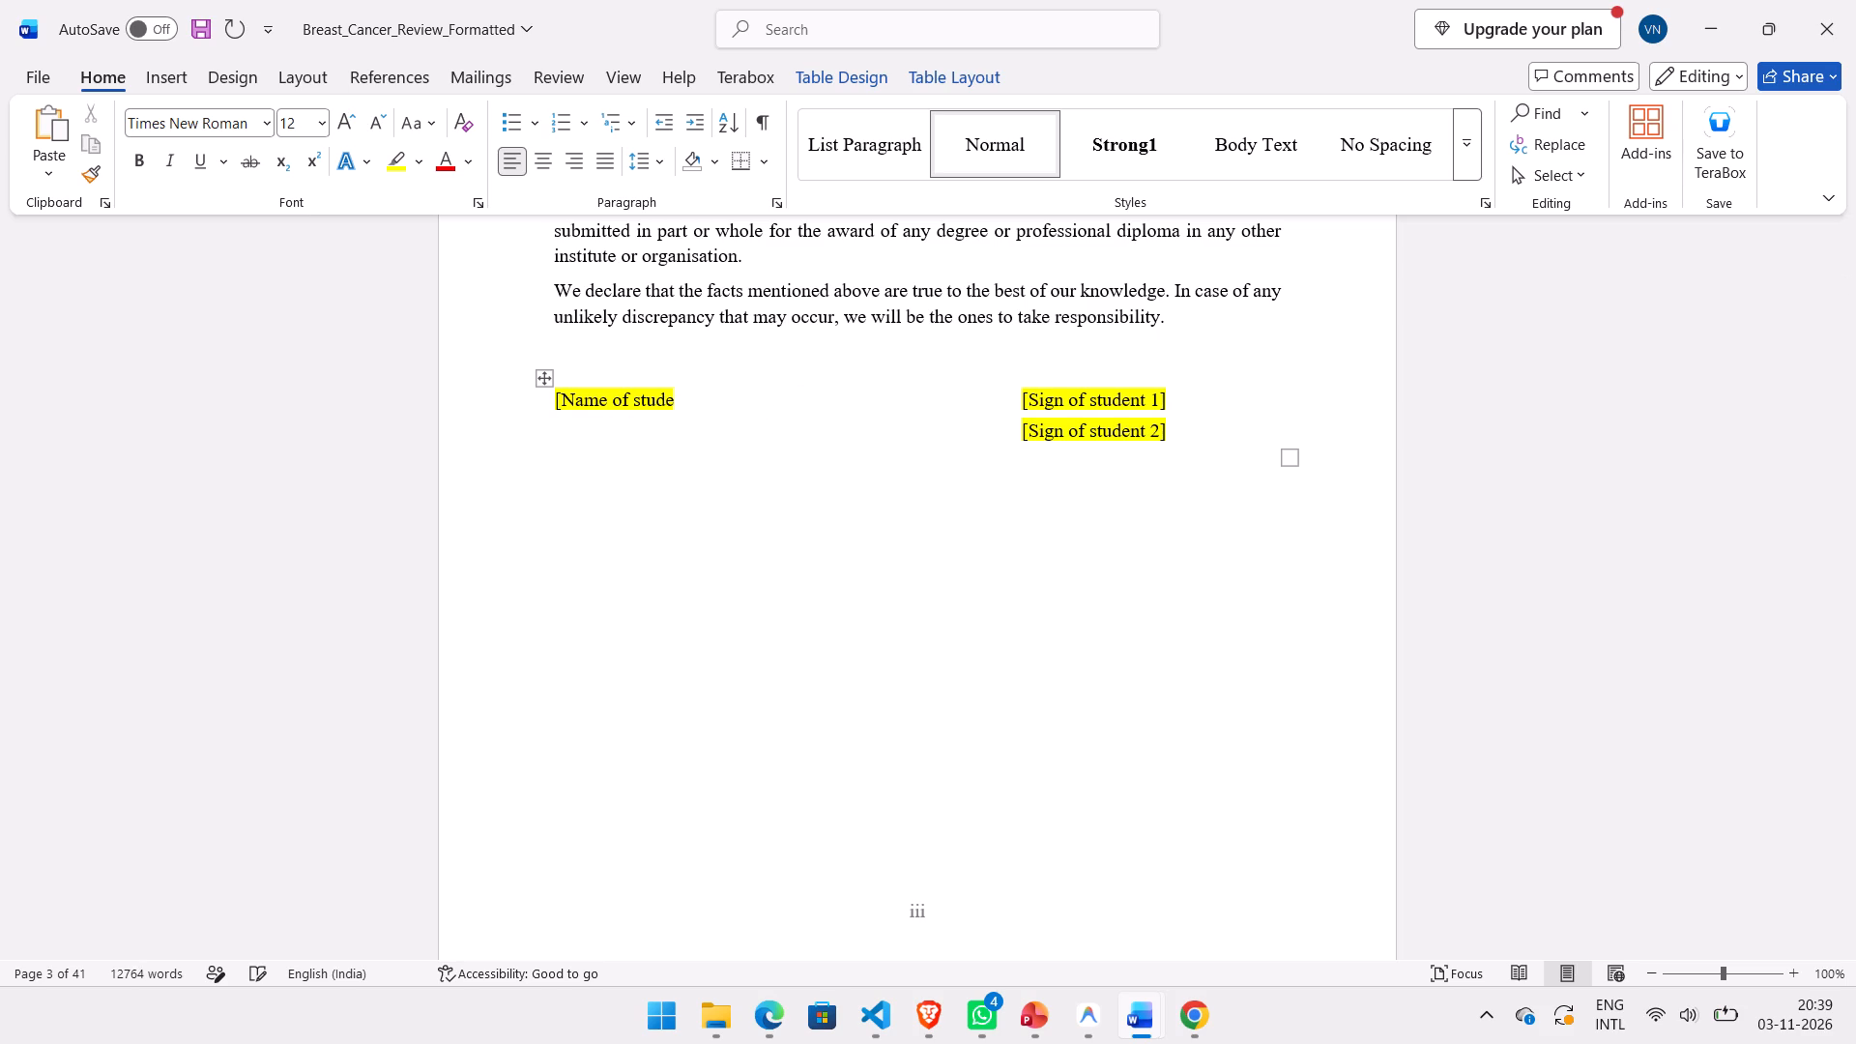
{"action": "key", "text": "BackSpace"}
{"action": "key", "text": "BackSpace"}
{"action": "key", "text": "BackSpace"}
{"action": "key", "text": "BackSpace"}
{"action": "key", "text": "BackSpace"}
{"action": "key", "text": "BackSpace"}
{"action": "key", "text": "BackSpace"}
{"action": "key", "text": "BackSpace"}
{"action": "key", "text": "BackSpace"}
{"action": "key", "text": "BackSpace"}
{"action": "key", "text": "BackSpace"}
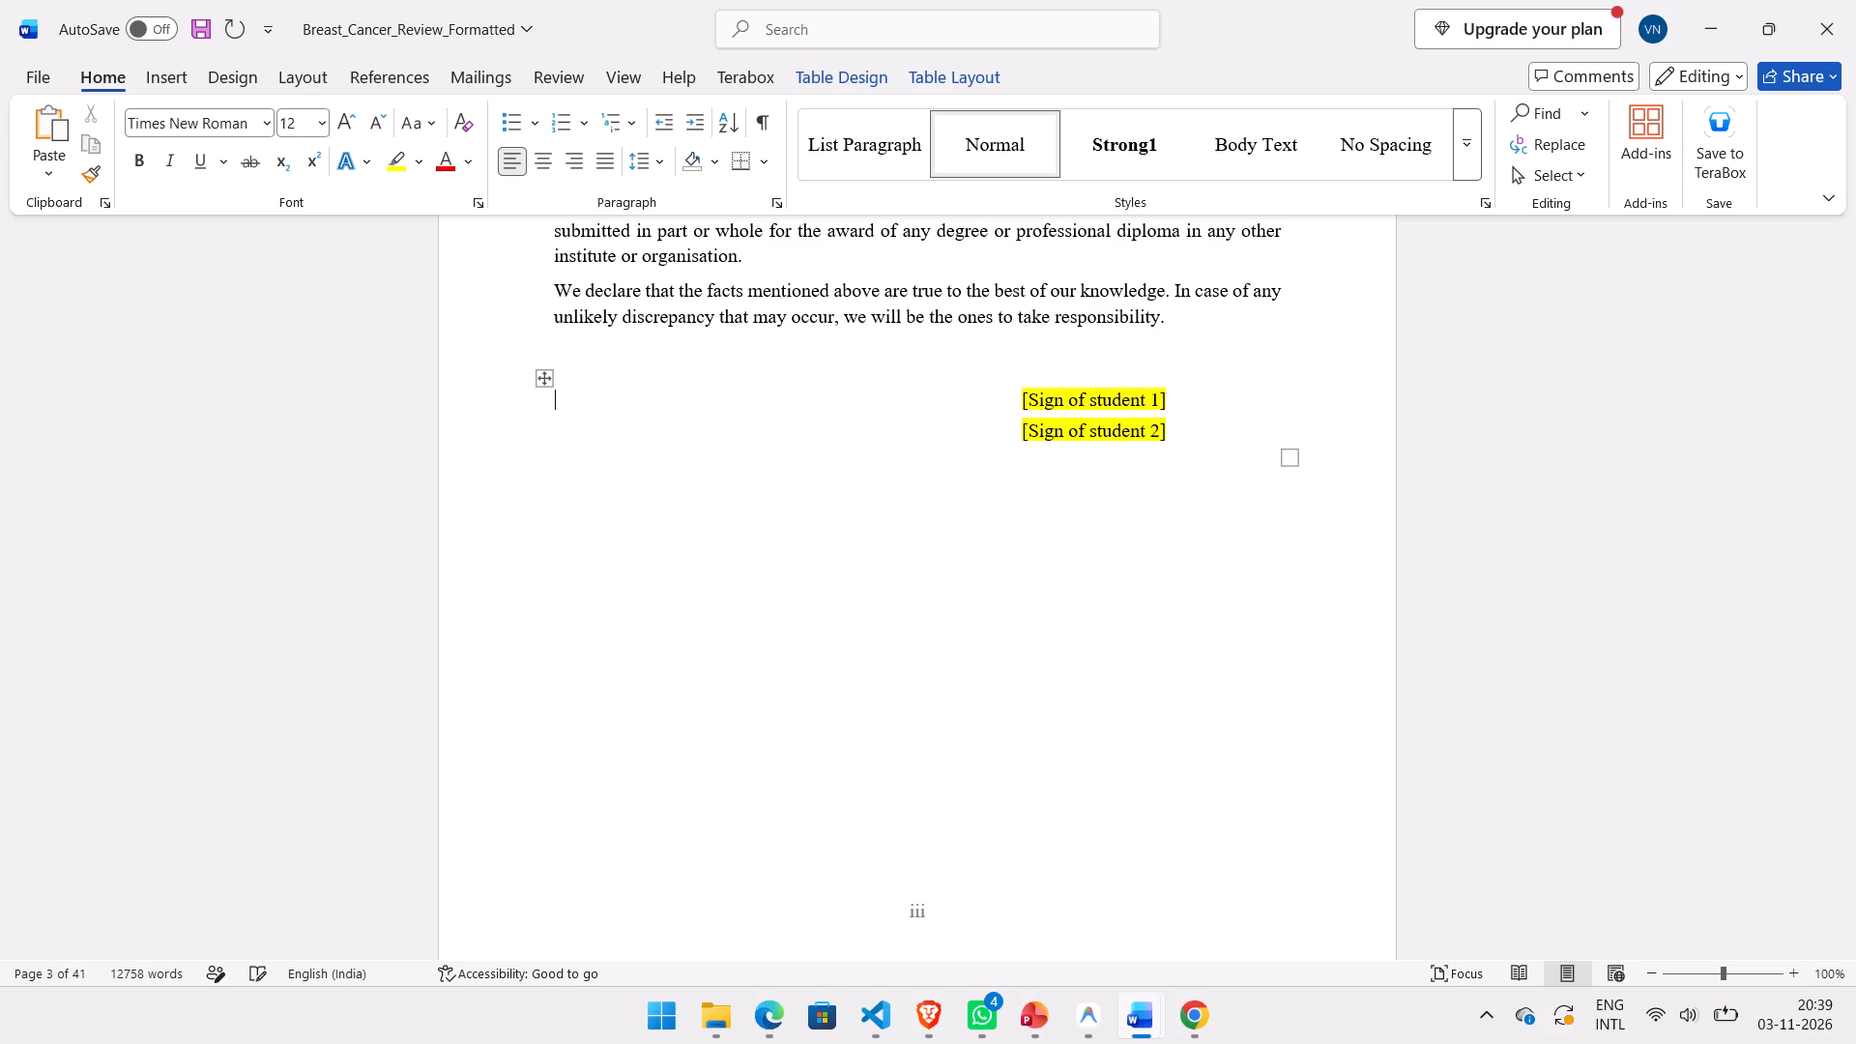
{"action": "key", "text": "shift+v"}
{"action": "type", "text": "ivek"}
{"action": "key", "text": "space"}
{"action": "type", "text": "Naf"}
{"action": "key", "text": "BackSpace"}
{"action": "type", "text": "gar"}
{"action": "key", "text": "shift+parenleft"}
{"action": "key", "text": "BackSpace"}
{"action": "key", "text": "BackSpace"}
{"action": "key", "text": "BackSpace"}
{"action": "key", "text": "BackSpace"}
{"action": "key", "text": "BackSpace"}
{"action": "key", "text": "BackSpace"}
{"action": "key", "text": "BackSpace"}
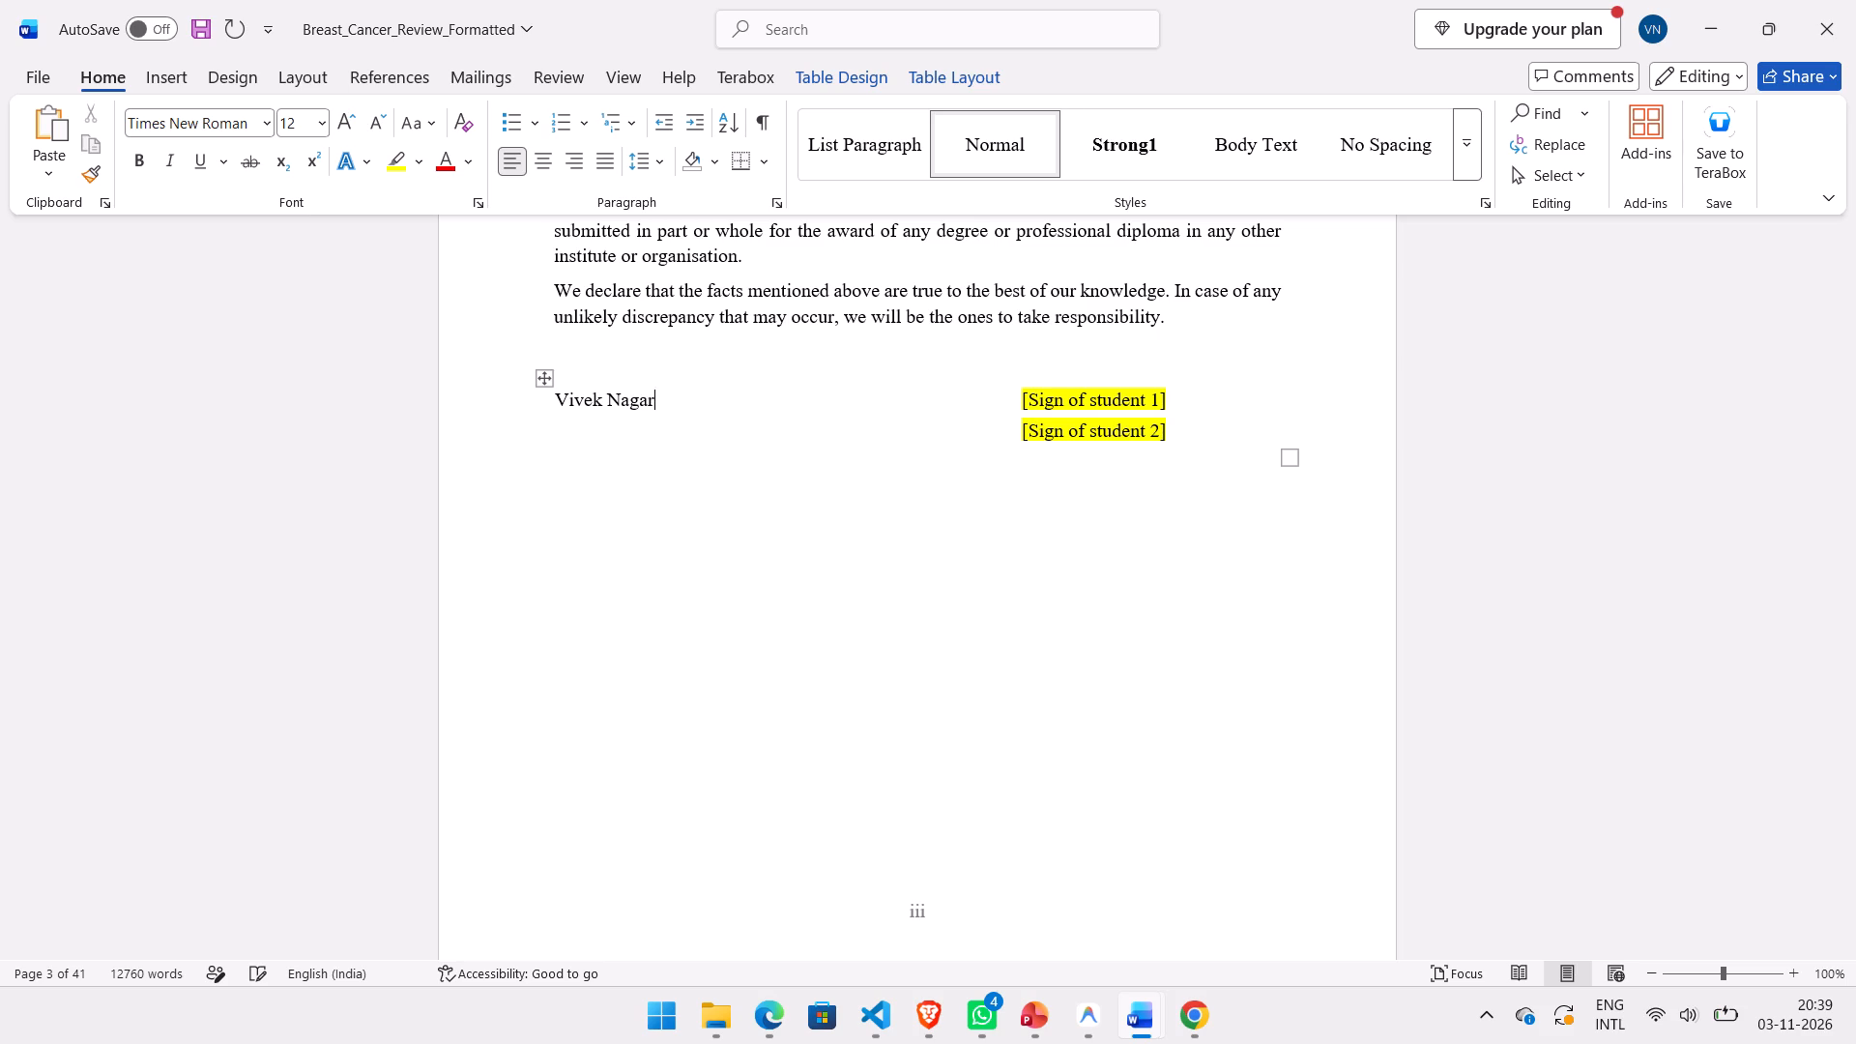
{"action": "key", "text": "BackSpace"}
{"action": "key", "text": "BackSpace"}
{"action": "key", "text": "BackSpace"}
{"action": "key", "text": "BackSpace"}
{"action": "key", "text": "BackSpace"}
Remove the run of leading spaces before the Declaration heading, bringing it back to the left margin.
{"action": "scroll", "coordinate": [858, 403], "scroll_direction": "up", "scroll_amount": 5}
{"action": "scroll", "coordinate": [858, 403], "scroll_direction": "down", "scroll_amount": 3}
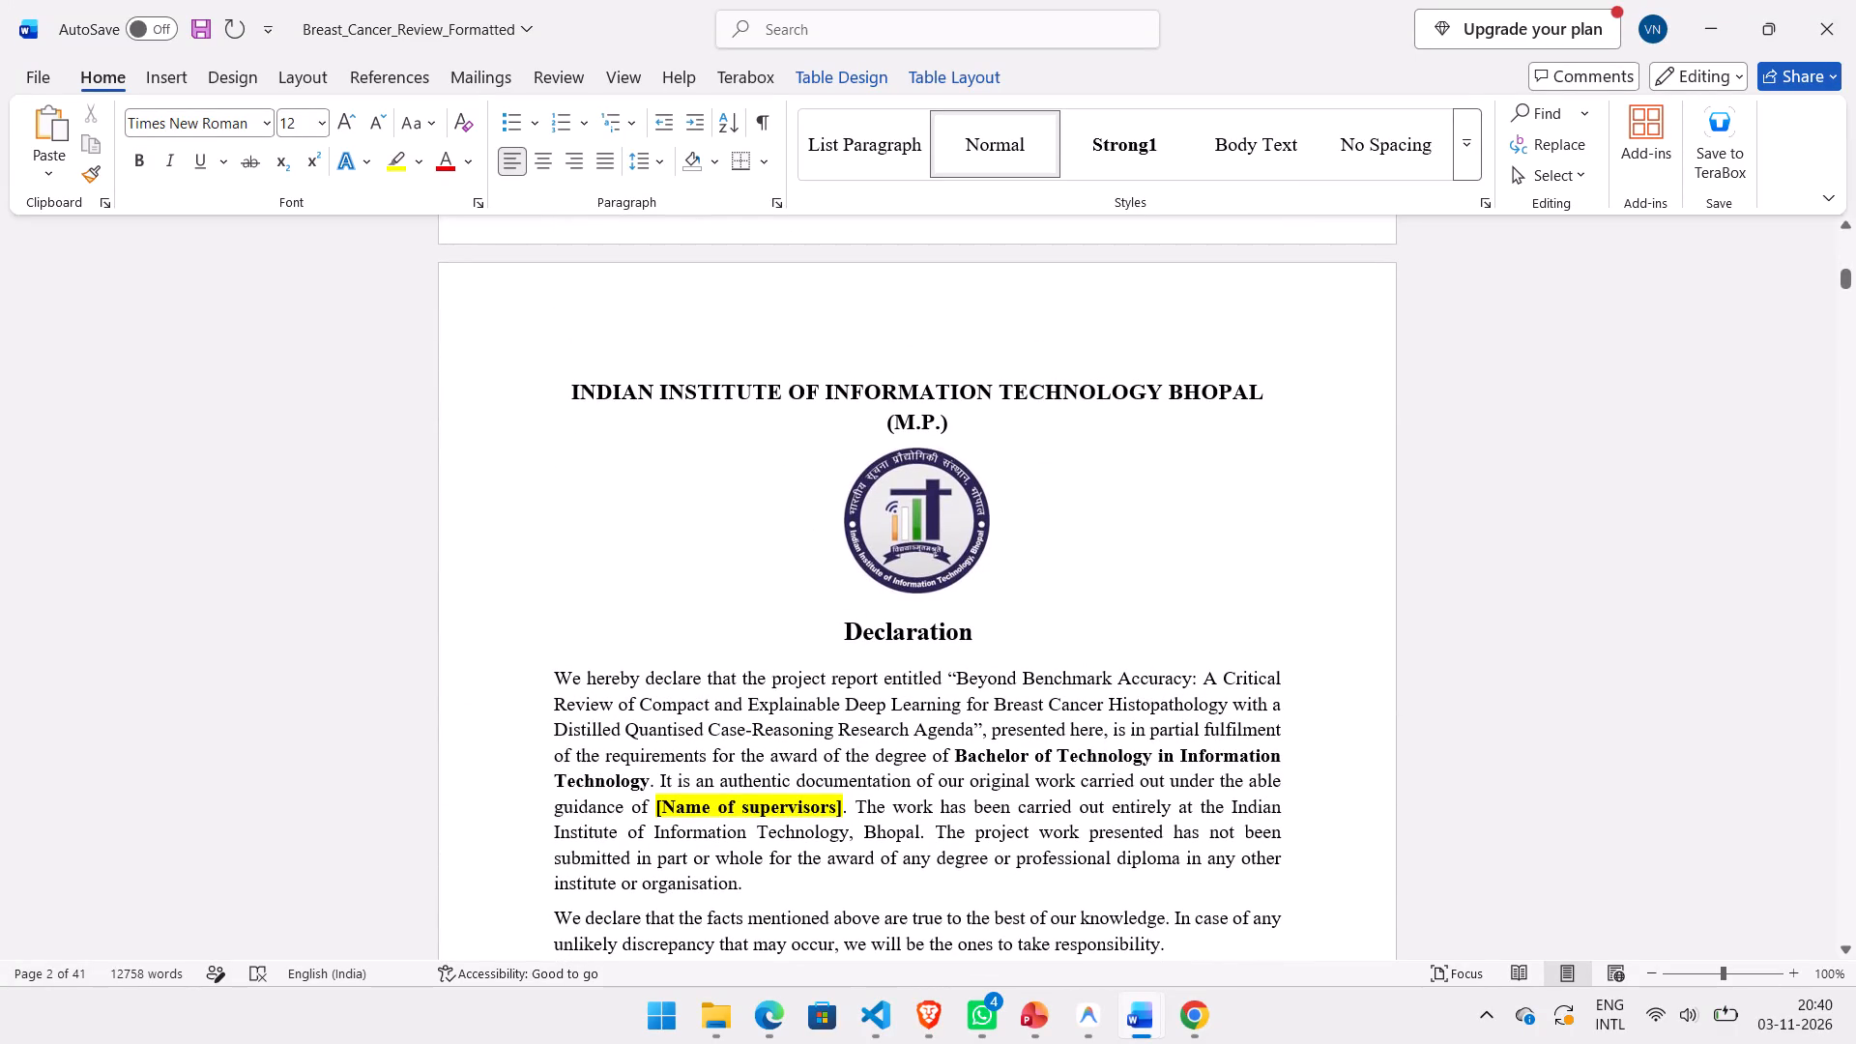
{"action": "left_click", "coordinate": [838, 631]}
{"action": "key", "text": "BackSpace"}
{"action": "key", "text": "BackSpace"}
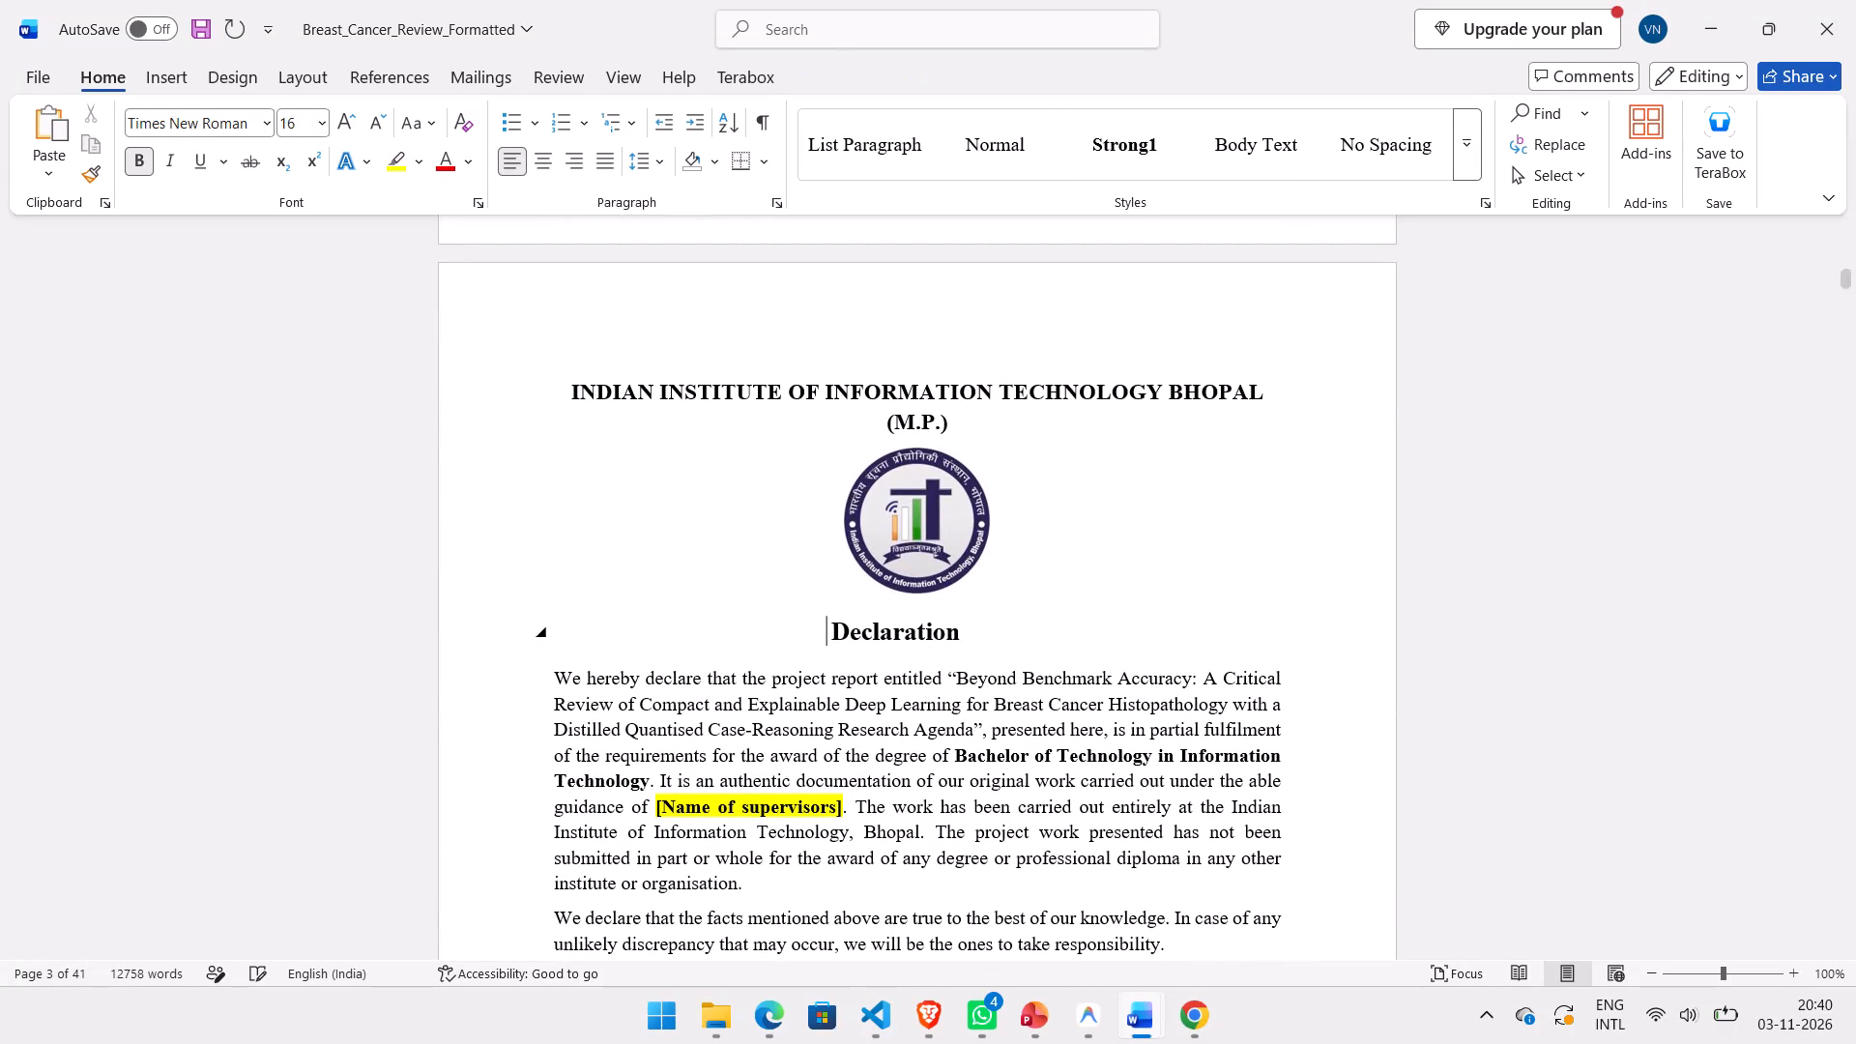
{"action": "key", "text": "BackSpace"}
{"action": "key", "text": "BackSpace"}
{"action": "key", "text": "BackSpace"}
{"action": "key", "text": "BackSpace"}
{"action": "key", "text": "BackSpace"}
{"action": "key", "text": "BackSpace"}
{"action": "key", "text": "BackSpace"}
{"action": "key", "text": "BackSpace"}
{"action": "key", "text": "BackSpace"}
{"action": "key", "text": "BackSpace"}
{"action": "key", "text": "BackSpace"}
{"action": "key", "text": "BackSpace"}
{"action": "key", "text": "BackSpace"}
{"action": "key", "text": "BackSpace"}
{"action": "key", "text": "BackSpace"}
{"action": "key", "text": "BackSpace"}
{"action": "key", "text": "BackSpace"}
{"action": "key", "text": "BackSpace"}
{"action": "key", "text": "BackSpace"}
{"action": "key", "text": "BackSpace"}
{"action": "key", "text": "BackSpace"}
{"action": "key", "text": "BackSpace"}
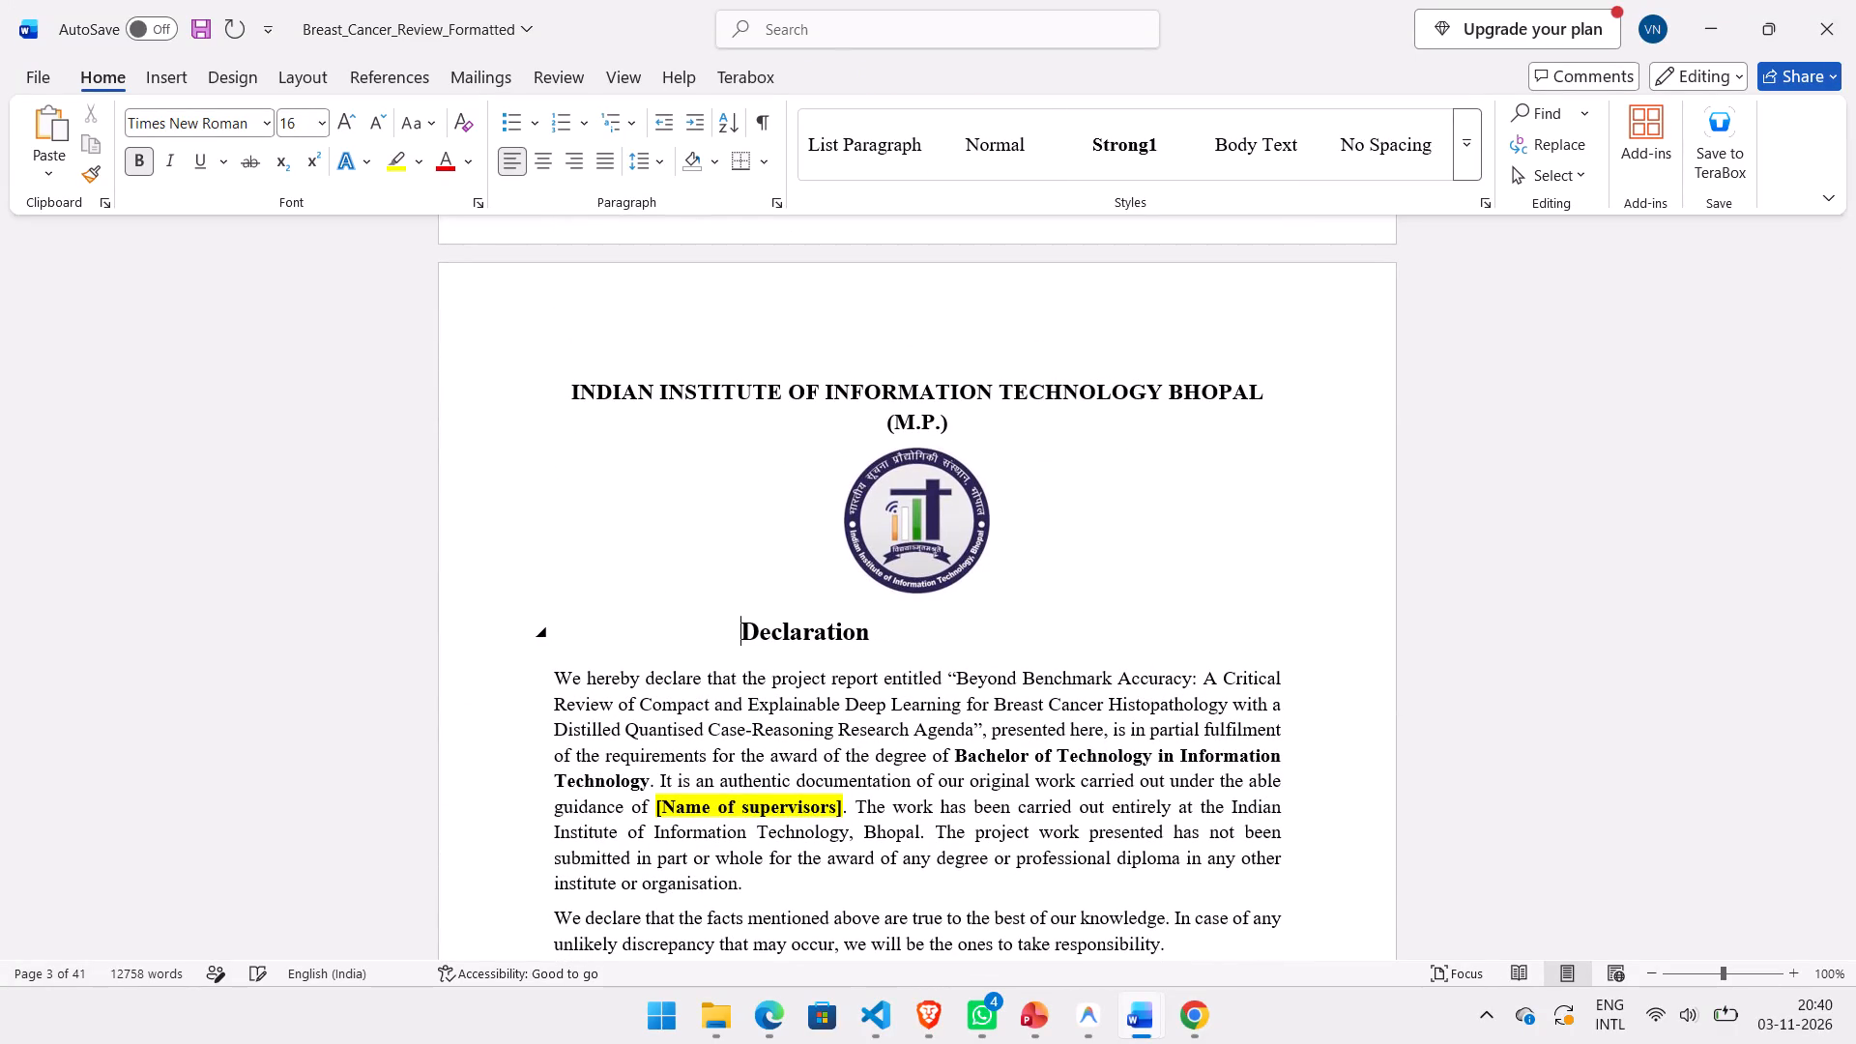
{"action": "key", "text": "BackSpace"}
{"action": "key", "text": "BackSpace"}
{"action": "key", "text": "BackSpace"}
{"action": "key", "text": "BackSpace"}
{"action": "key", "text": "BackSpace"}
{"action": "key", "text": "BackSpace"}
{"action": "key", "text": "BackSpace"}
{"action": "key", "text": "BackSpace"}
{"action": "key", "text": "BackSpace"}
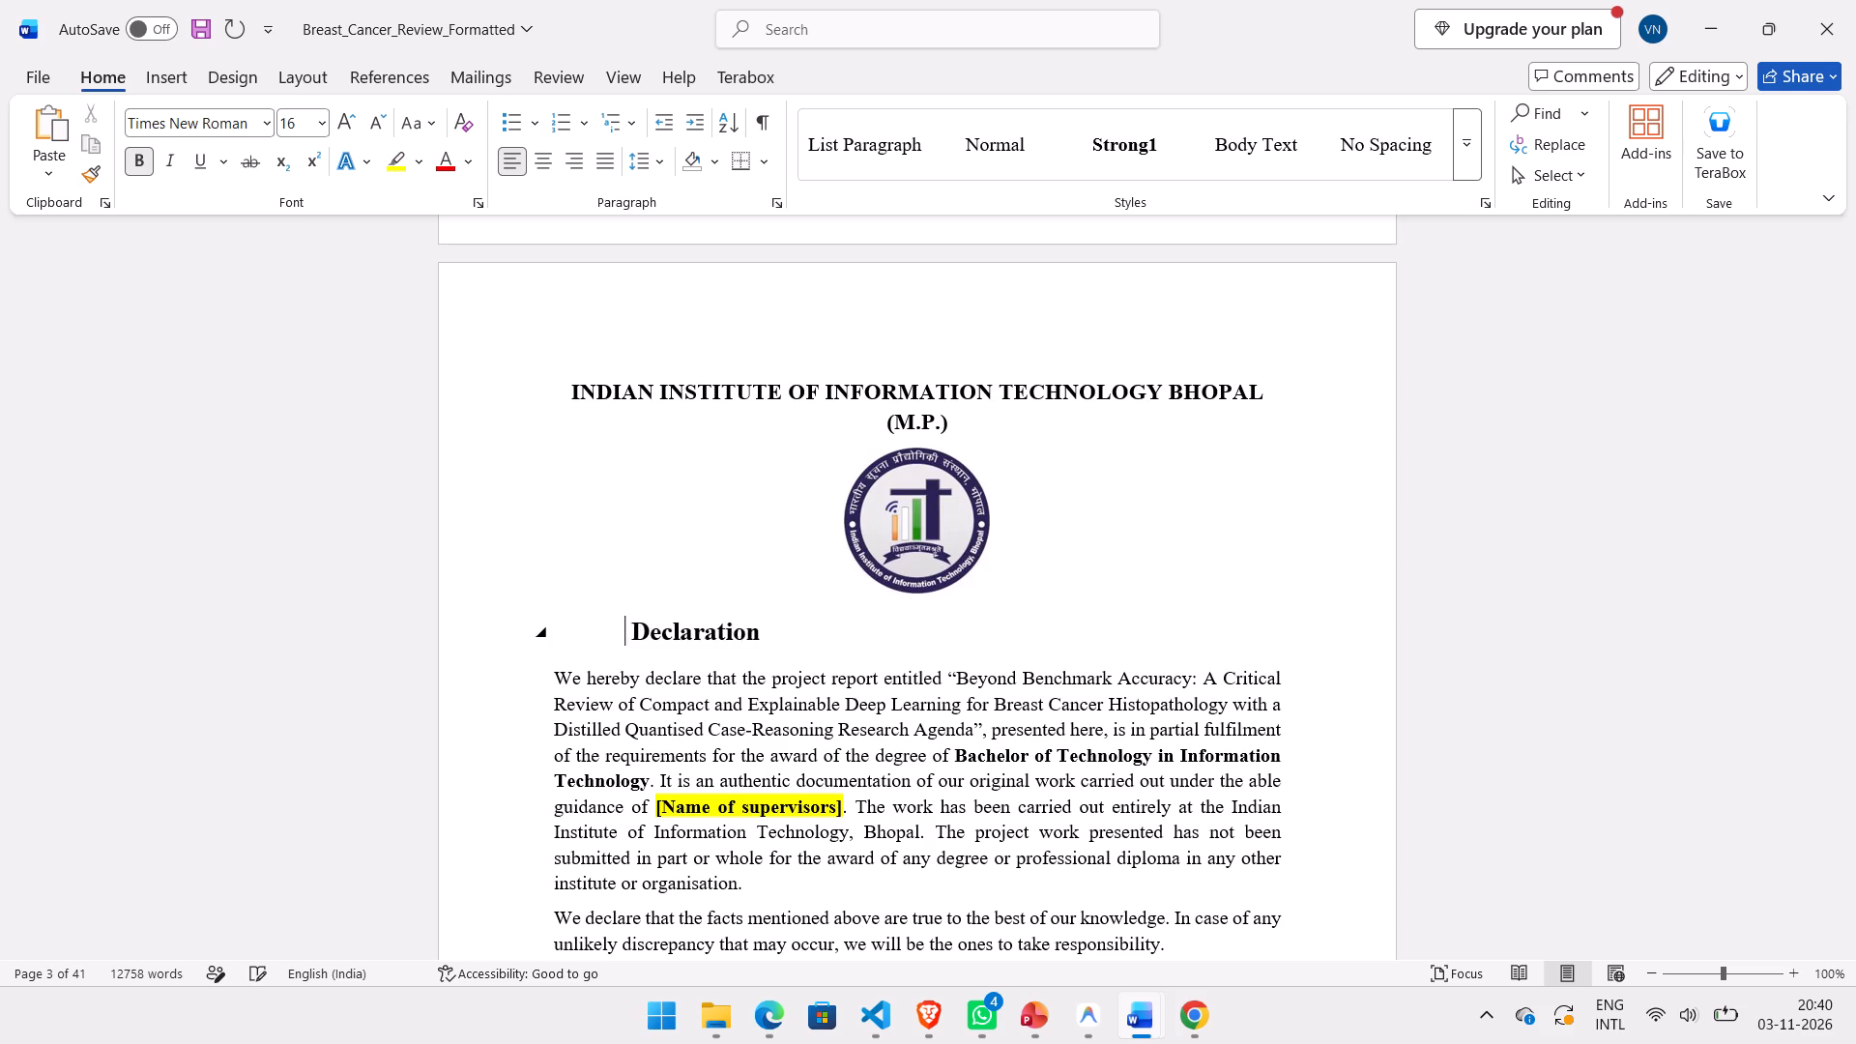
{"action": "key", "text": "BackSpace"}
{"action": "key", "text": "BackSpace"}
{"action": "key", "text": "BackSpace"}
{"action": "key", "text": "BackSpace"}
{"action": "key", "text": "BackSpace"}
{"action": "key", "text": "BackSpace"}
{"action": "key", "text": "BackSpace"}
{"action": "key", "text": "BackSpace"}
{"action": "key", "text": "BackSpace"}
{"action": "key", "text": "BackSpace"}
{"action": "key", "text": "BackSpace"}
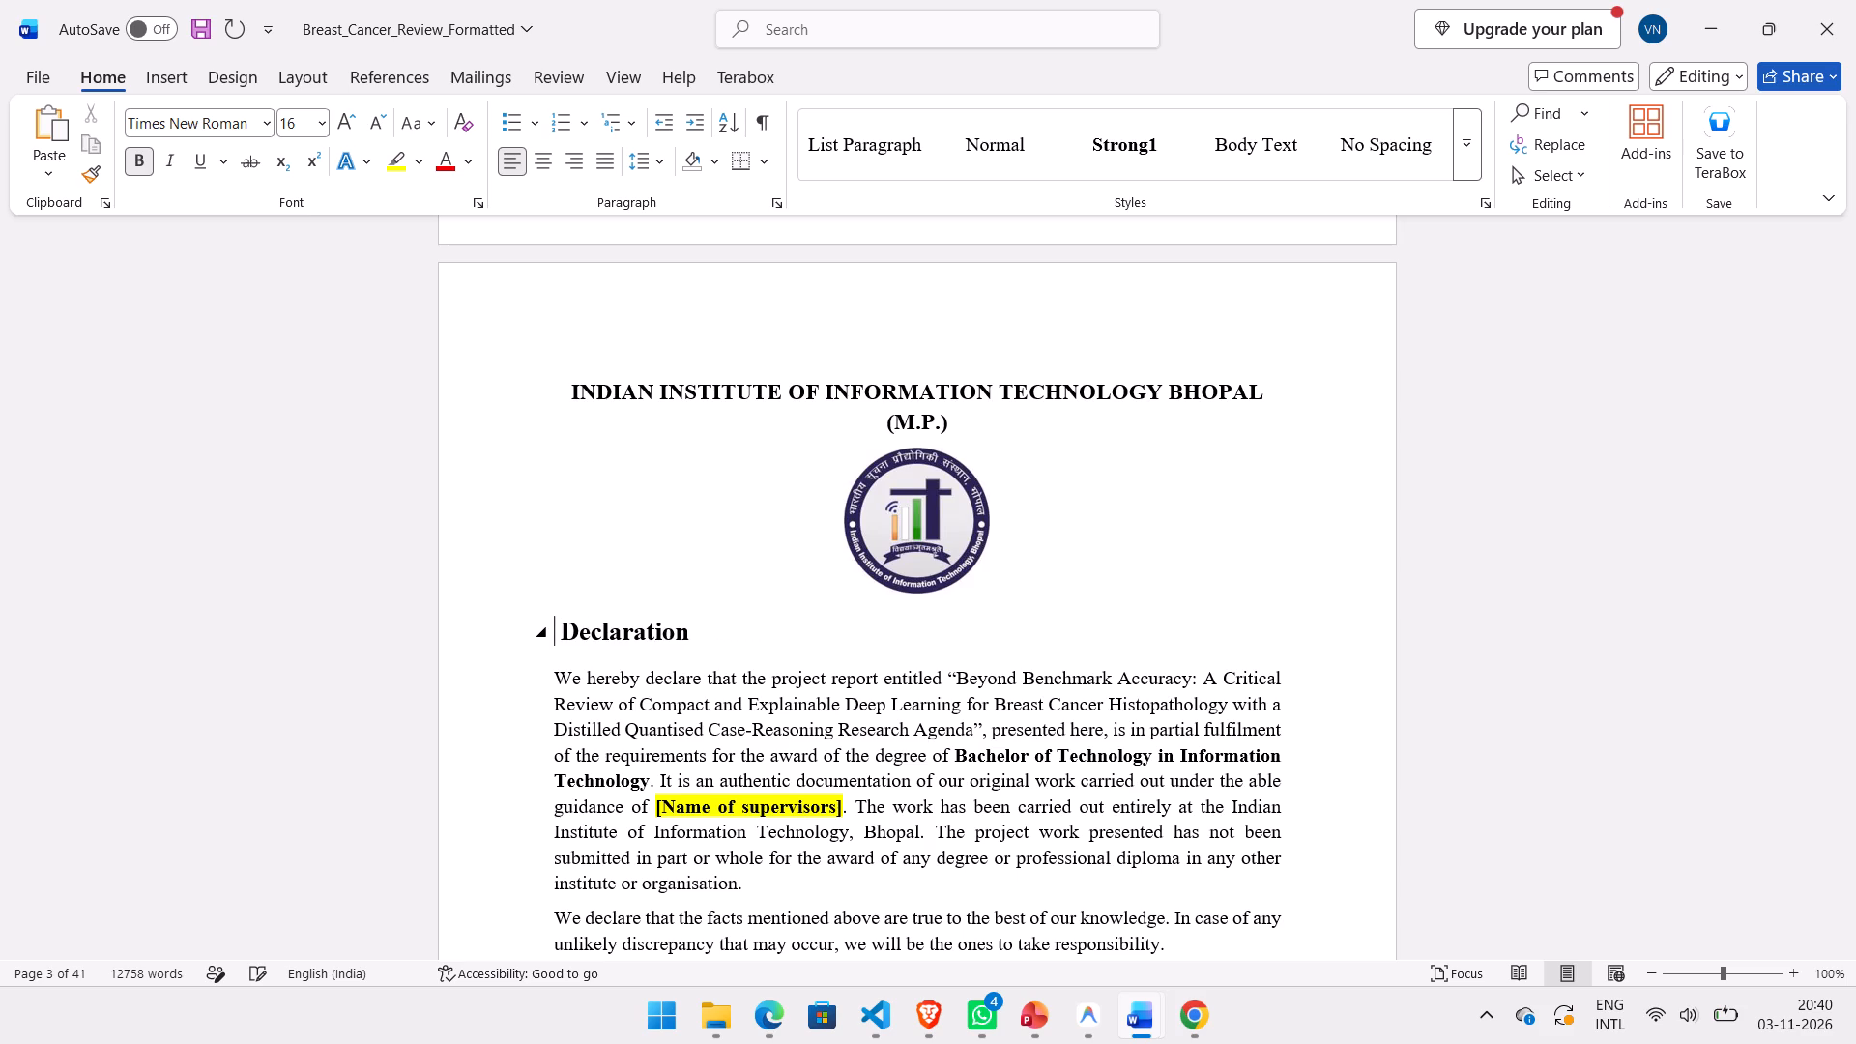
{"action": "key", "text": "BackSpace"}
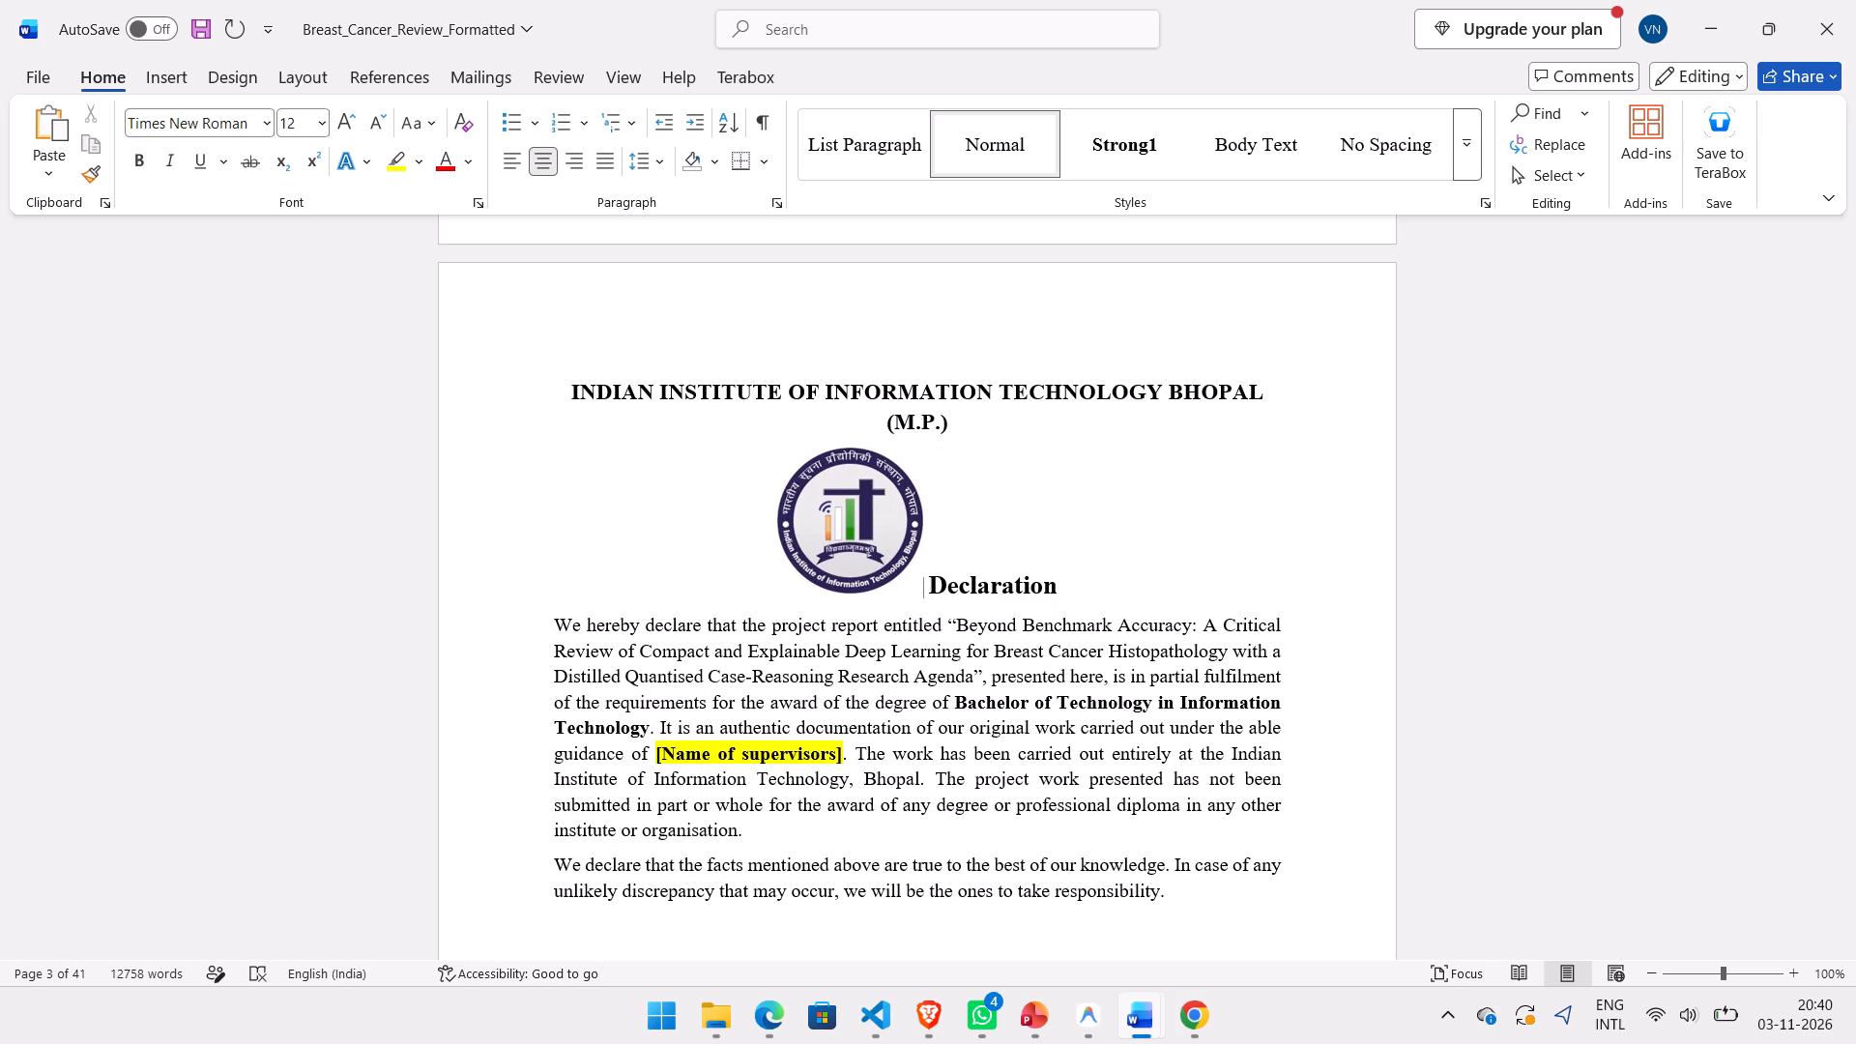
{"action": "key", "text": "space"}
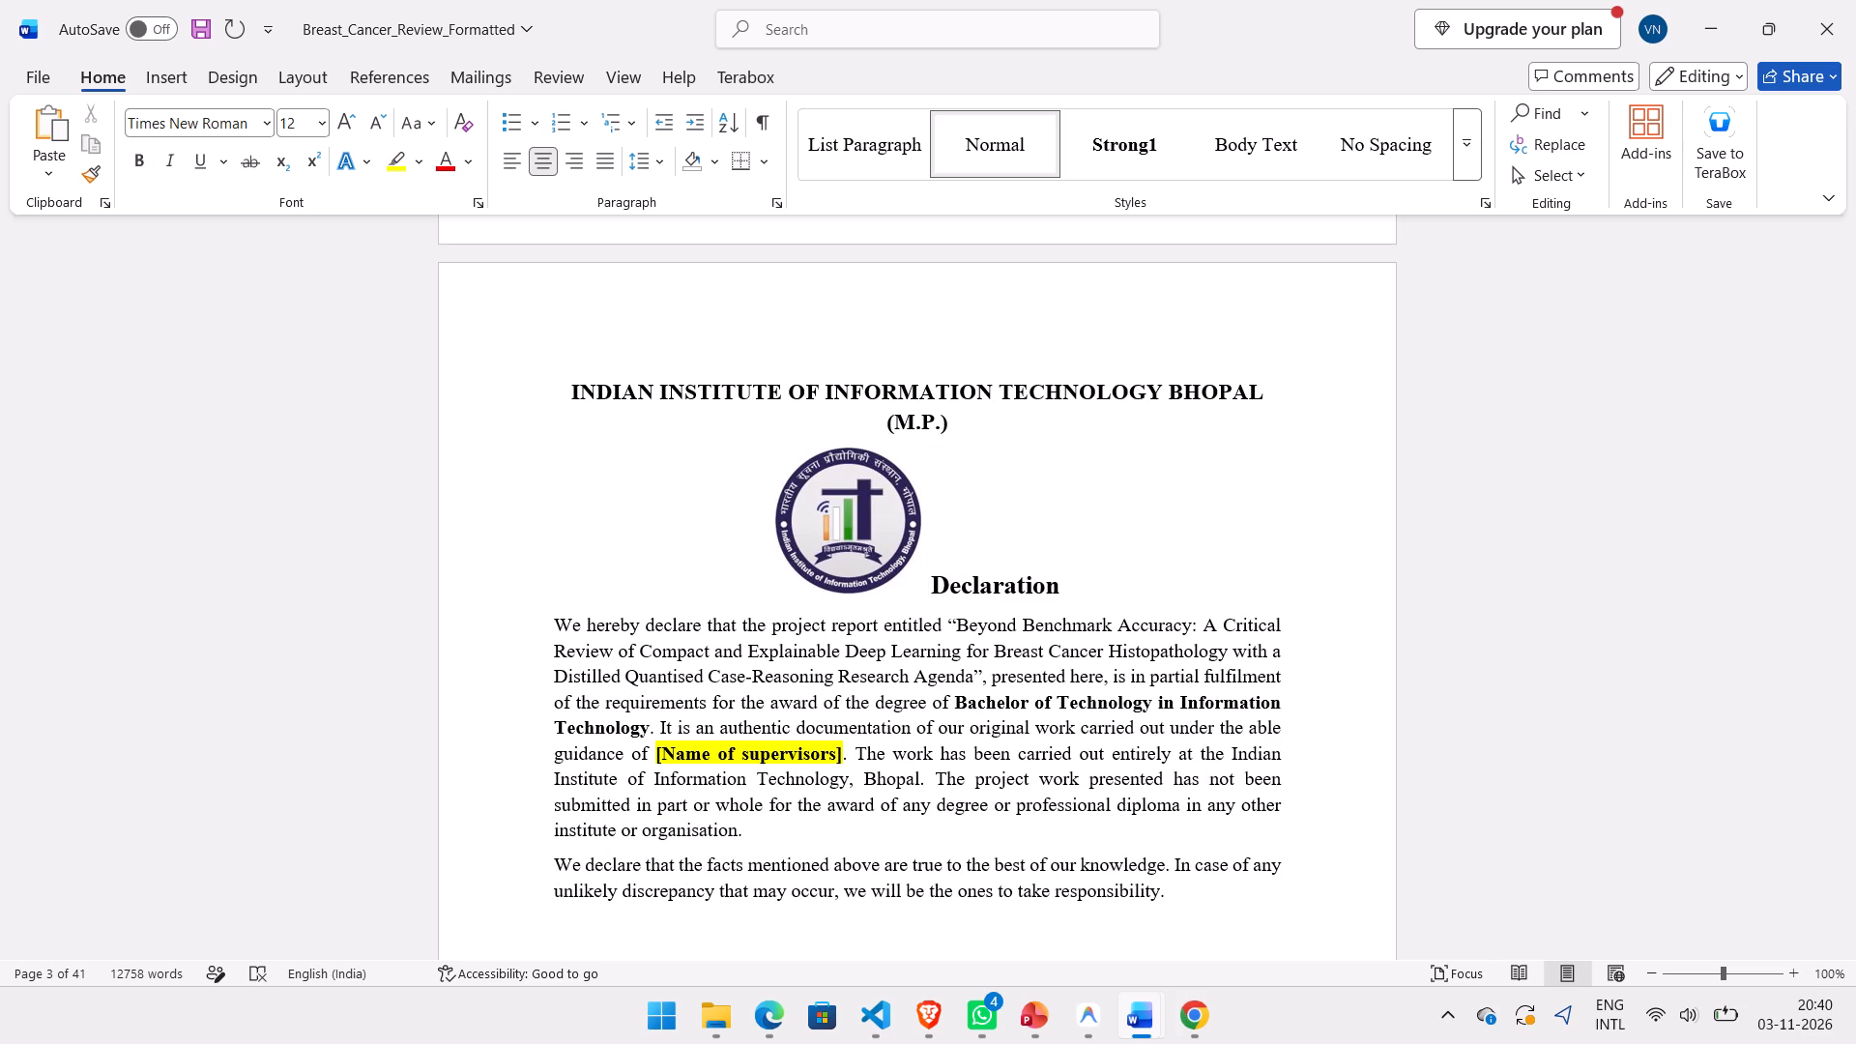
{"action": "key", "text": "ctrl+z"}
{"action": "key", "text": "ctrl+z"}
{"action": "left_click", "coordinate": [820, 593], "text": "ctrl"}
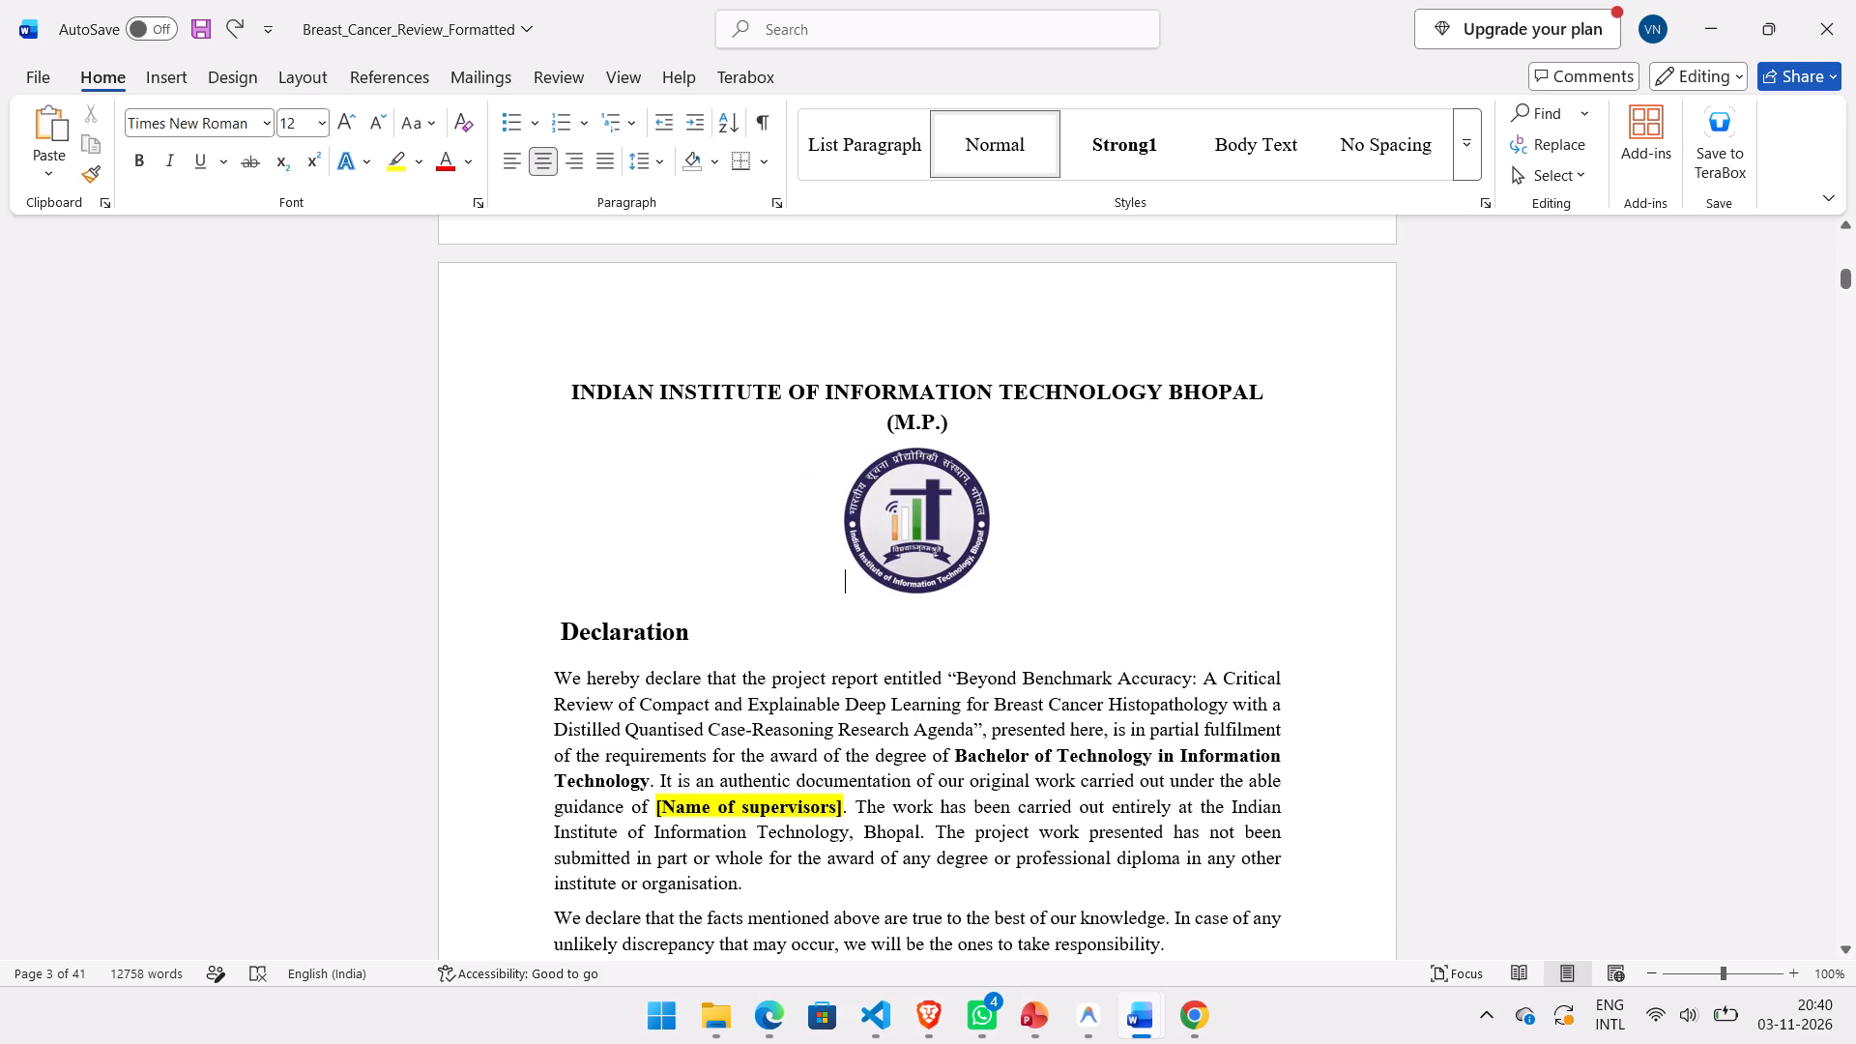
Enter the student's scholar number in the empty first cell of the Declaration's signature table.
{"action": "scroll", "coordinate": [758, 683], "scroll_direction": "down", "scroll_amount": 2}
{"action": "left_click", "coordinate": [758, 683]}
{"action": "scroll", "coordinate": [758, 683], "scroll_direction": "up", "scroll_amount": 2}
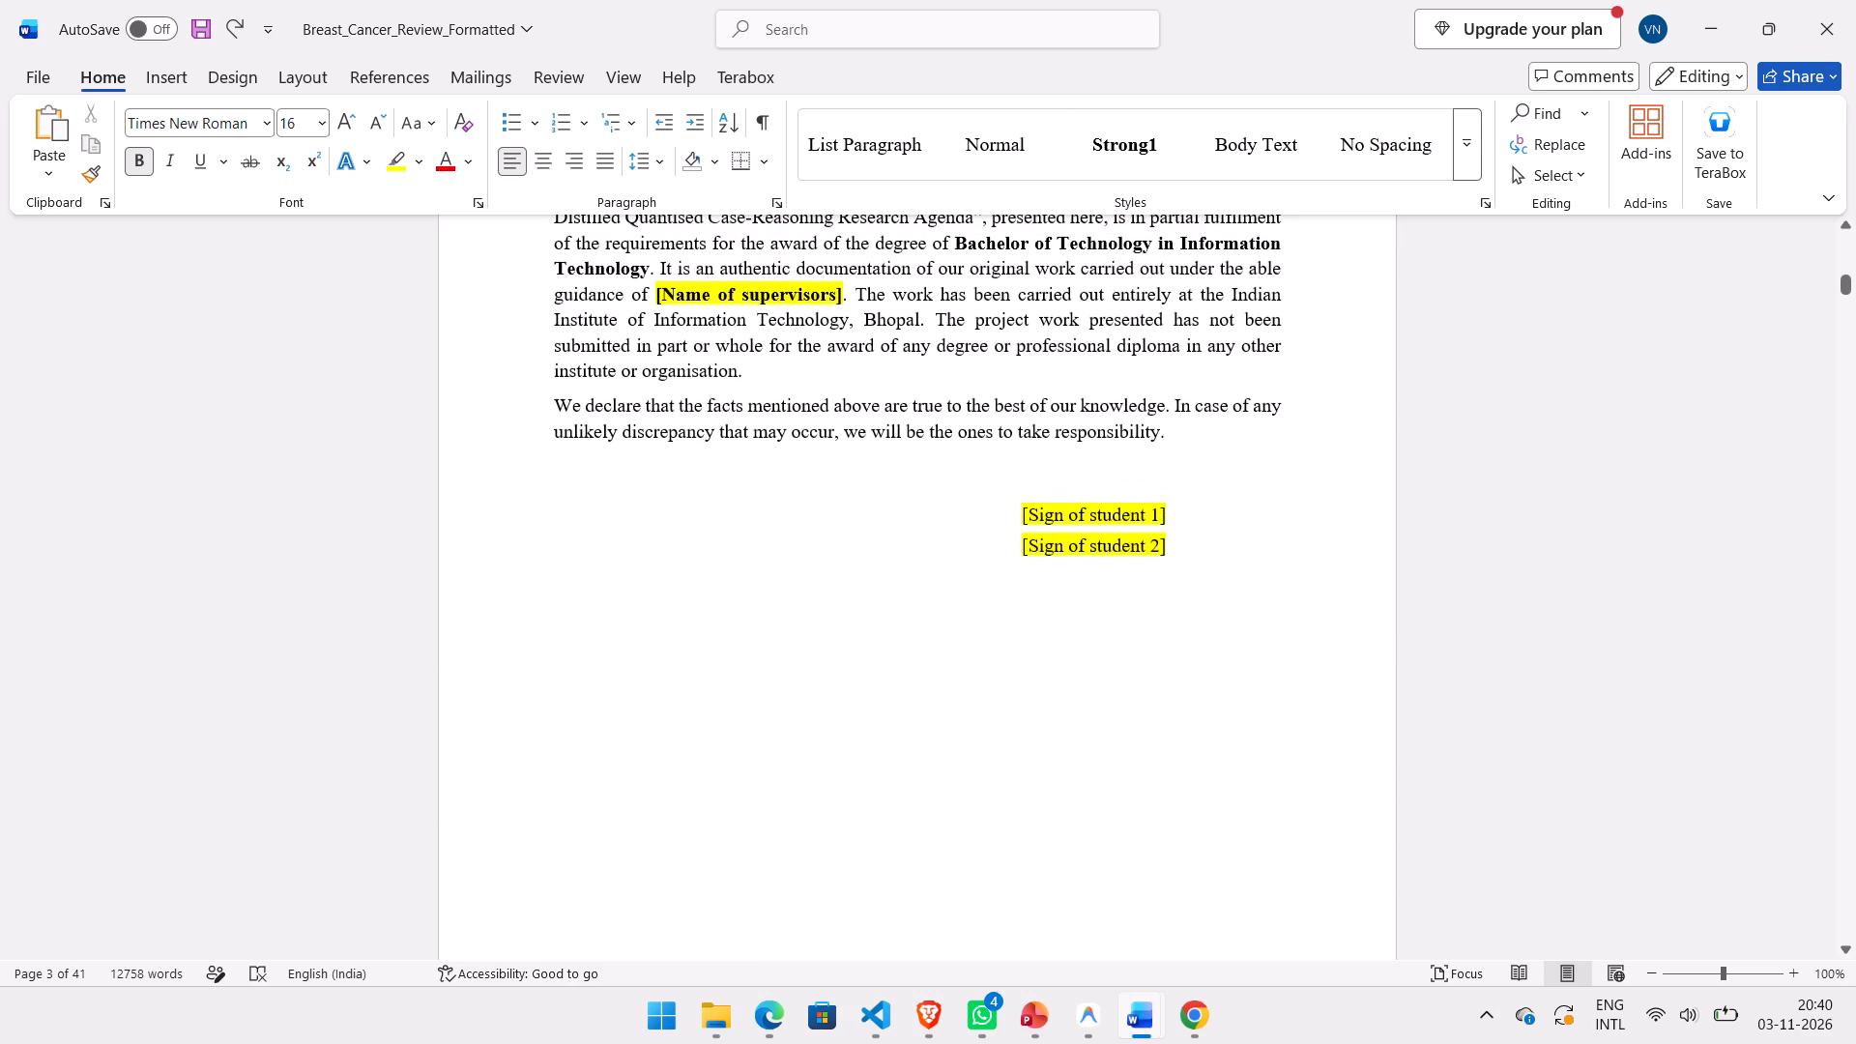
{"action": "left_click", "coordinate": [567, 507]}
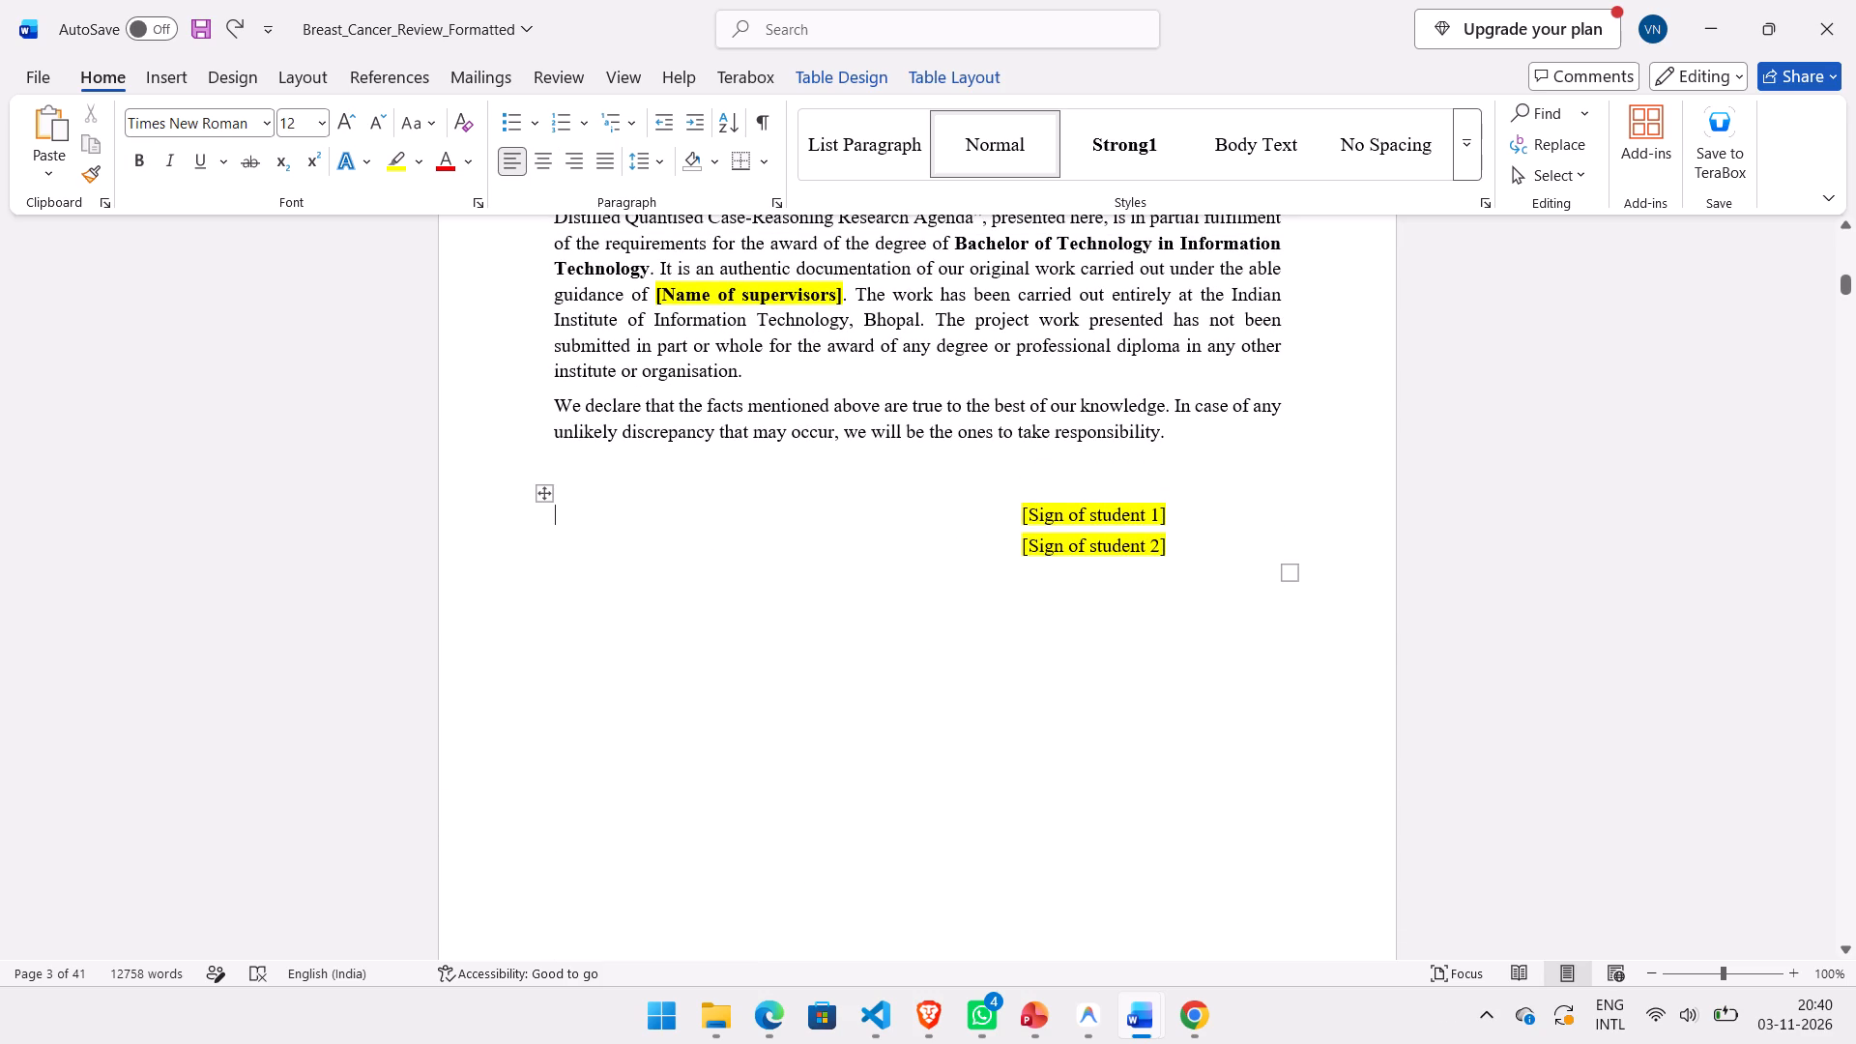
{"action": "left_click", "coordinate": [566, 490]}
{"action": "left_click", "coordinate": [557, 502]}
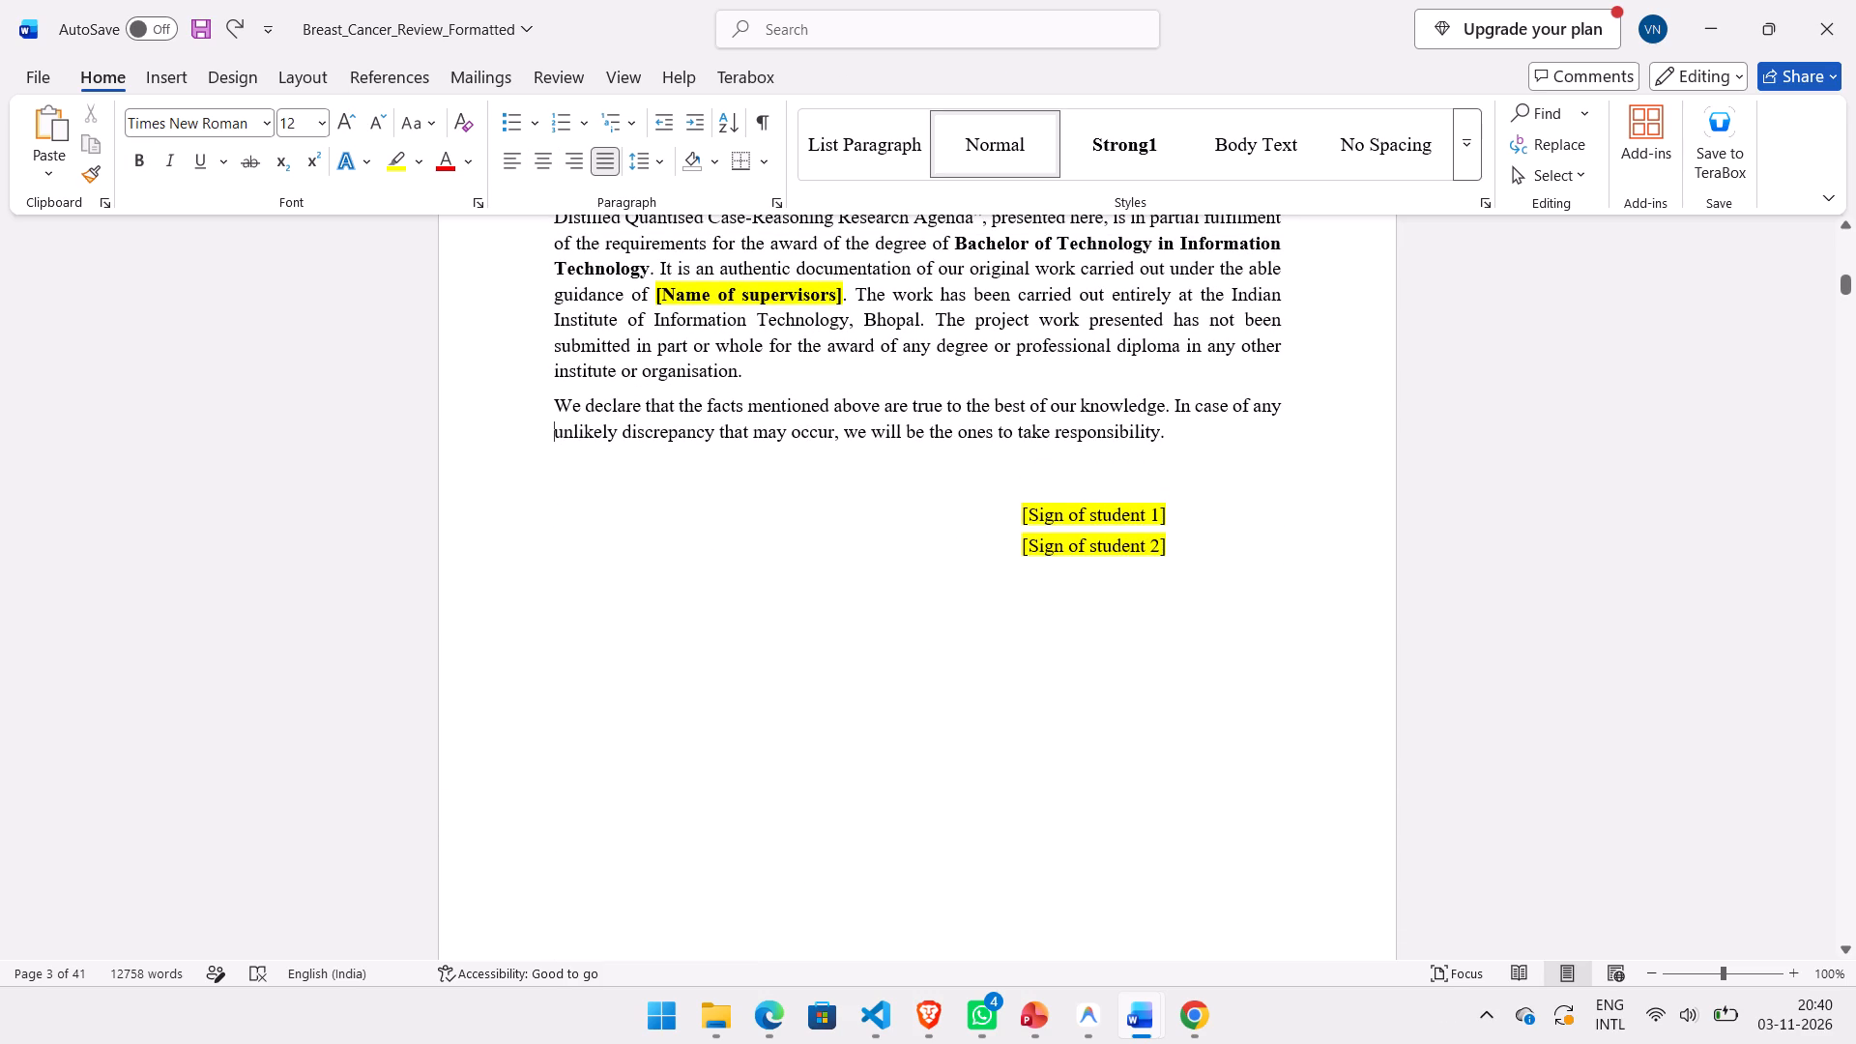
{"action": "left_click", "coordinate": [557, 502]}
{"action": "left_click", "coordinate": [576, 507]}
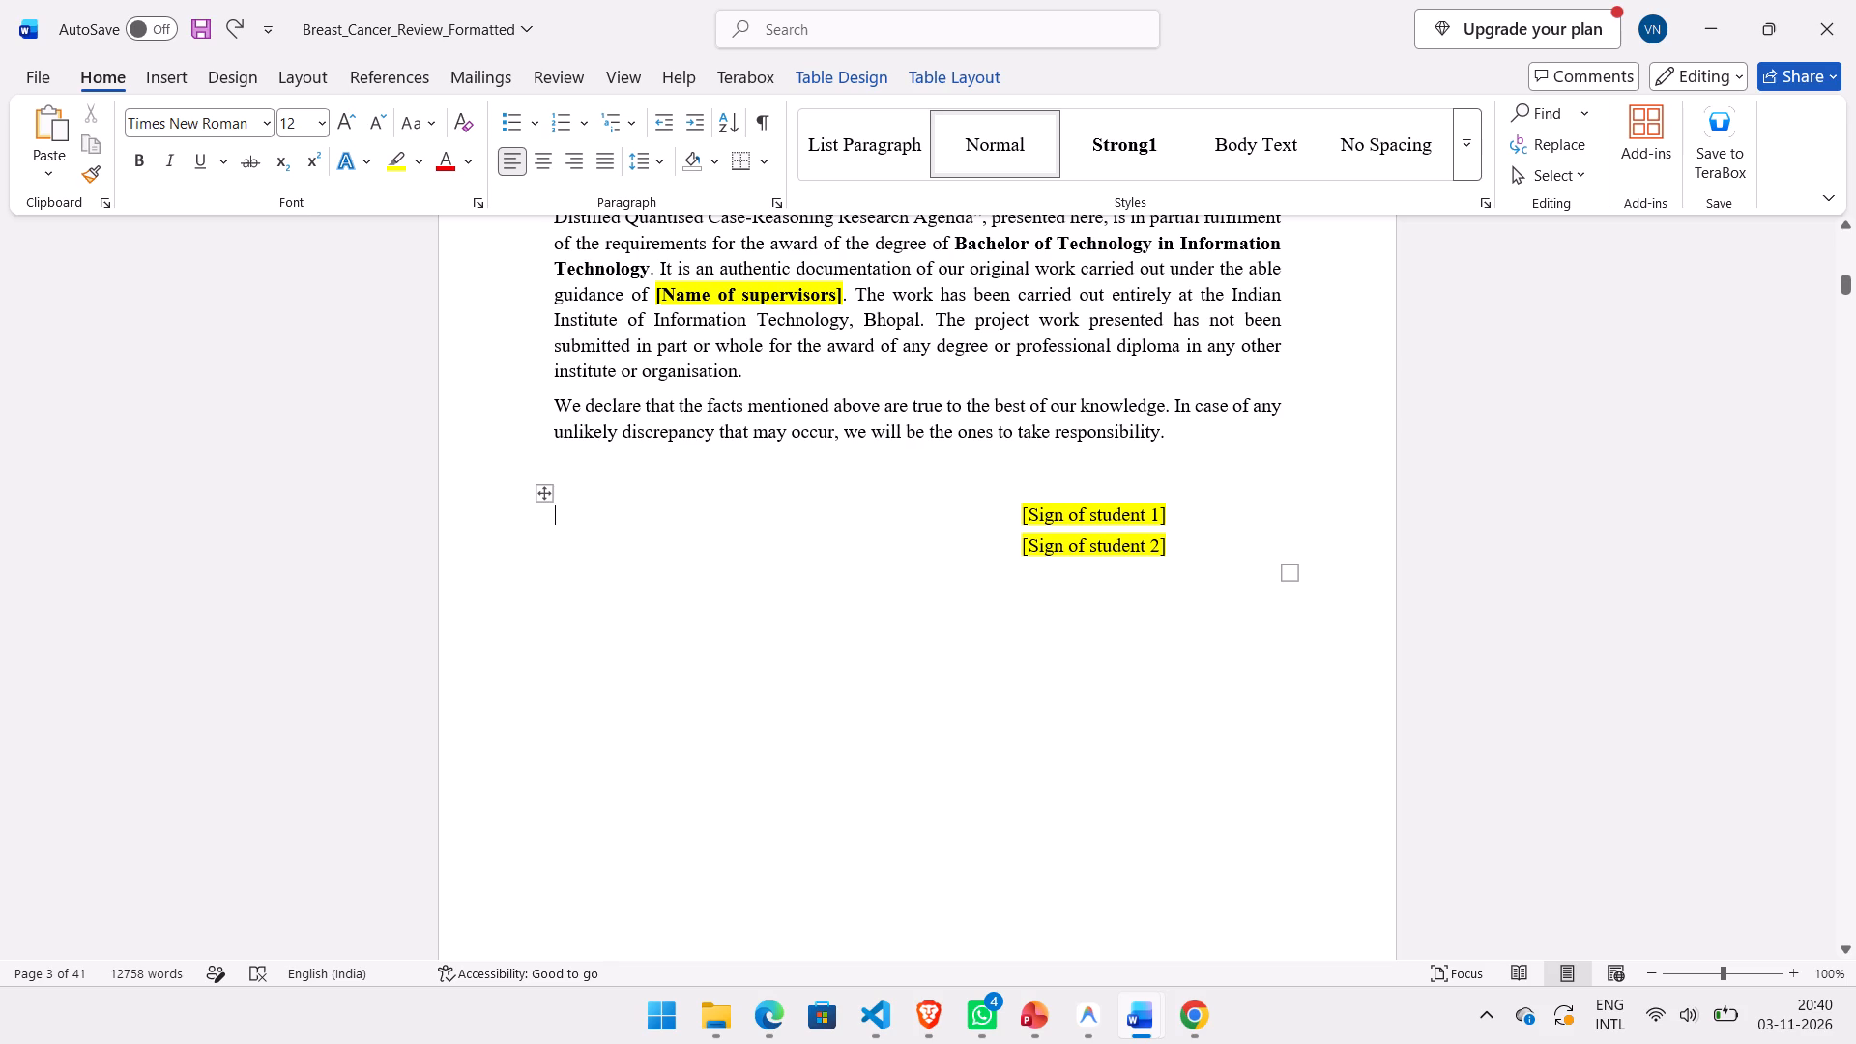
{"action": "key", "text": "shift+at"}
{"action": "key", "text": "BackSpace"}
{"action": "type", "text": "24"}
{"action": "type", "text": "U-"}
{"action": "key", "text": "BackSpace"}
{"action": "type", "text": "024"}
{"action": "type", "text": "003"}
Add the student's name before the scholar number in the signature table and enclose the number in parentheses.
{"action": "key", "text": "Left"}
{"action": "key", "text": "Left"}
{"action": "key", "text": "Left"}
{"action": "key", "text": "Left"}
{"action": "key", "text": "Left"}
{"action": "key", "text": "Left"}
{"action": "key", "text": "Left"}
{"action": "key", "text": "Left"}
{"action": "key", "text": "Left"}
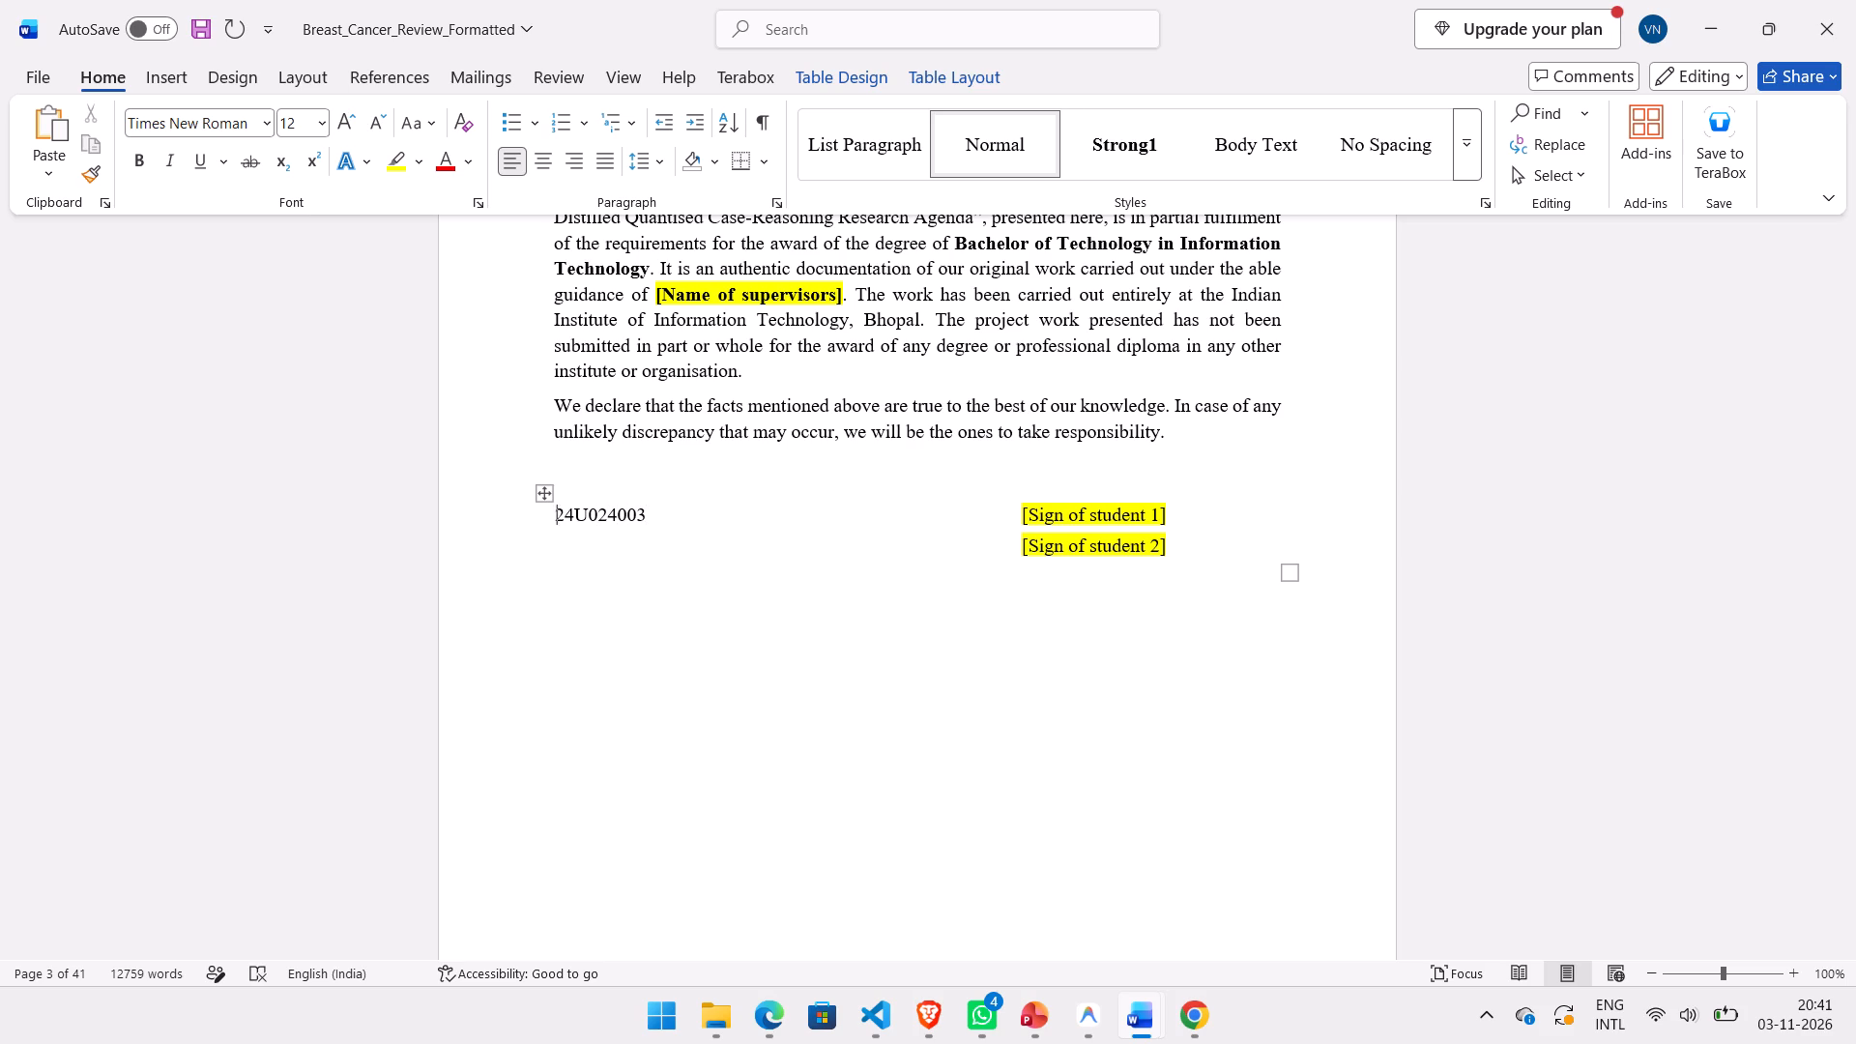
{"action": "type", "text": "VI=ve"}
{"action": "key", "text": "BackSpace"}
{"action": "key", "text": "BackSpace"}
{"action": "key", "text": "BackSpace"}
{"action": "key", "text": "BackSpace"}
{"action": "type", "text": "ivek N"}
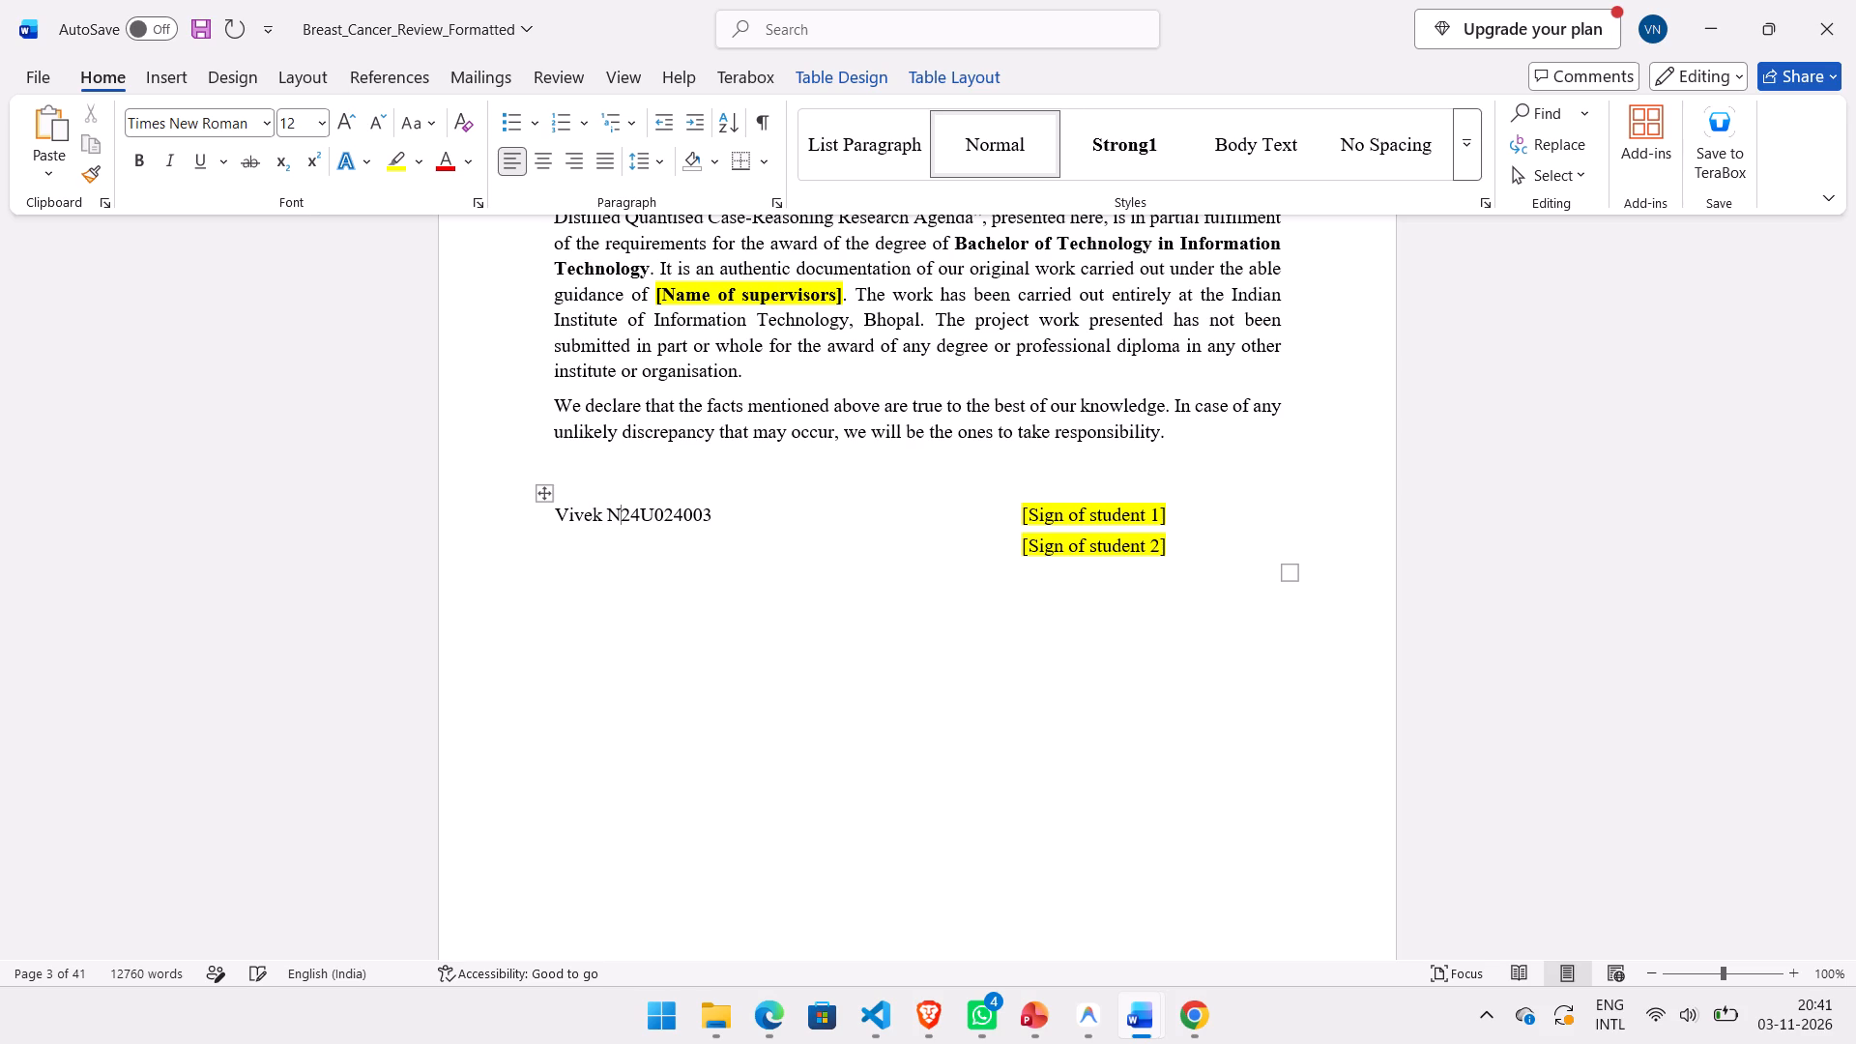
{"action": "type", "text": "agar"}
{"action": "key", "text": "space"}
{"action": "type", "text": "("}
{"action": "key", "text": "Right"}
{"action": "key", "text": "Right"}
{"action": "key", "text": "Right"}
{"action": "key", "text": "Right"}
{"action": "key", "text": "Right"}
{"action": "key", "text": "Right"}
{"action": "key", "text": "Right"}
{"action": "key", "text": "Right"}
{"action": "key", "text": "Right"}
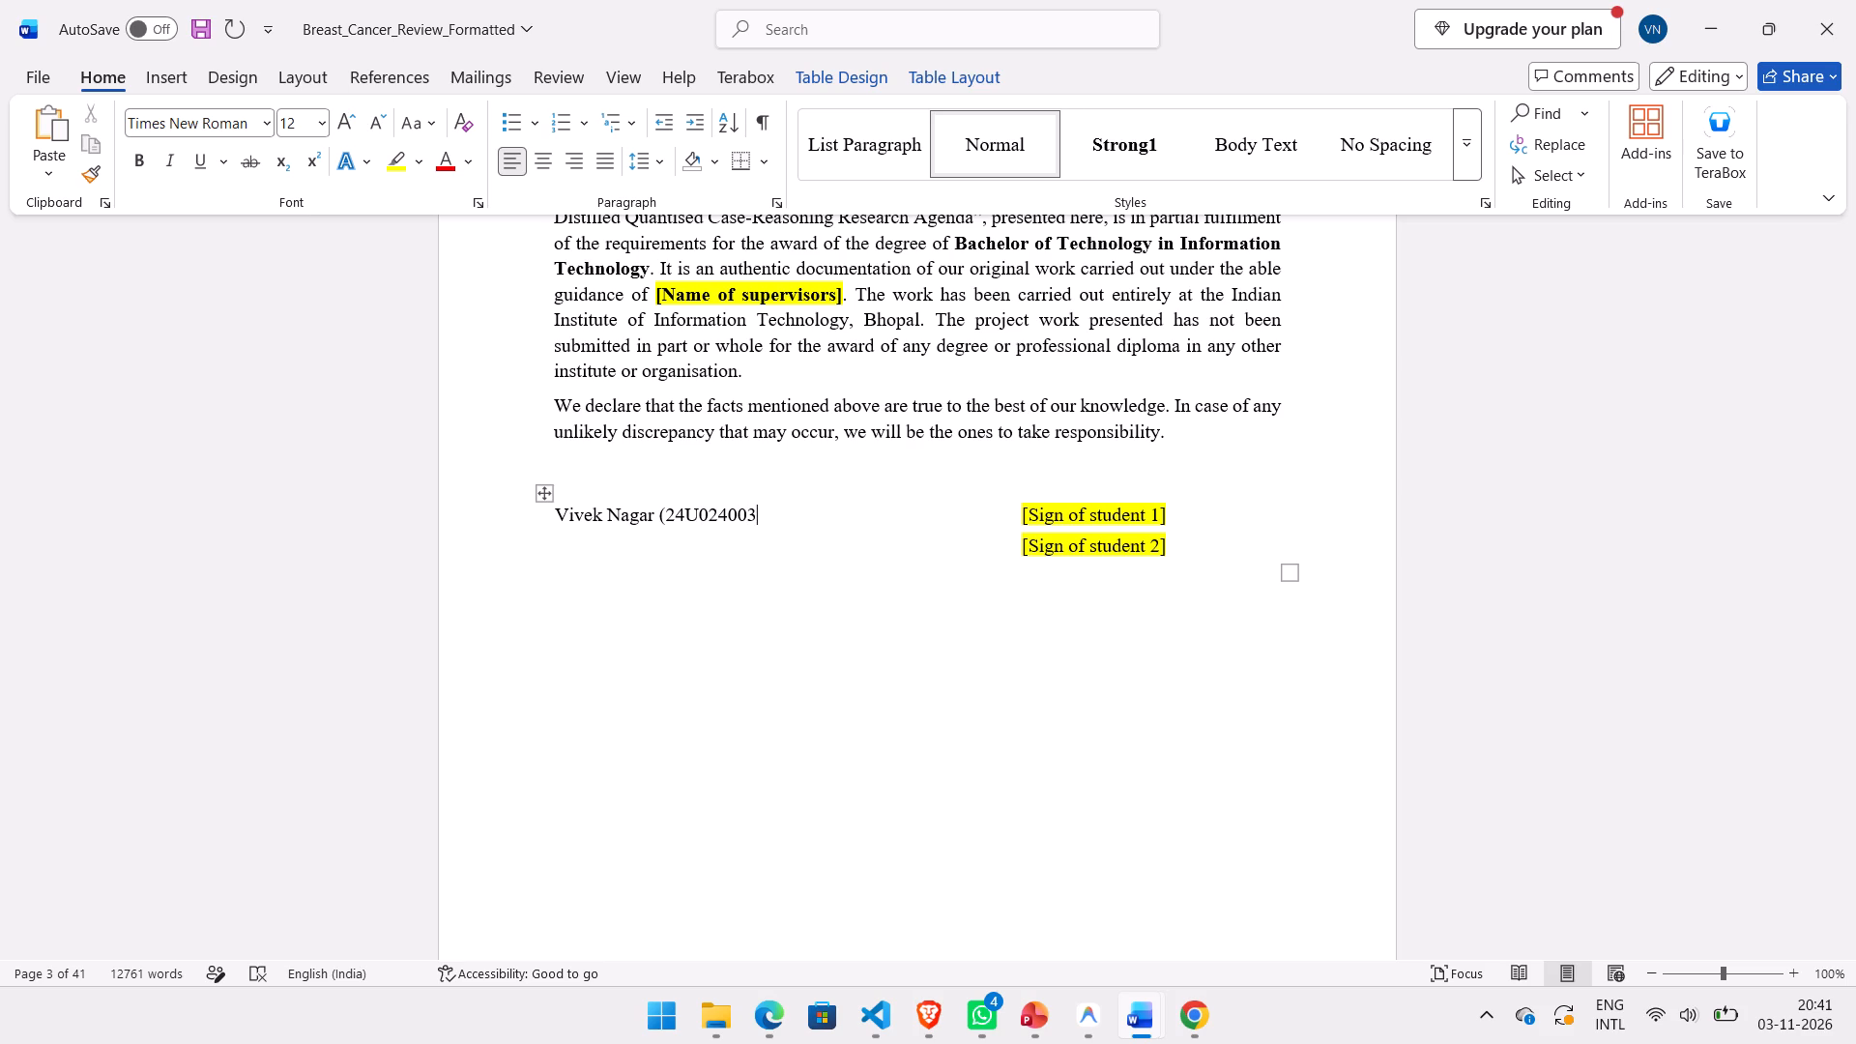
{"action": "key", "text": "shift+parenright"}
Delete the highlighted "[Sign of student 2]" placeholder from the Declaration's signature table.
{"action": "left_click", "coordinate": [1170, 540]}
{"action": "key", "text": "BackSpace"}
{"action": "key", "text": "BackSpace"}
{"action": "key", "text": "BackSpace"}
{"action": "key", "text": "BackSpace"}
{"action": "key", "text": "BackSpace"}
{"action": "key", "text": "BackSpace"}
{"action": "key", "text": "BackSpace"}
{"action": "key", "text": "BackSpace"}
{"action": "key", "text": "BackSpace"}
{"action": "key", "text": "BackSpace"}
{"action": "key", "text": "BackSpace"}
{"action": "key", "text": "BackSpace"}
{"action": "key", "text": "BackSpace"}
{"action": "key", "text": "BackSpace"}
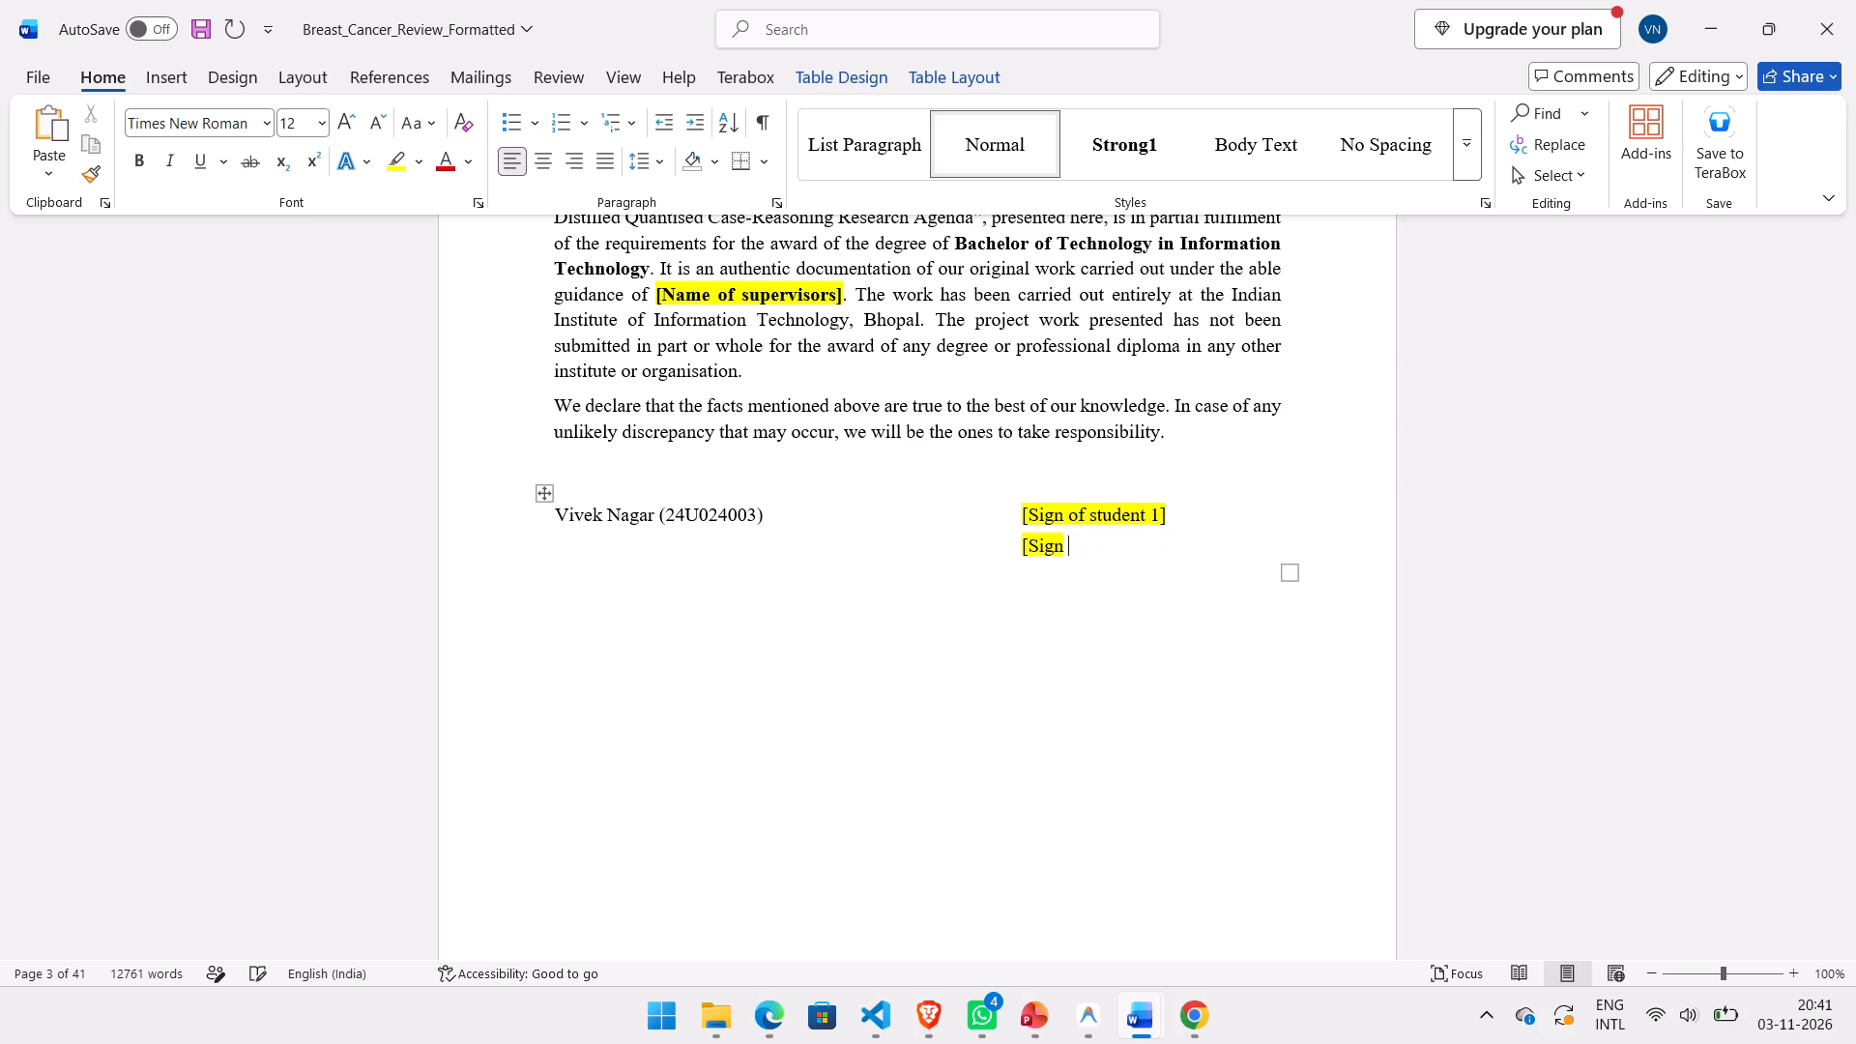
{"action": "key", "text": "BackSpace"}
{"action": "key", "text": "BackSpace"}
{"action": "key", "text": "BackSpace"}
{"action": "key", "text": "BackSpace"}
{"action": "key", "text": "BackSpace"}
{"action": "key", "text": "BackSpace"}
{"action": "key", "text": "BackSpace"}
{"action": "key", "text": "BackSpace"}
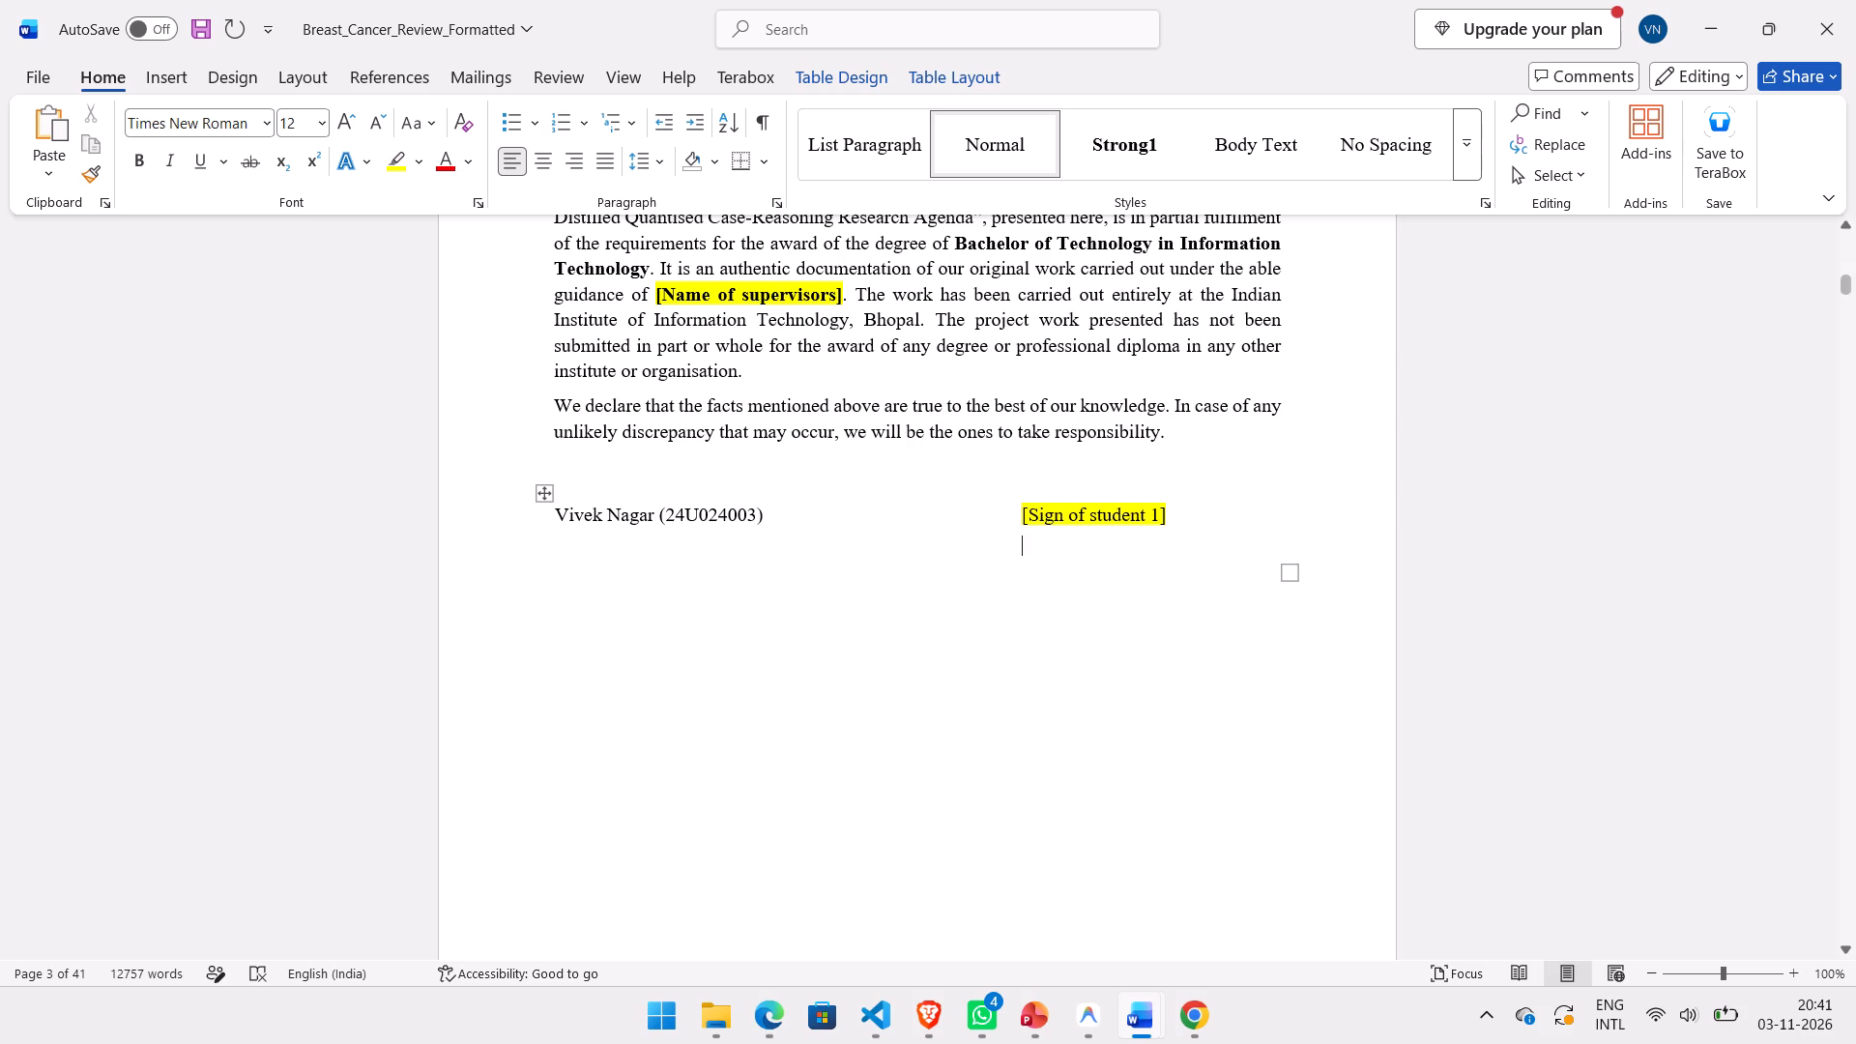
Delete the highlighted "[Sign of student 1]" placeholder from the Declaration's signature table.
{"action": "left_click", "coordinate": [1184, 517]}
{"action": "key", "text": "BackSpace"}
{"action": "key", "text": "BackSpace"}
{"action": "key", "text": "BackSpace"}
{"action": "key", "text": "BackSpace"}
{"action": "key", "text": "BackSpace"}
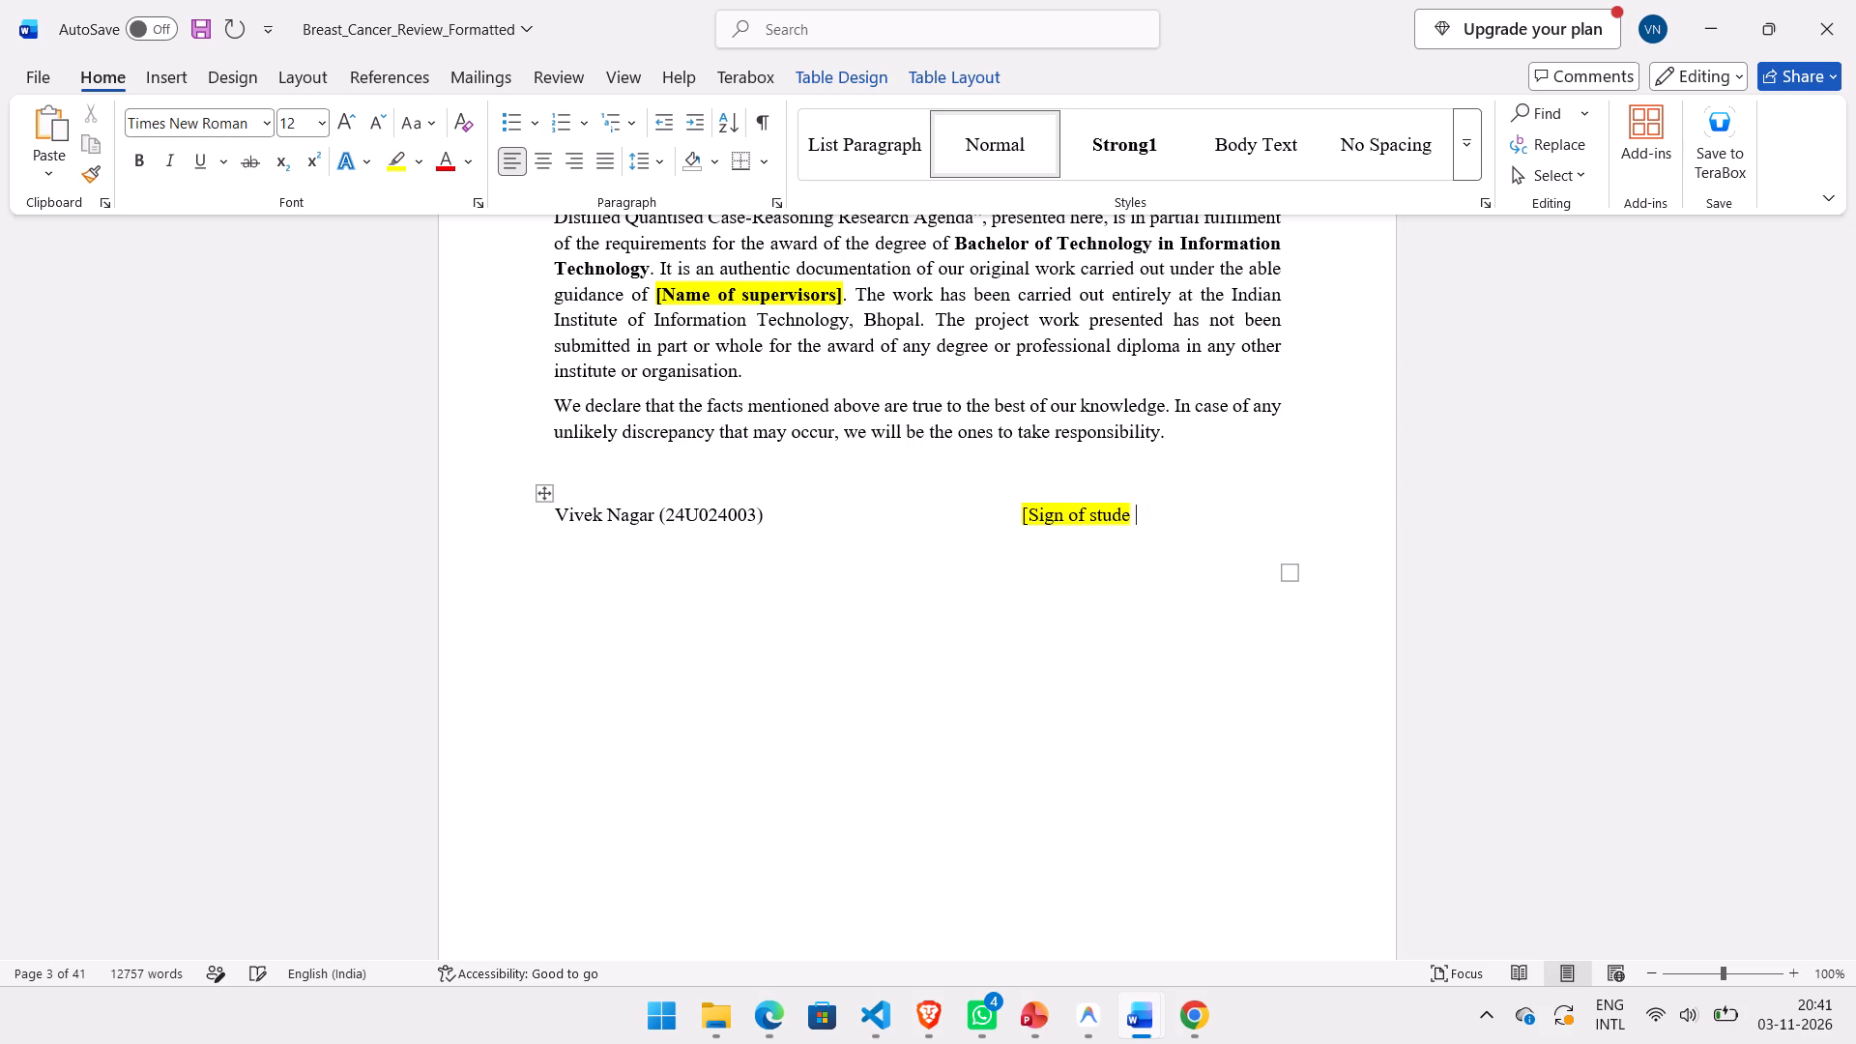
{"action": "key", "text": "BackSpace"}
{"action": "key", "text": "BackSpace"}
{"action": "key", "text": "BackSpace"}
{"action": "key", "text": "BackSpace"}
{"action": "key", "text": "BackSpace"}
{"action": "key", "text": "BackSpace"}
{"action": "key", "text": "BackSpace"}
{"action": "key", "text": "BackSpace"}
{"action": "key", "text": "BackSpace"}
{"action": "key", "text": "BackSpace"}
{"action": "key", "text": "BackSpace"}
{"action": "key", "text": "BackSpace"}
{"action": "key", "text": "BackSpace"}
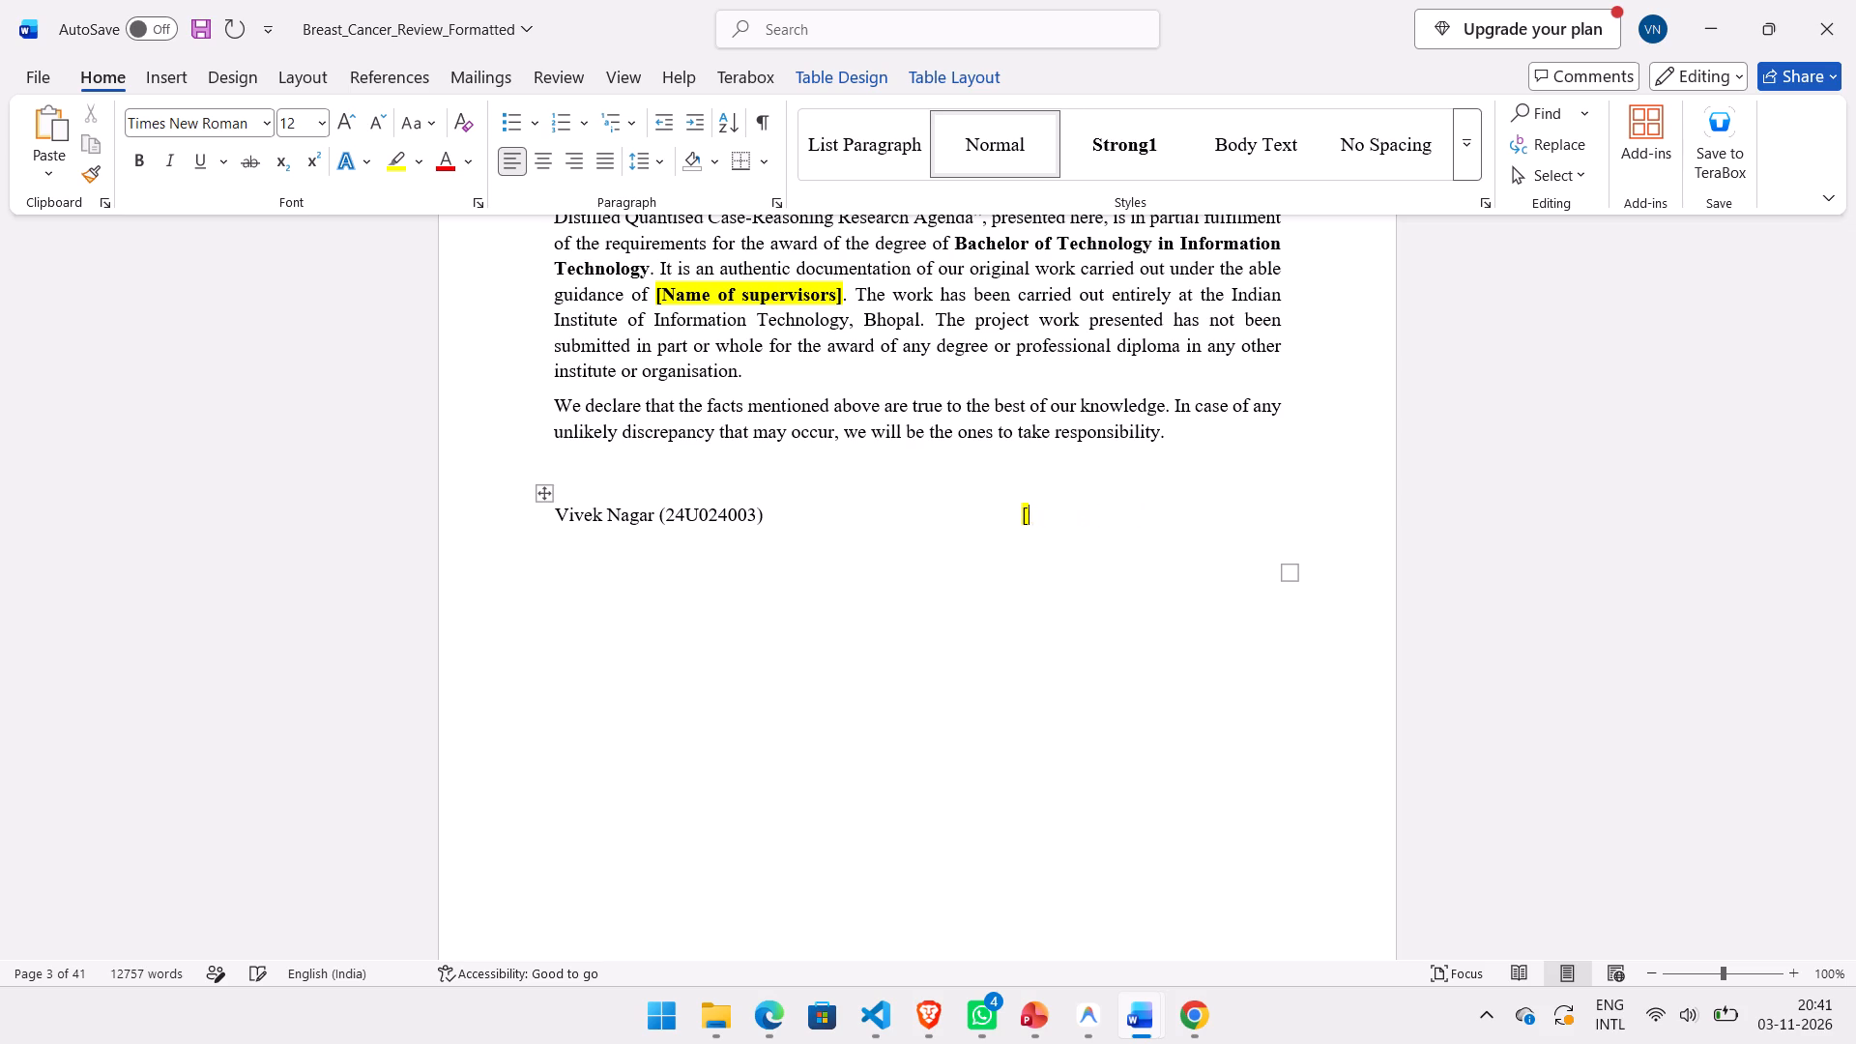
{"action": "key", "text": "BackSpace"}
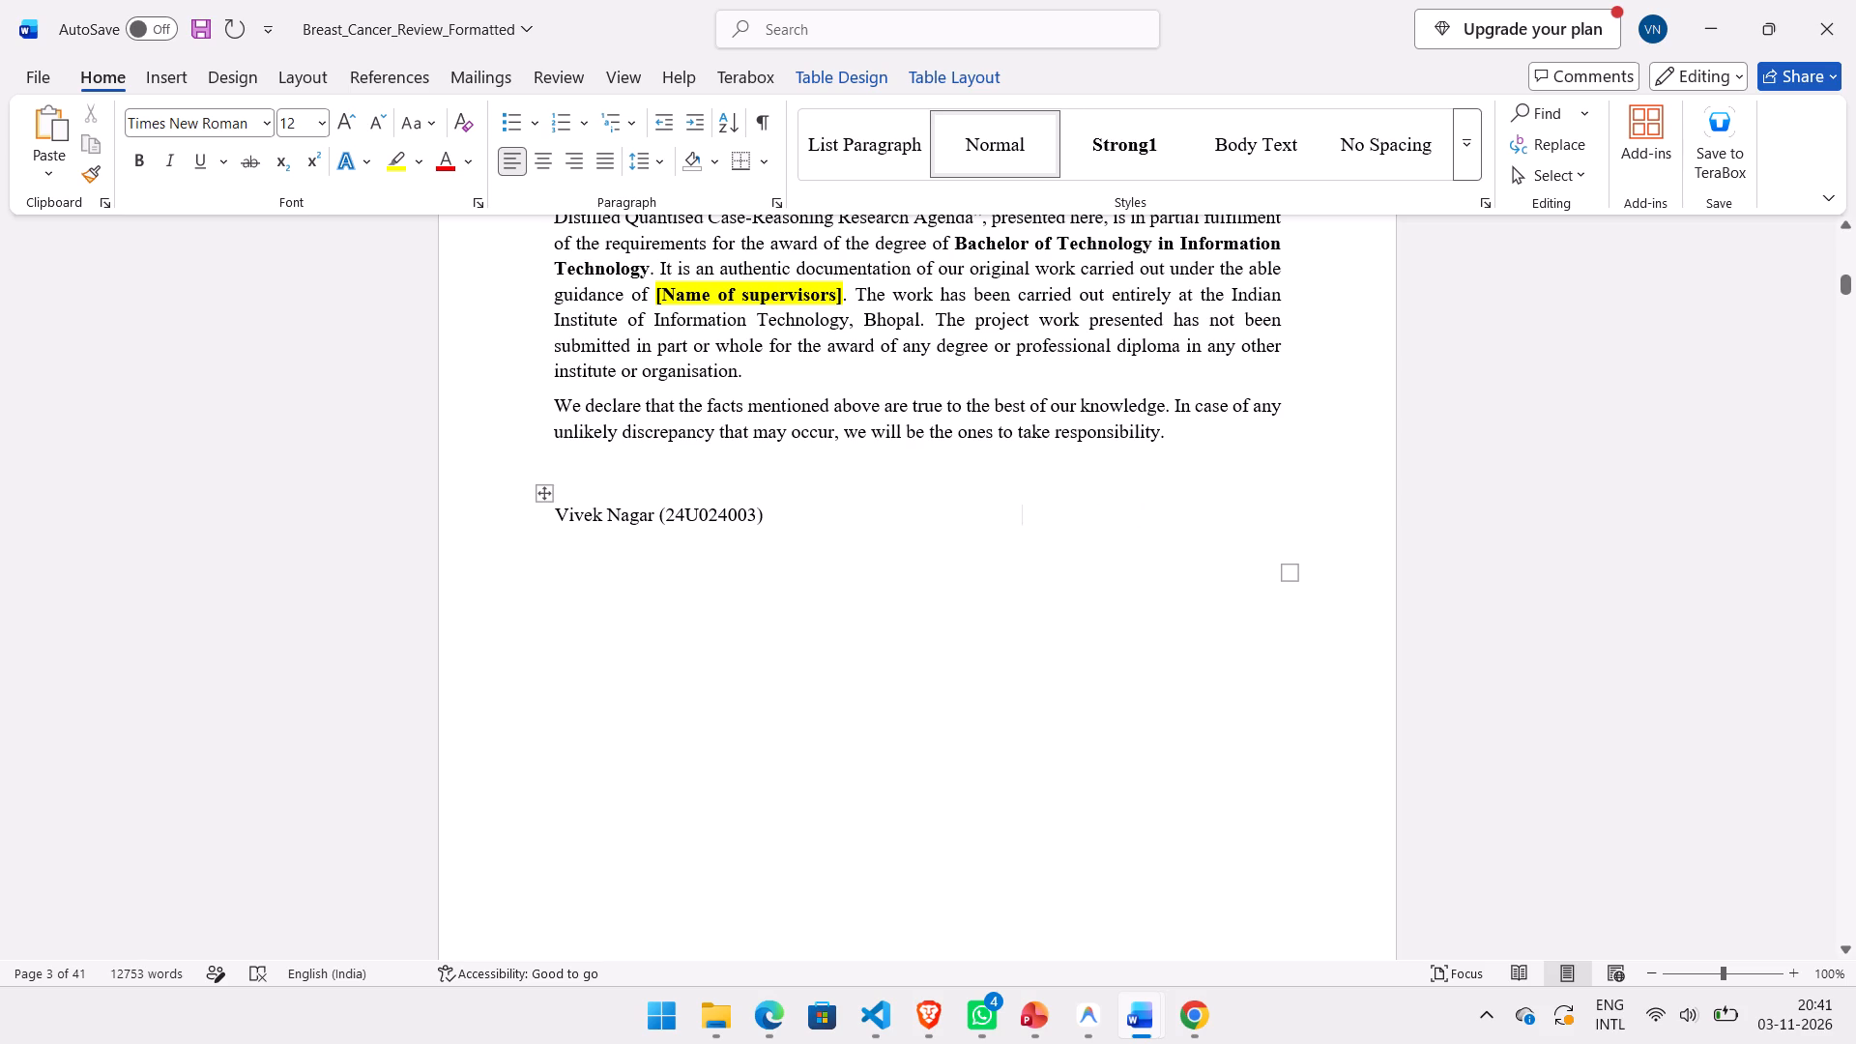
Place the text cursor at the end of the highlighted "[Name of supervisors]" placeholder in the Declaration paragraph.
{"action": "left_click", "coordinate": [841, 297]}
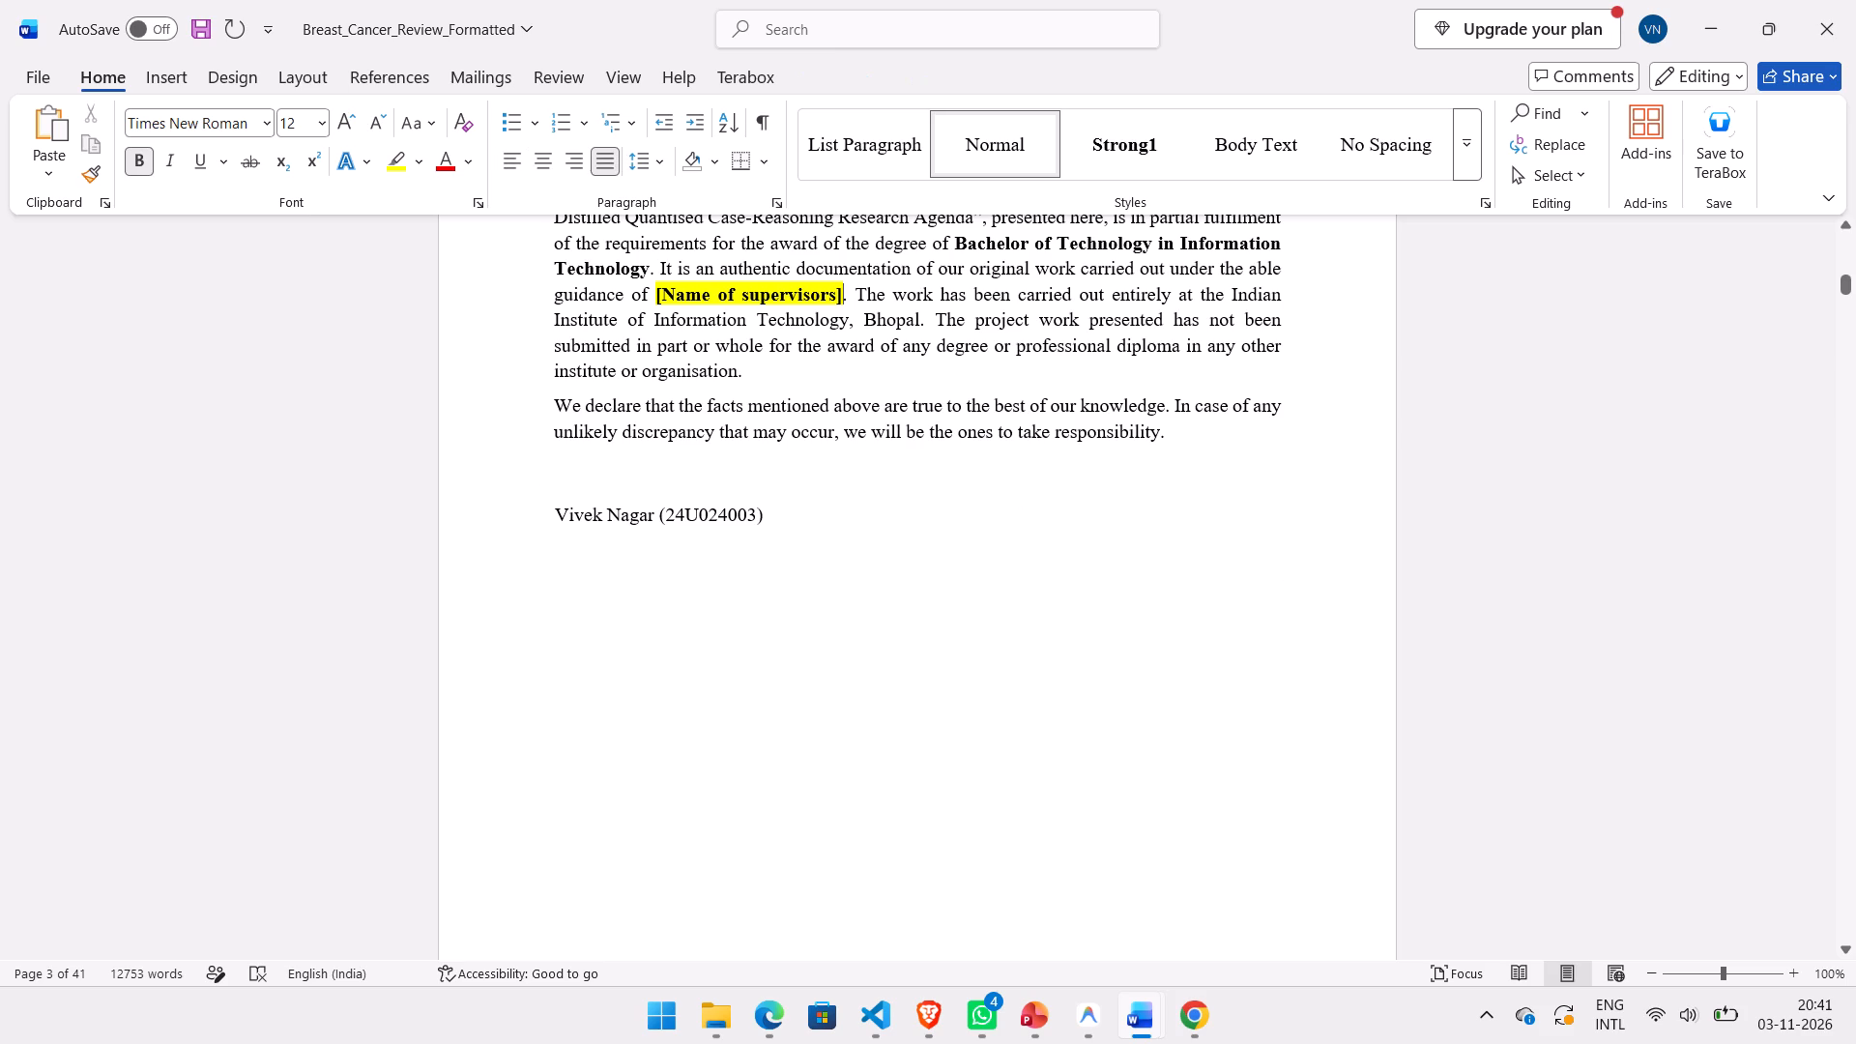
Replace the highlighted "[Name of supervisors]" placeholder in the Declaration paragraph with the name of the supervisor listed as Assistant Professor in the Certificate.
{"action": "key", "text": "BackSpace"}
{"action": "key", "text": "BackSpace"}
{"action": "key", "text": "BackSpace"}
{"action": "key", "text": "BackSpace"}
{"action": "key", "text": "BackSpace"}
{"action": "key", "text": "BackSpace"}
{"action": "key", "text": "BackSpace"}
{"action": "key", "text": "BackSpace"}
{"action": "key", "text": "BackSpace"}
{"action": "key", "text": "BackSpace"}
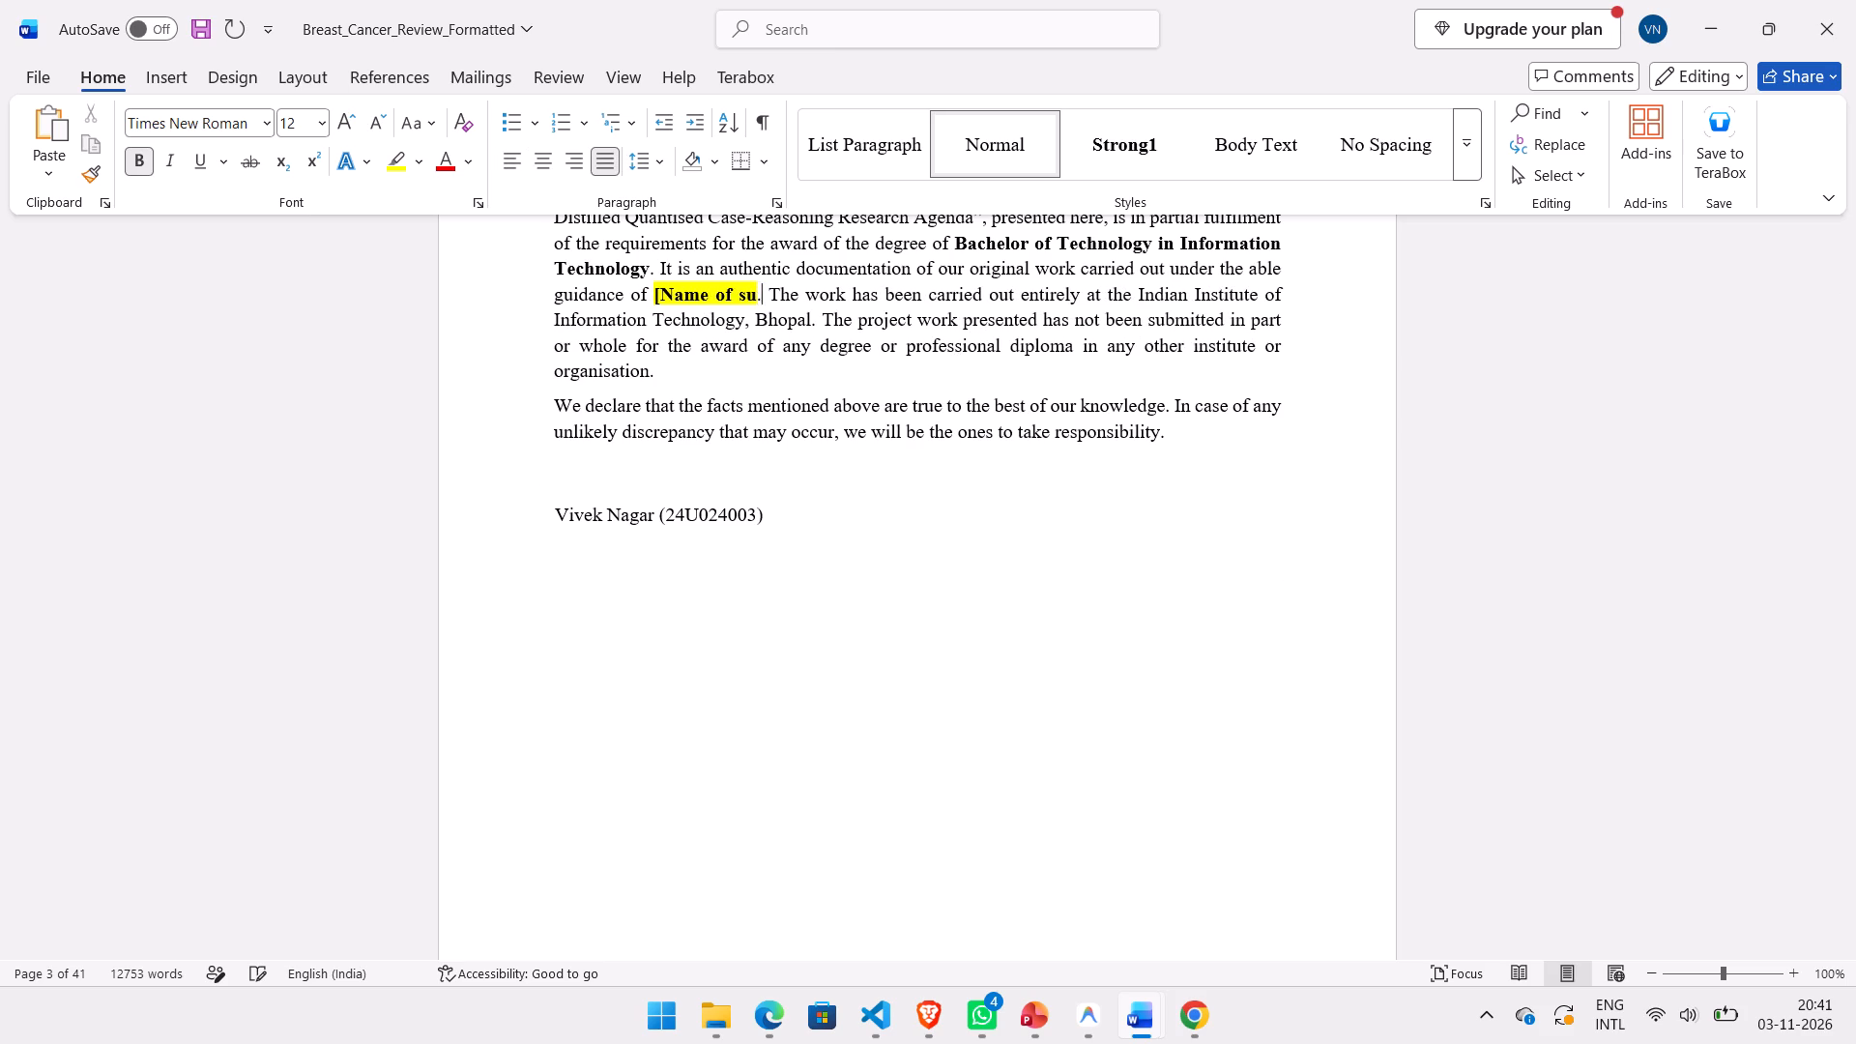
{"action": "key", "text": "BackSpace"}
{"action": "key", "text": "BackSpace"}
{"action": "key", "text": "BackSpace"}
{"action": "key", "text": "BackSpace"}
{"action": "key", "text": "BackSpace"}
{"action": "key", "text": "BackSpace"}
{"action": "key", "text": "BackSpace"}
{"action": "key", "text": "BackSpace"}
{"action": "key", "text": "BackSpace"}
{"action": "key", "text": "BackSpace"}
{"action": "key", "text": "BackSpace"}
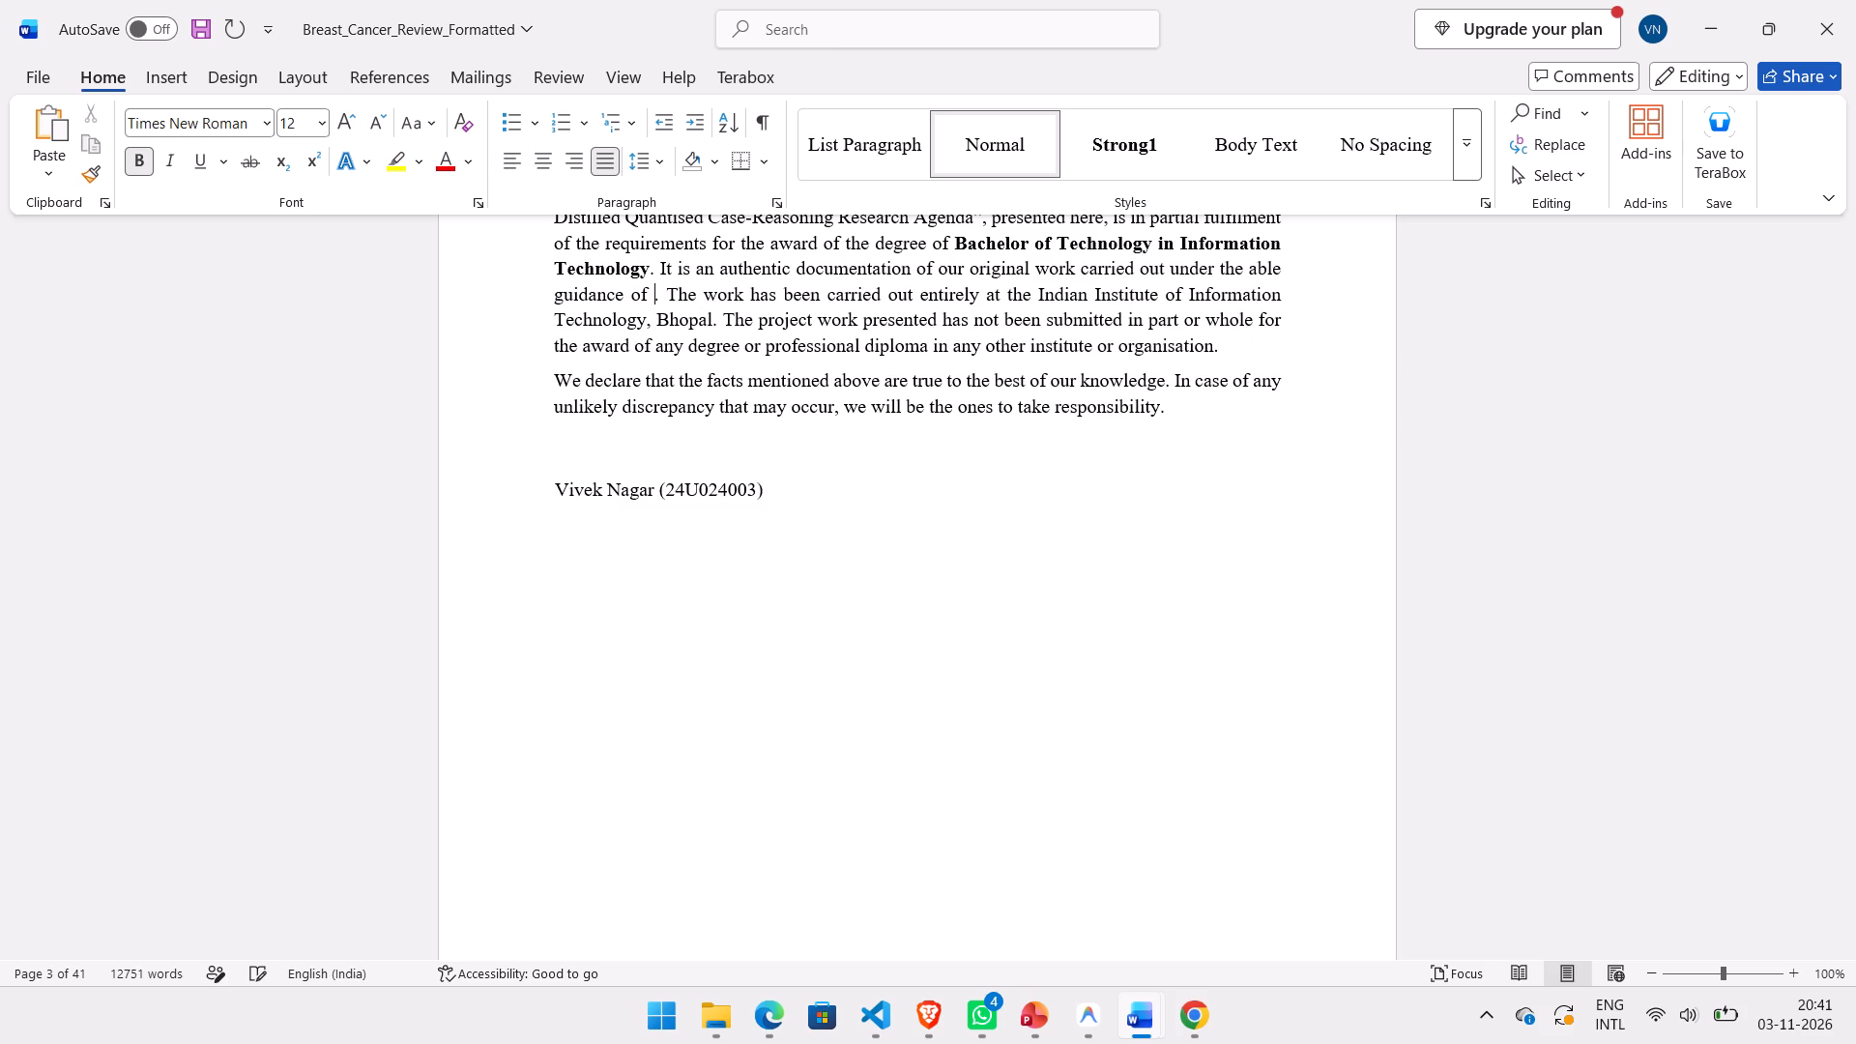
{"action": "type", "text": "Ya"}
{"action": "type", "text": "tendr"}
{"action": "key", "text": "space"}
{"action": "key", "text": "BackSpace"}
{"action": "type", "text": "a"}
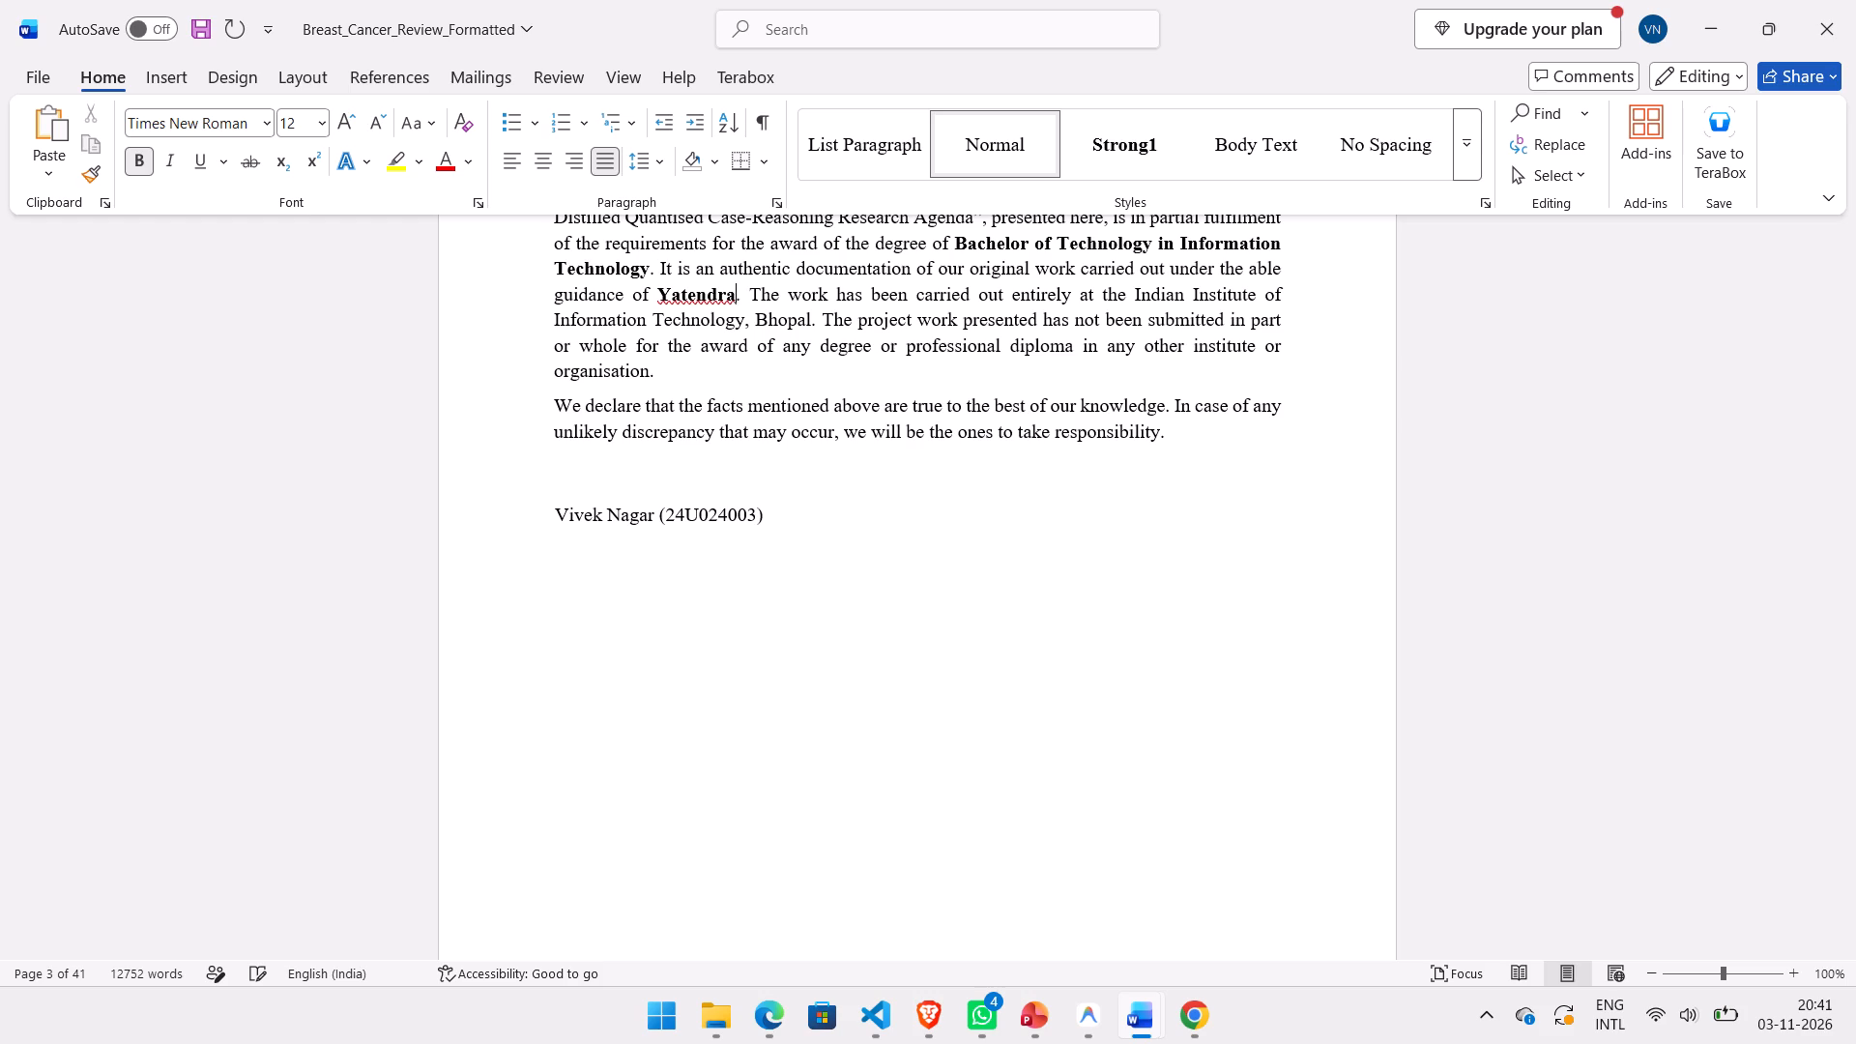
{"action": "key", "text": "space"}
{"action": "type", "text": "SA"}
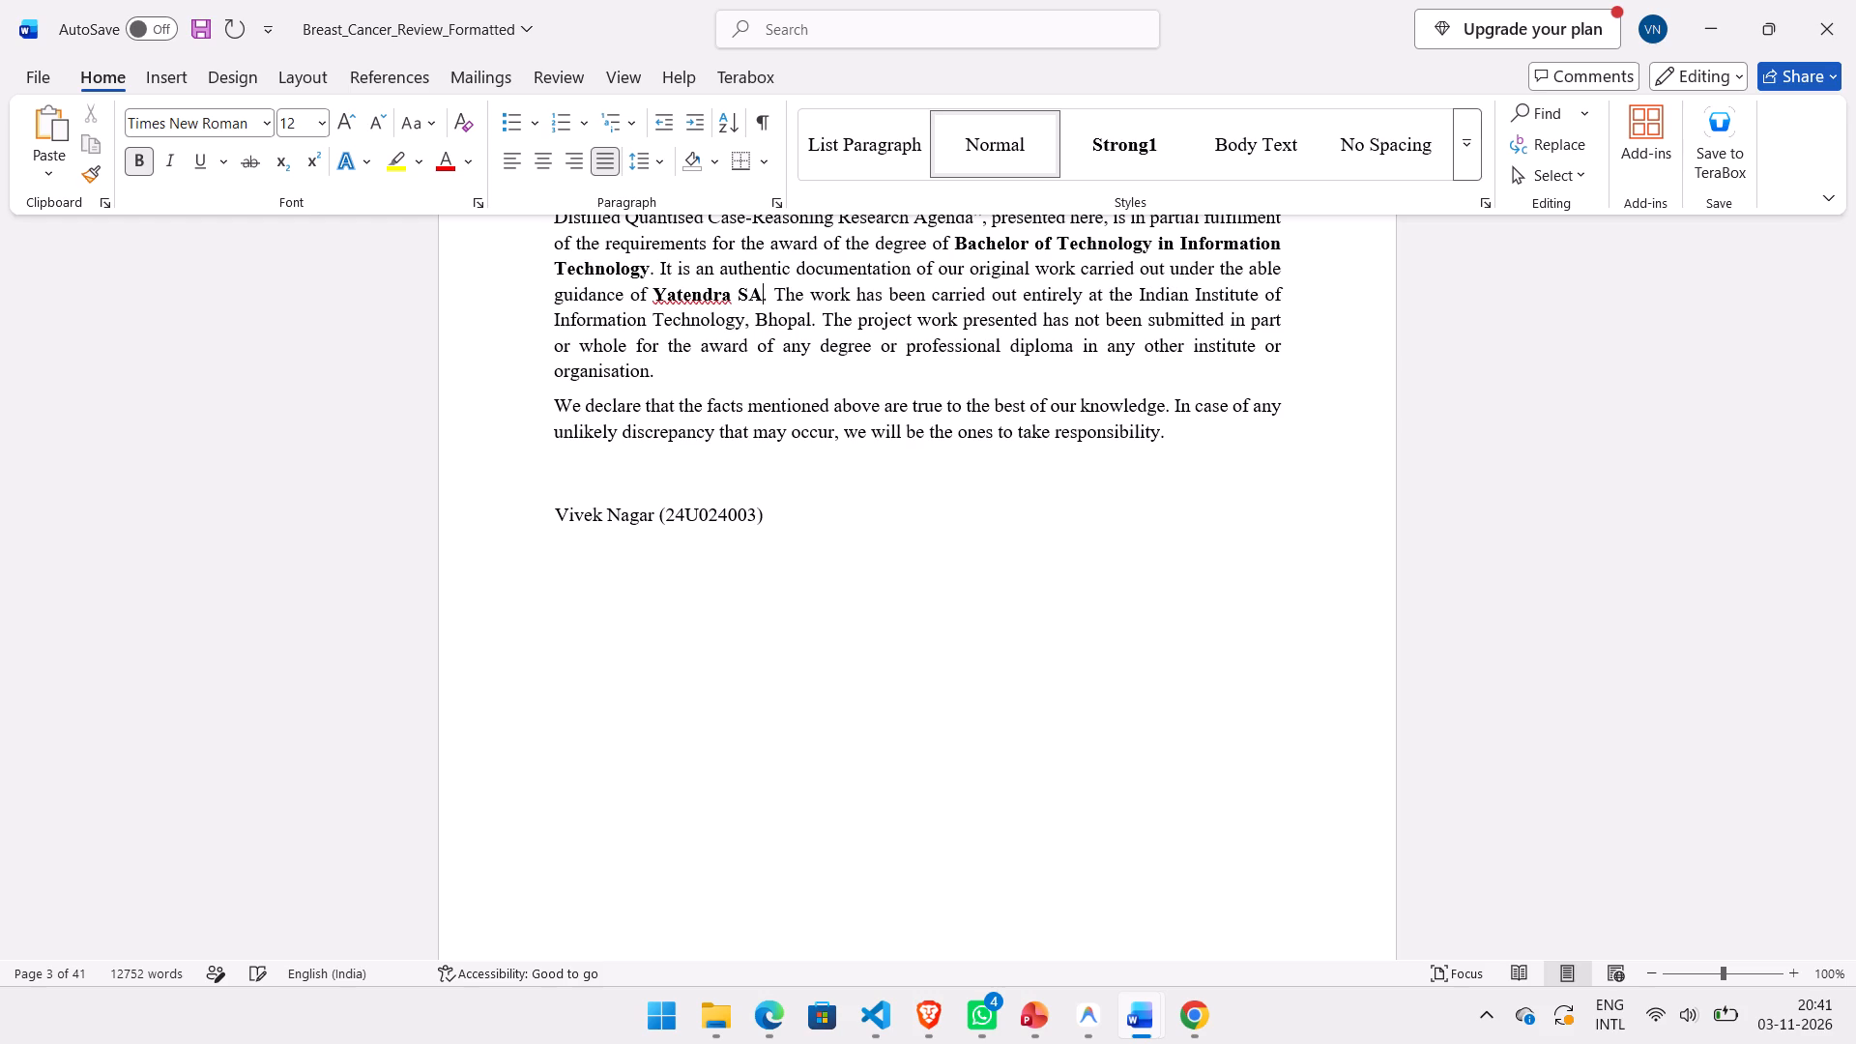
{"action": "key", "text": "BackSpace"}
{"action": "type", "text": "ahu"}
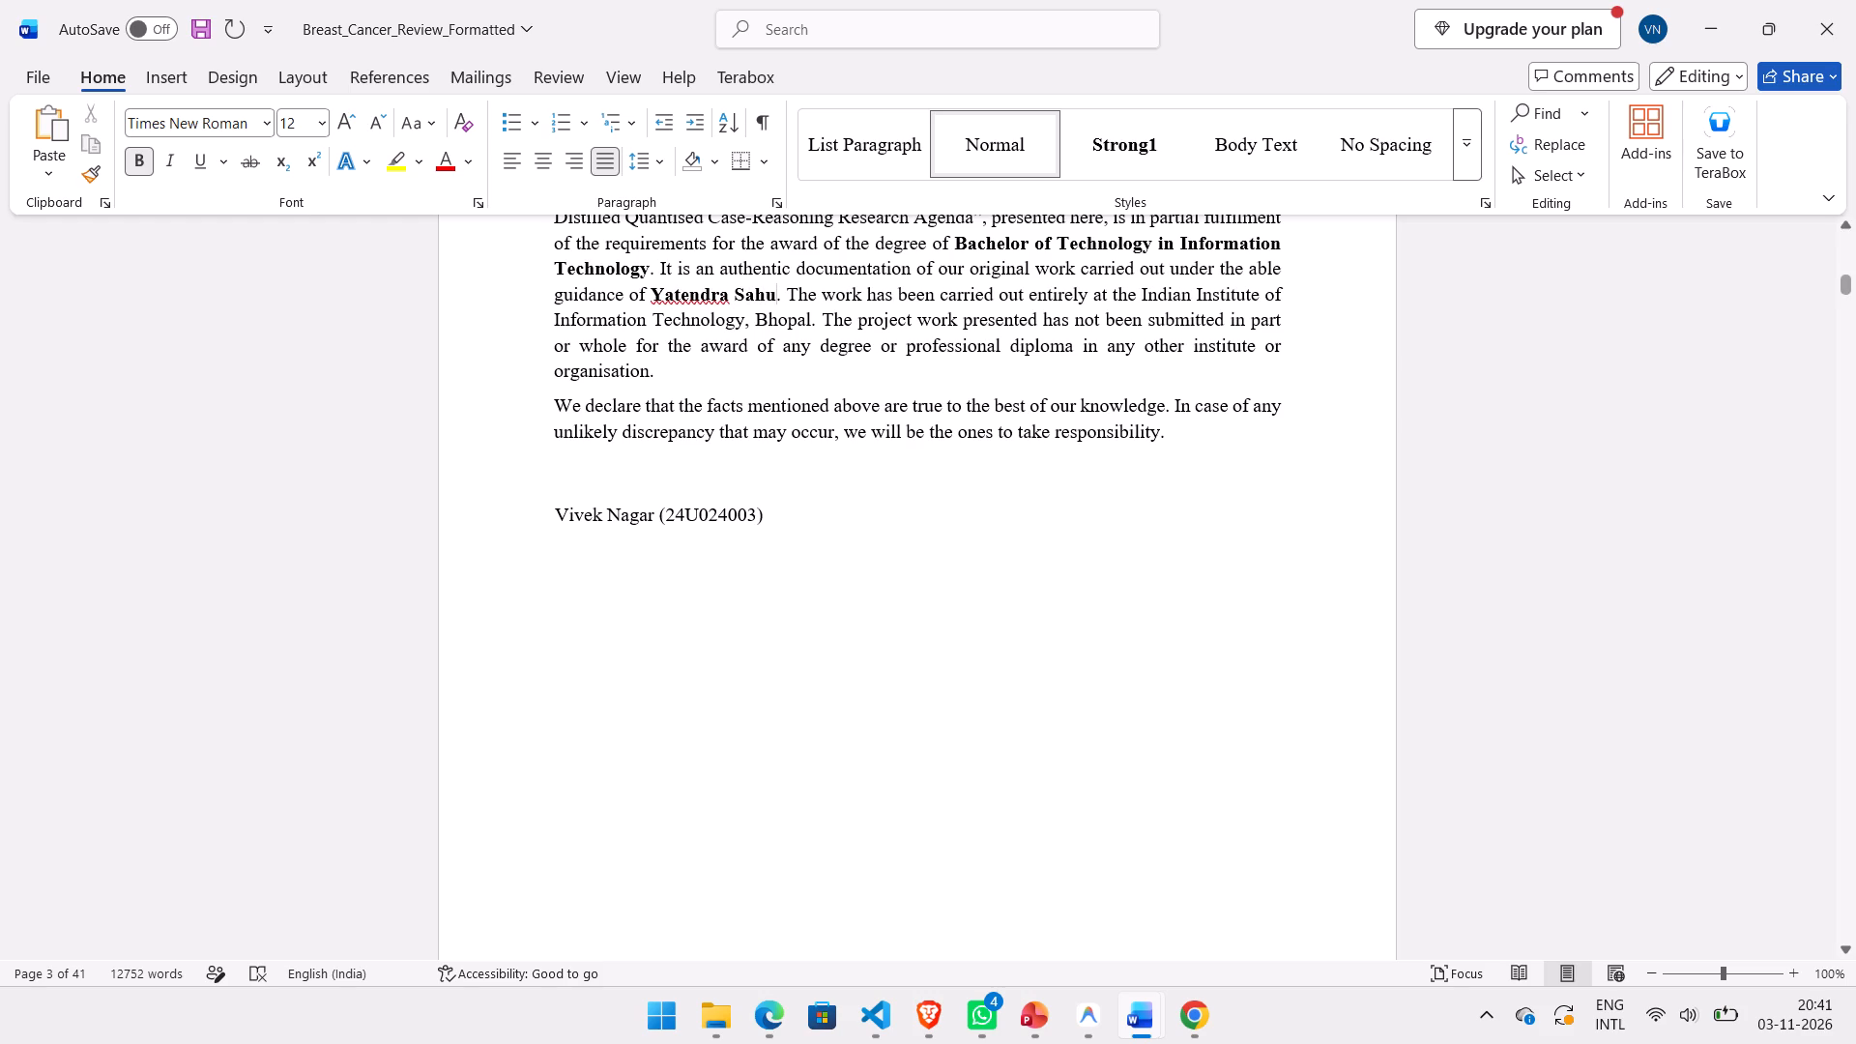
Add the title "Dr." before the supervisor's name in the Declaration paragraph.
{"action": "left_click", "coordinate": [653, 294]}
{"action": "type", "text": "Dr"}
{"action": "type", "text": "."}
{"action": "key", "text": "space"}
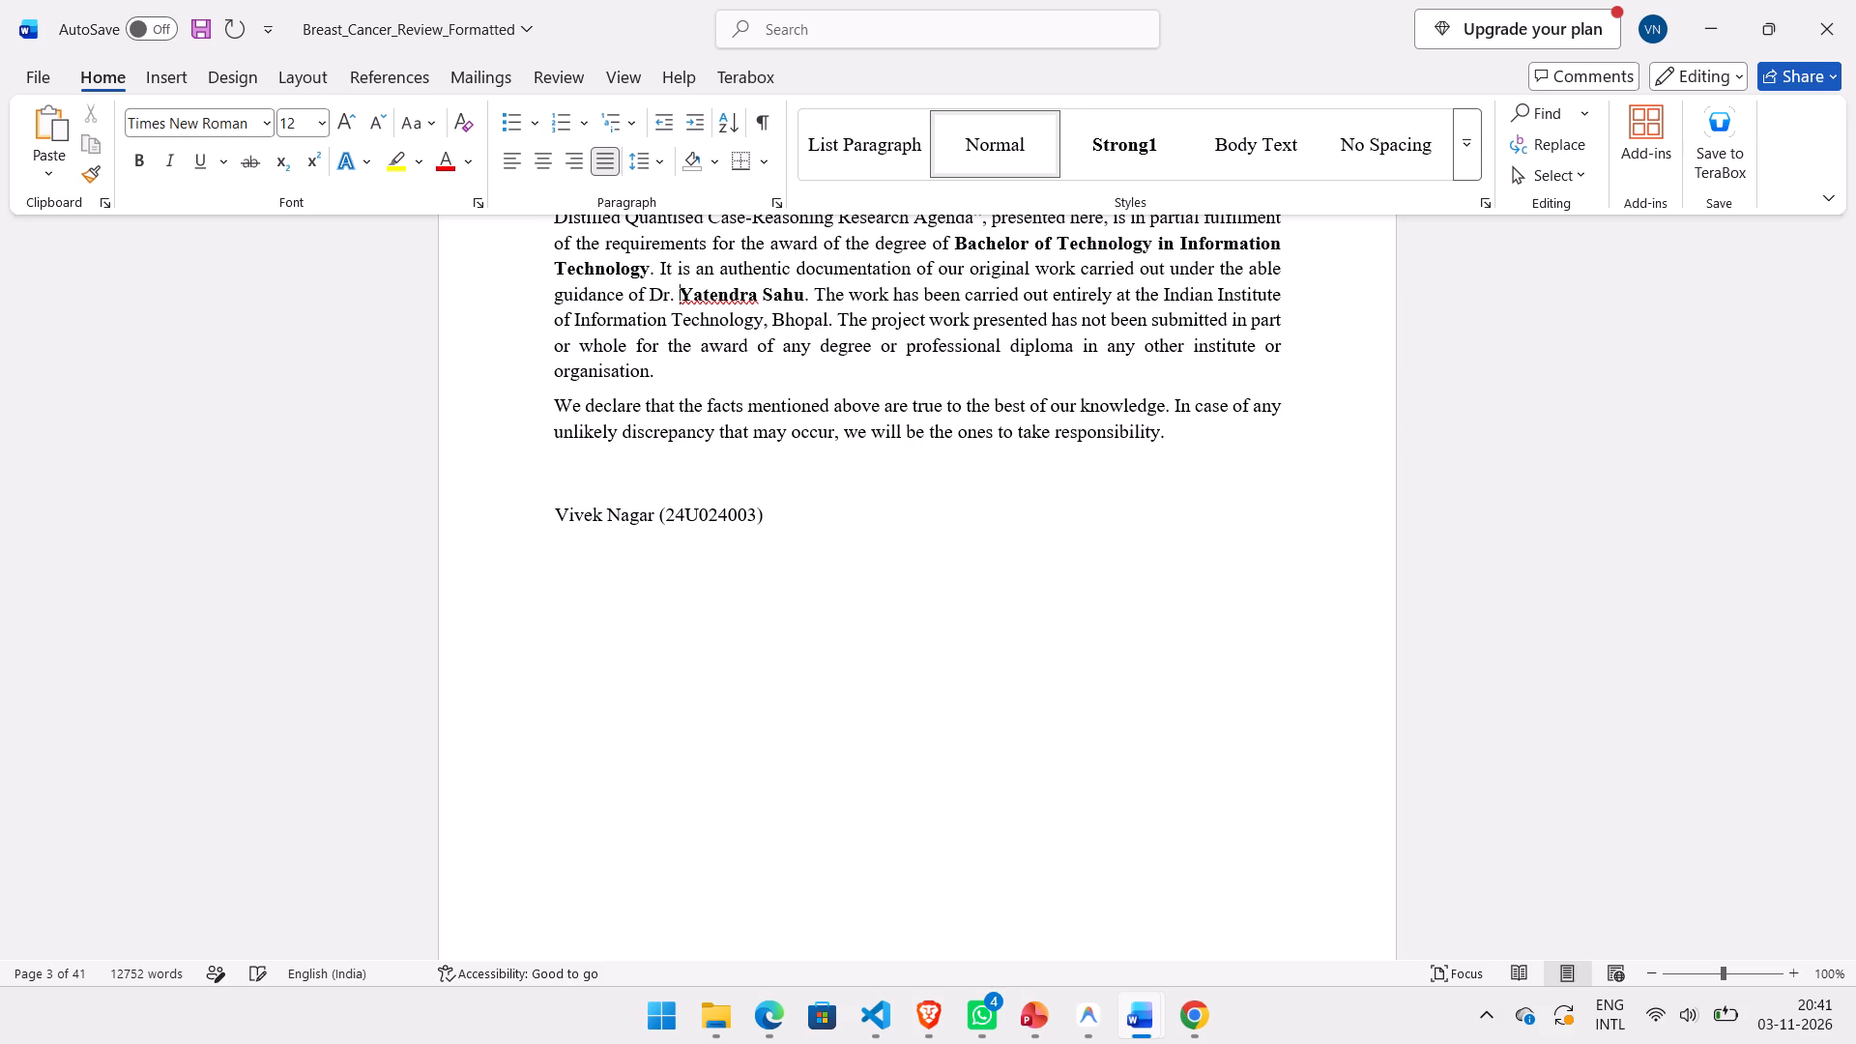
Add the title "Dr." before the Assistant Professor's name in the Certificate's signature block.
{"action": "scroll", "coordinate": [725, 325], "scroll_direction": "up", "scroll_amount": 1}
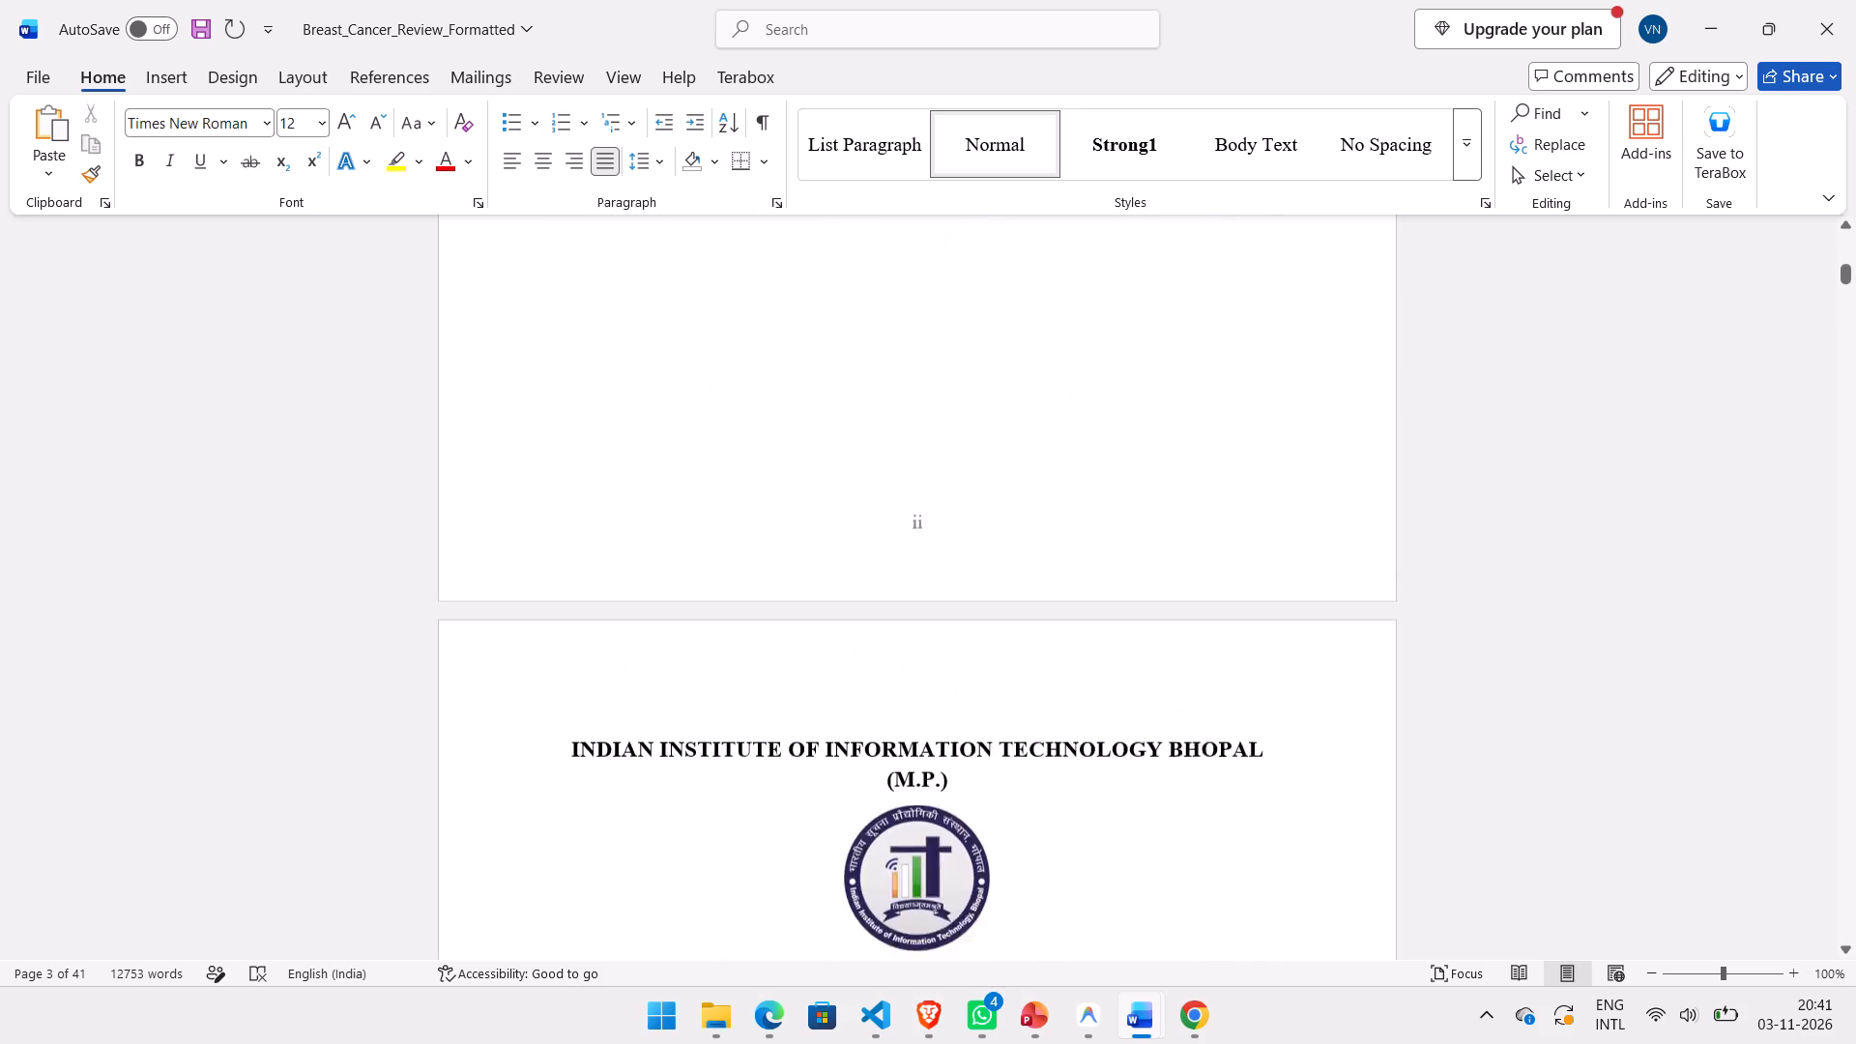
{"action": "scroll", "coordinate": [725, 325], "scroll_direction": "up", "scroll_amount": 2}
{"action": "left_click", "coordinate": [553, 437]}
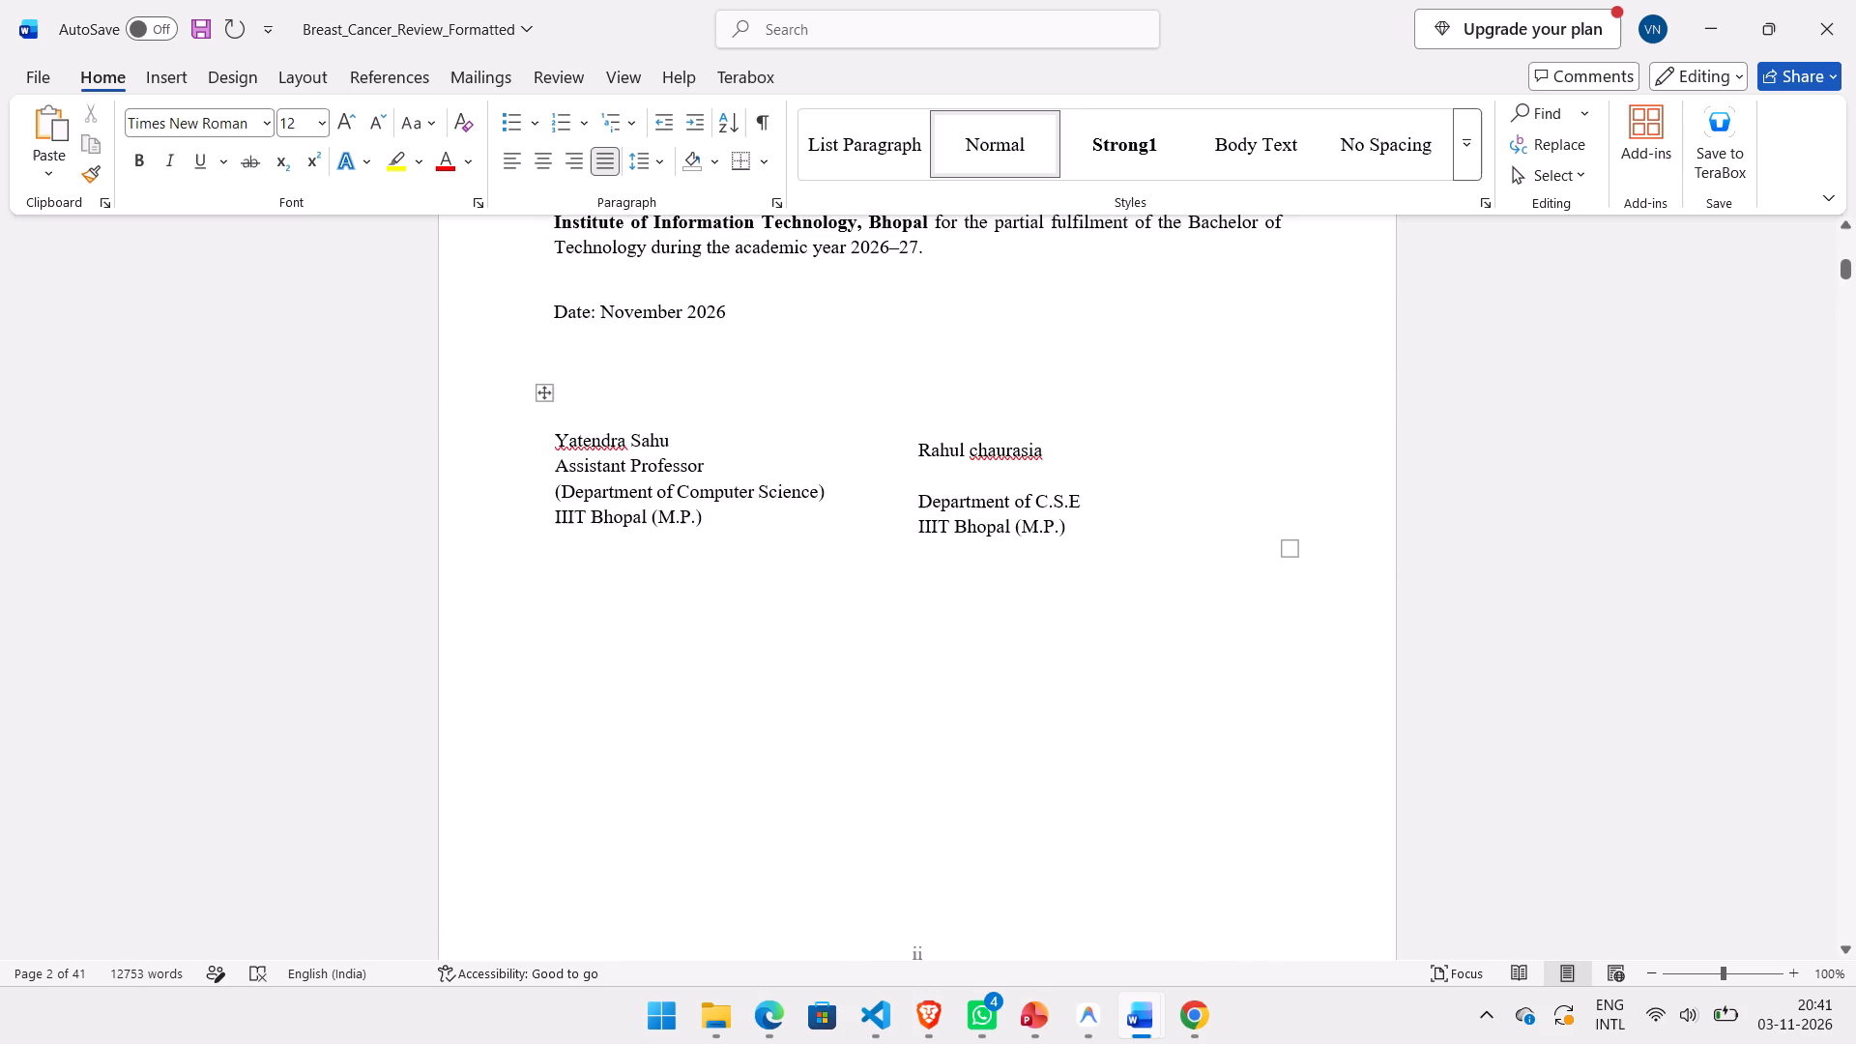
{"action": "left_click", "coordinate": [555, 436]}
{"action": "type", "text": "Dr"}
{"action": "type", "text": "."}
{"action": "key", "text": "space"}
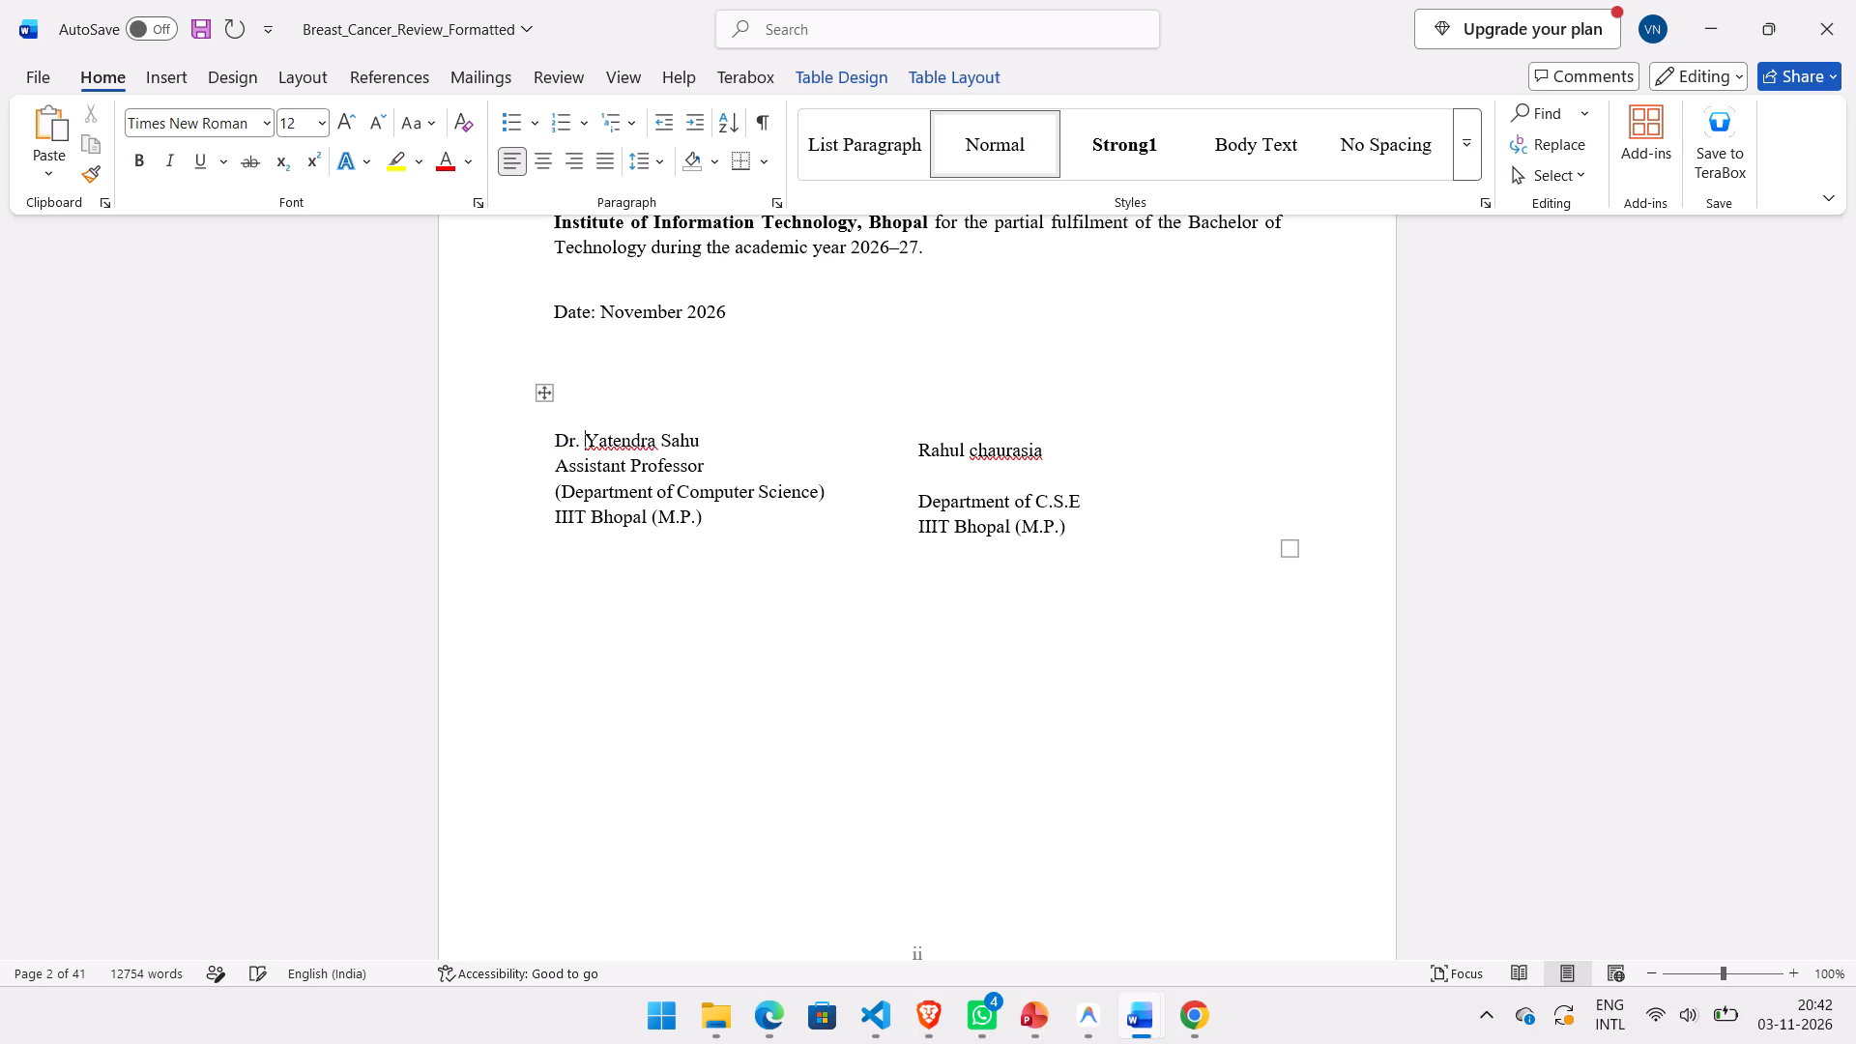
Add the title "Dr." before the name above "Department of C.S.E" in the Certificate's signature block.
{"action": "left_click", "coordinate": [913, 450]}
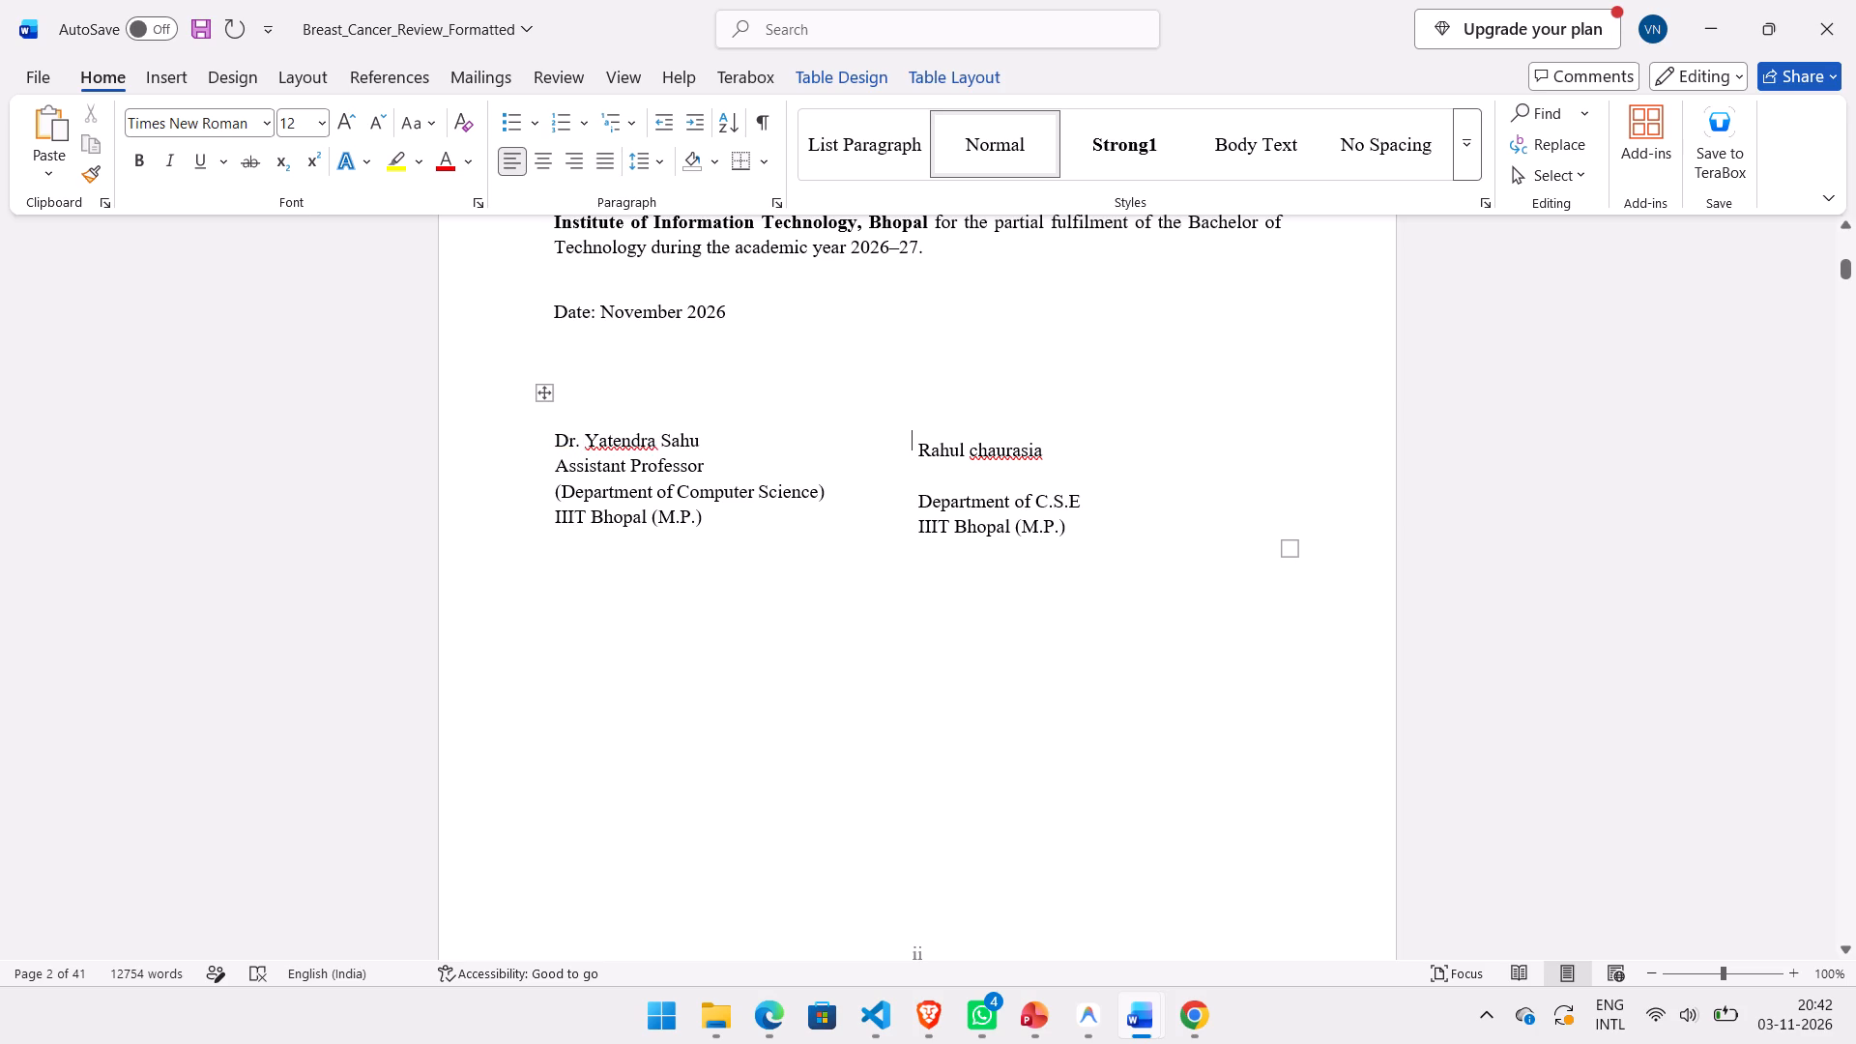
{"action": "left_click", "coordinate": [917, 450]}
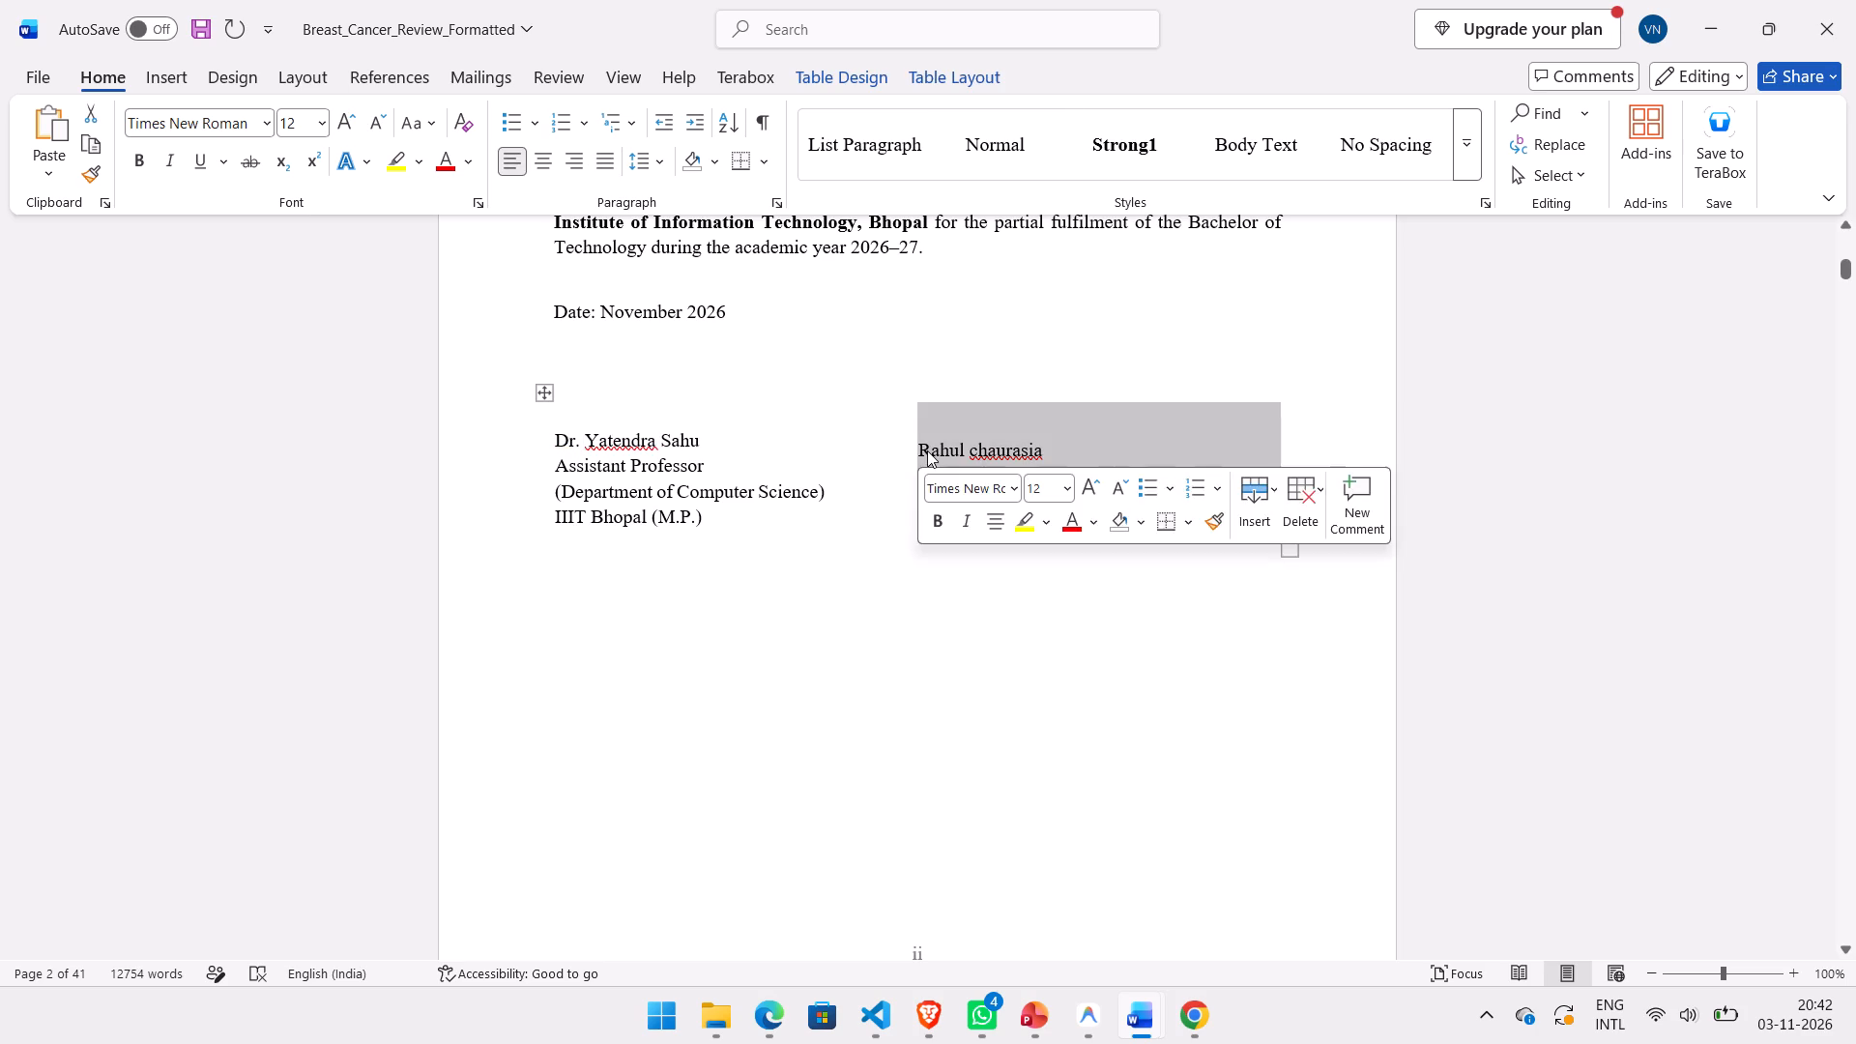
{"action": "left_click", "coordinate": [927, 450]}
{"action": "key", "text": "Left"}
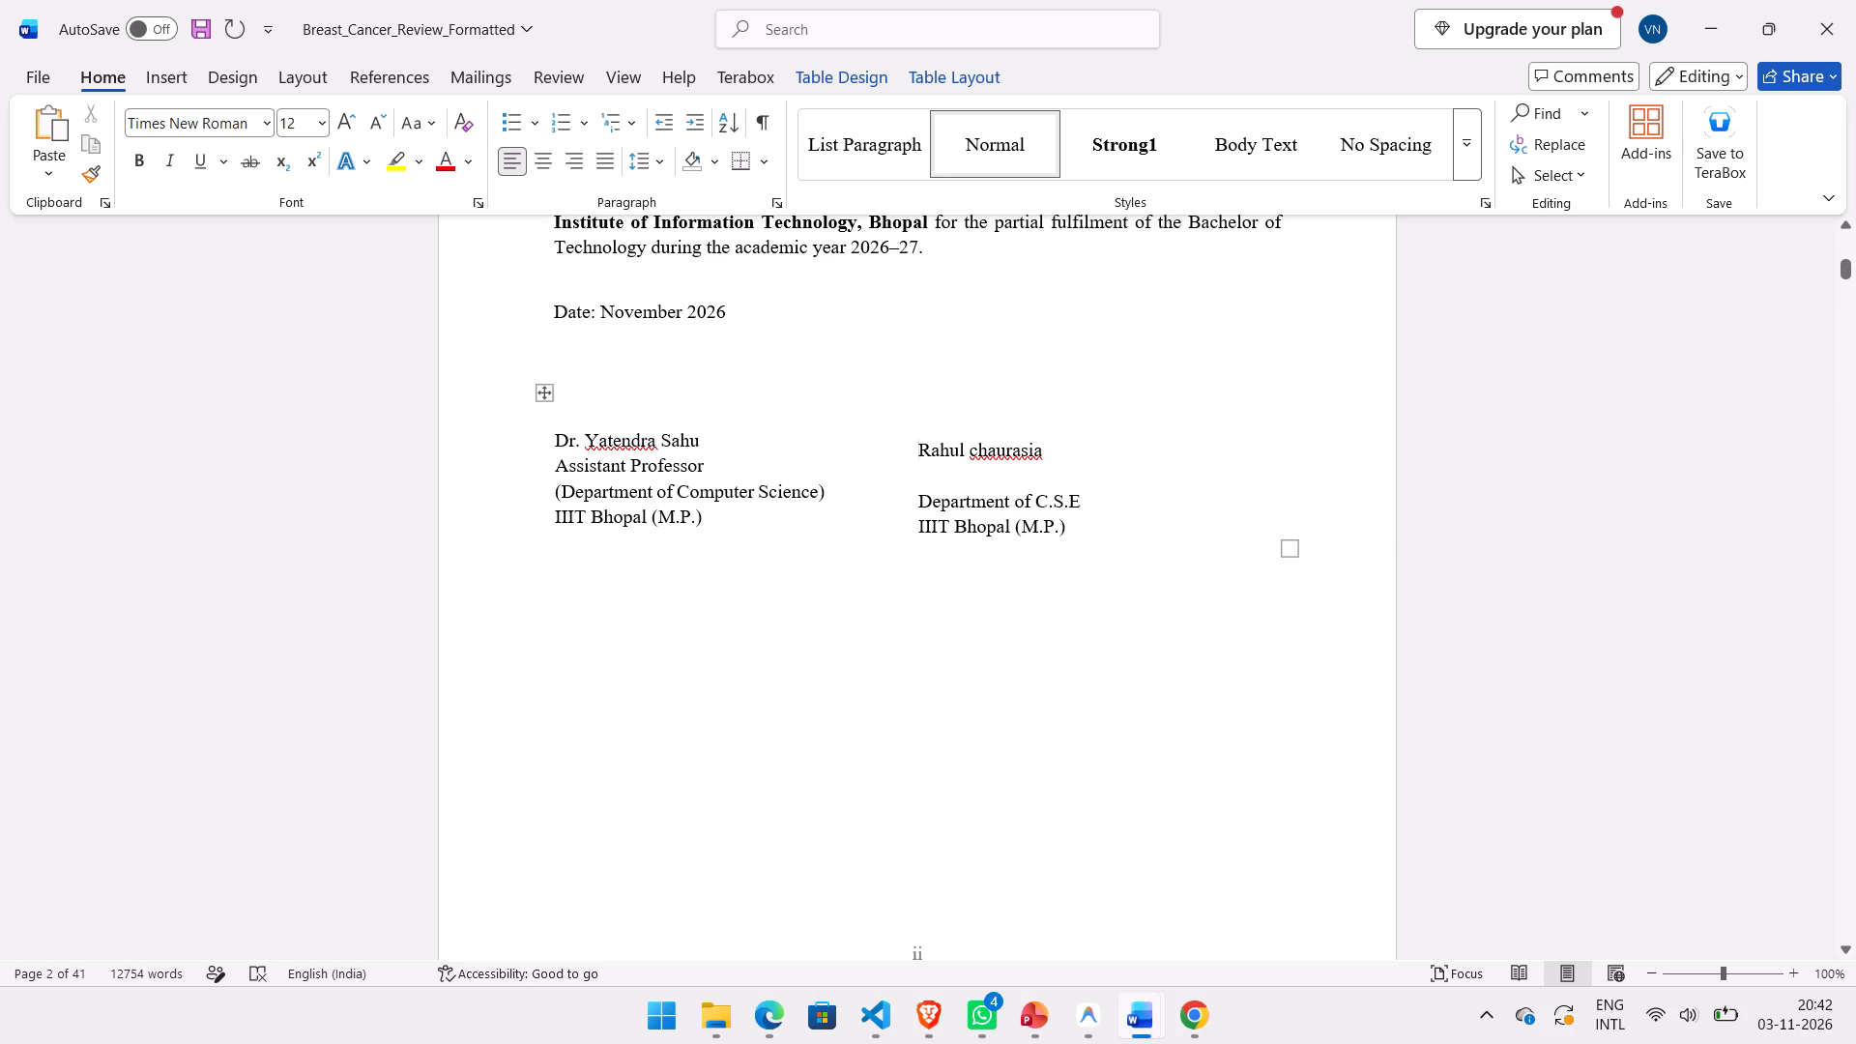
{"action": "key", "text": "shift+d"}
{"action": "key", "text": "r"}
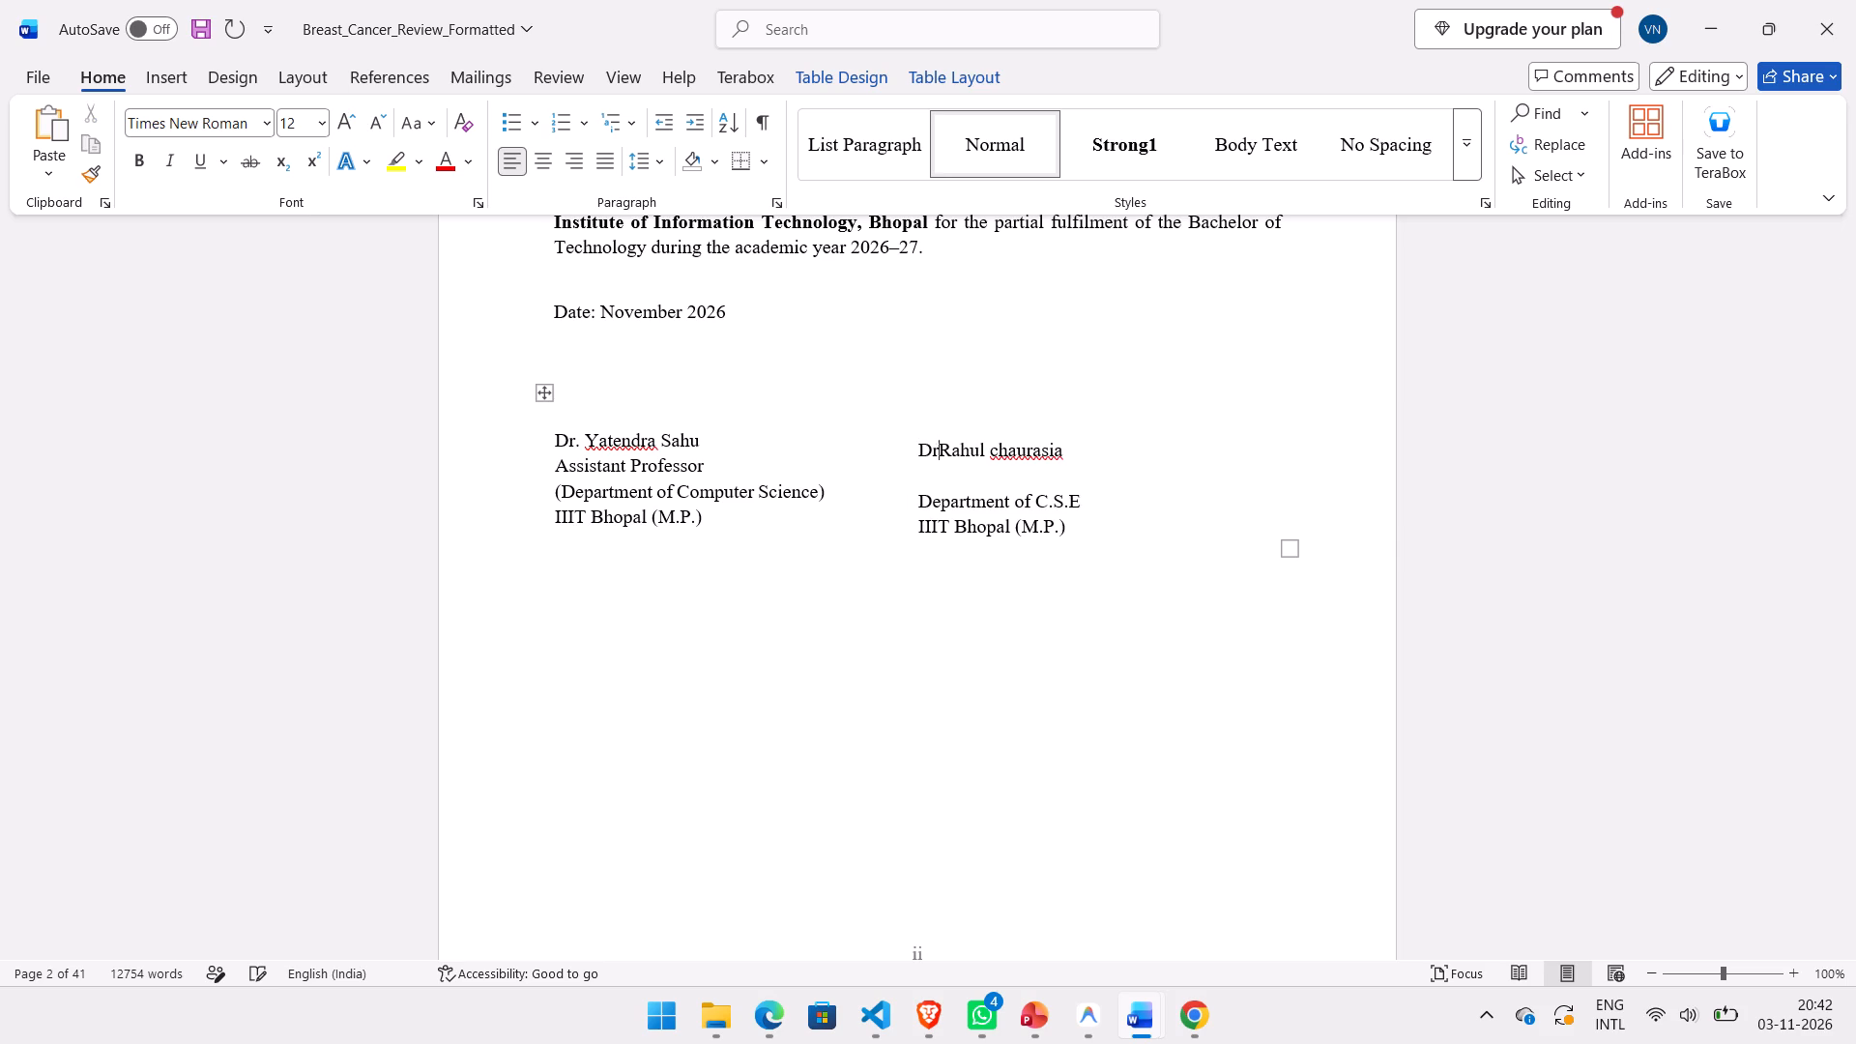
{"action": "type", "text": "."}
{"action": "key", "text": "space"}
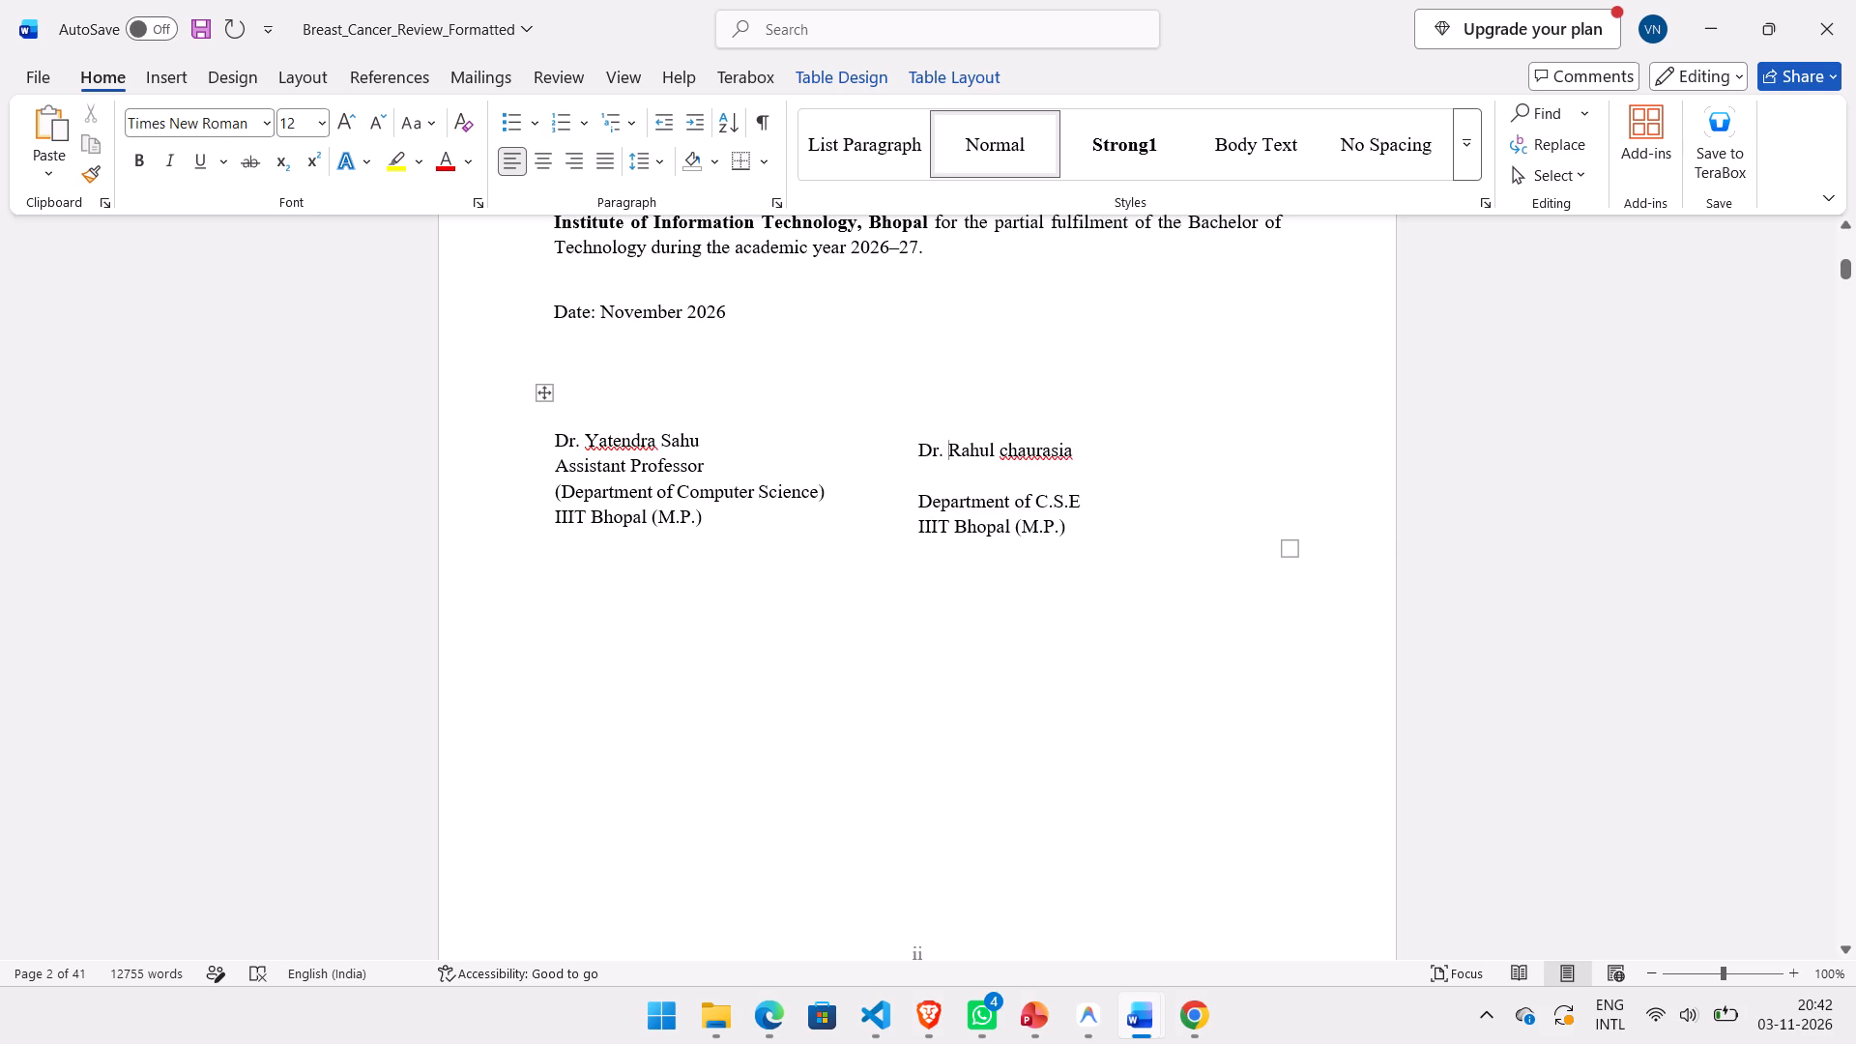
Review the front matter from the Certificate signatures through the Declaration and Table of Contents to the List of Tables.
{"action": "scroll", "coordinate": [959, 527], "scroll_direction": "down", "scroll_amount": 2}
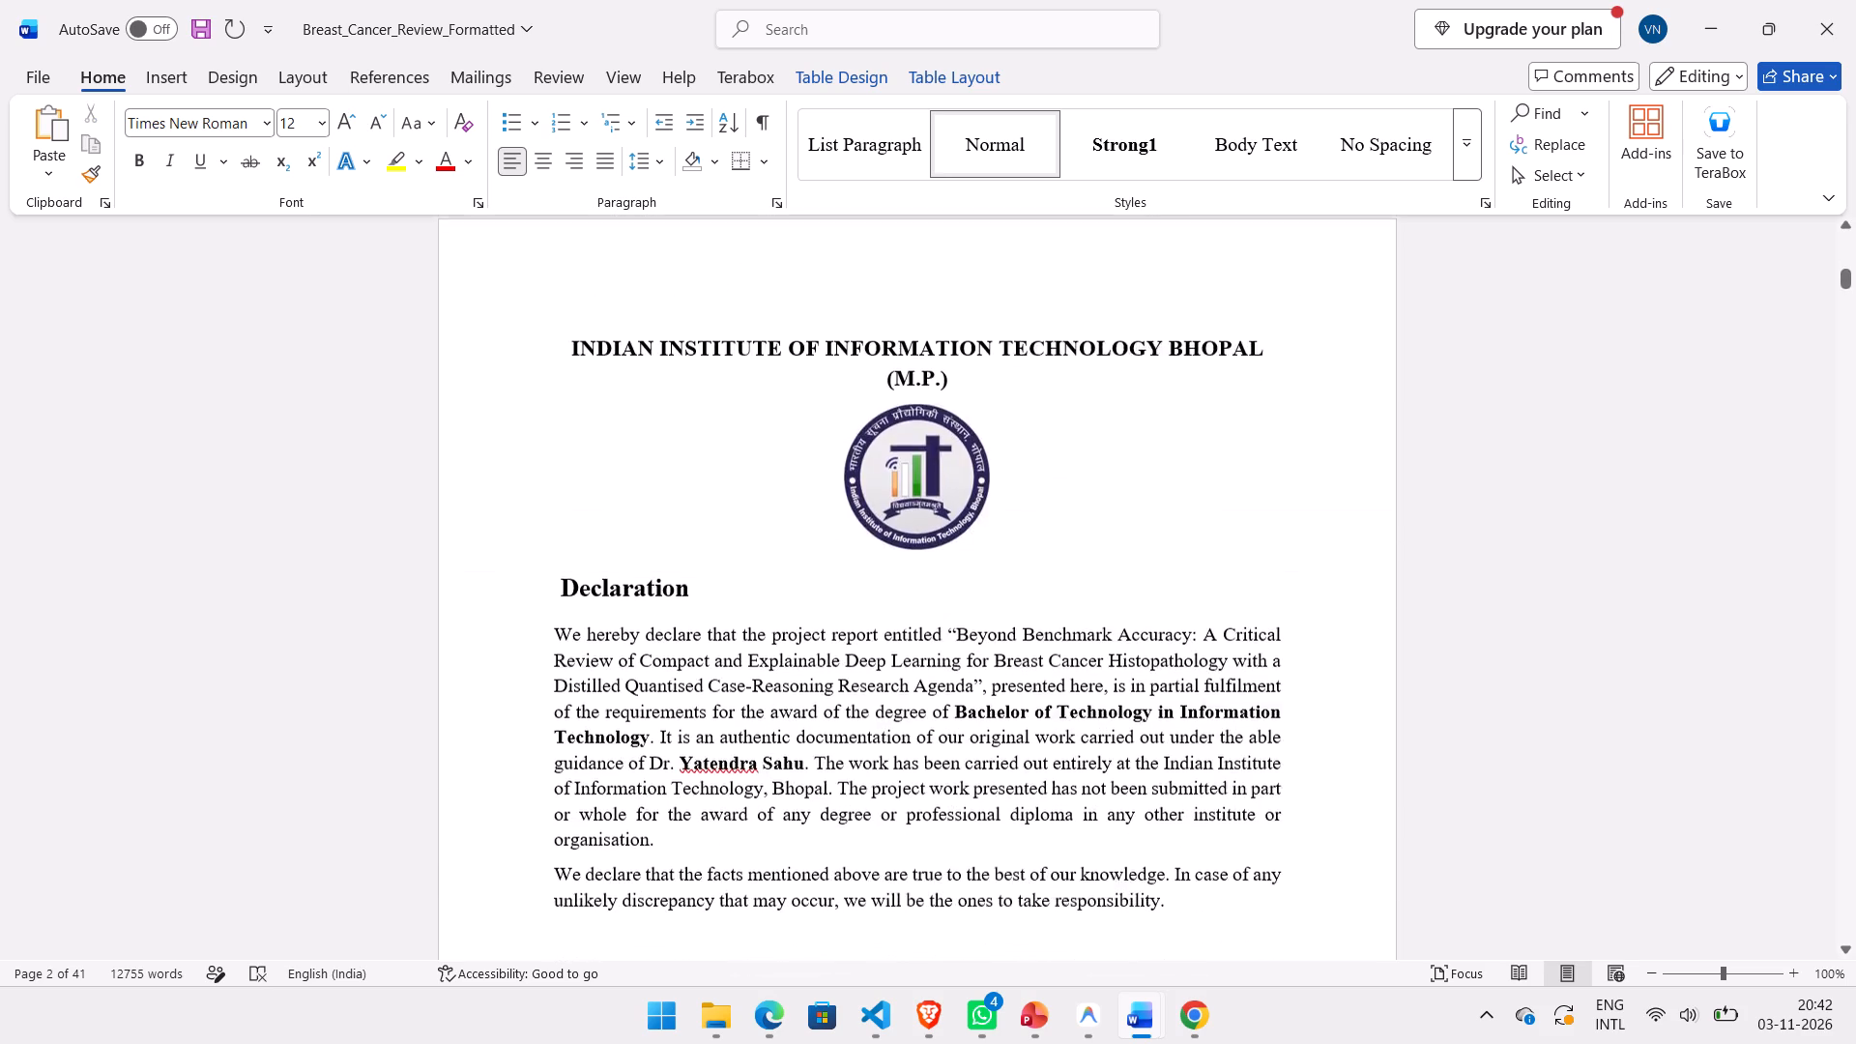
{"action": "scroll", "coordinate": [959, 527], "scroll_direction": "down", "scroll_amount": 4}
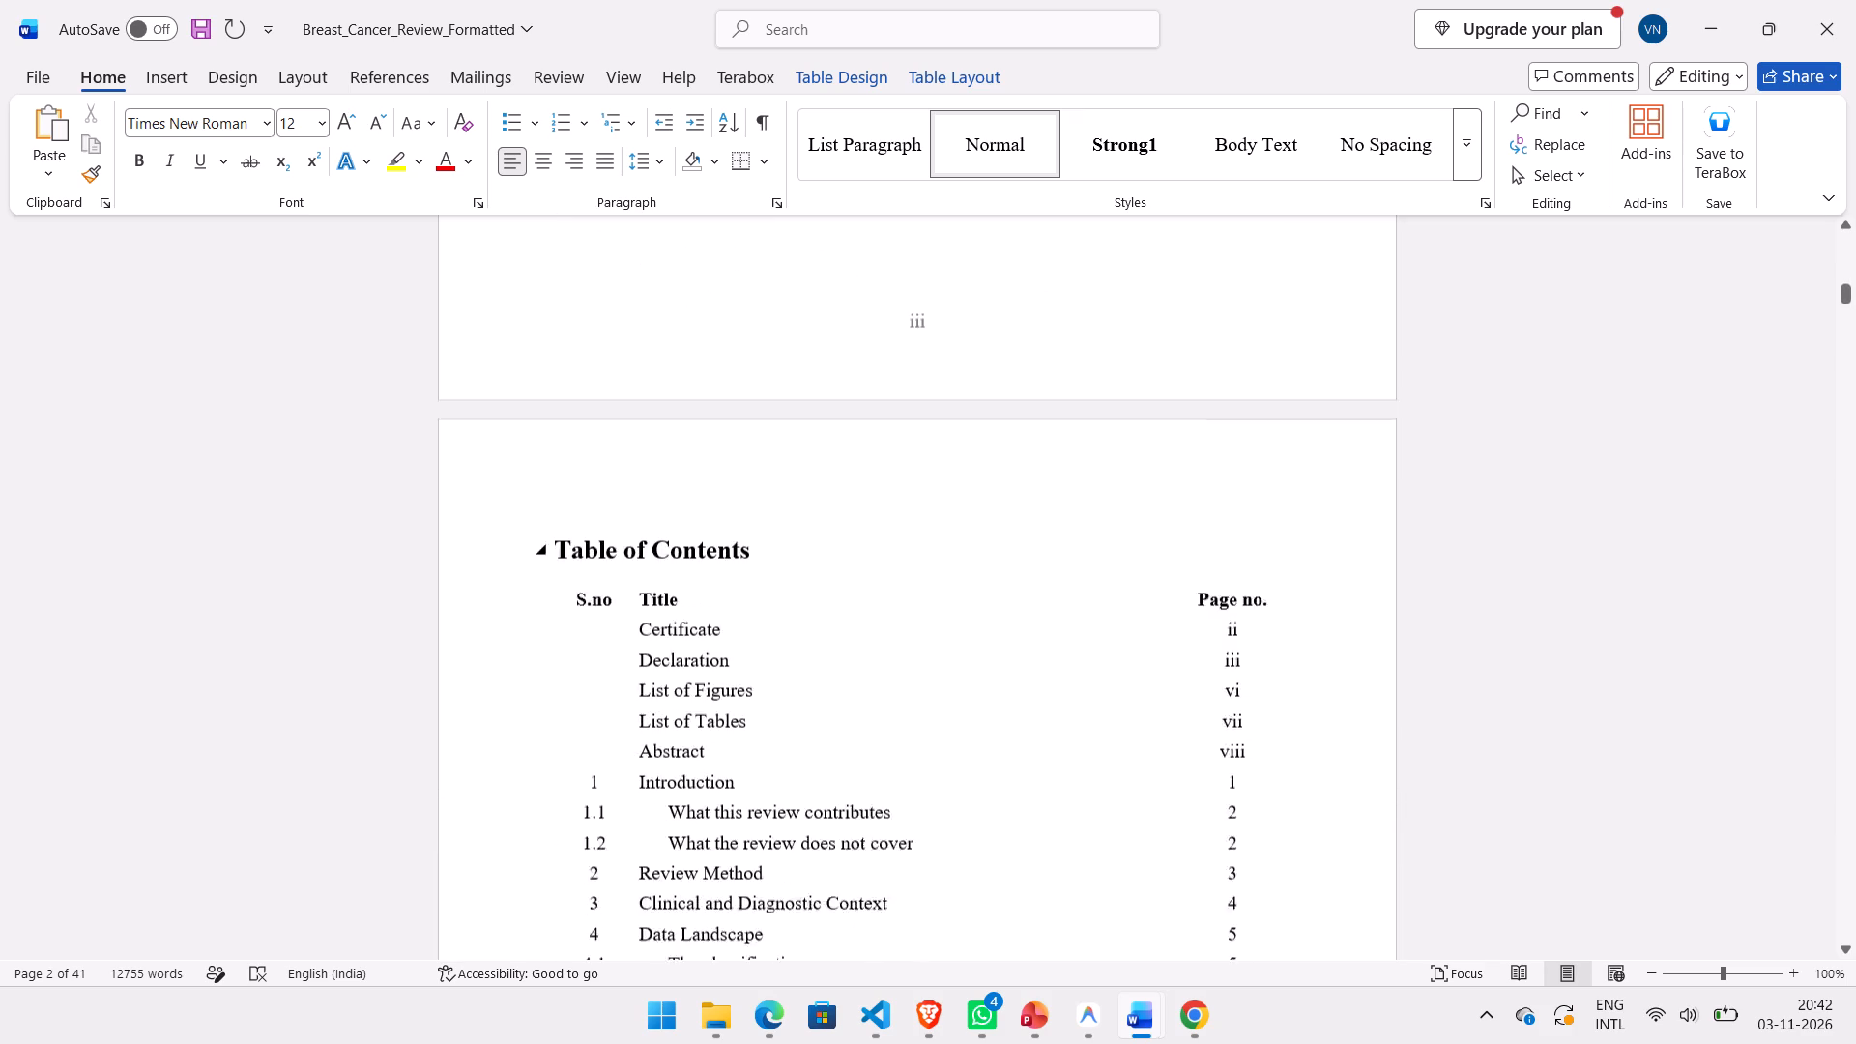
{"action": "scroll", "coordinate": [959, 527], "scroll_direction": "down", "scroll_amount": 3}
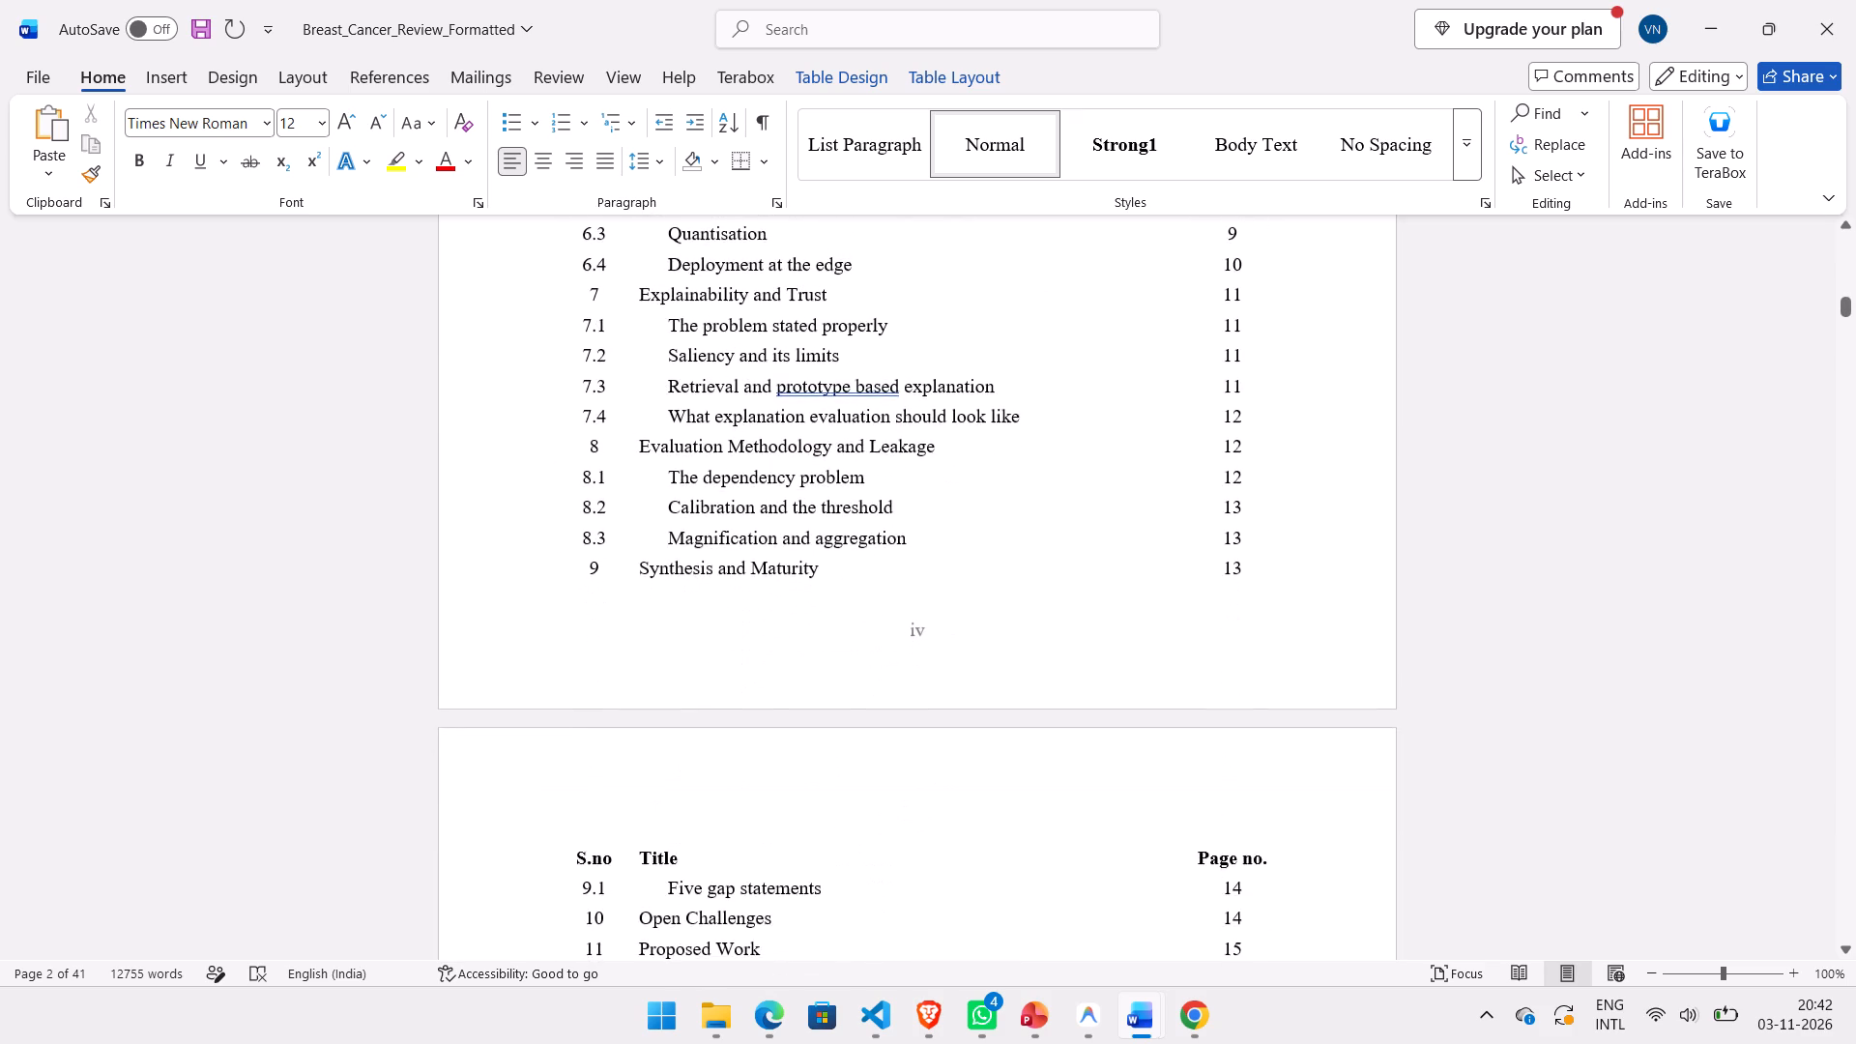
{"action": "scroll", "coordinate": [959, 527], "scroll_direction": "down", "scroll_amount": 5}
{"action": "scroll", "coordinate": [959, 527], "scroll_direction": "up", "scroll_amount": 1}
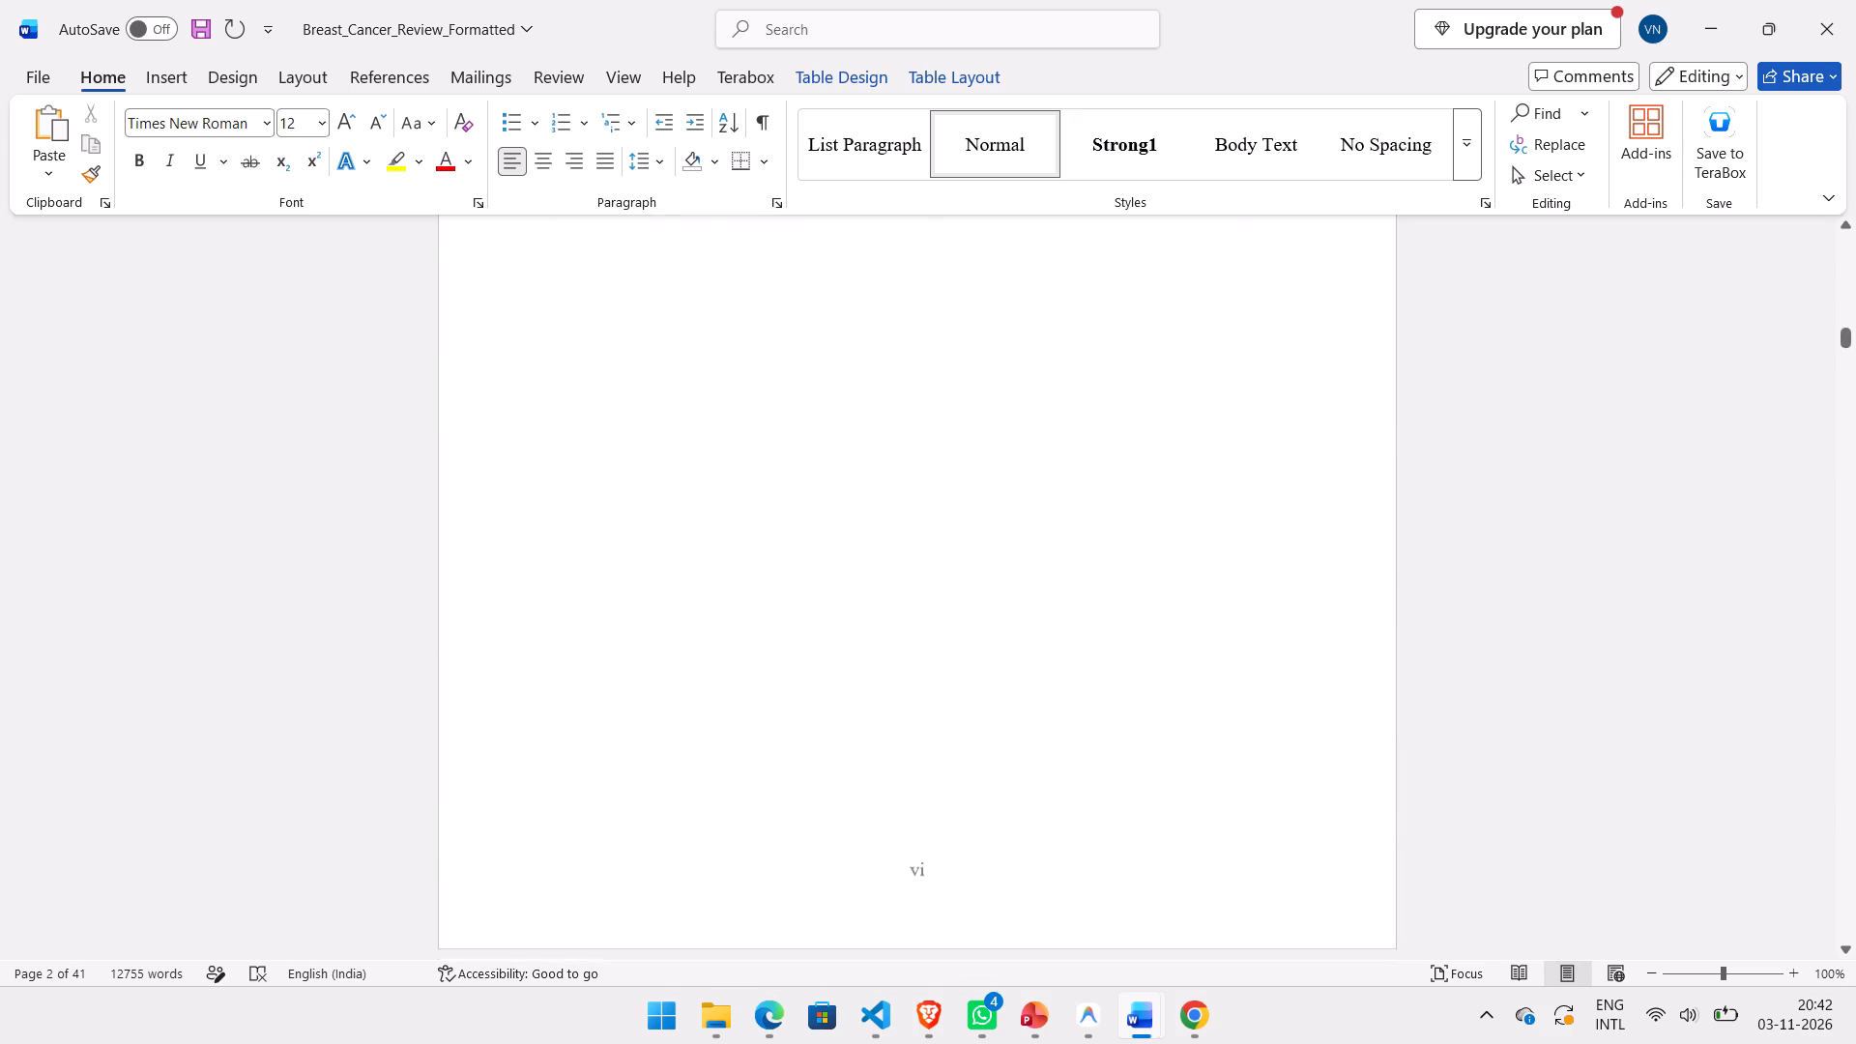
{"action": "scroll", "coordinate": [959, 527], "scroll_direction": "up", "scroll_amount": 2}
{"action": "scroll", "coordinate": [959, 527], "scroll_direction": "down", "scroll_amount": 2}
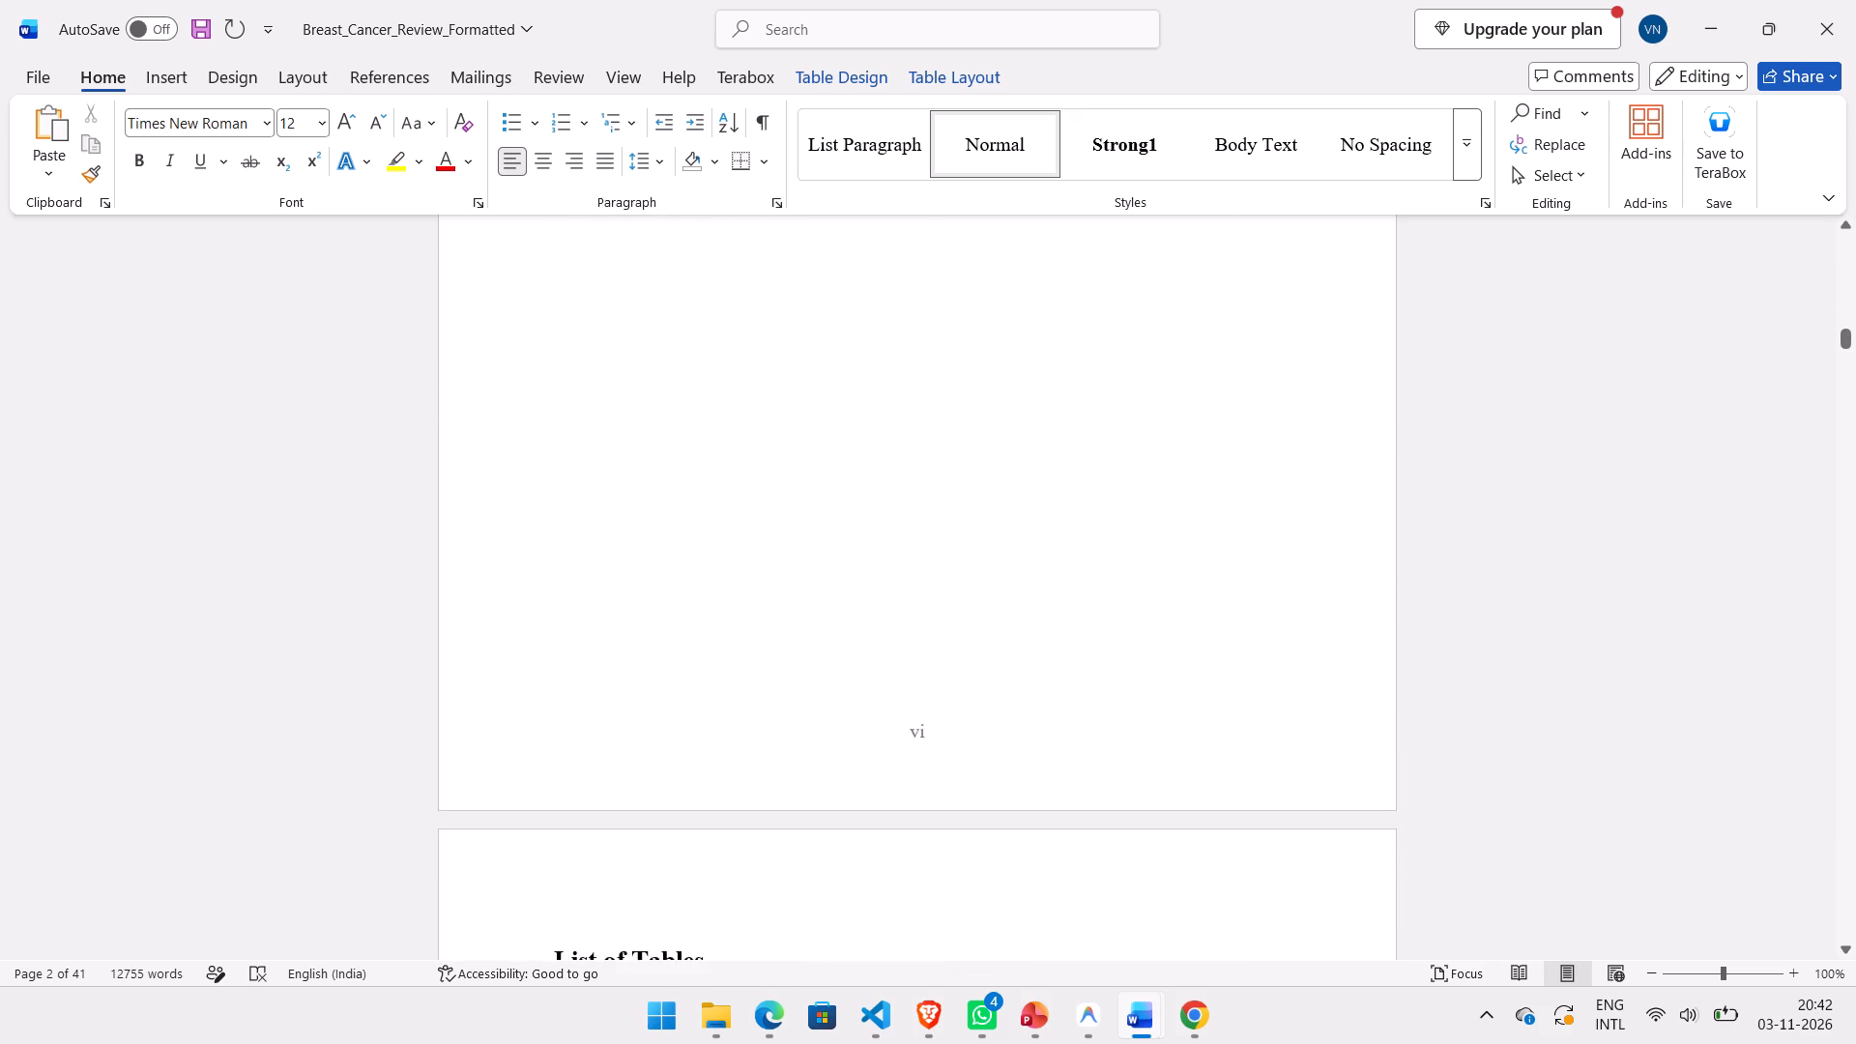
Review the List of Figures, List of Tables and Abstract pages.
{"action": "scroll", "coordinate": [959, 527], "scroll_direction": "down", "scroll_amount": 3}
{"action": "scroll", "coordinate": [959, 527], "scroll_direction": "up", "scroll_amount": 3}
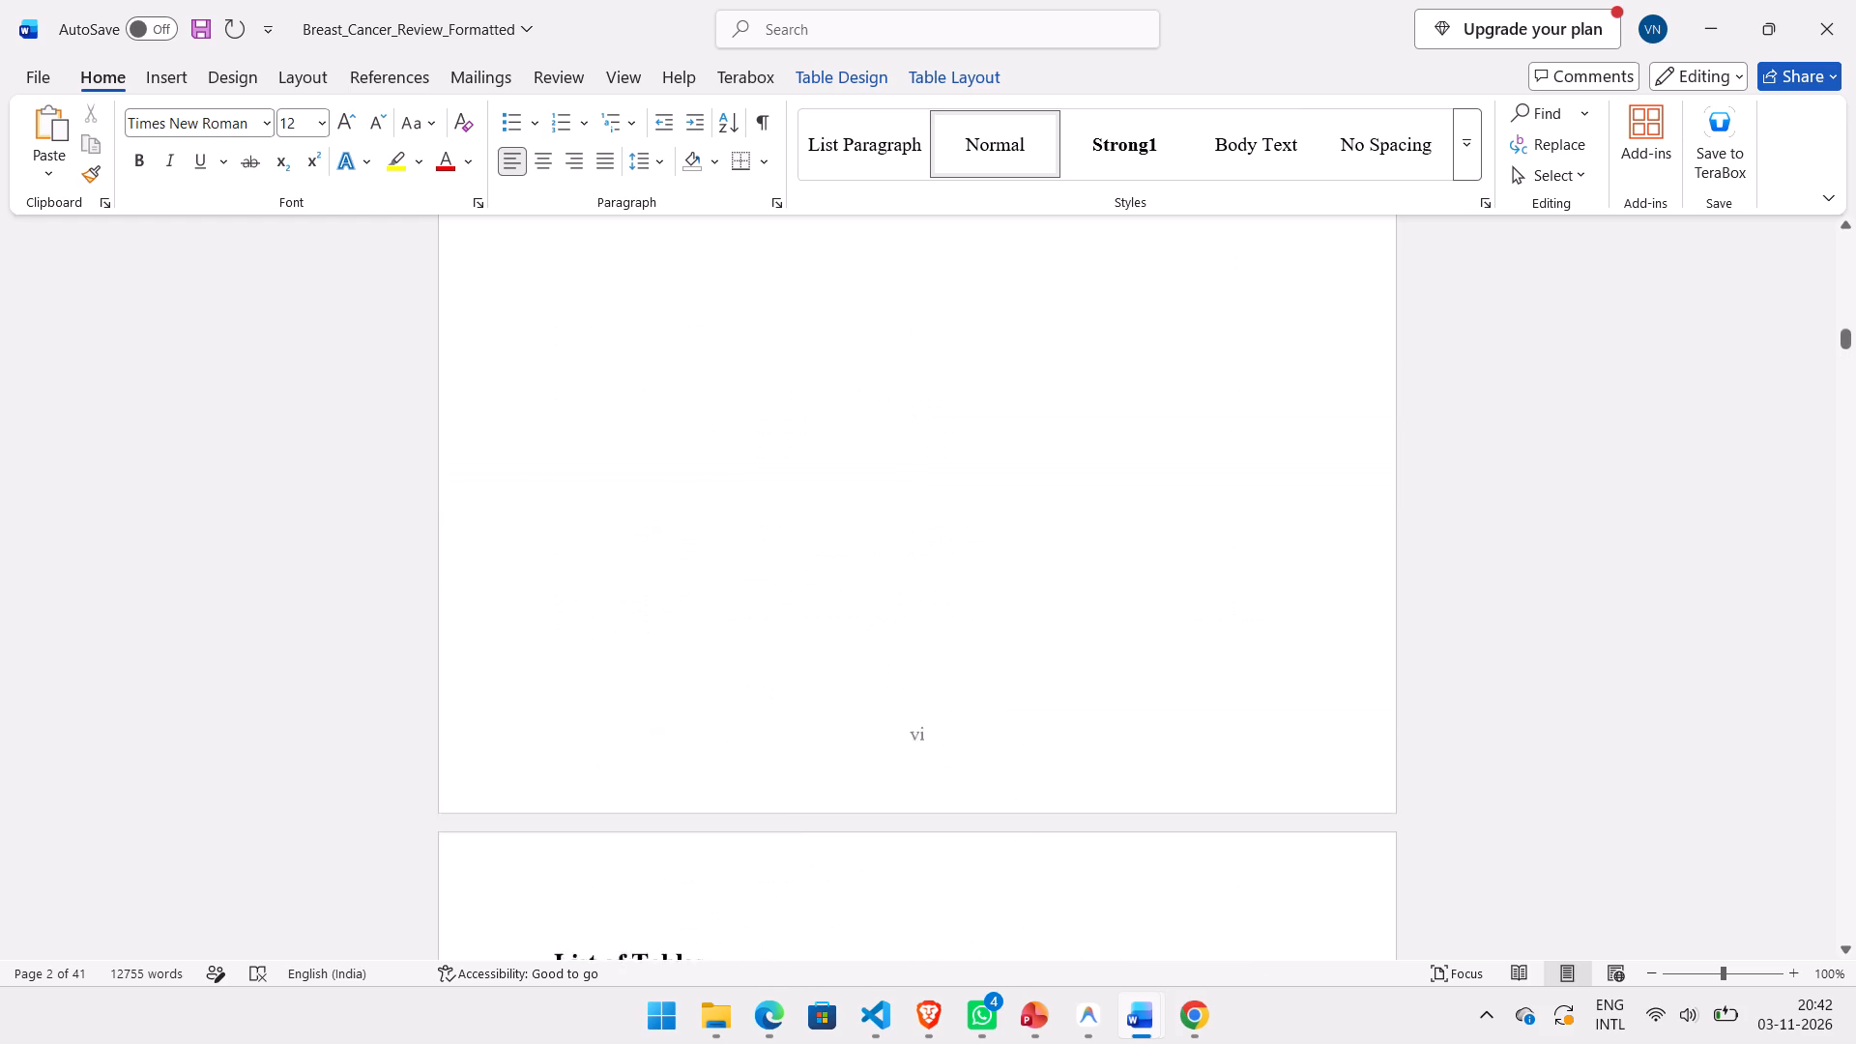
{"action": "scroll", "coordinate": [959, 527], "scroll_direction": "up", "scroll_amount": 3}
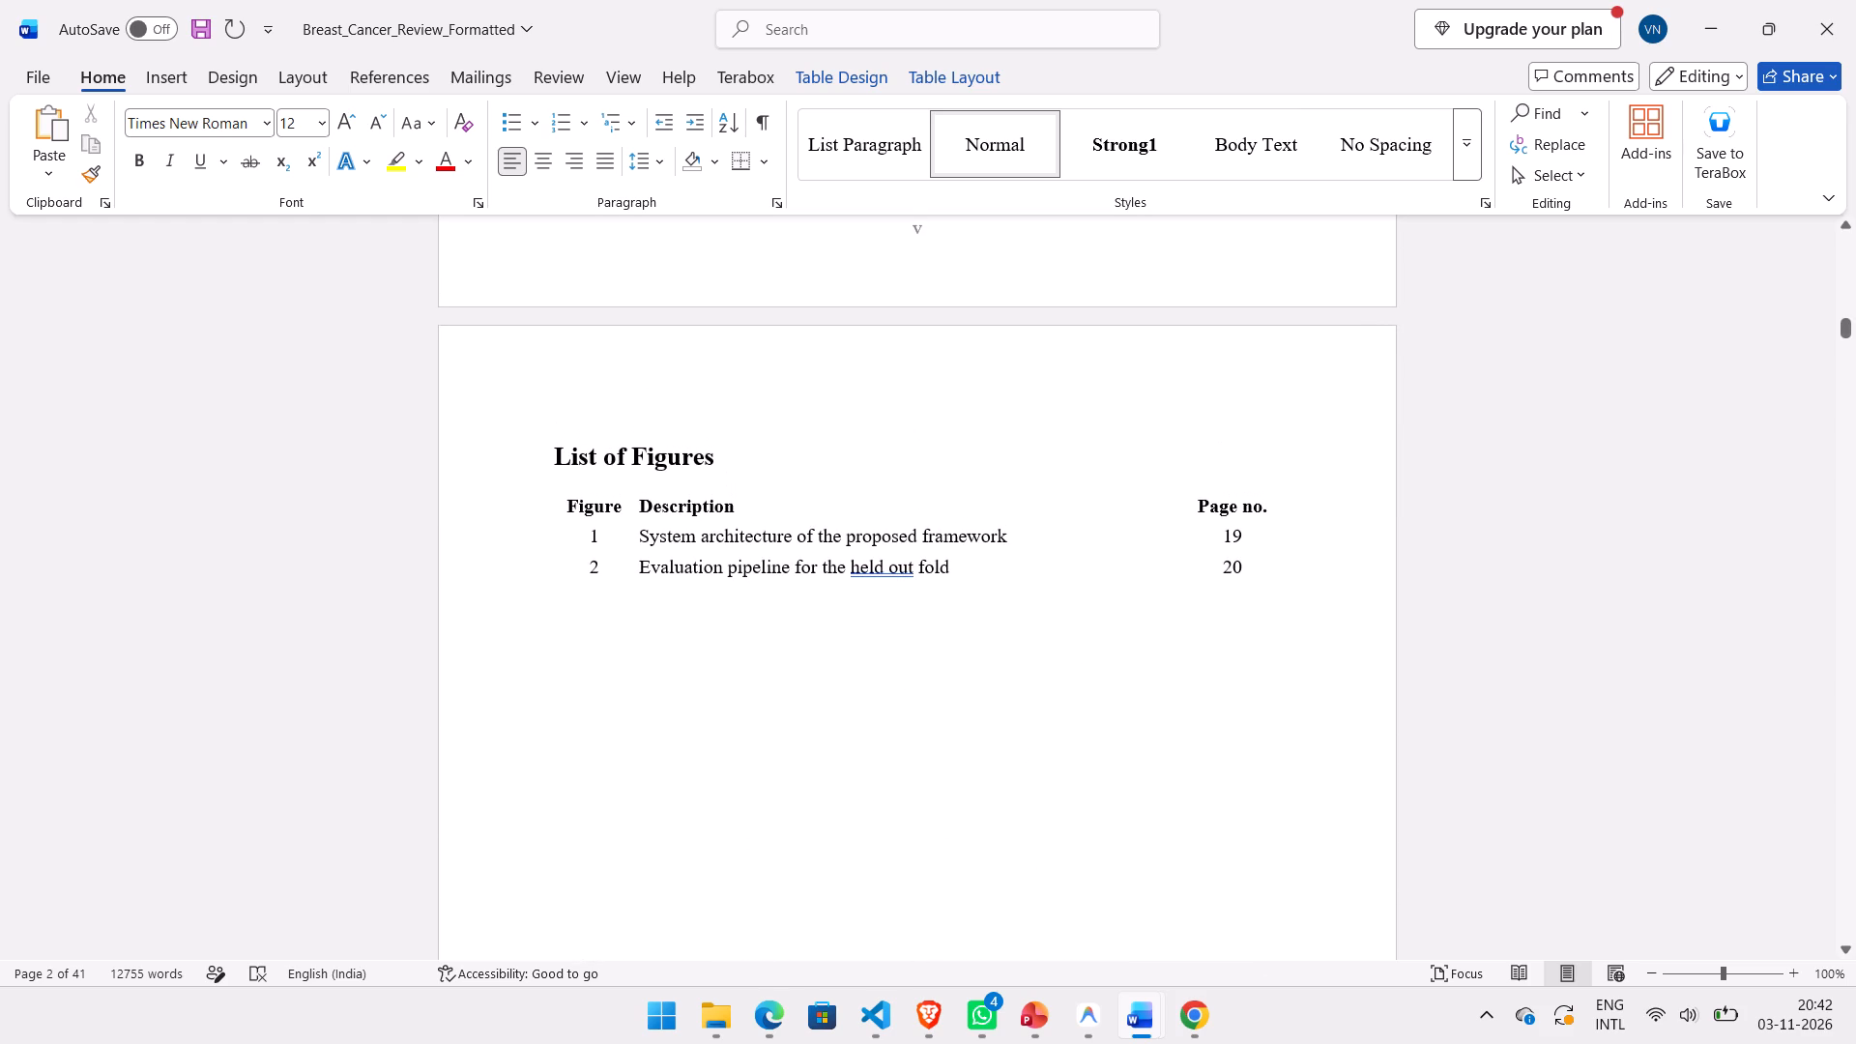
{"action": "scroll", "coordinate": [994, 697], "scroll_direction": "down", "scroll_amount": 4}
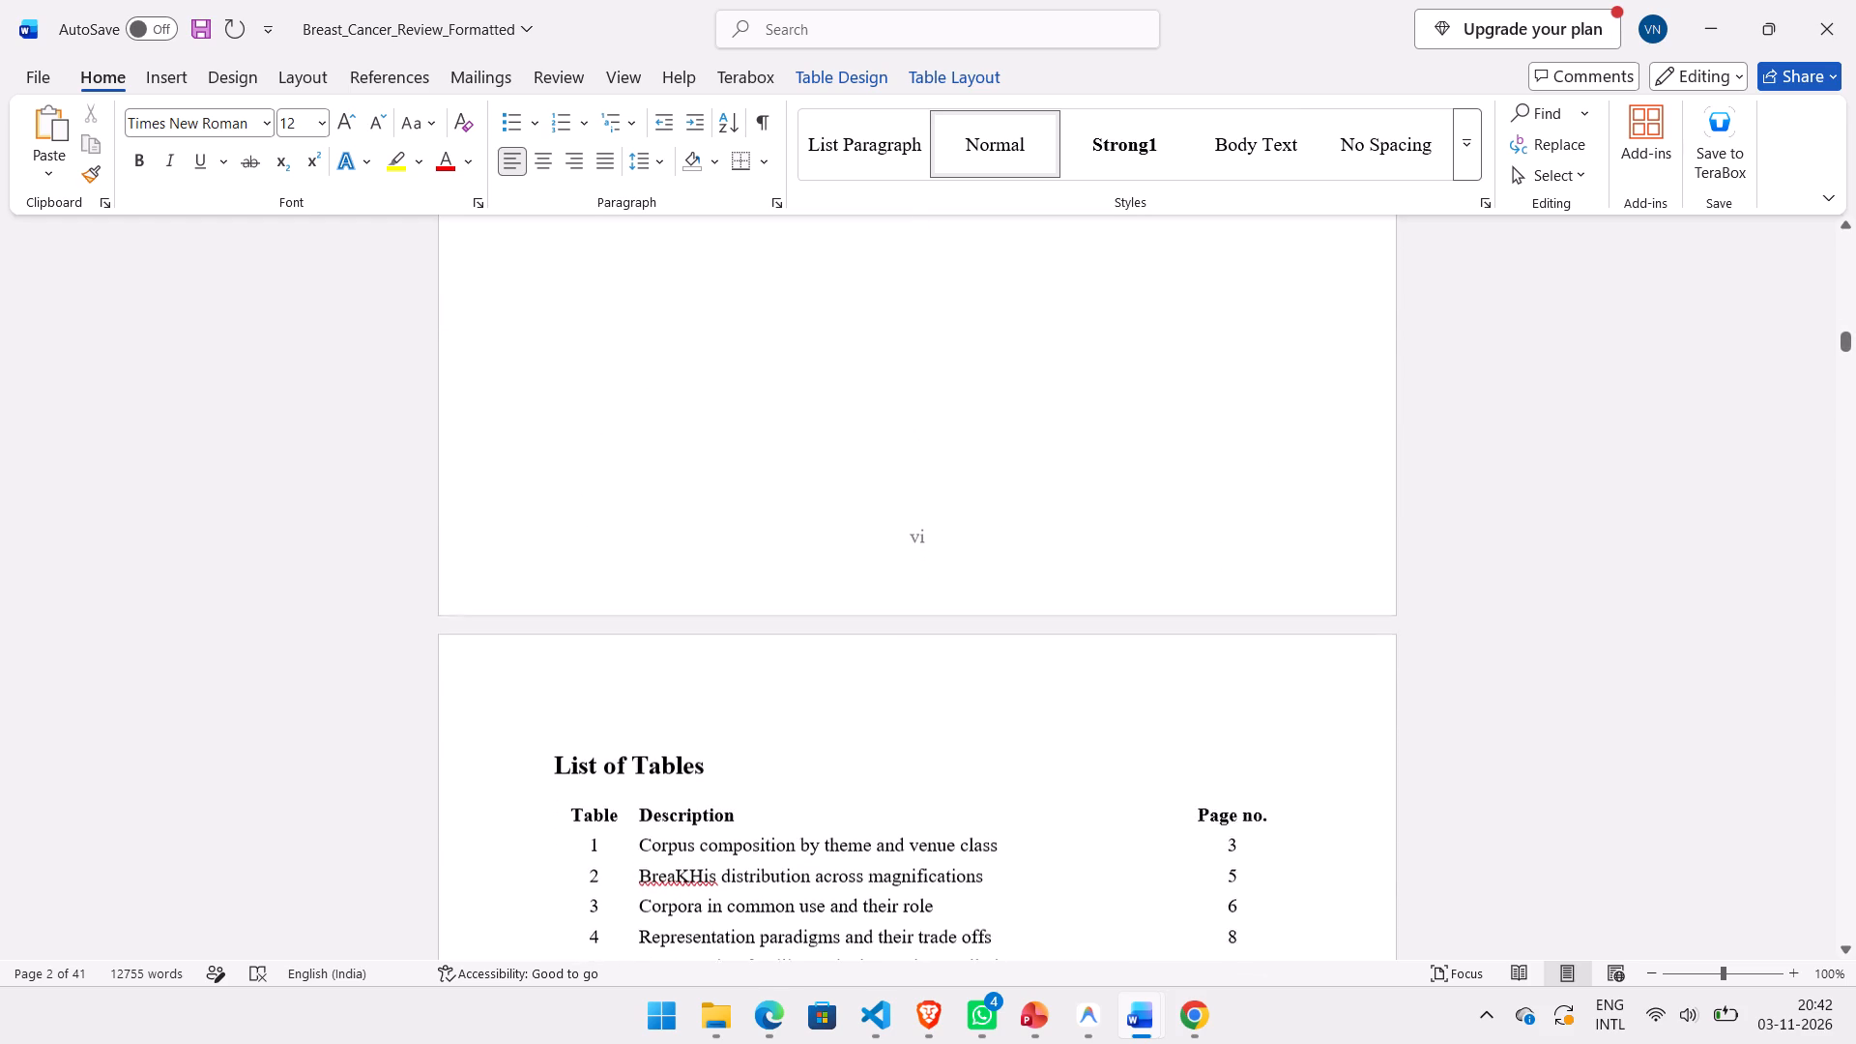
{"action": "scroll", "coordinate": [994, 697], "scroll_direction": "down", "scroll_amount": 3}
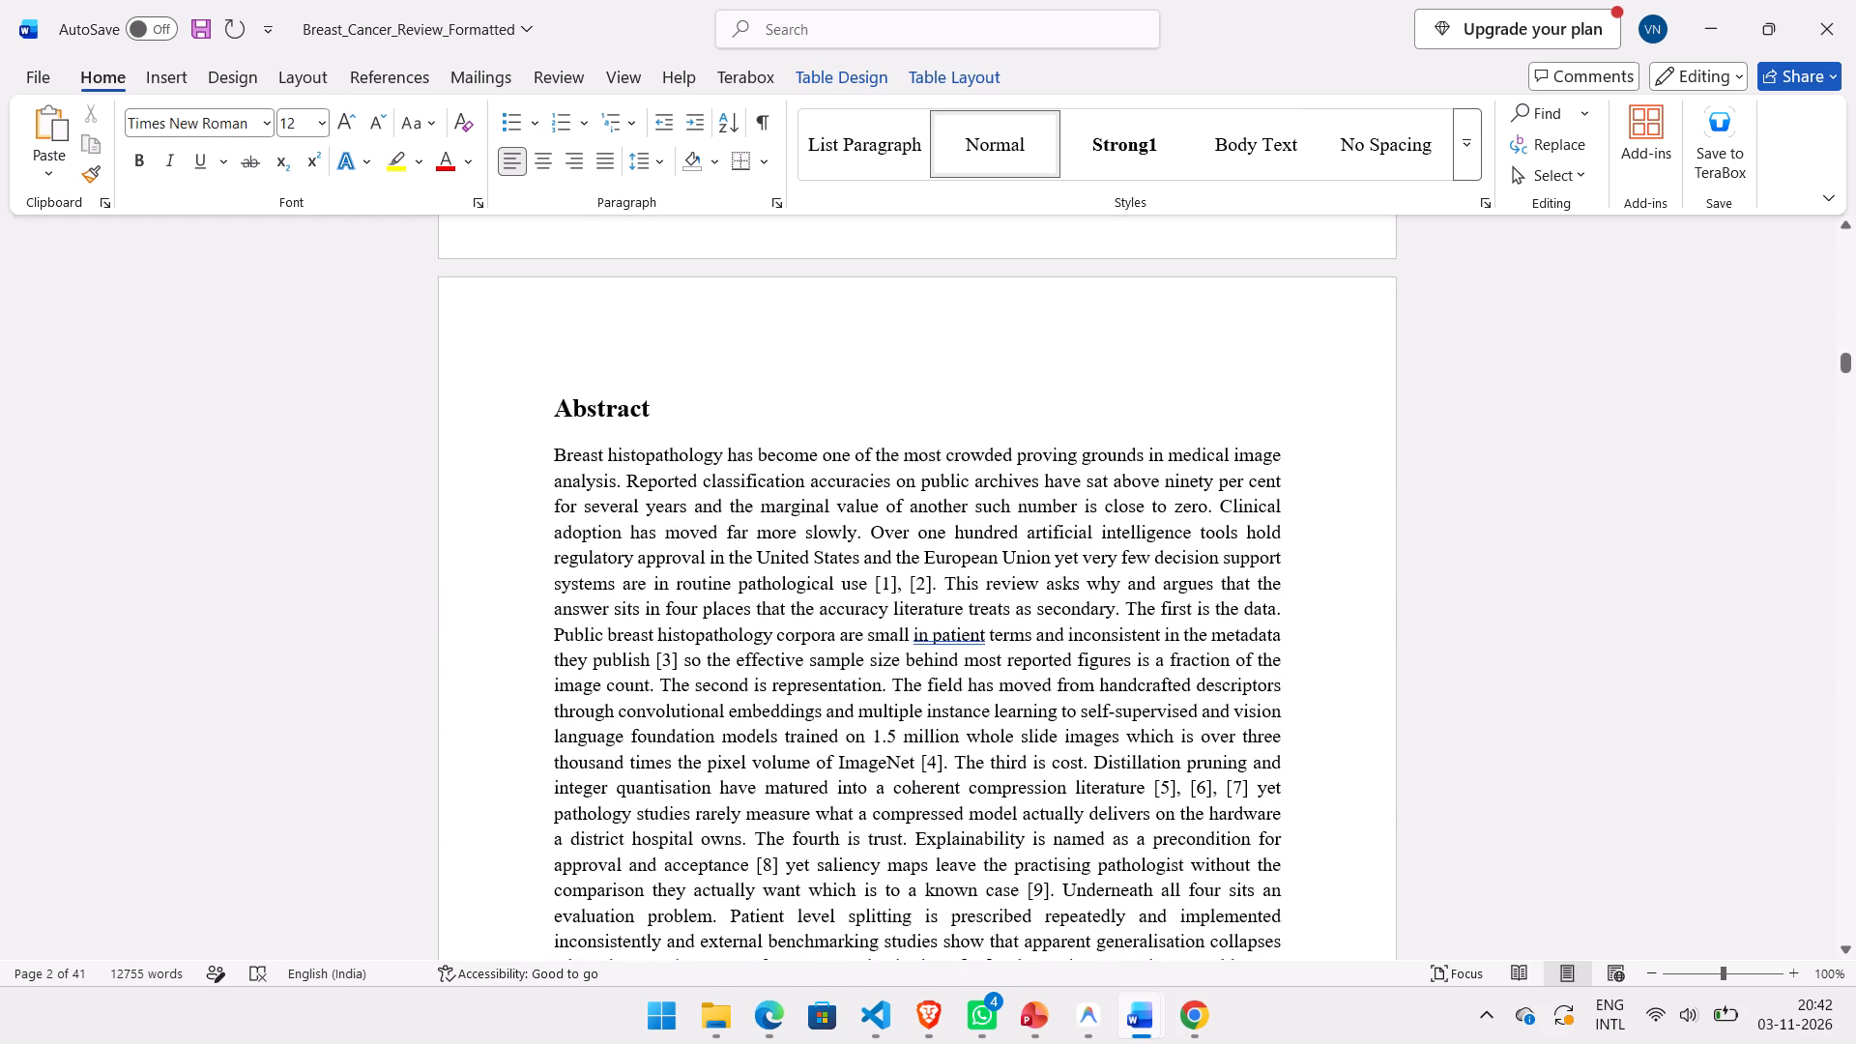
{"action": "scroll", "coordinate": [994, 697], "scroll_direction": "down", "scroll_amount": 4}
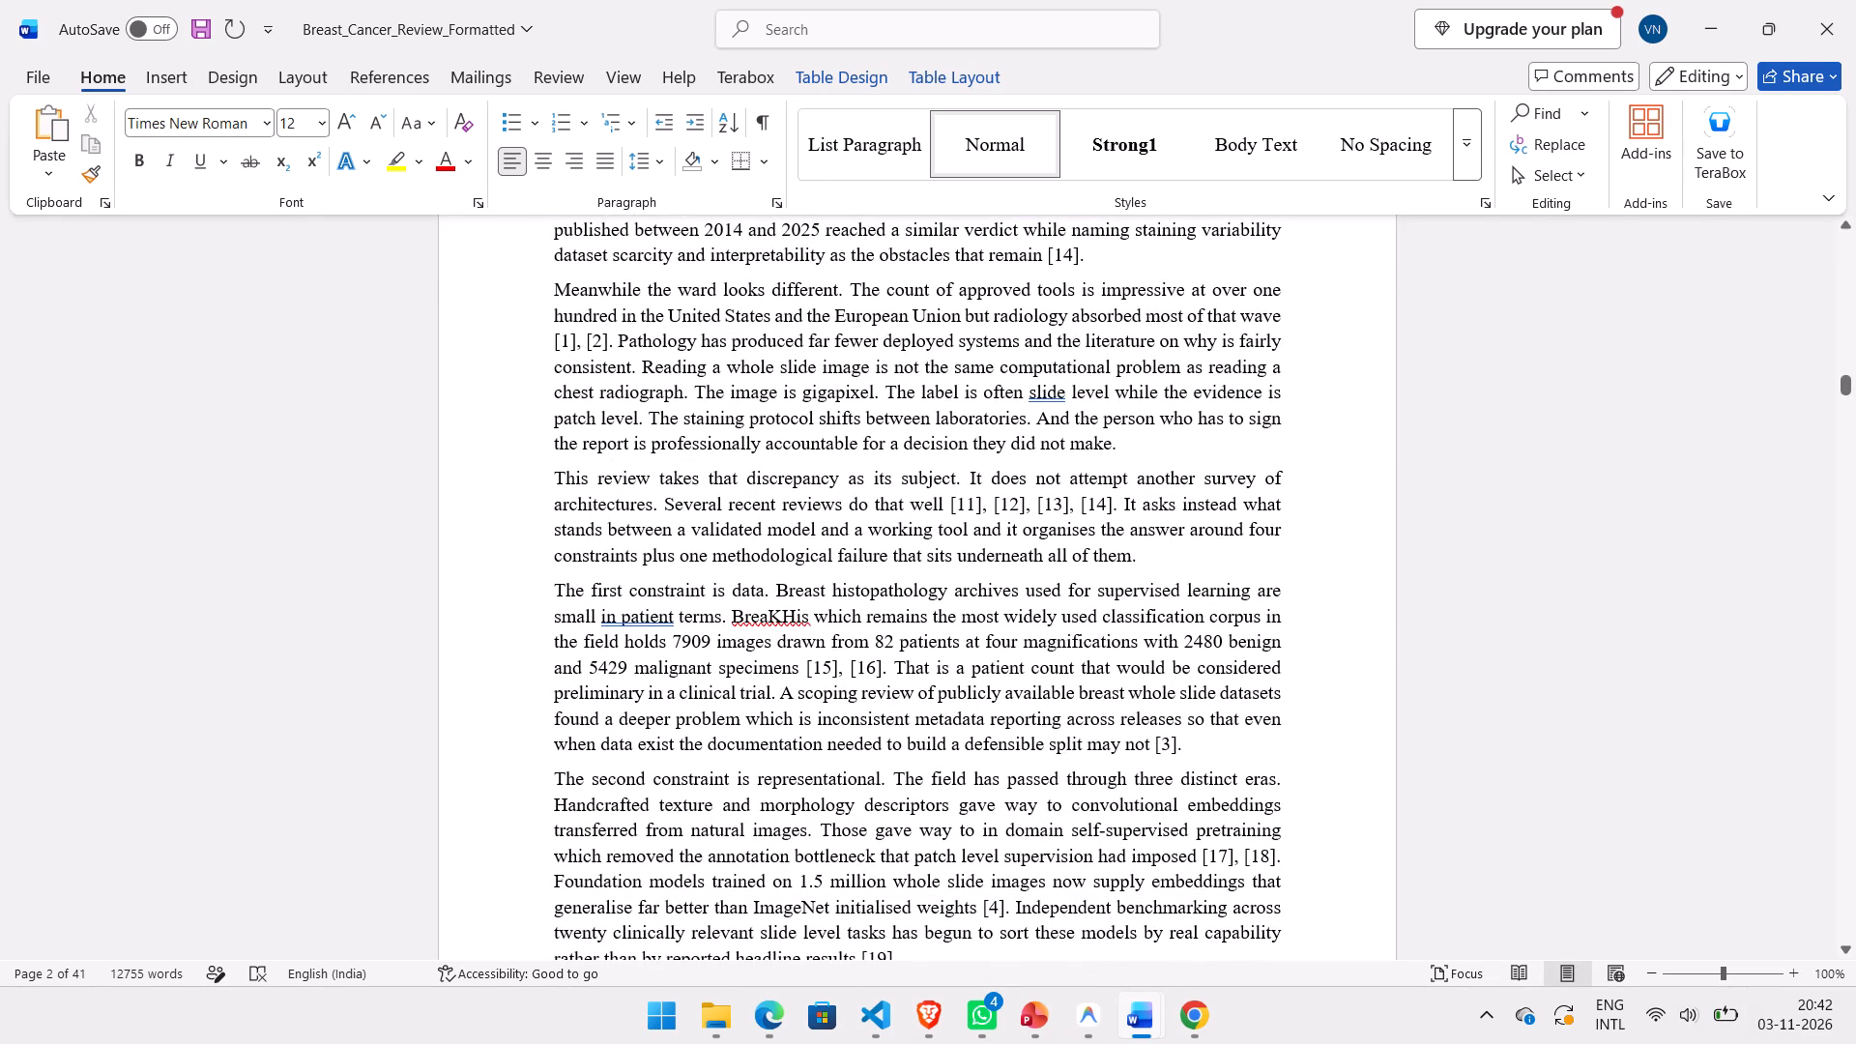
Review the opening body sections, the title page and the Certificate page of the report.
{"action": "scroll", "coordinate": [773, 623], "scroll_direction": "down", "scroll_amount": 5}
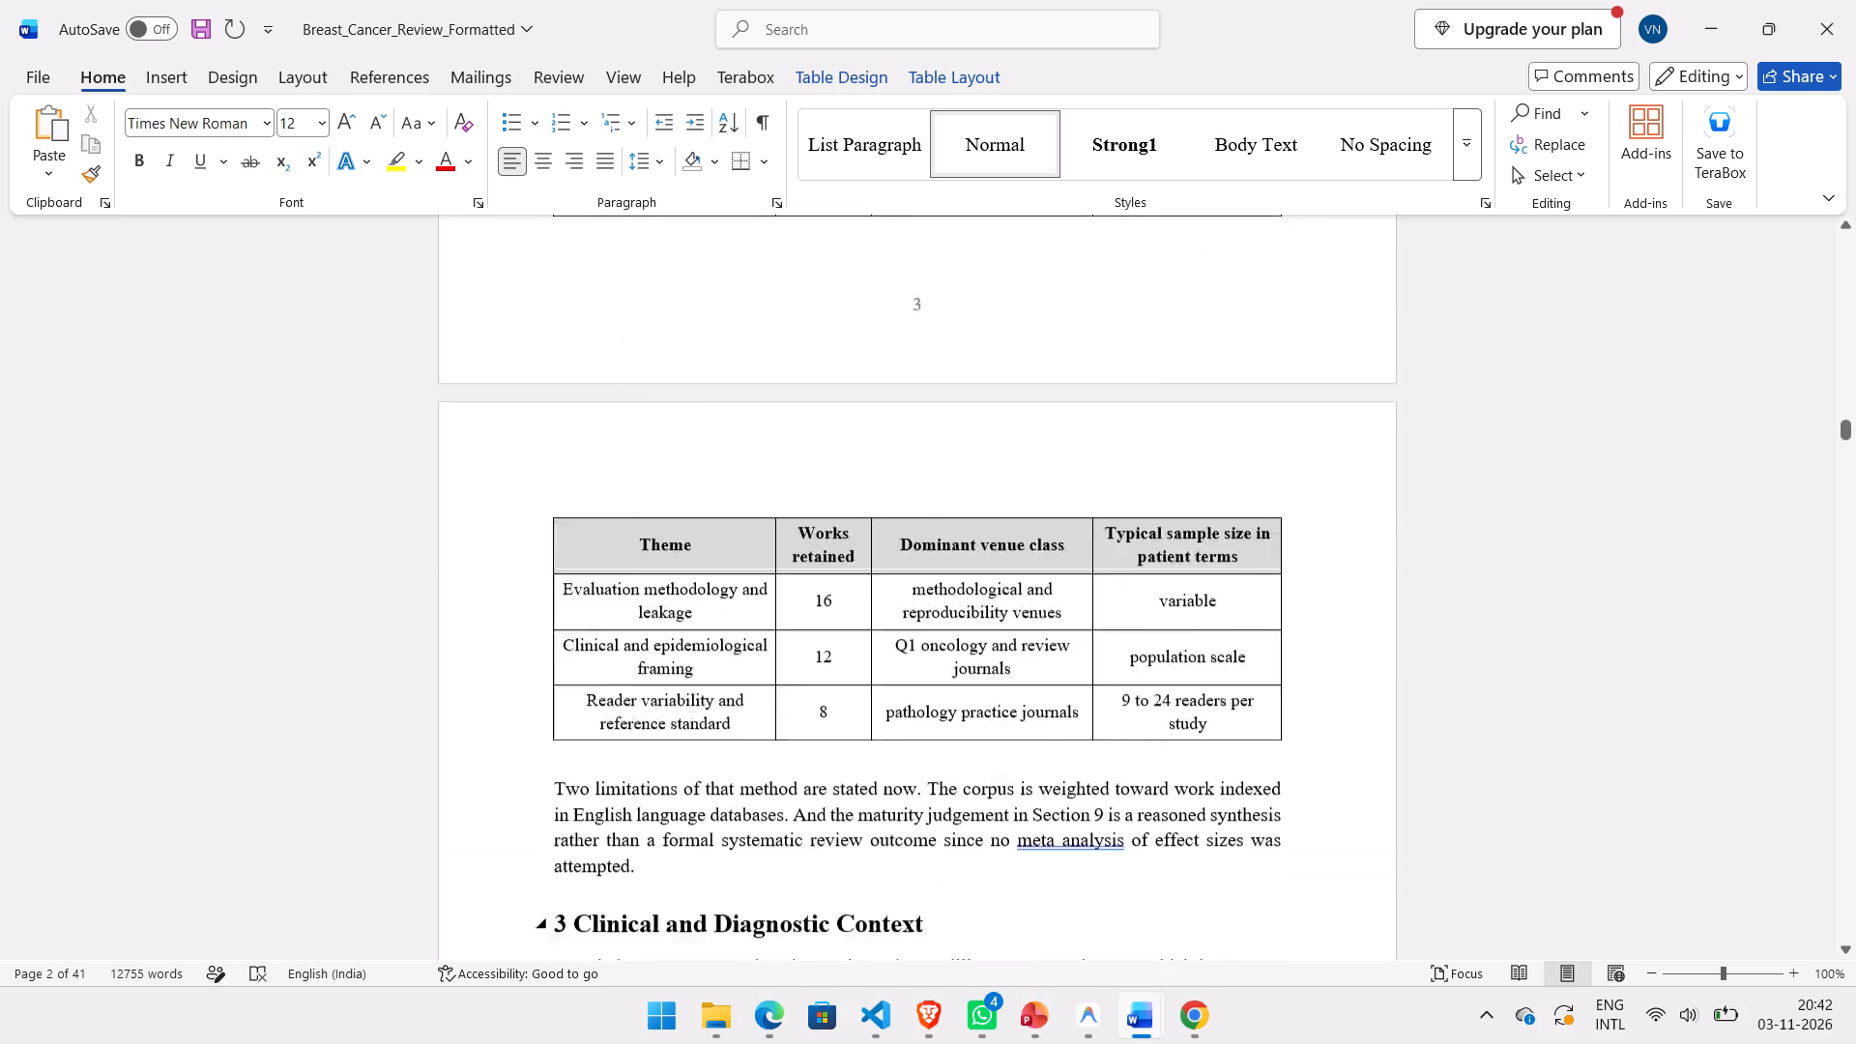
{"action": "scroll", "coordinate": [773, 623], "scroll_direction": "down", "scroll_amount": 2}
{"action": "scroll", "coordinate": [773, 623], "scroll_direction": "up", "scroll_amount": 20}
{"action": "scroll", "coordinate": [773, 623], "scroll_direction": "up", "scroll_amount": 20}
{"action": "scroll", "coordinate": [773, 623], "scroll_direction": "up", "scroll_amount": 7}
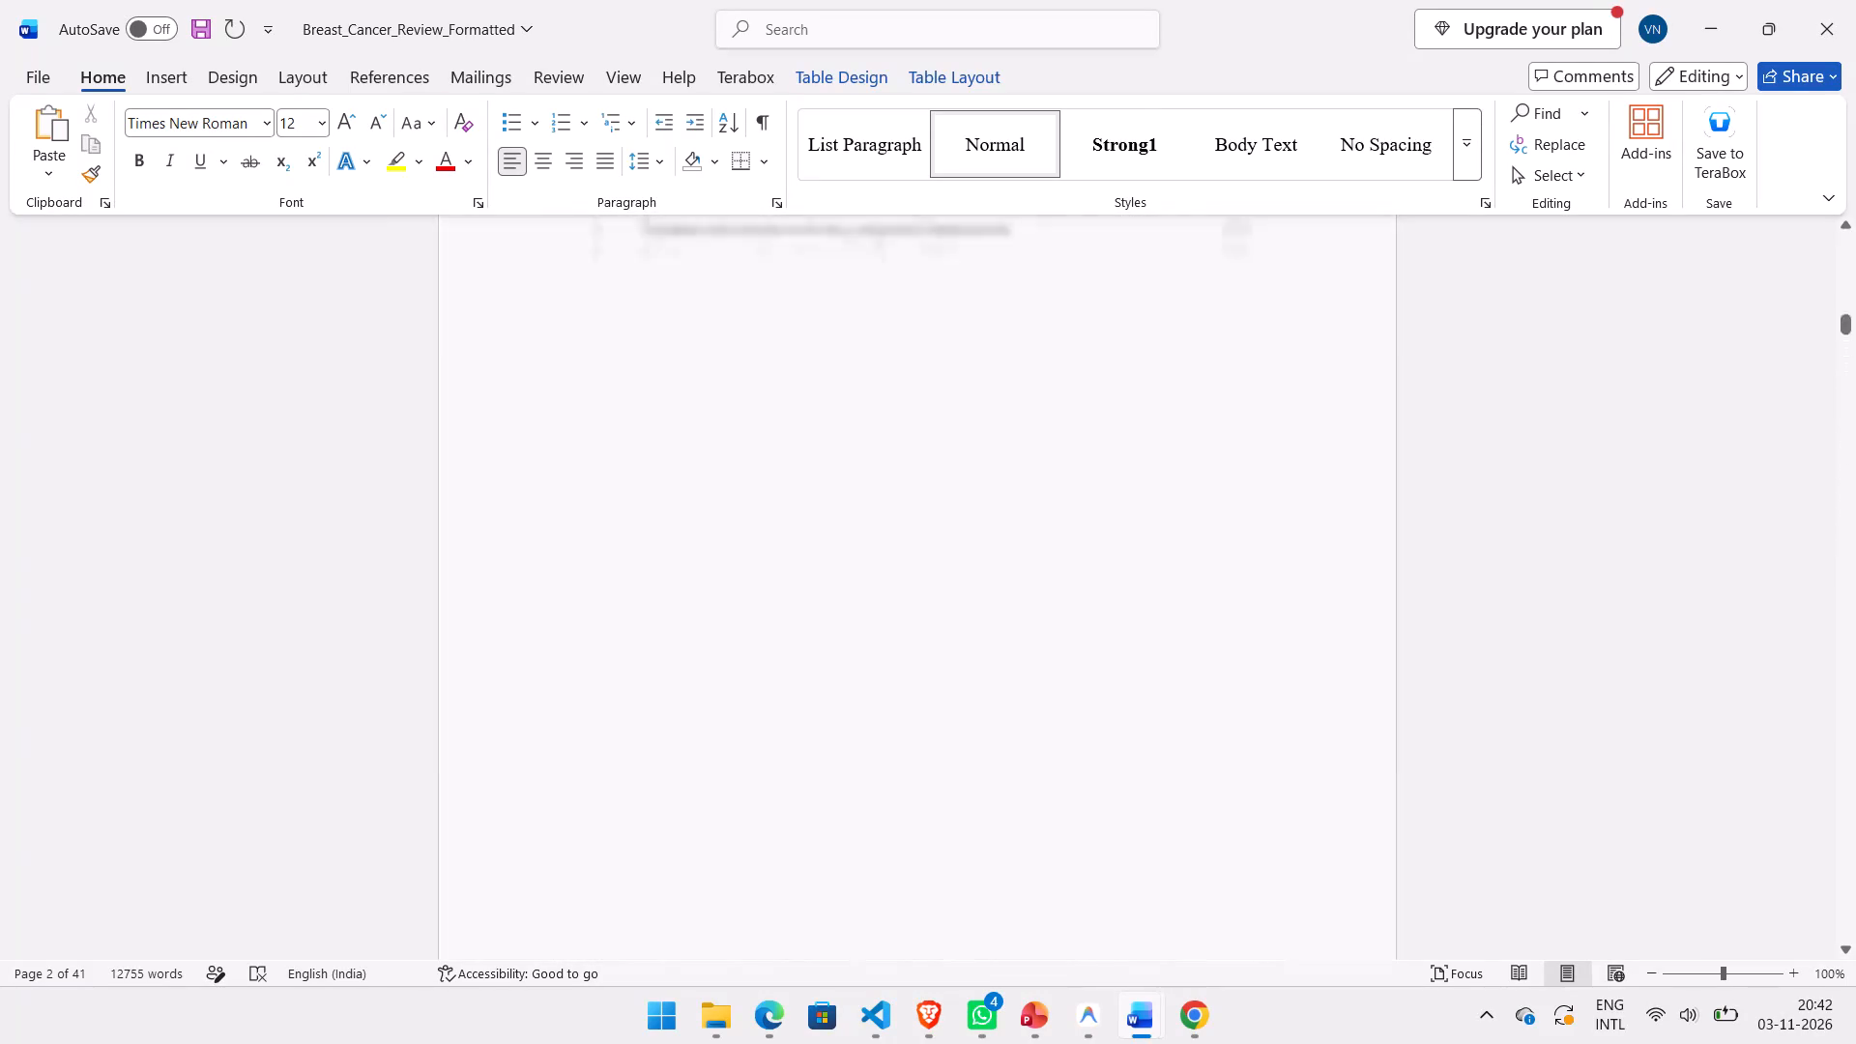
{"action": "scroll", "coordinate": [773, 623], "scroll_direction": "up", "scroll_amount": 10}
{"action": "scroll", "coordinate": [773, 623], "scroll_direction": "down", "scroll_amount": 1}
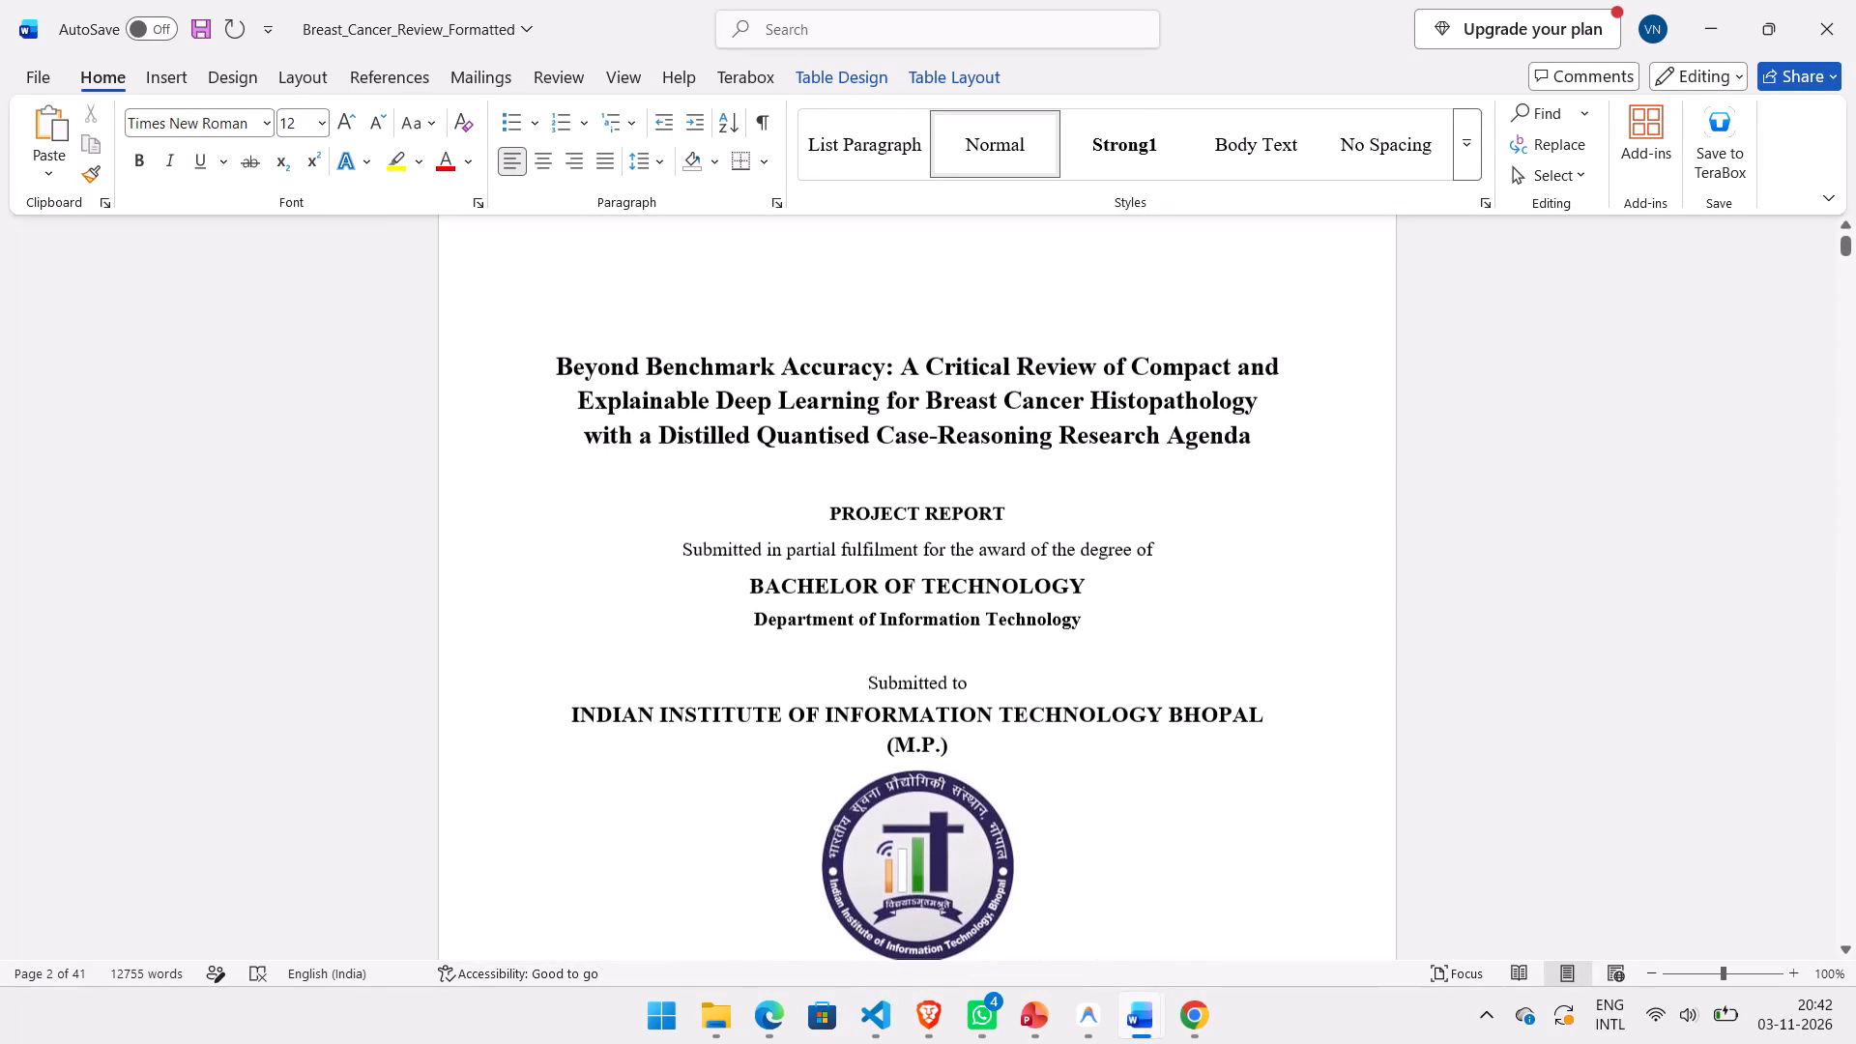
{"action": "scroll", "coordinate": [773, 623], "scroll_direction": "down", "scroll_amount": 2}
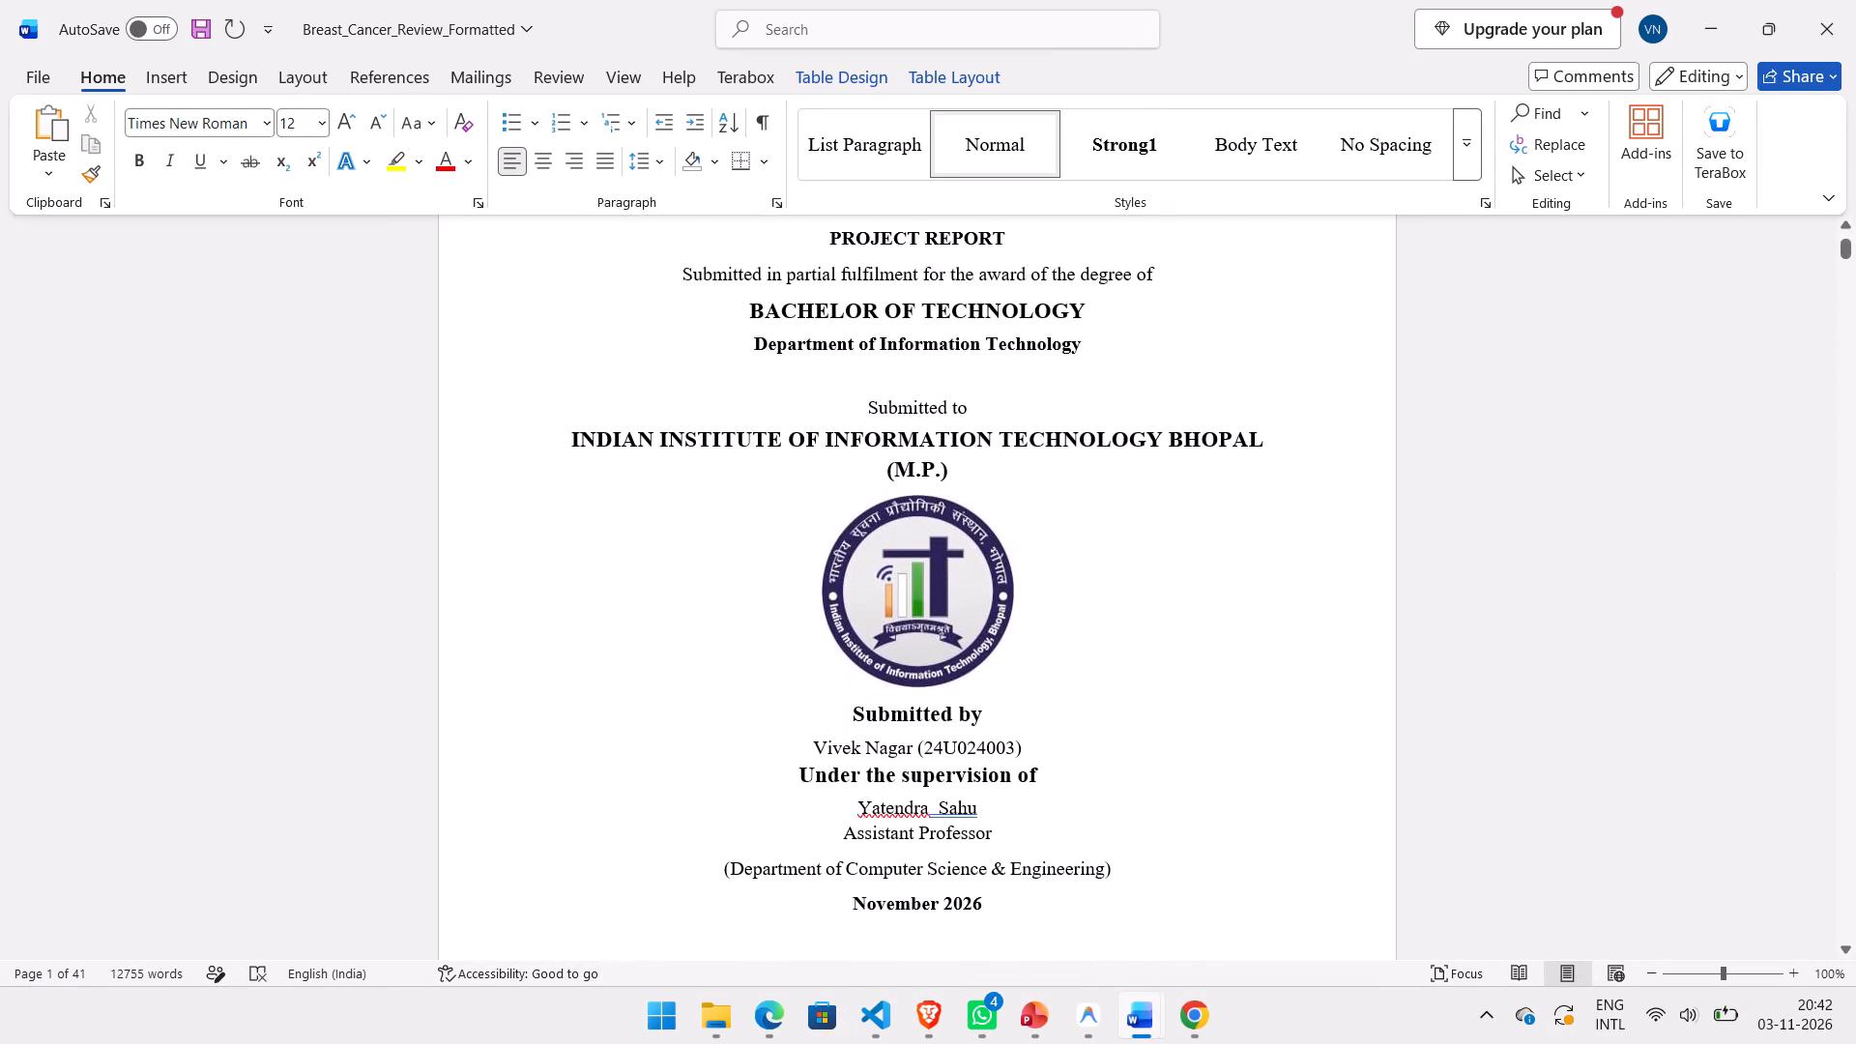
{"action": "scroll", "coordinate": [773, 623], "scroll_direction": "down", "scroll_amount": 1}
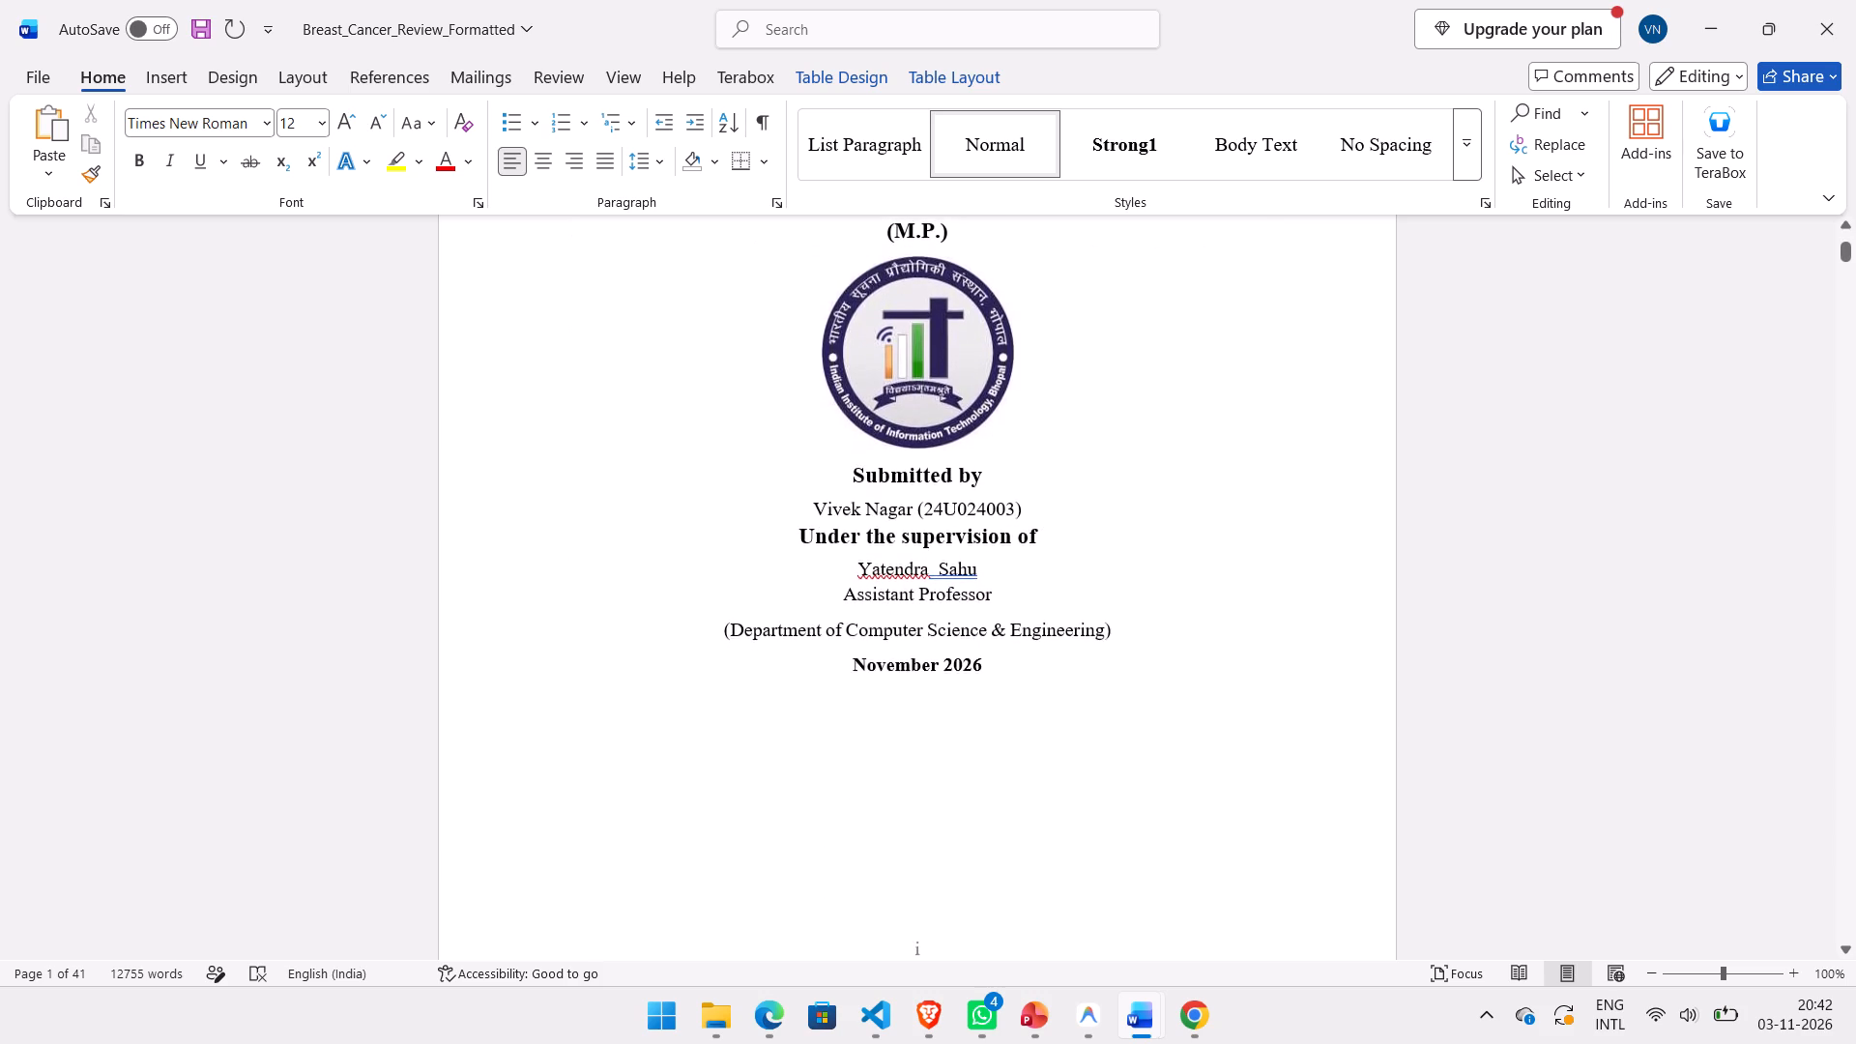
{"action": "scroll", "coordinate": [773, 623], "scroll_direction": "down", "scroll_amount": 3}
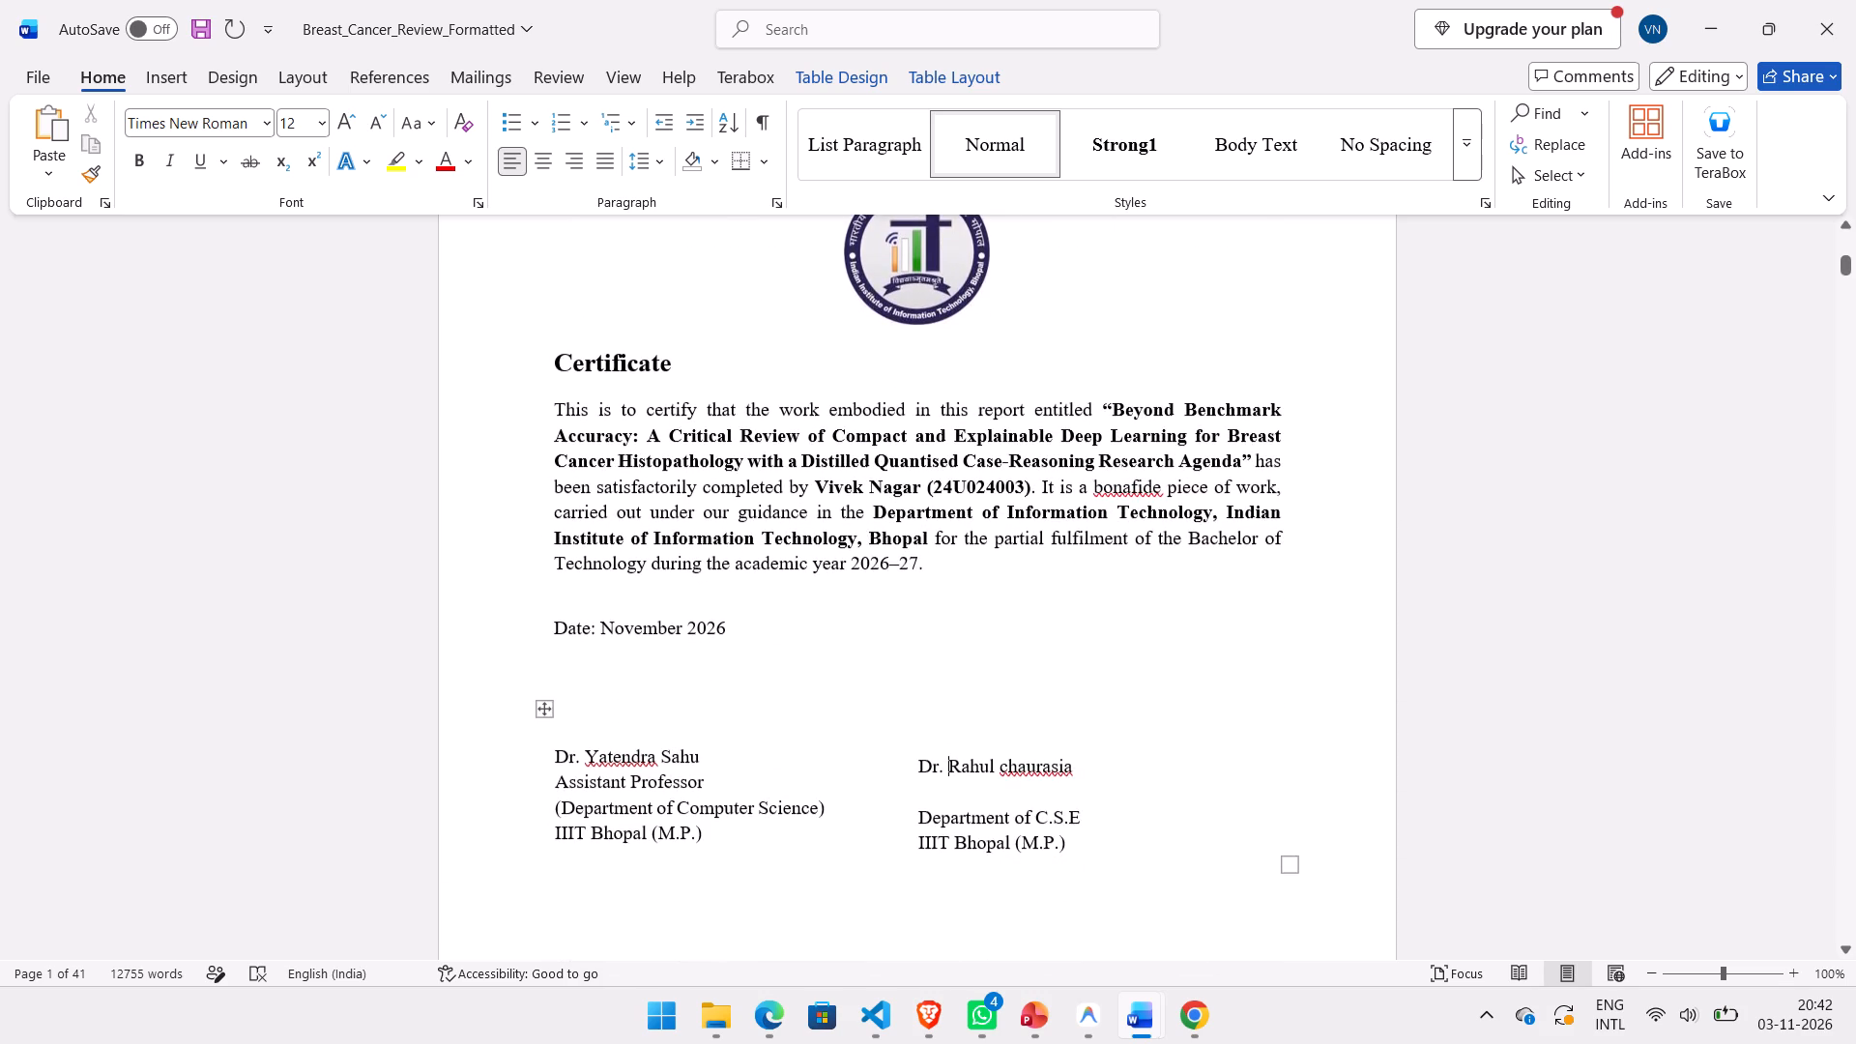
{"action": "scroll", "coordinate": [773, 623], "scroll_direction": "up", "scroll_amount": 3}
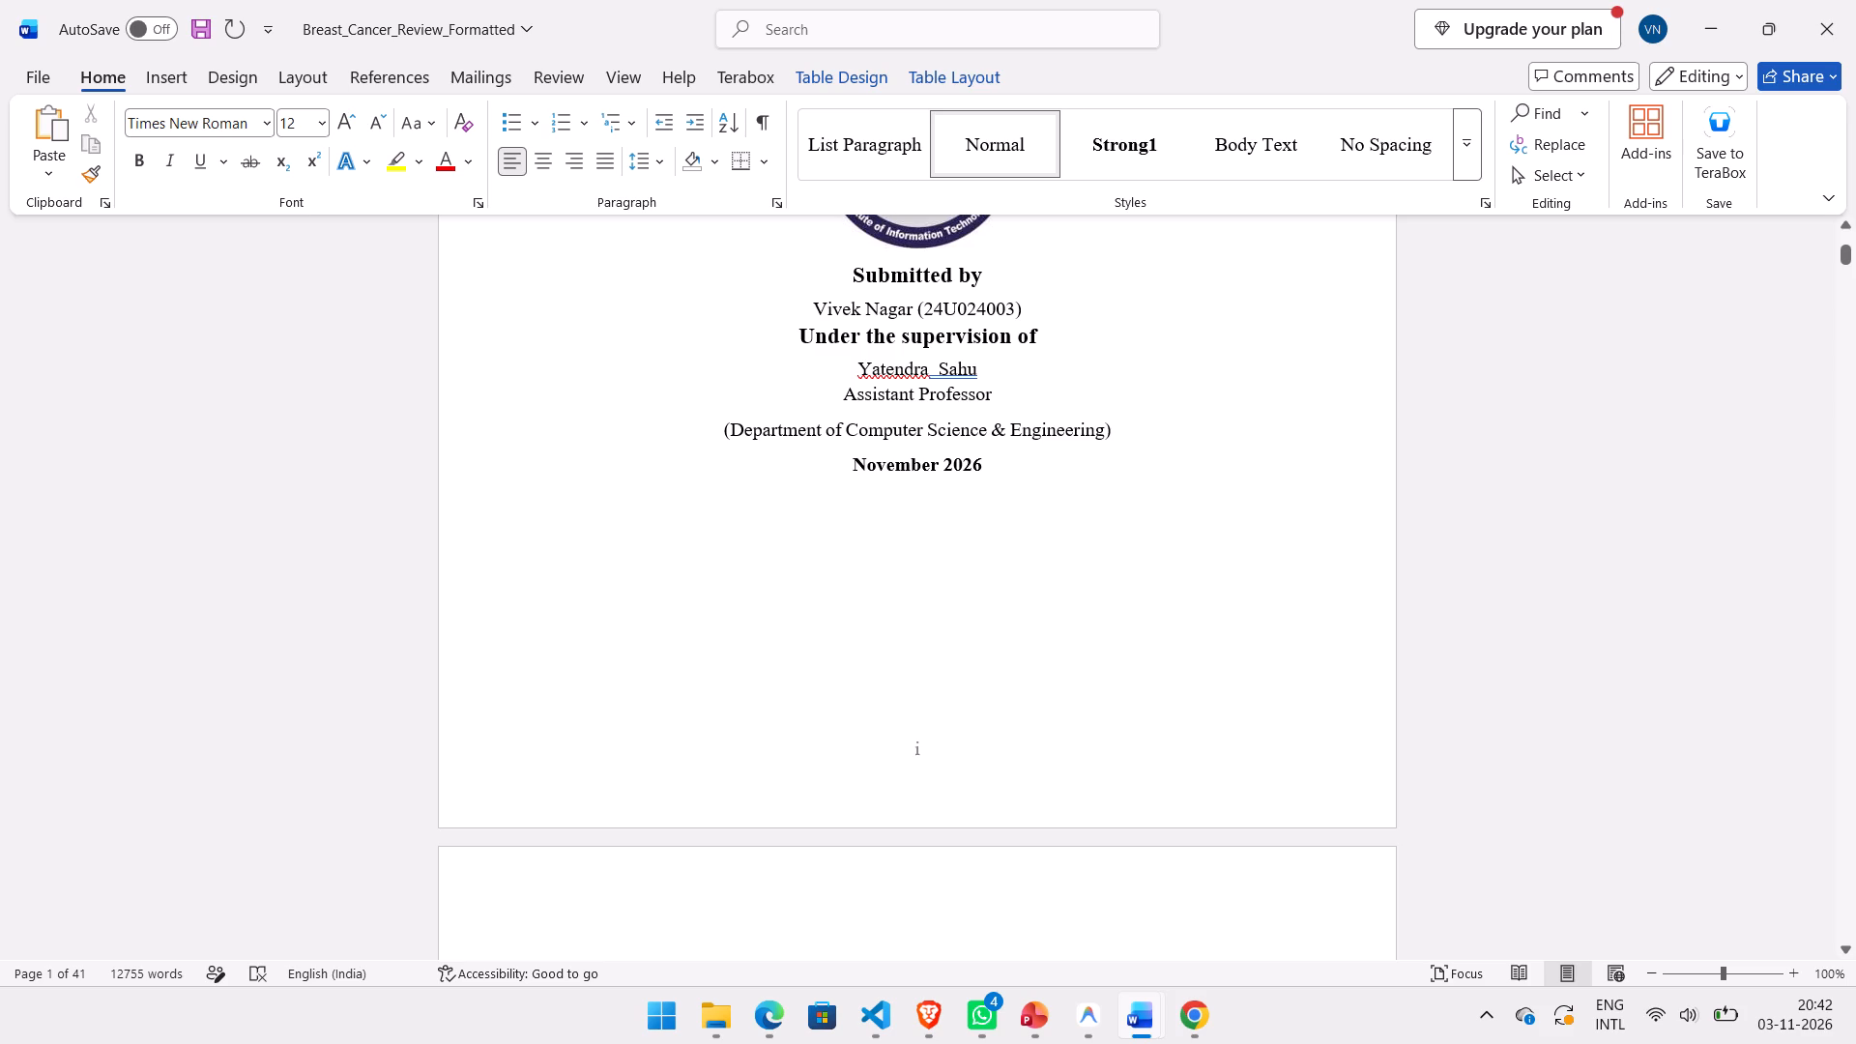
Fill the blank line above "Department of C.S.E" in the Certificate's second signature block with "Department Coordinator".
{"action": "scroll", "coordinate": [898, 527], "scroll_direction": "down", "scroll_amount": 3}
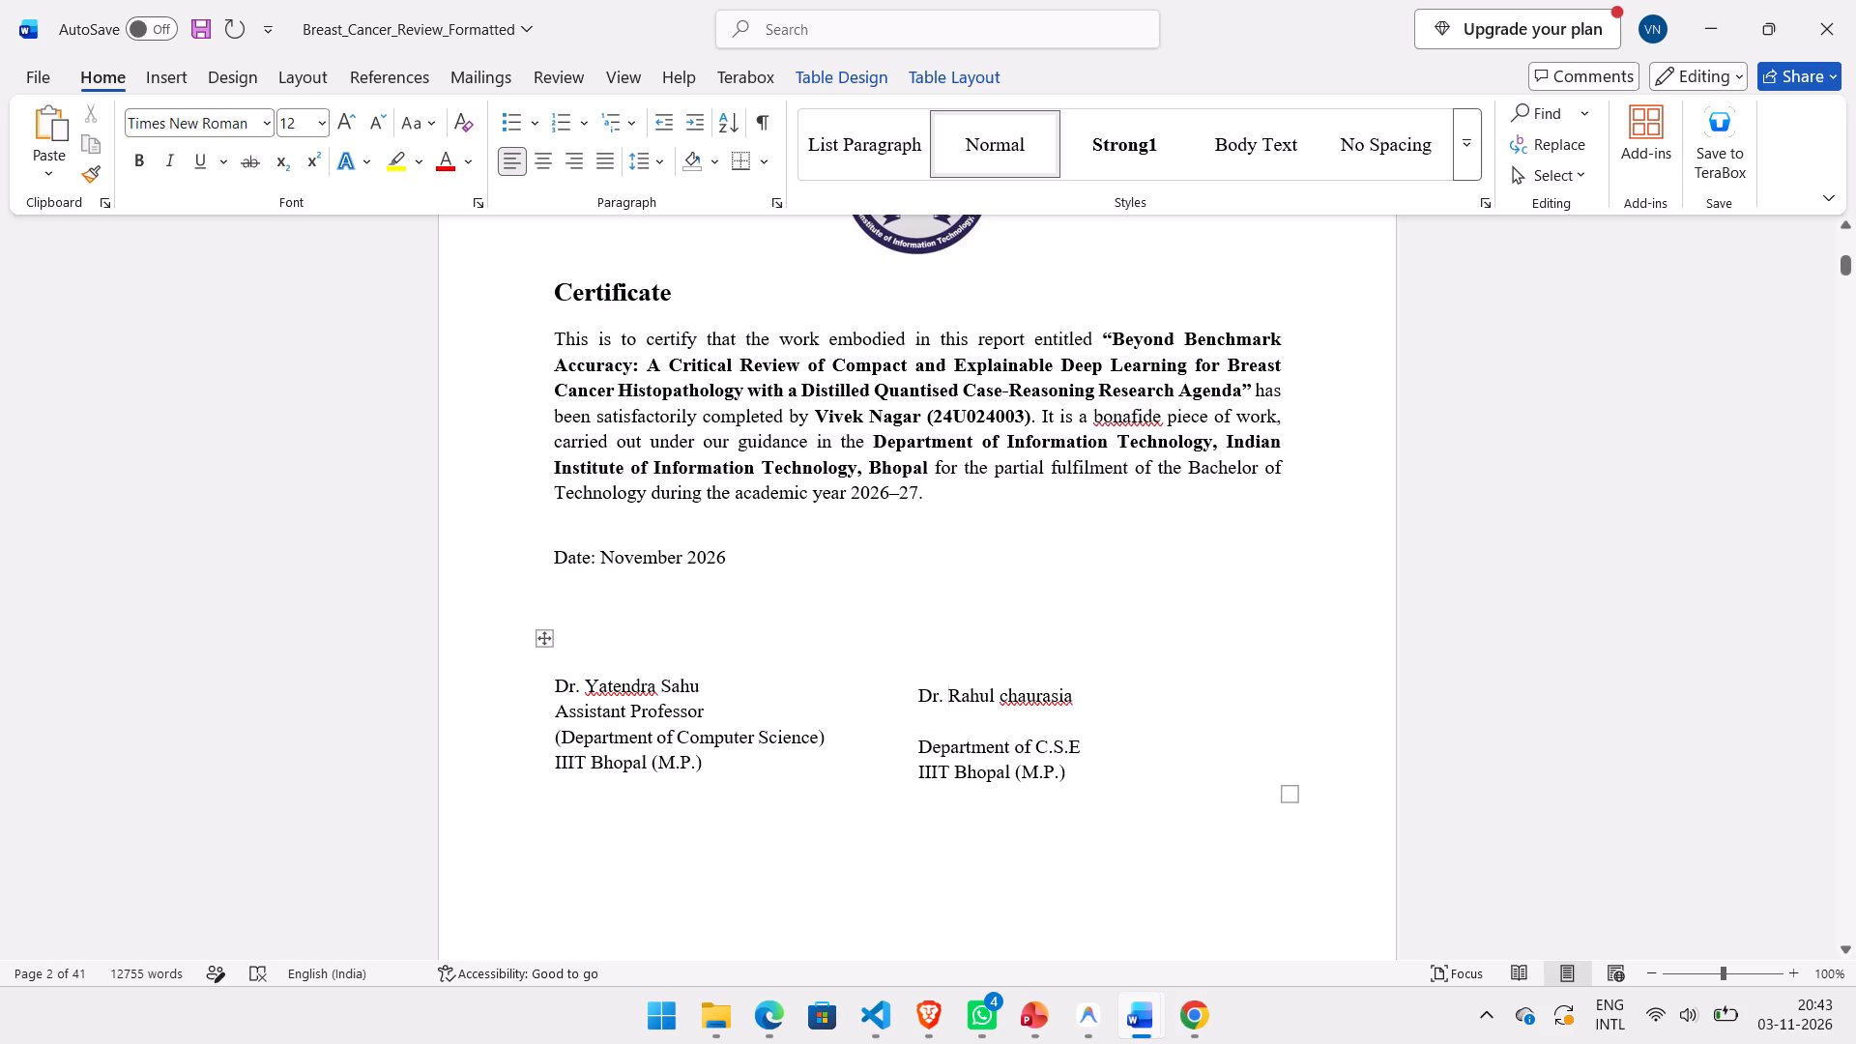
{"action": "left_click", "coordinate": [926, 719]}
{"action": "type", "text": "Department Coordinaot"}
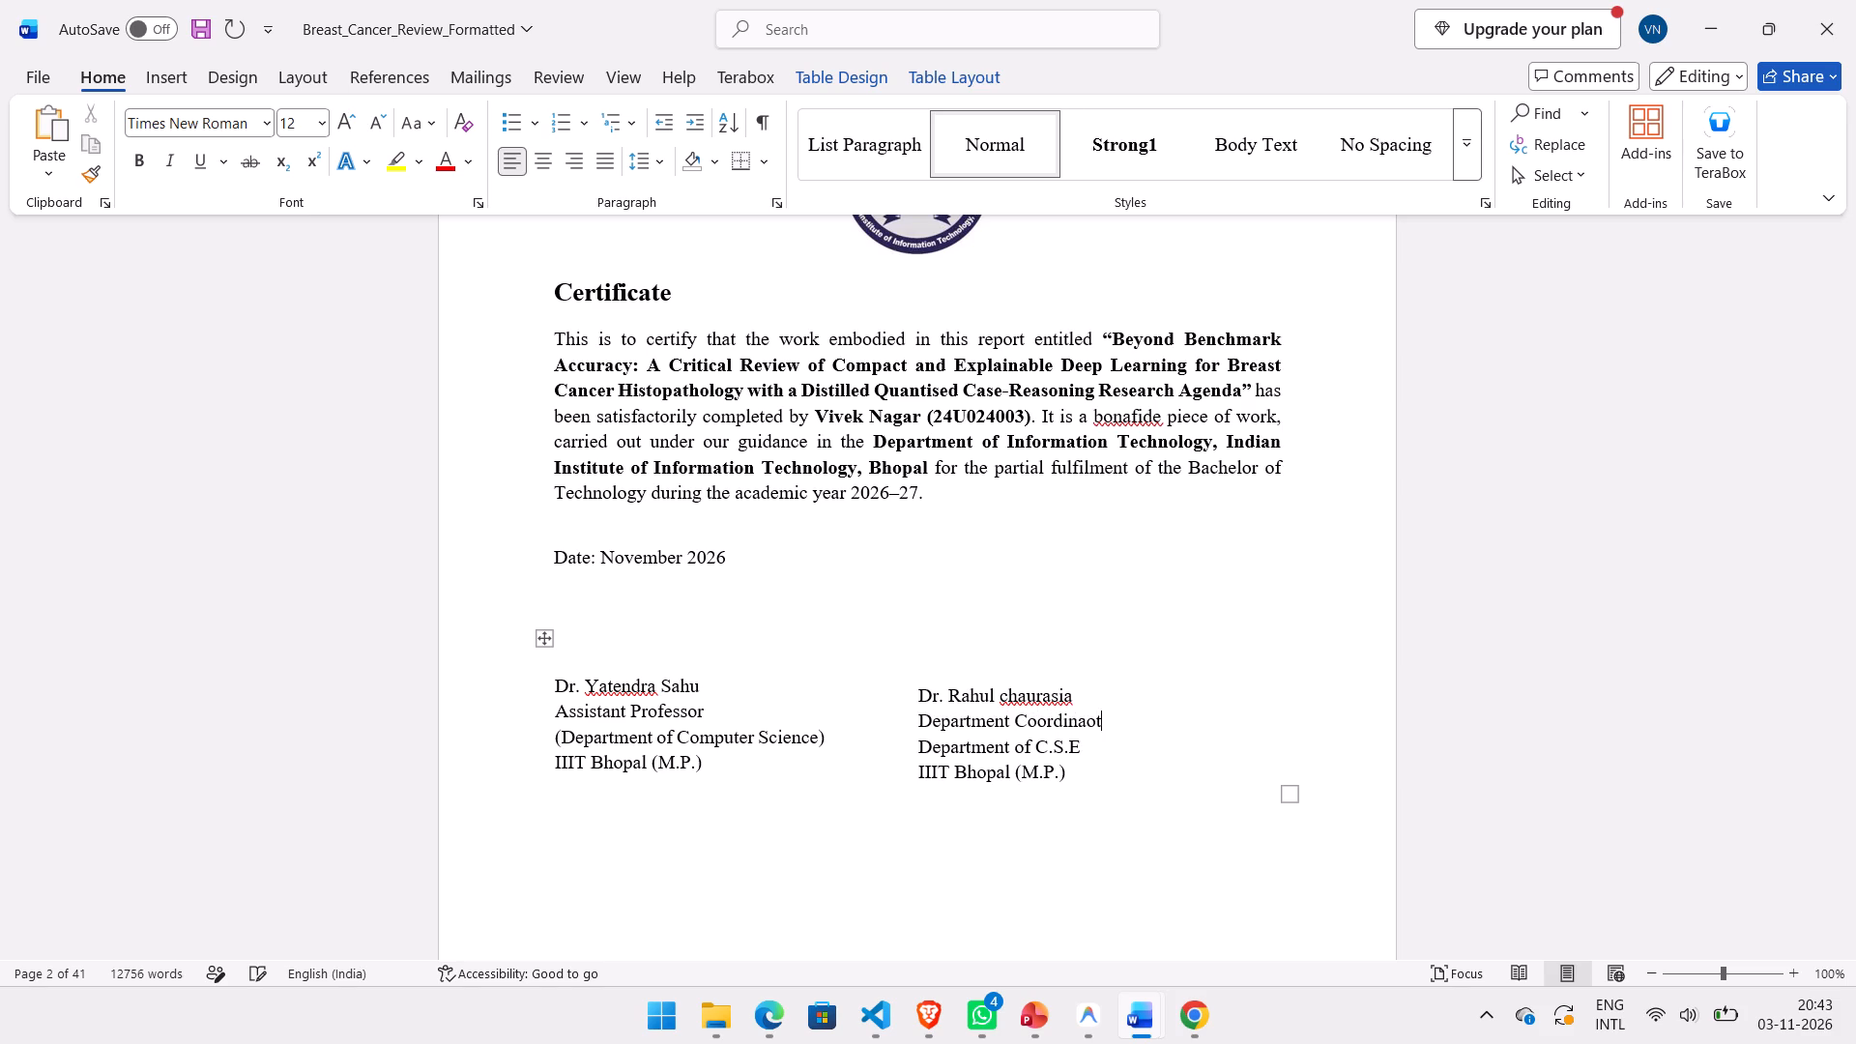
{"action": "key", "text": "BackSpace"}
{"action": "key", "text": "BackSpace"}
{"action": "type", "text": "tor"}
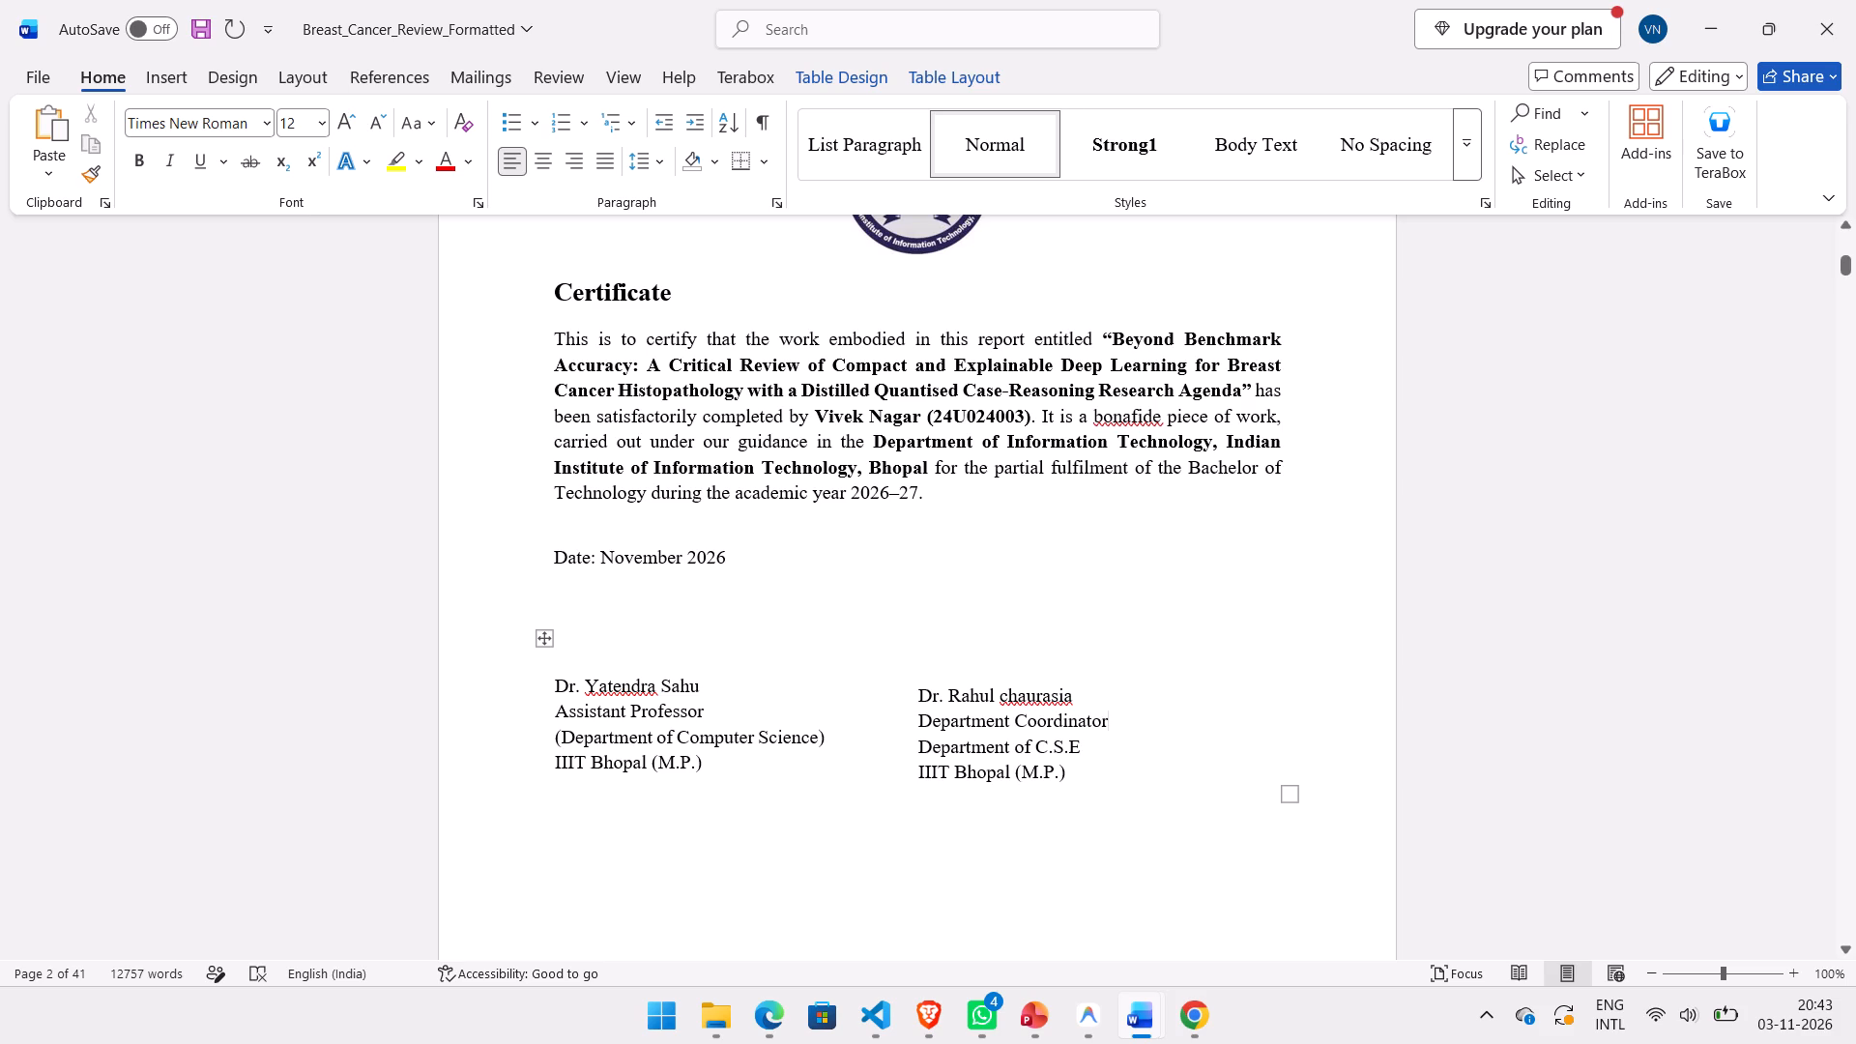
Indent the name line of the Certificate's second signature block with leading spaces, shifting it toward the page's outer margin.
{"action": "left_click", "coordinate": [918, 692]}
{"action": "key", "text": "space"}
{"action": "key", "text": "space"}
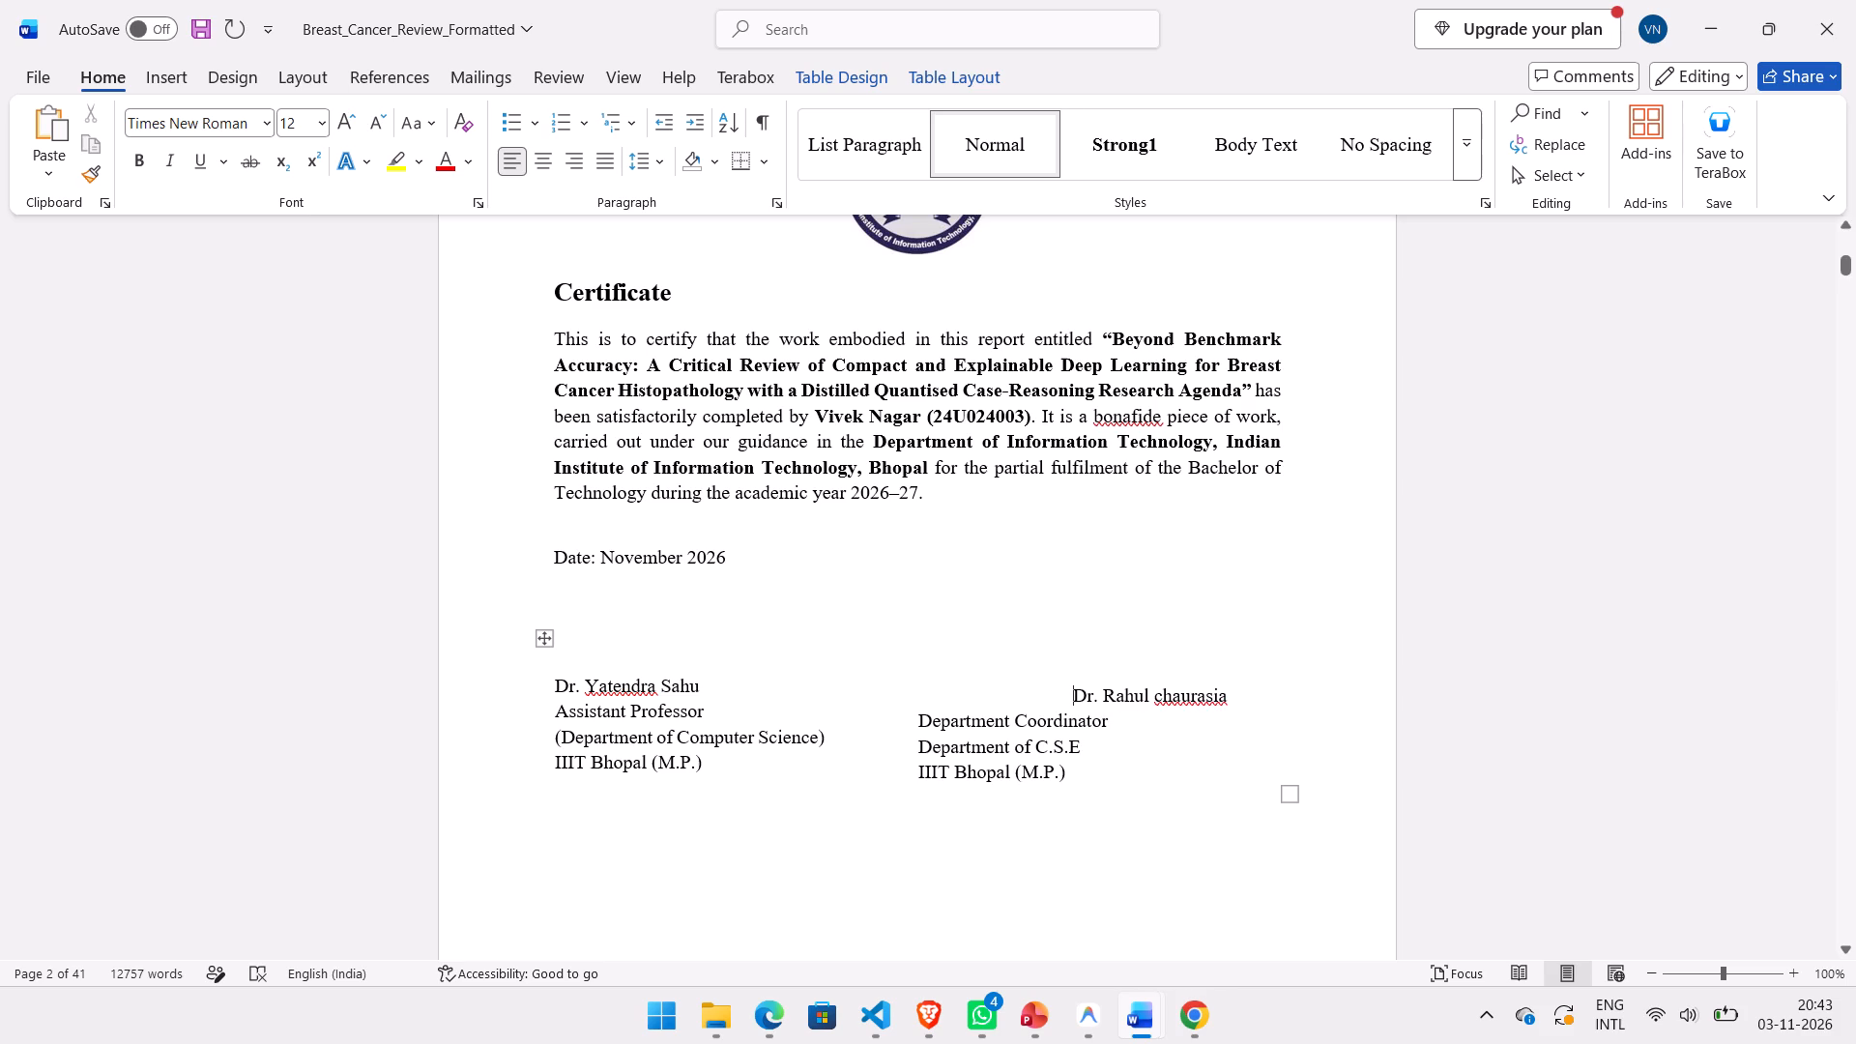
Indent the "Department Coordinator" line with leading spaces so it aligns with the start of the name line above.
{"action": "left_click", "coordinate": [914, 718]}
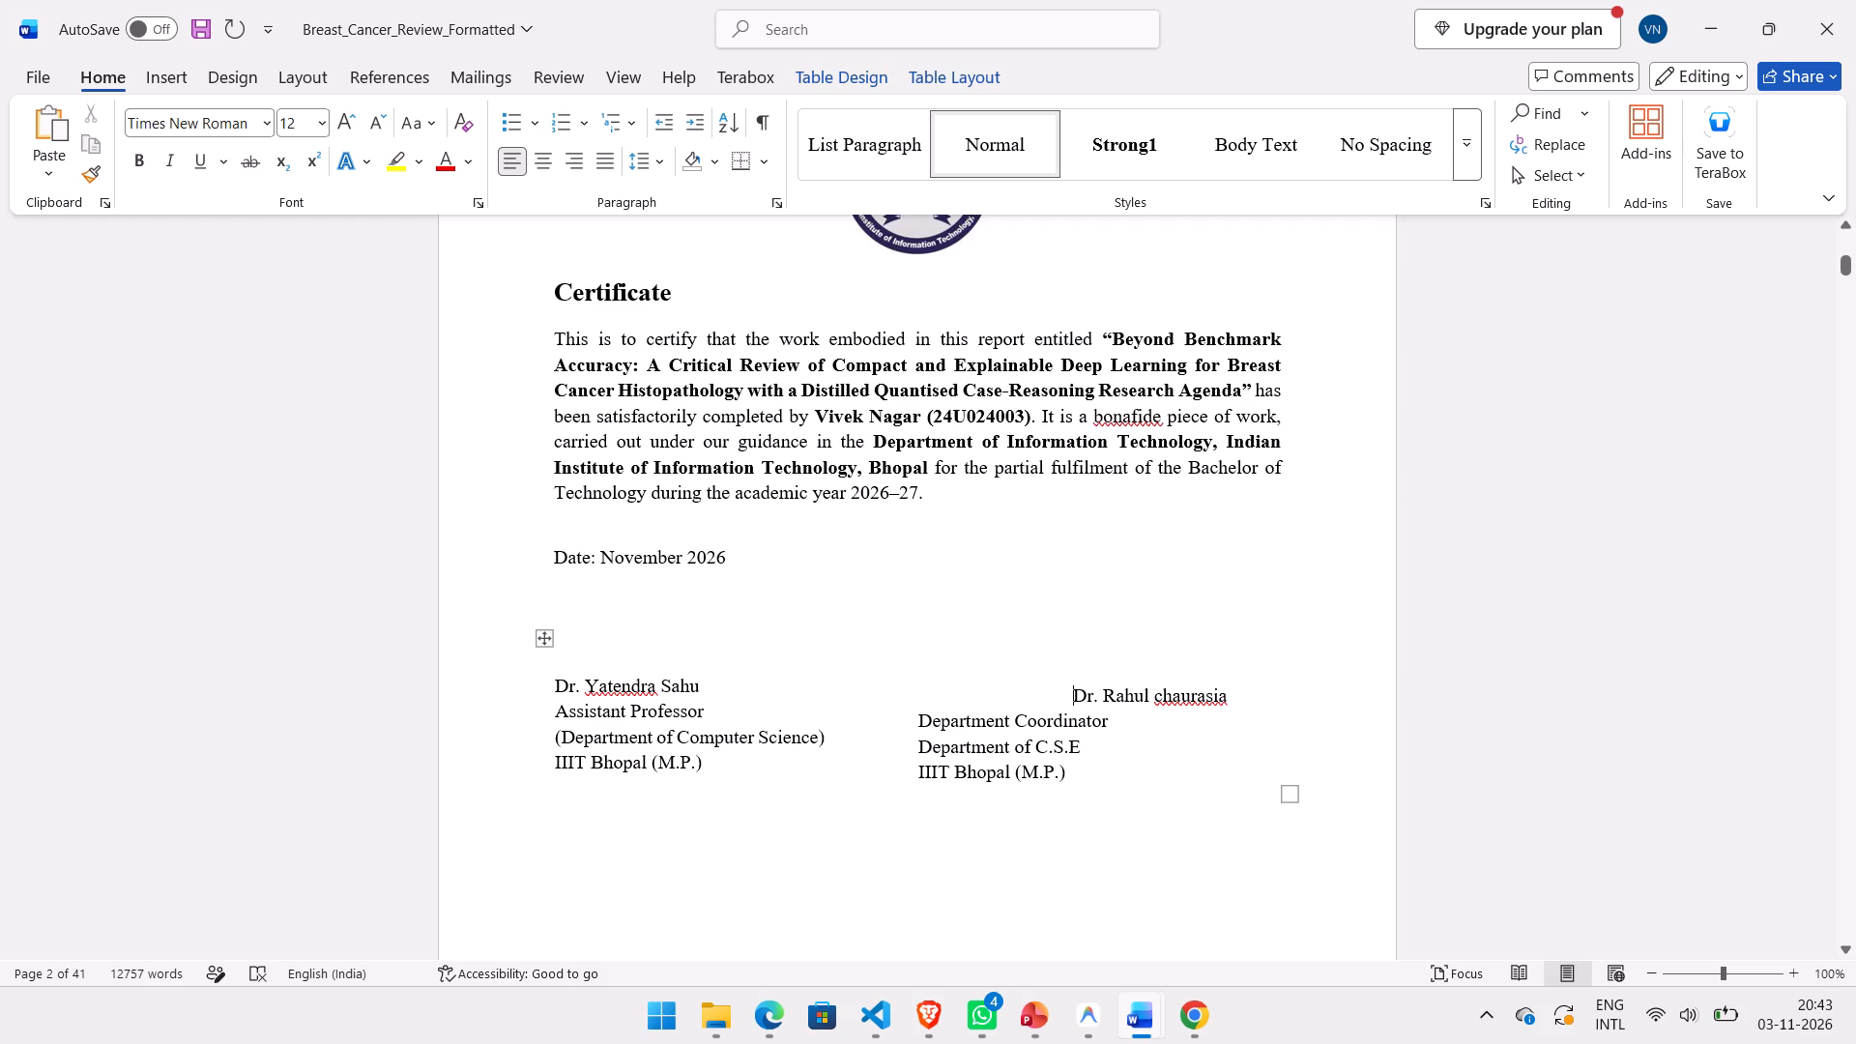
{"action": "left_click", "coordinate": [920, 721]}
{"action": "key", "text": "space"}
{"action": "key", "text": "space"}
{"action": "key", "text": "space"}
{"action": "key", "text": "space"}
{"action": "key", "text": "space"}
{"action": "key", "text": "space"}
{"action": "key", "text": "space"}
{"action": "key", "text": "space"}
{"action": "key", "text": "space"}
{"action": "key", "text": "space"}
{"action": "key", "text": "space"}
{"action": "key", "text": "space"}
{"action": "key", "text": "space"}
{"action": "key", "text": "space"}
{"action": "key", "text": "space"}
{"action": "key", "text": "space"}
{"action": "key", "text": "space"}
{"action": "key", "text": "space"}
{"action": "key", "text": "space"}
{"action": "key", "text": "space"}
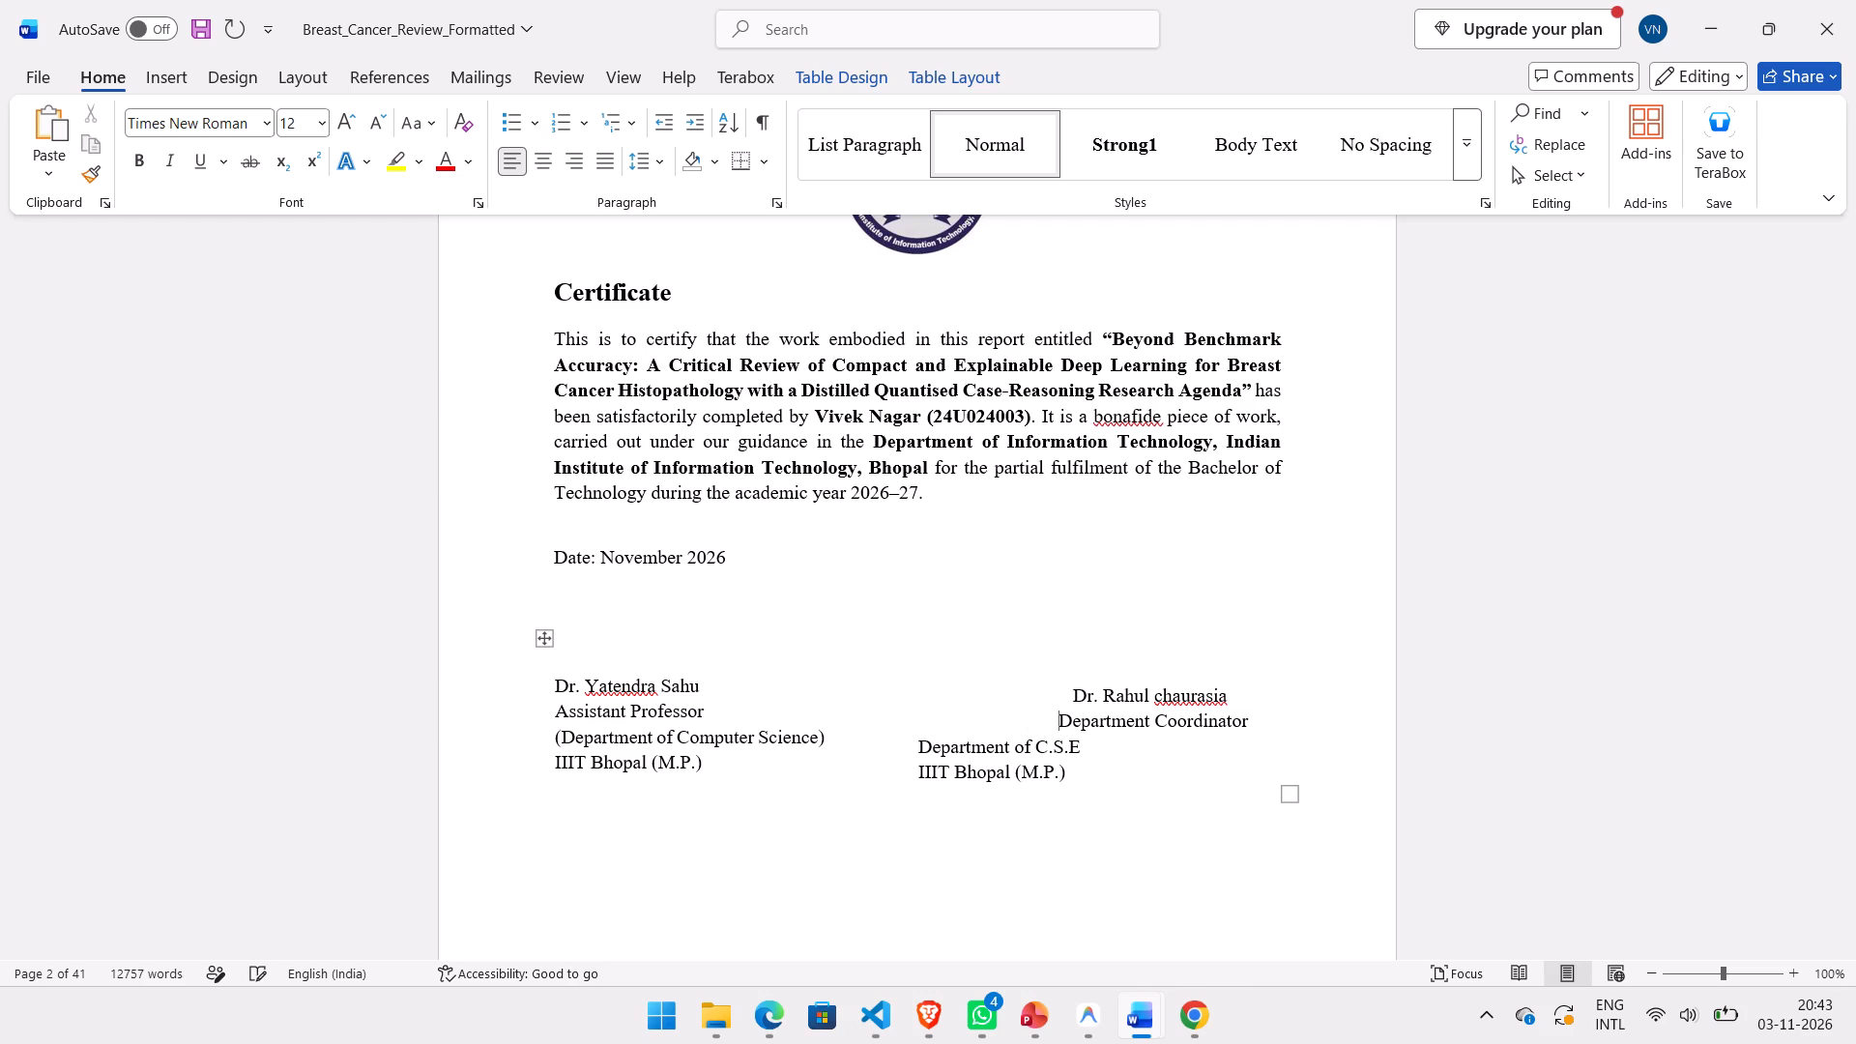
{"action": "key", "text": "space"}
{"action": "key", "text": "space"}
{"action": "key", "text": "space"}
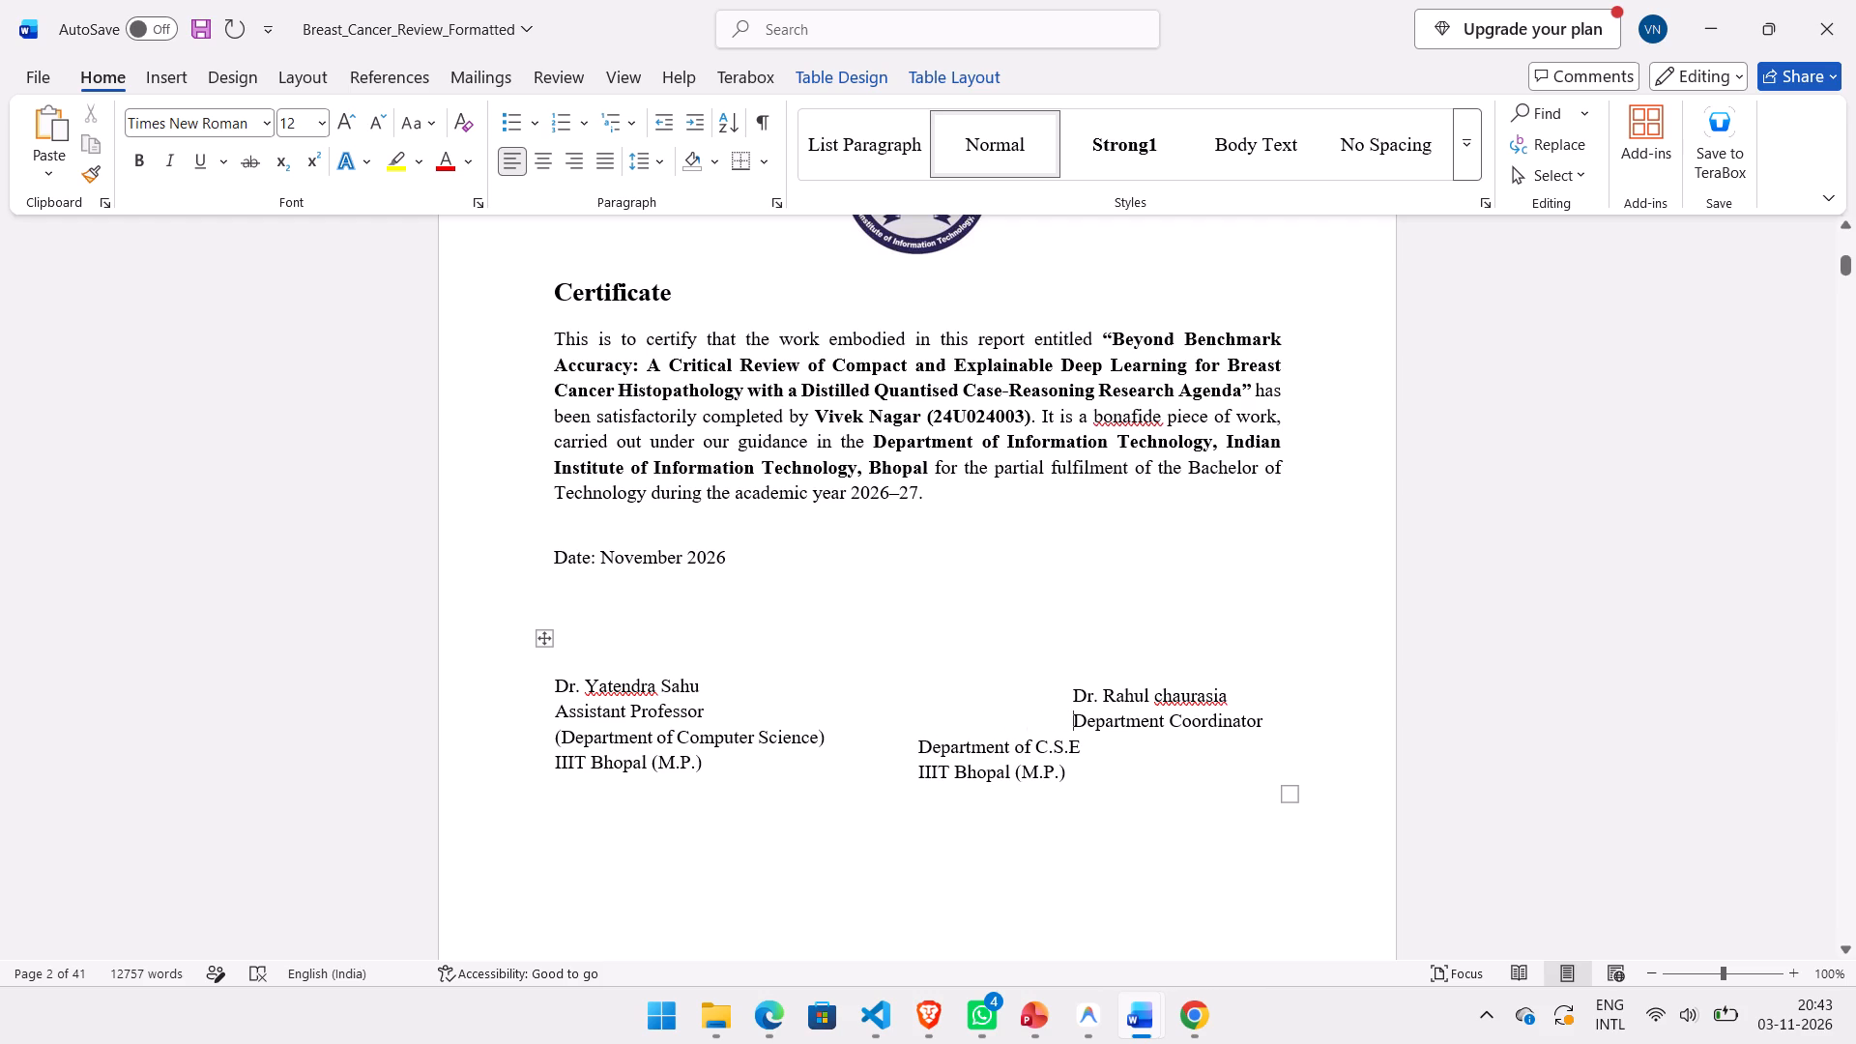
Place the text cursor at the start of the "Department of C.S.E" line in the Certificate's second signature block.
{"action": "left_click", "coordinate": [906, 756]}
{"action": "left_click", "coordinate": [913, 747]}
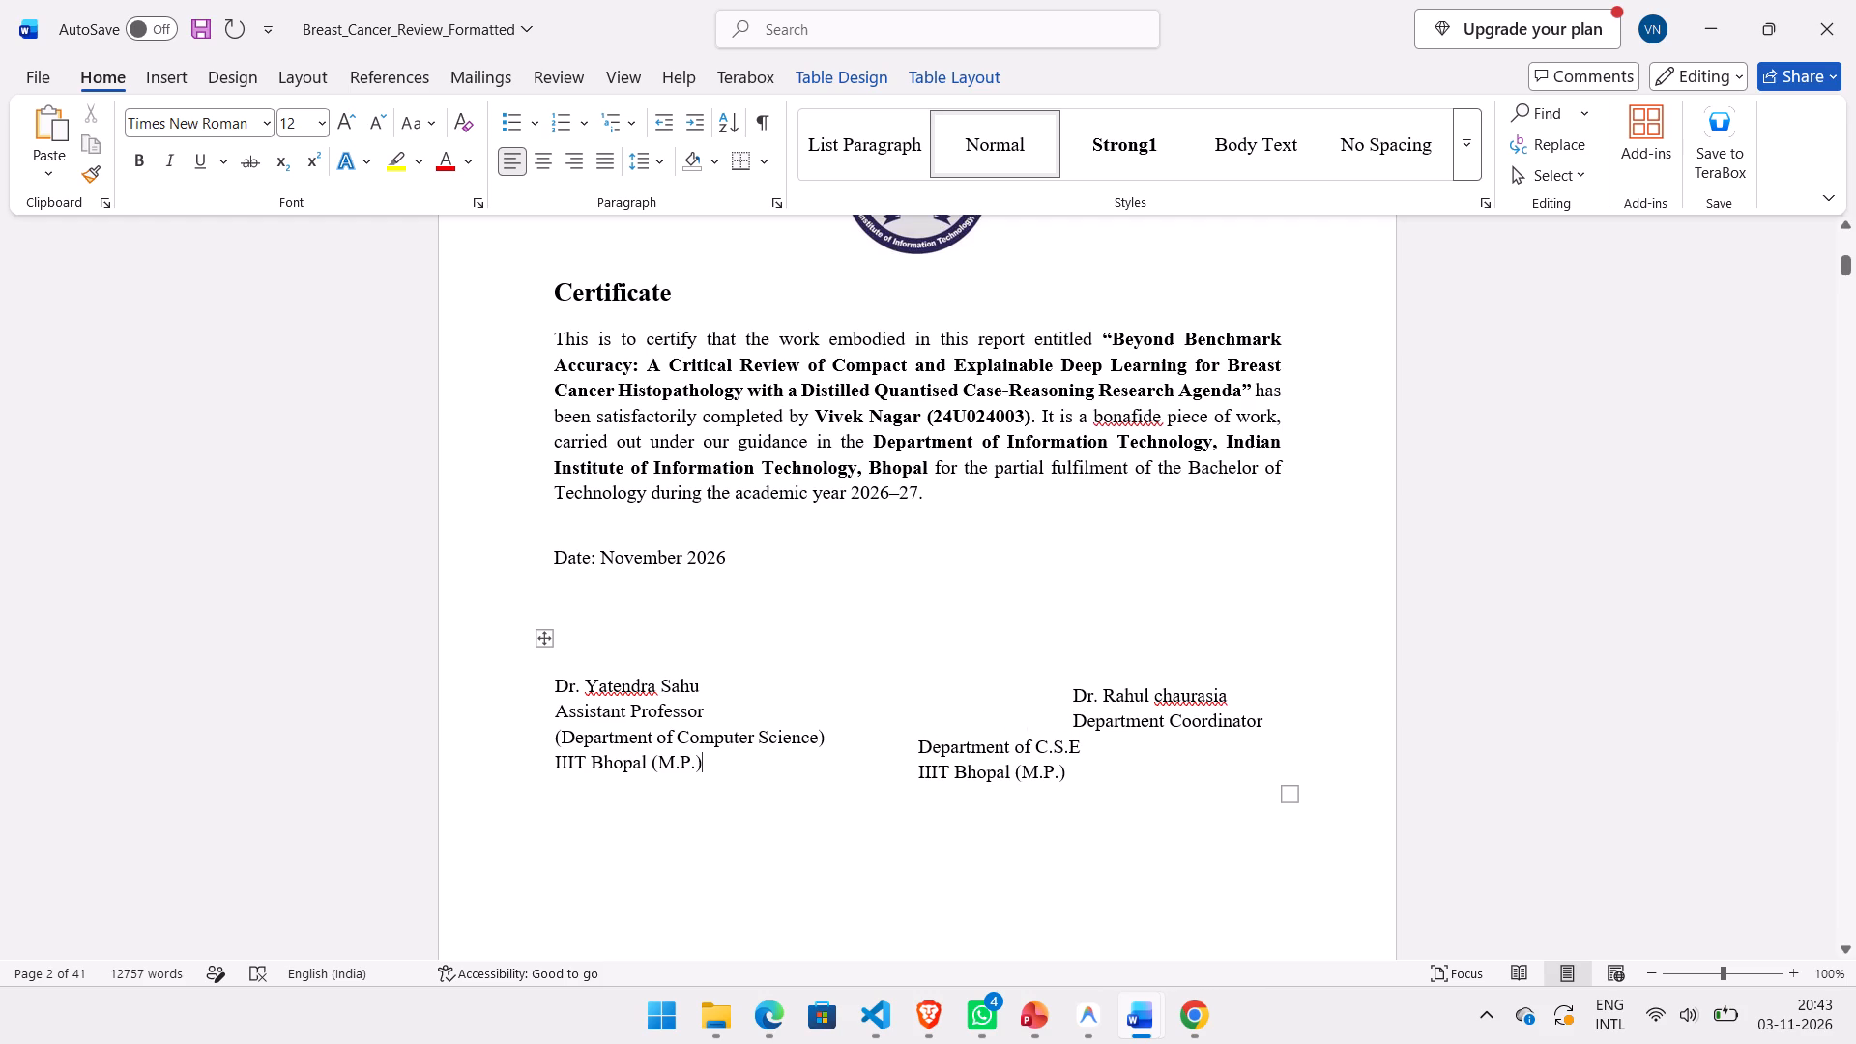
Indent the "Department of C.S.E" and "IIIT Bhopal (M.P.)" lines with spaces to align under "Department Coordinator" in the Certificate signature block.
{"action": "left_click", "coordinate": [912, 747]}
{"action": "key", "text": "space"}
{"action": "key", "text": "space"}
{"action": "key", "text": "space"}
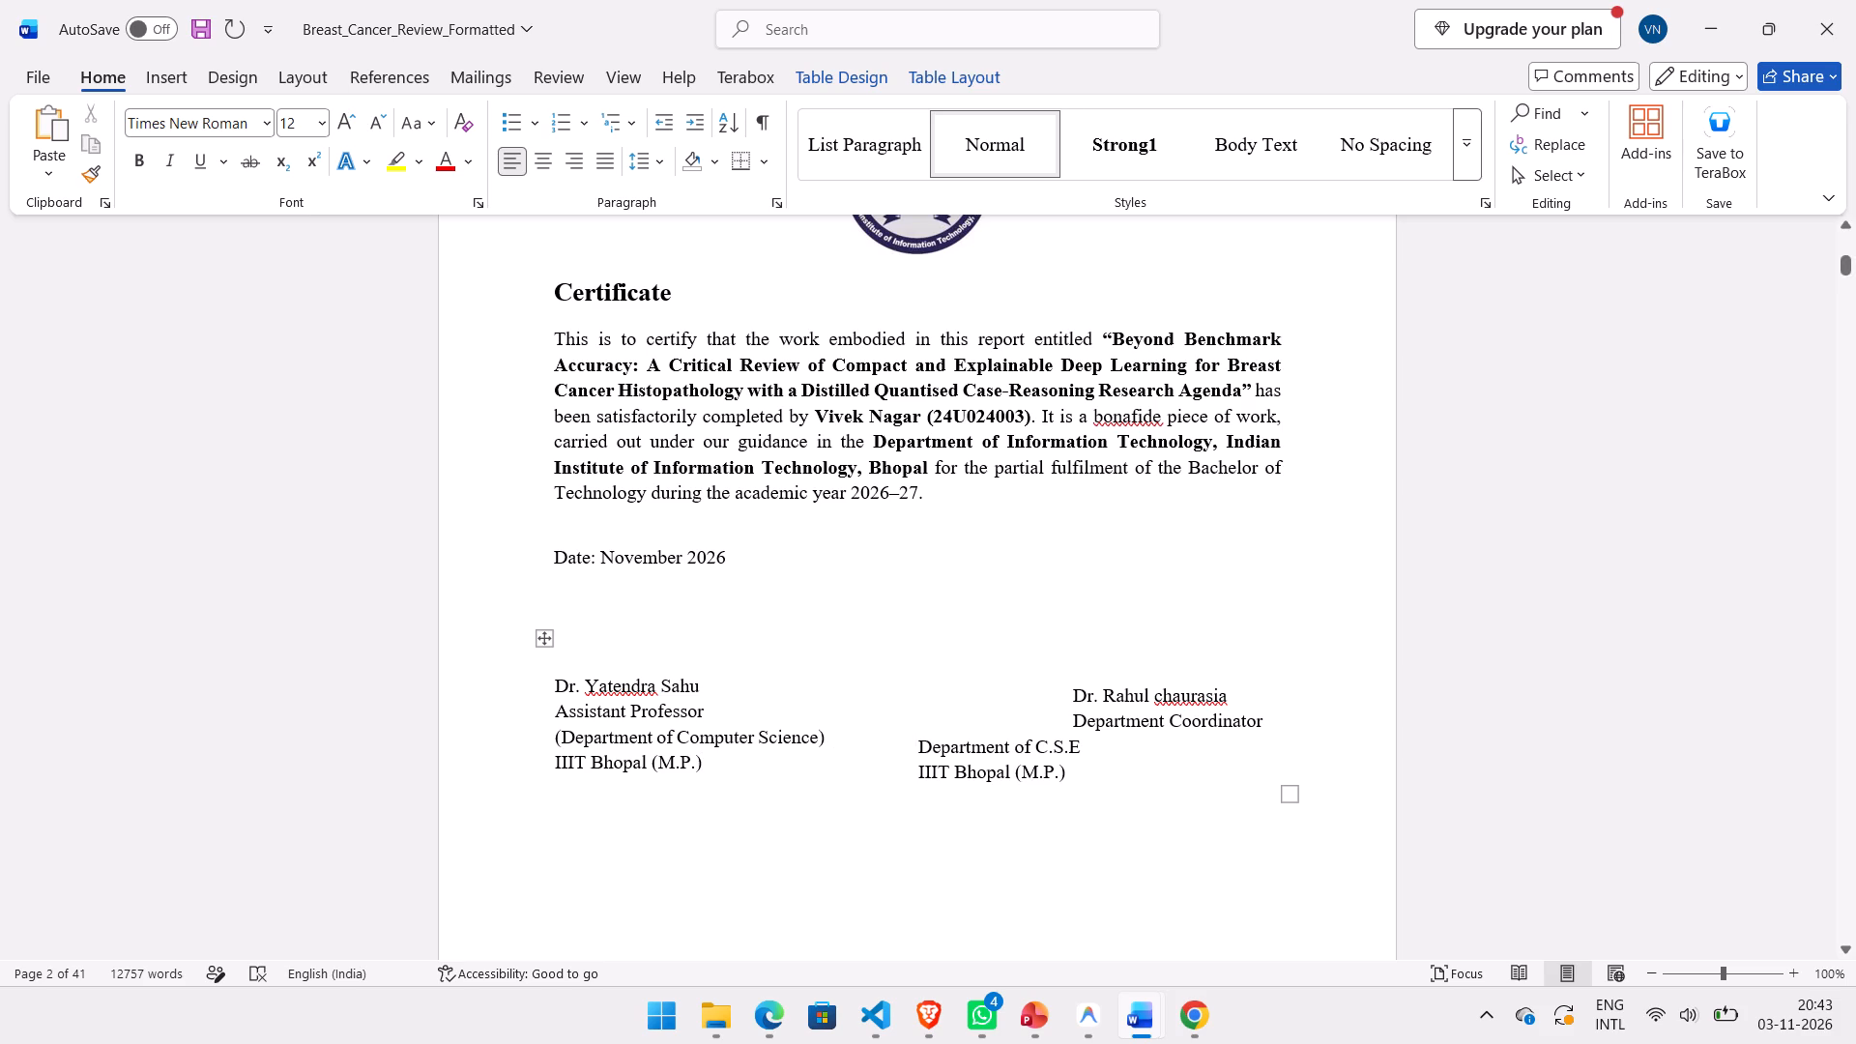
{"action": "left_click", "coordinate": [913, 743]}
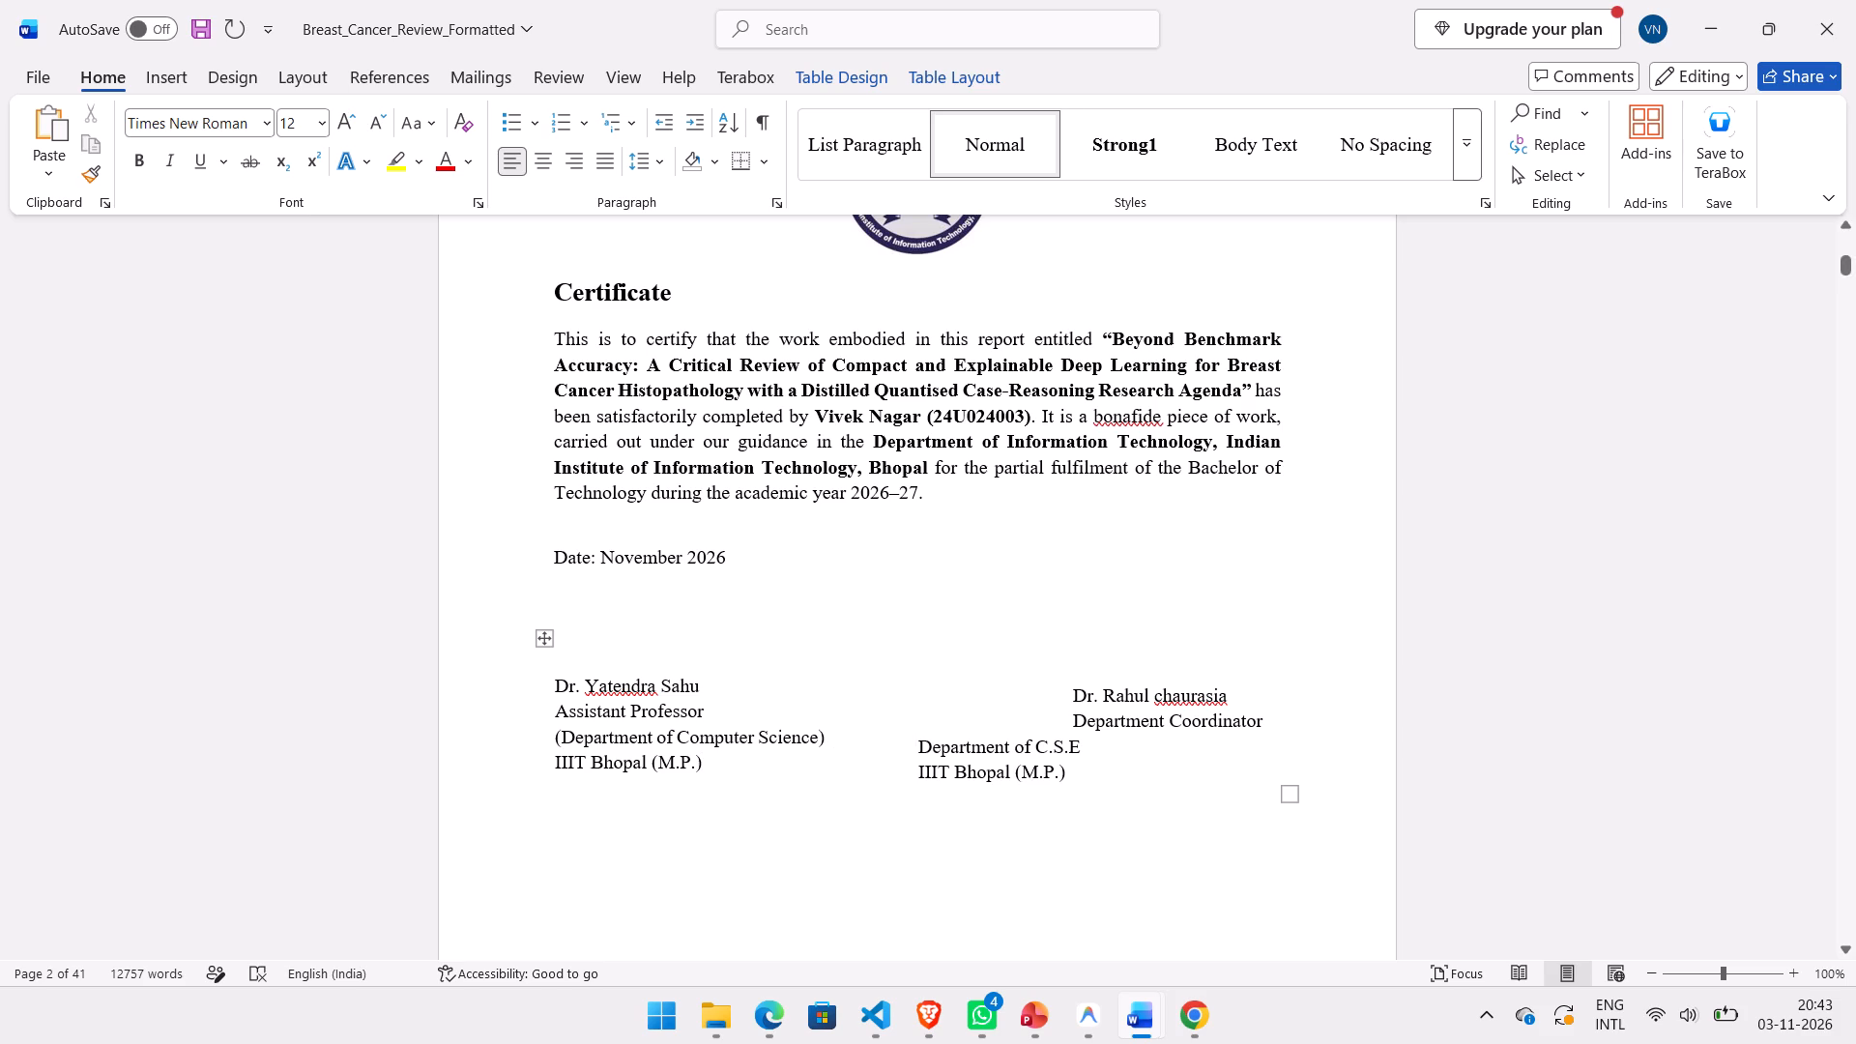
{"action": "left_click", "coordinate": [911, 780]}
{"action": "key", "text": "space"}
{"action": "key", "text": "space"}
Indent the "IIIT Bhopal (M.P.)" line of the coordinator's signature block with spaces until it aligns under "Department Coordinator".
{"action": "left_click", "coordinate": [1069, 781]}
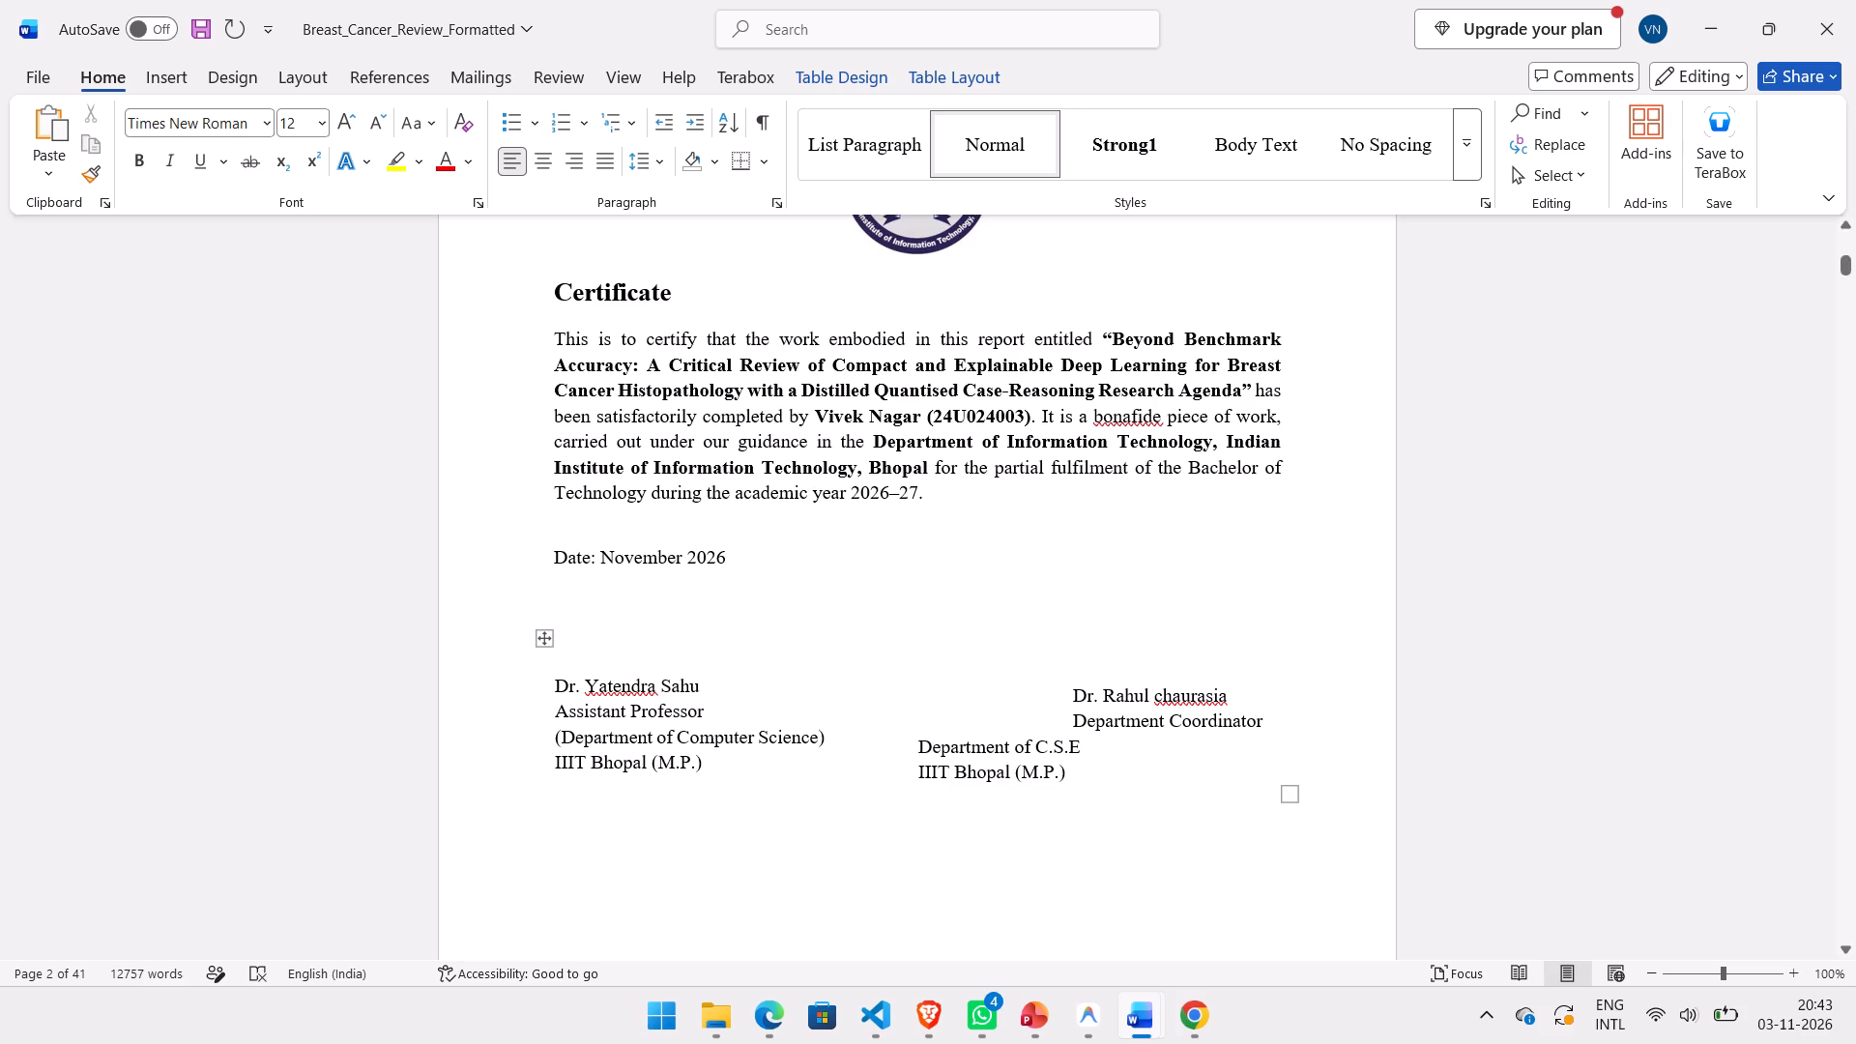
{"action": "left_click", "coordinate": [1037, 770]}
{"action": "key", "text": "Left"}
{"action": "key", "text": "Left"}
{"action": "key", "text": "Left"}
{"action": "key", "text": "Left"}
{"action": "key", "text": "Left"}
{"action": "key", "text": "Left"}
{"action": "key", "text": "Left"}
{"action": "key", "text": "Left"}
{"action": "key", "text": "Left"}
{"action": "key", "text": "Left"}
{"action": "key", "text": "Left"}
{"action": "key", "text": "Left"}
{"action": "key", "text": "Left"}
{"action": "key", "text": "Left"}
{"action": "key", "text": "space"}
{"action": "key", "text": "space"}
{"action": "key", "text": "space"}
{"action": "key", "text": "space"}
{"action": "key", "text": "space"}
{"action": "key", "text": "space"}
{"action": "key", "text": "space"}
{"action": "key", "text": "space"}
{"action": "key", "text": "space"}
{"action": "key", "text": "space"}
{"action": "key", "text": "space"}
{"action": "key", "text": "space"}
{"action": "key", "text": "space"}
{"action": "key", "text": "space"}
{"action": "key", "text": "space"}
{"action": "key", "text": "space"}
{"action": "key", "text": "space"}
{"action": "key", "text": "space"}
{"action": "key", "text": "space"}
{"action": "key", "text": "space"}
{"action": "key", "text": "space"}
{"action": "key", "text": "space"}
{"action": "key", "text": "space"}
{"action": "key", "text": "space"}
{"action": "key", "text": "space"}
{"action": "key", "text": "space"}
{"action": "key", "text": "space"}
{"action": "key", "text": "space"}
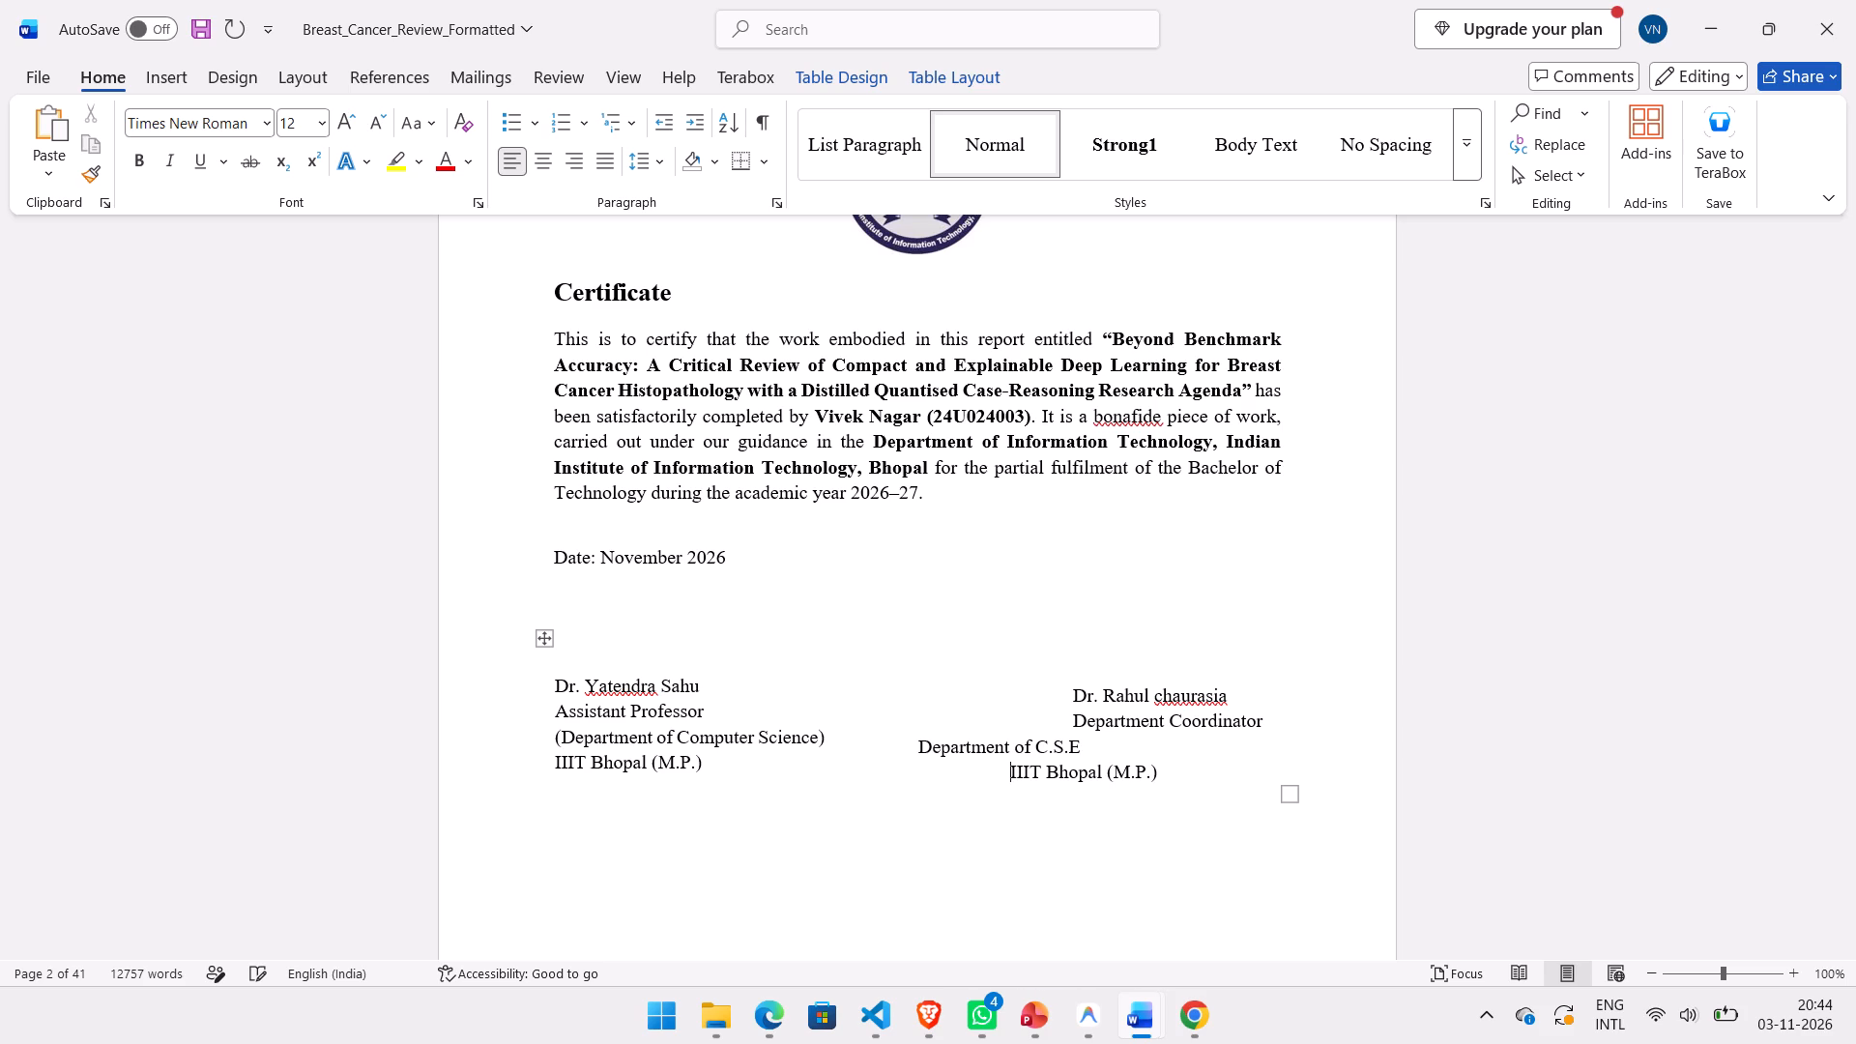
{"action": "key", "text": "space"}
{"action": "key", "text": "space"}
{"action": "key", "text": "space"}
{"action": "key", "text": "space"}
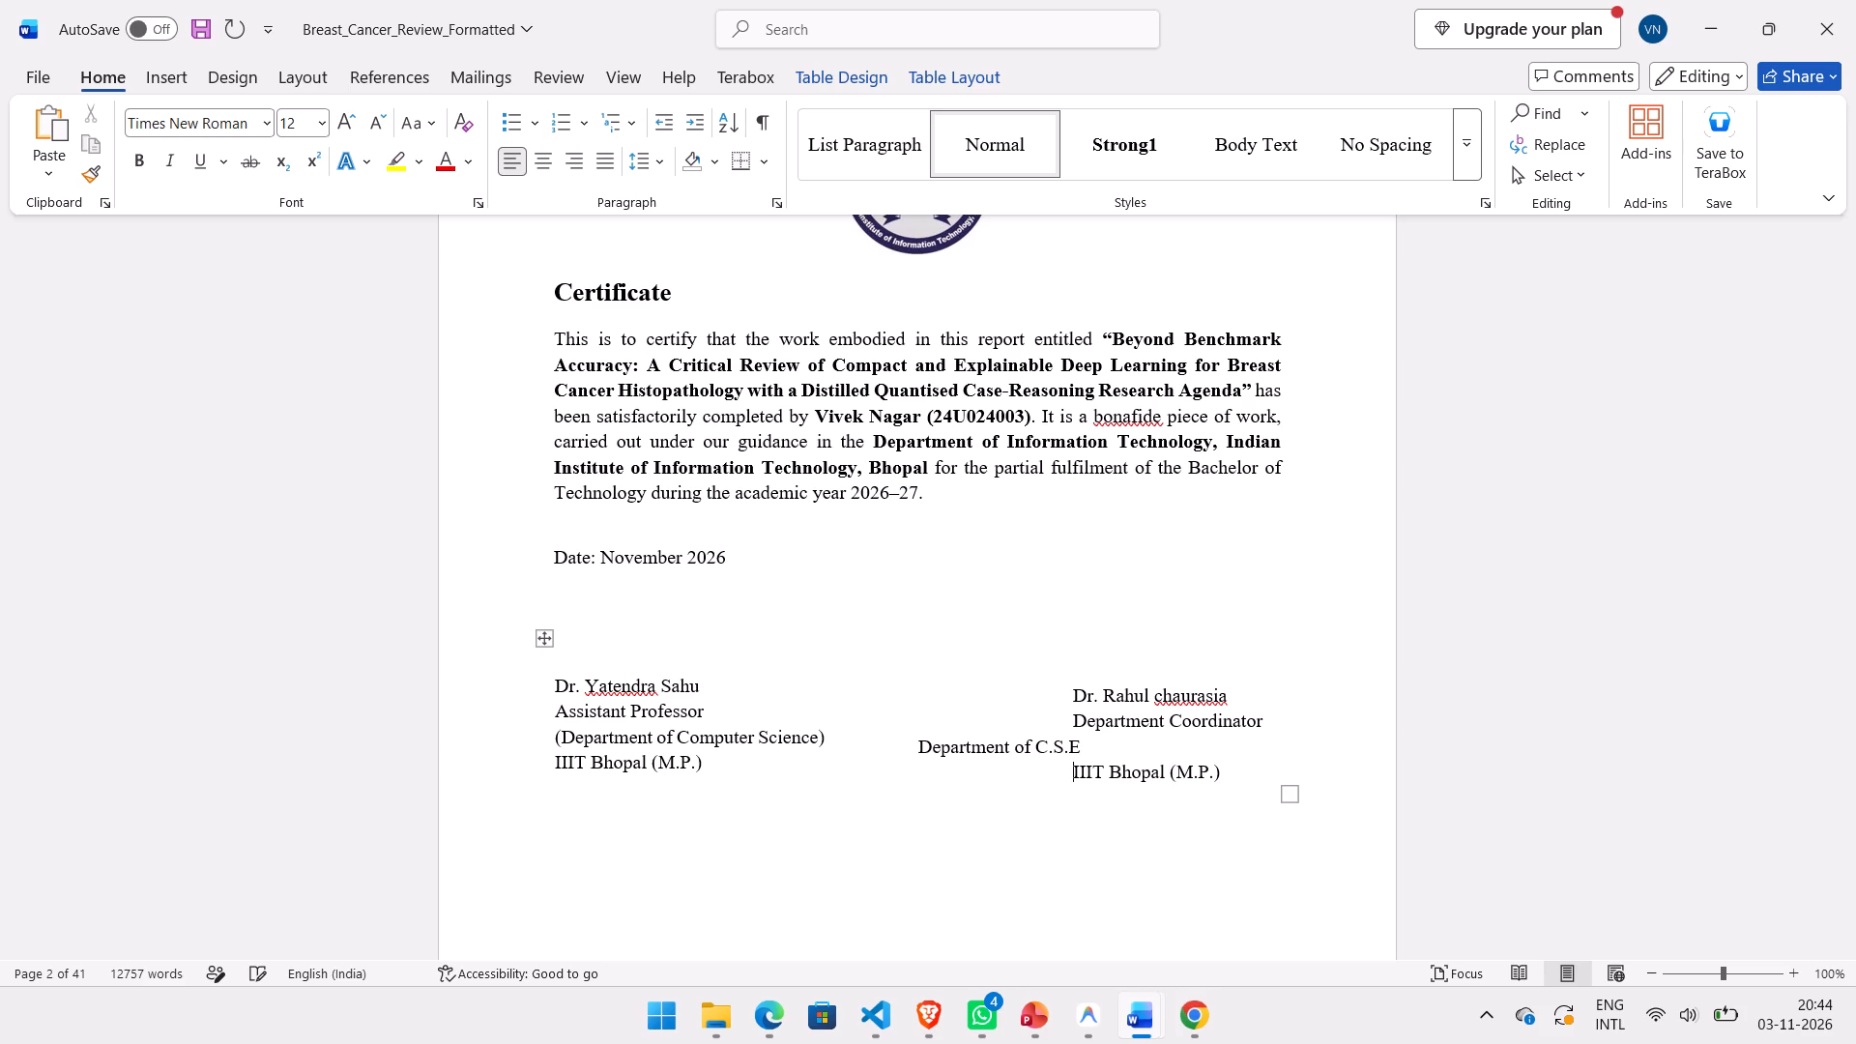
Indent the "Department of C.S.E" line with spaces until it aligns under "Department Coordinator" in the Certificate signature block.
{"action": "key", "text": "Up"}
{"action": "key", "text": "Left"}
{"action": "key", "text": "Left"}
{"action": "key", "text": "Left"}
{"action": "key", "text": "Left"}
{"action": "key", "text": "Left"}
{"action": "key", "text": "Left"}
{"action": "key", "text": "Left"}
{"action": "key", "text": "Left"}
{"action": "key", "text": "Left"}
{"action": "key", "text": "Left"}
{"action": "key", "text": "Left"}
{"action": "key", "text": "Left"}
{"action": "key", "text": "Left"}
{"action": "key", "text": "Left"}
{"action": "key", "text": "Left"}
{"action": "key", "text": "Left"}
{"action": "key", "text": "Left"}
{"action": "key", "text": "Left"}
{"action": "key", "text": "Left"}
{"action": "key", "text": "Left"}
{"action": "key", "text": "Right"}
{"action": "key", "text": "Right"}
{"action": "key", "text": "Right"}
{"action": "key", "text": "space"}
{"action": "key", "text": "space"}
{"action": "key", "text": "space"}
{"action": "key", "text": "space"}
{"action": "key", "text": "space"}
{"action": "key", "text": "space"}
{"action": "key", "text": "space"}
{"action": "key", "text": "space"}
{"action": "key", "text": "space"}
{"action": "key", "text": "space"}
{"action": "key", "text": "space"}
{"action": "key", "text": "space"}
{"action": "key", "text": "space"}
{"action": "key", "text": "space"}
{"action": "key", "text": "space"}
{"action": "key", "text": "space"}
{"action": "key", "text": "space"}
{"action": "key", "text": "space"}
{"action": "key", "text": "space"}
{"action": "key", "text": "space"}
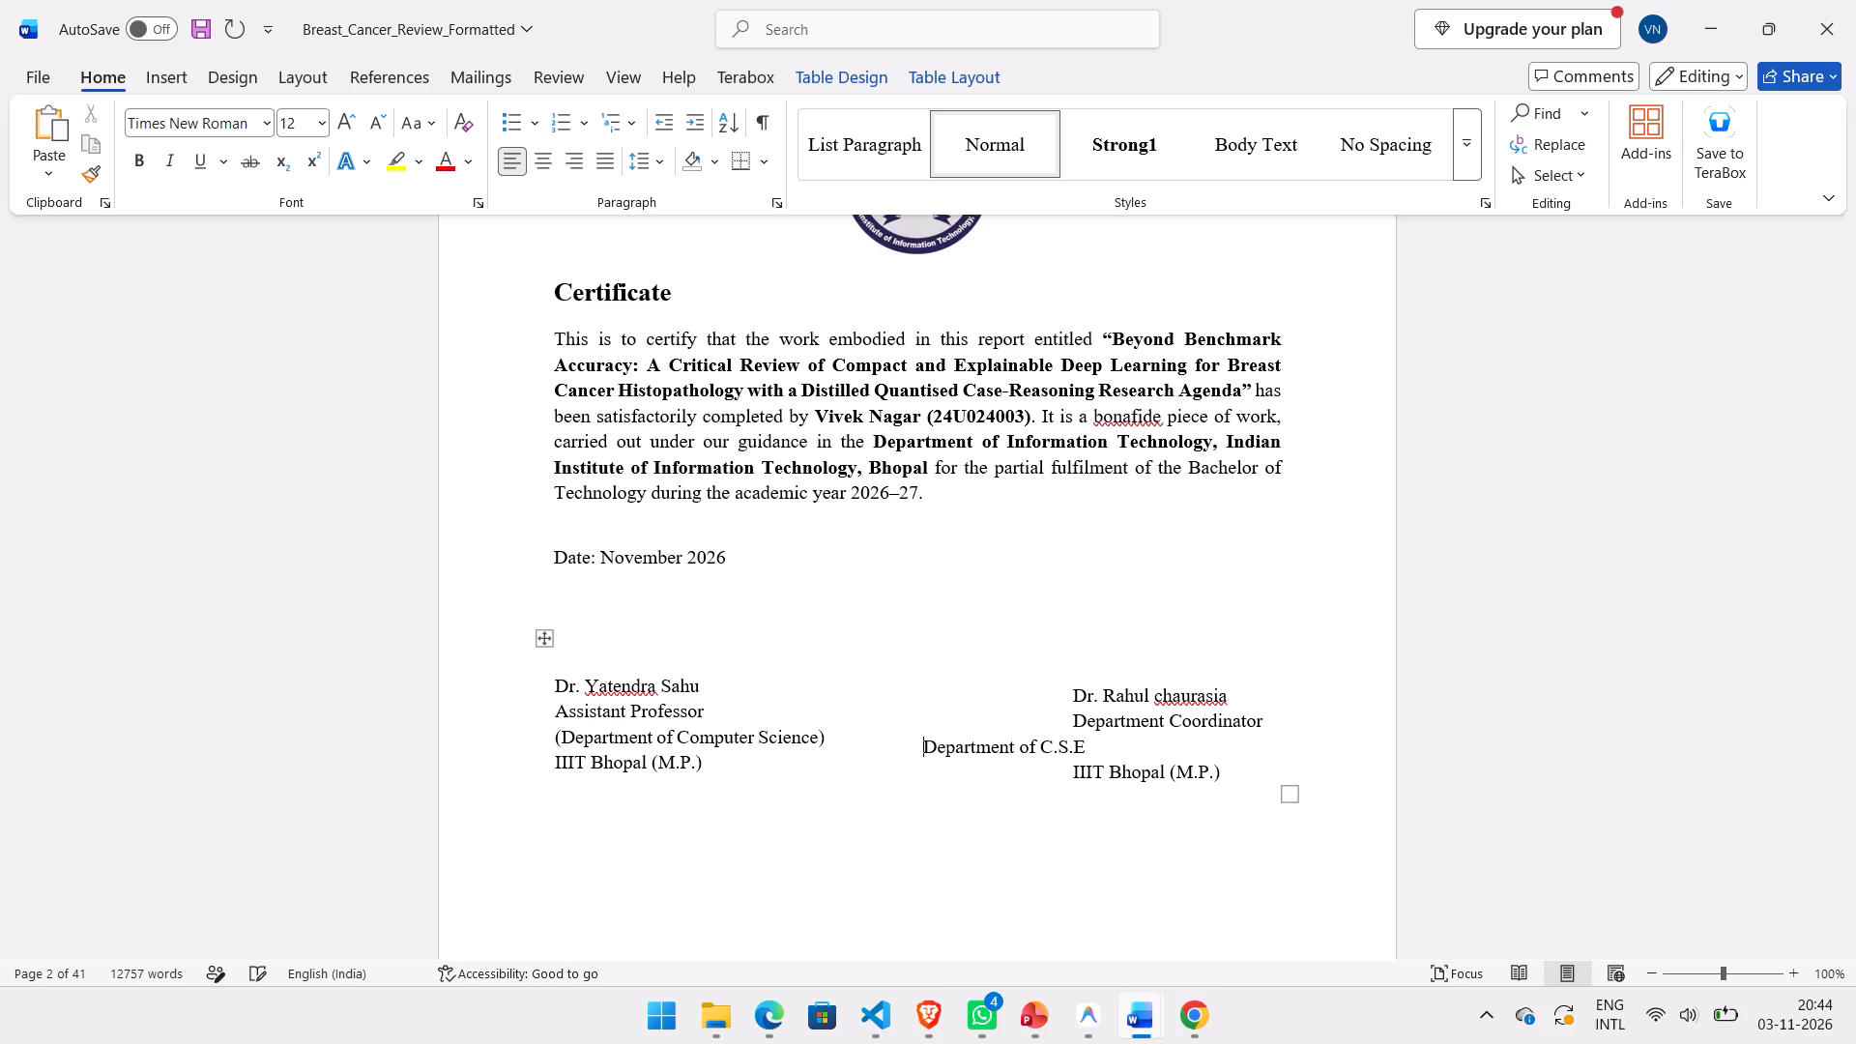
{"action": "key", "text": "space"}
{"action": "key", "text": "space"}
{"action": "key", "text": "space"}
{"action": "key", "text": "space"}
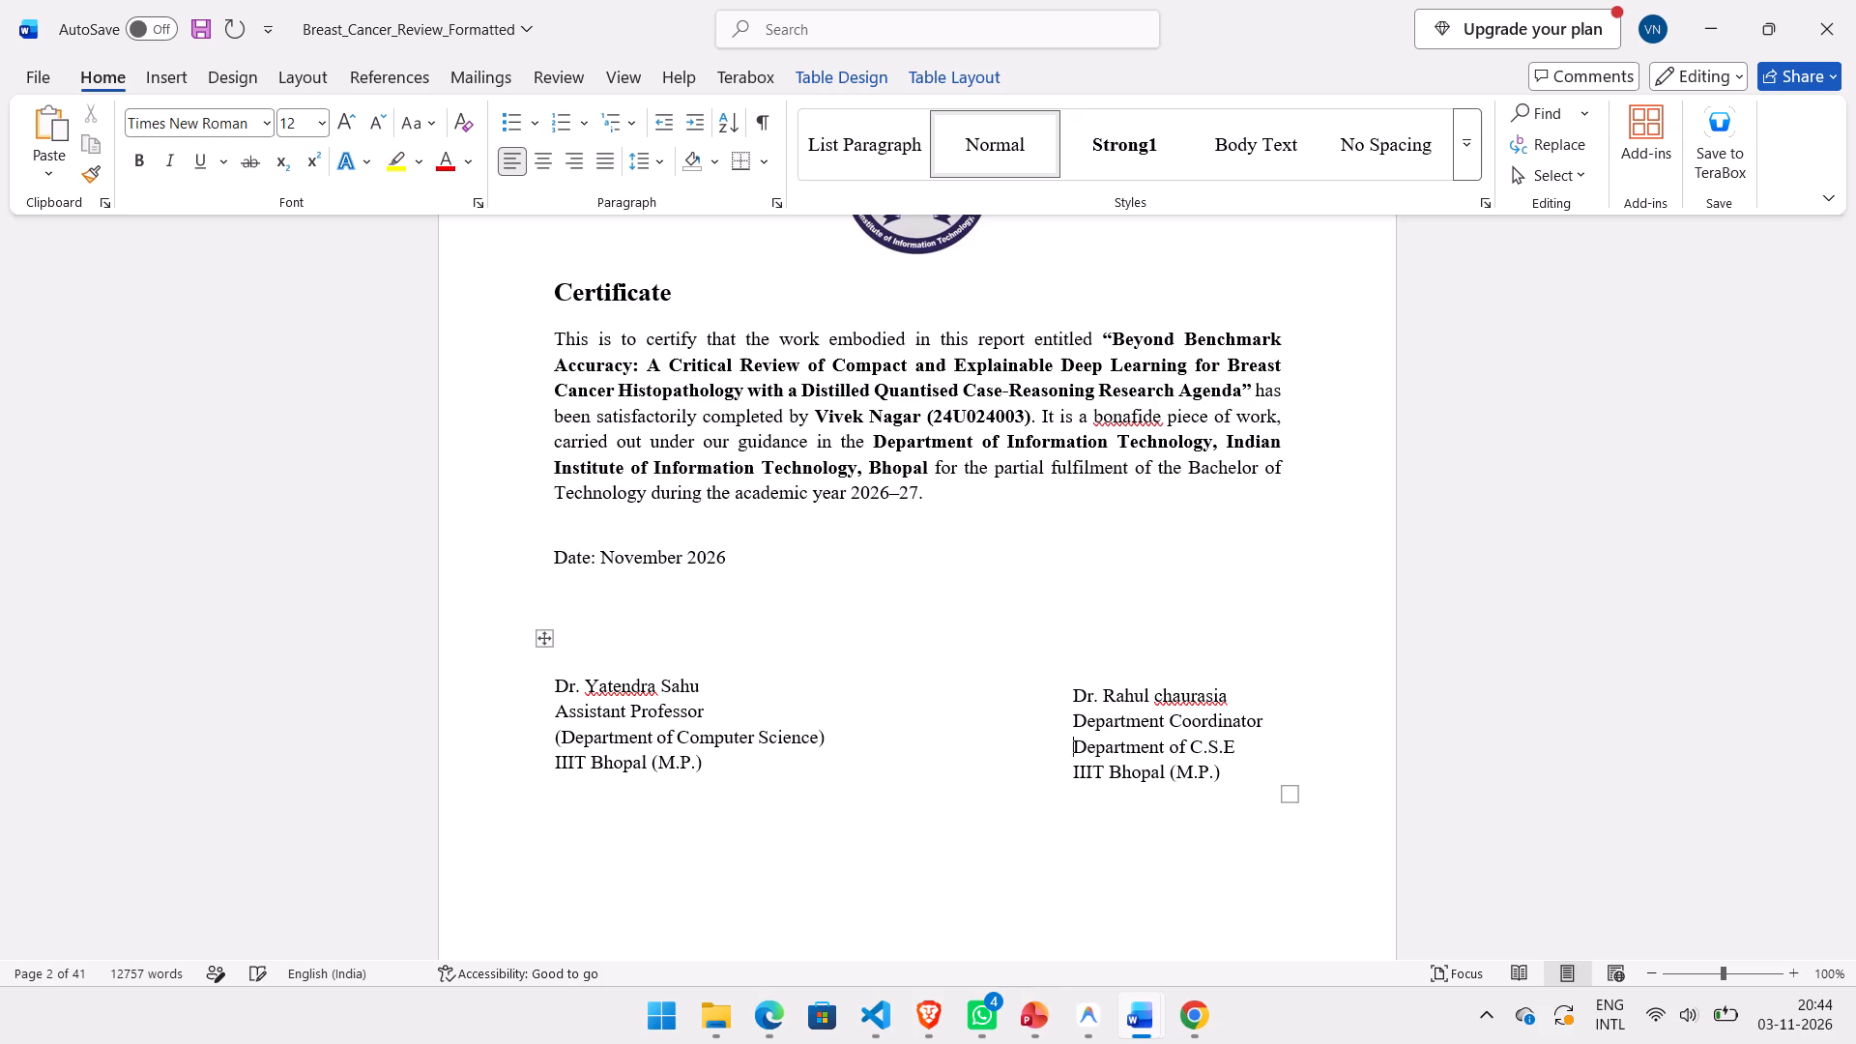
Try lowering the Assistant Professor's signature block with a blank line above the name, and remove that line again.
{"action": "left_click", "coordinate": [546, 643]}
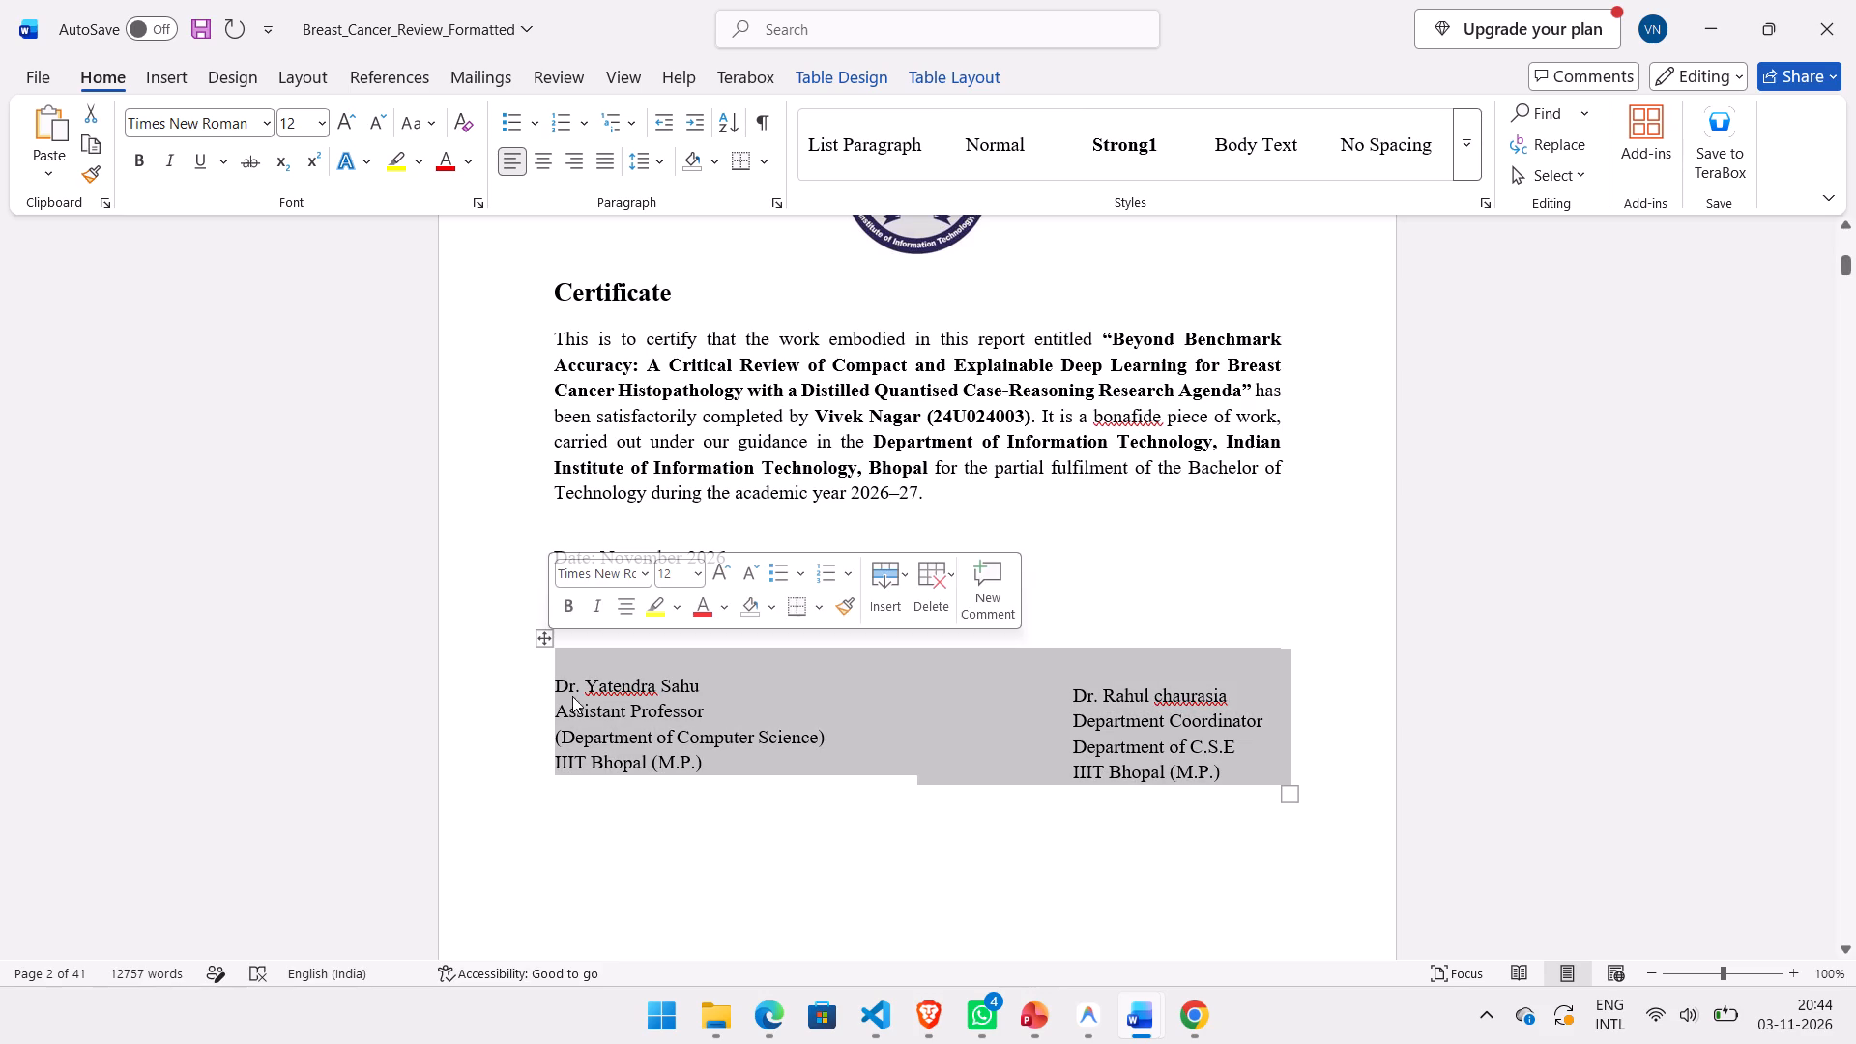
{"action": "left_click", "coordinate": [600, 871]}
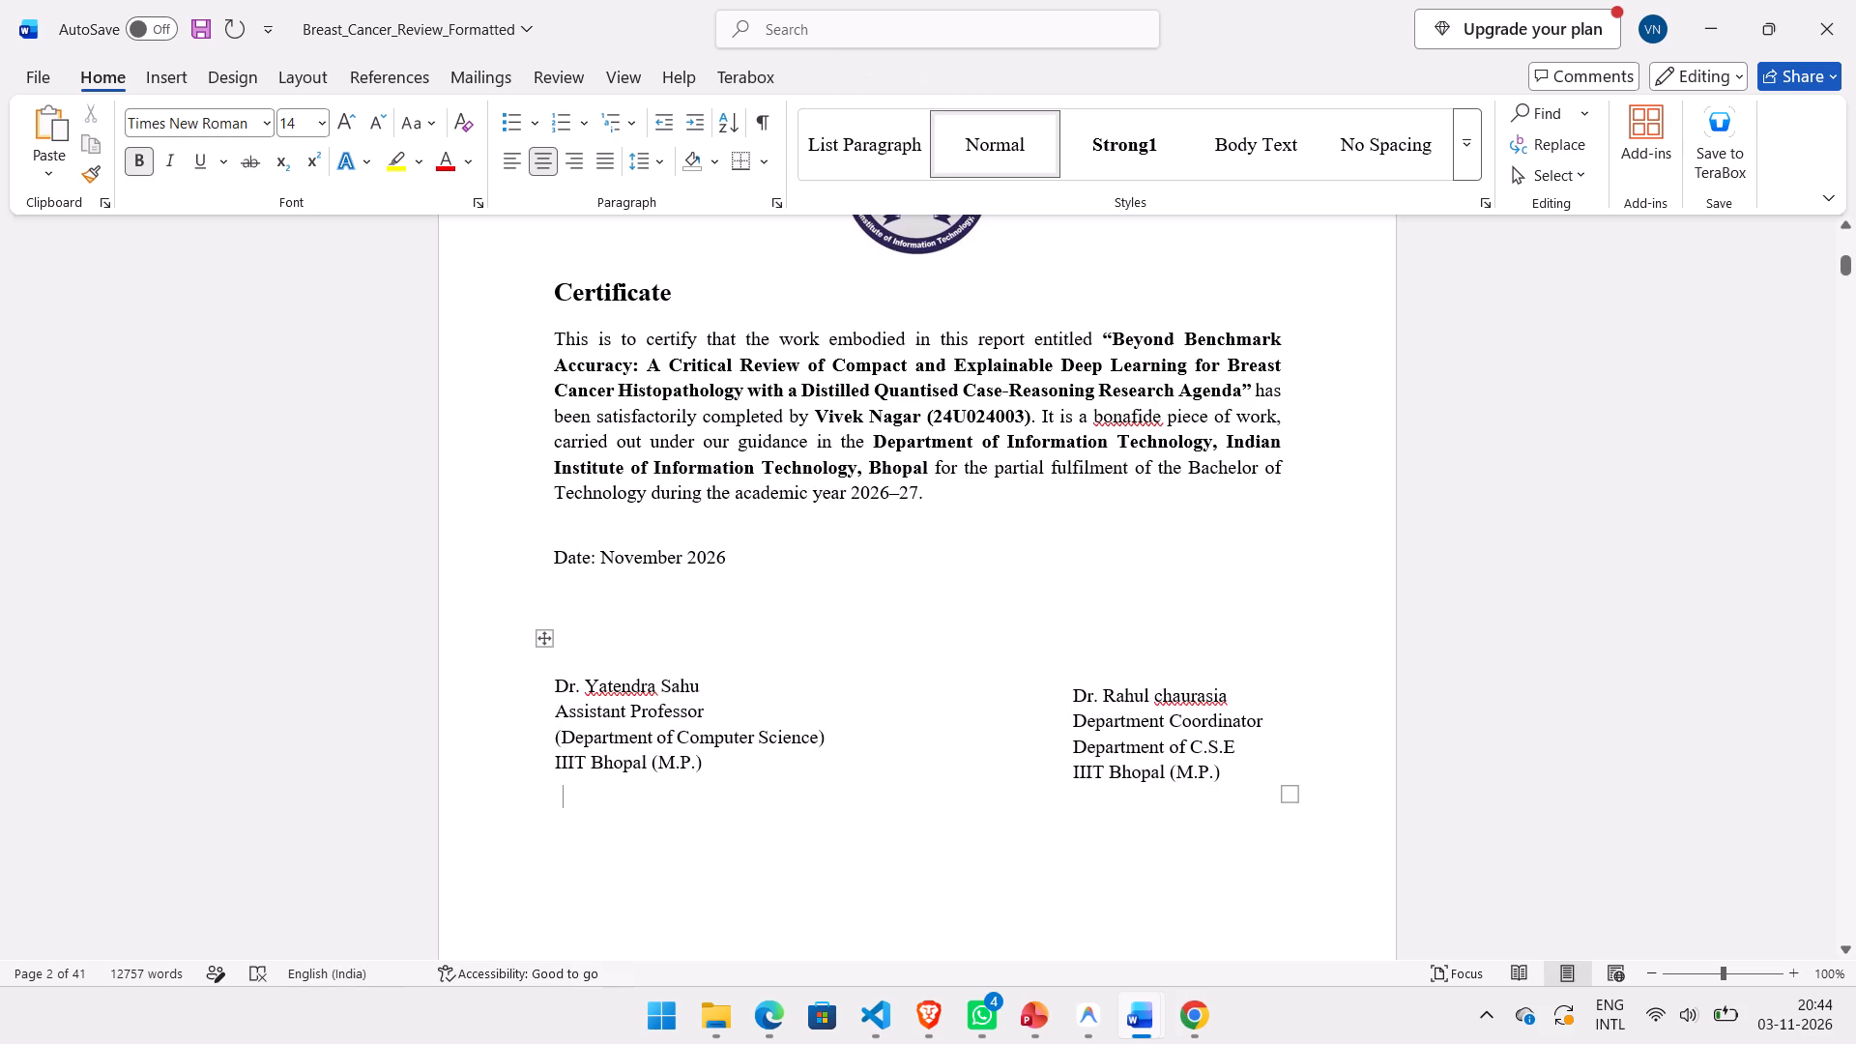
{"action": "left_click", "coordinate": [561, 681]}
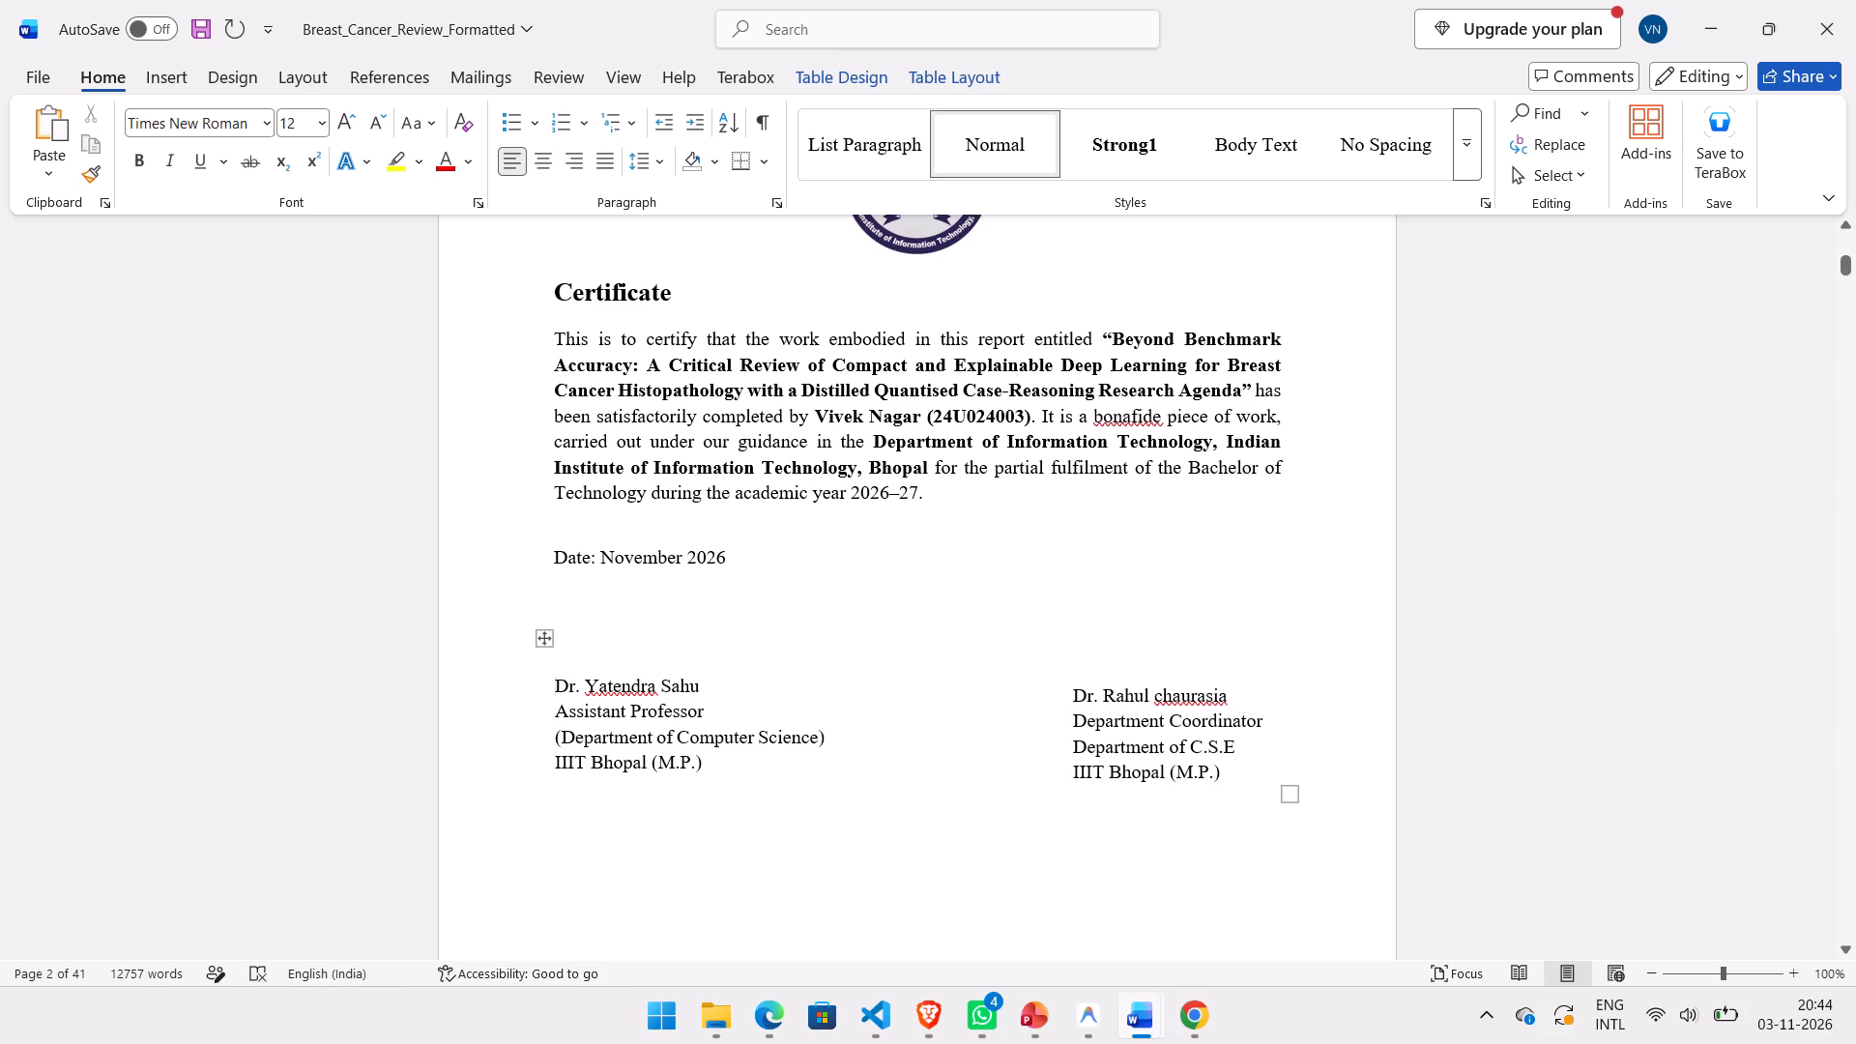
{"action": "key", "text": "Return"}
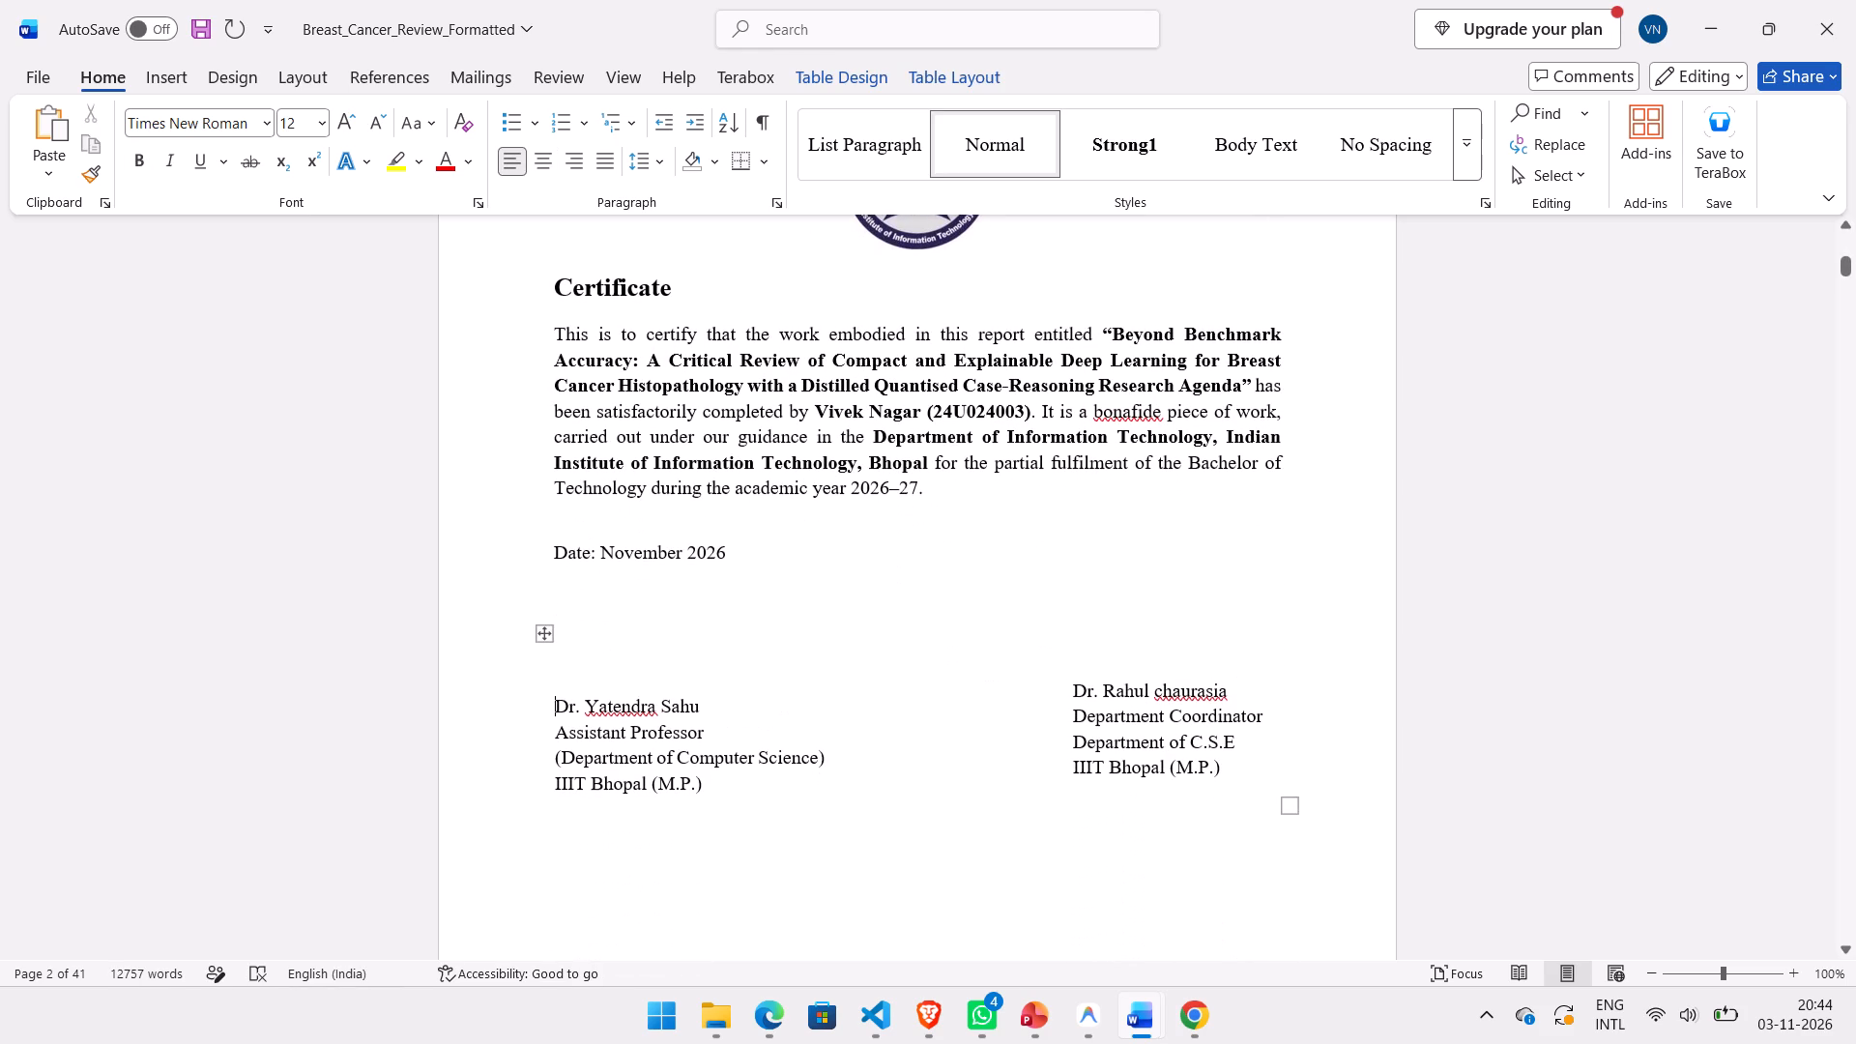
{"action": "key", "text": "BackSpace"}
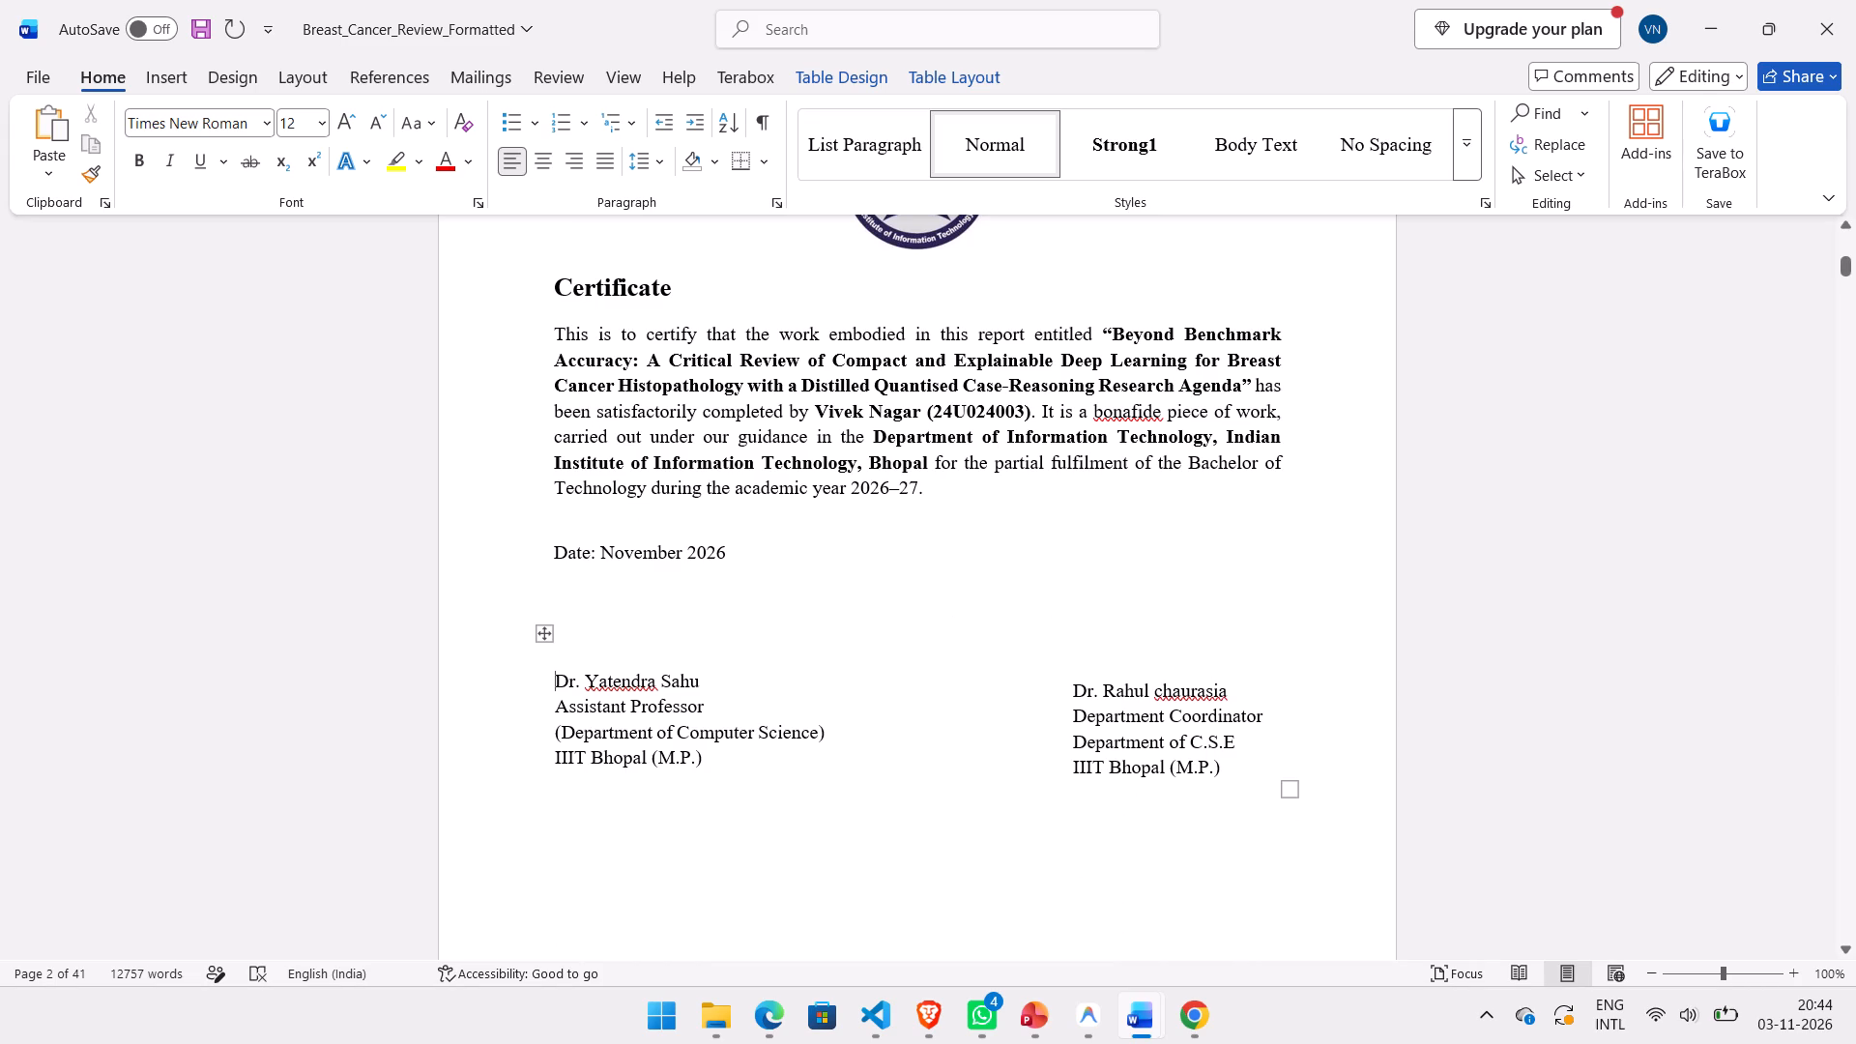
Make the Assistant Professor's name line bold in the Certificate signature block.
{"action": "scroll", "coordinate": [1146, 544], "scroll_direction": "down", "scroll_amount": 1}
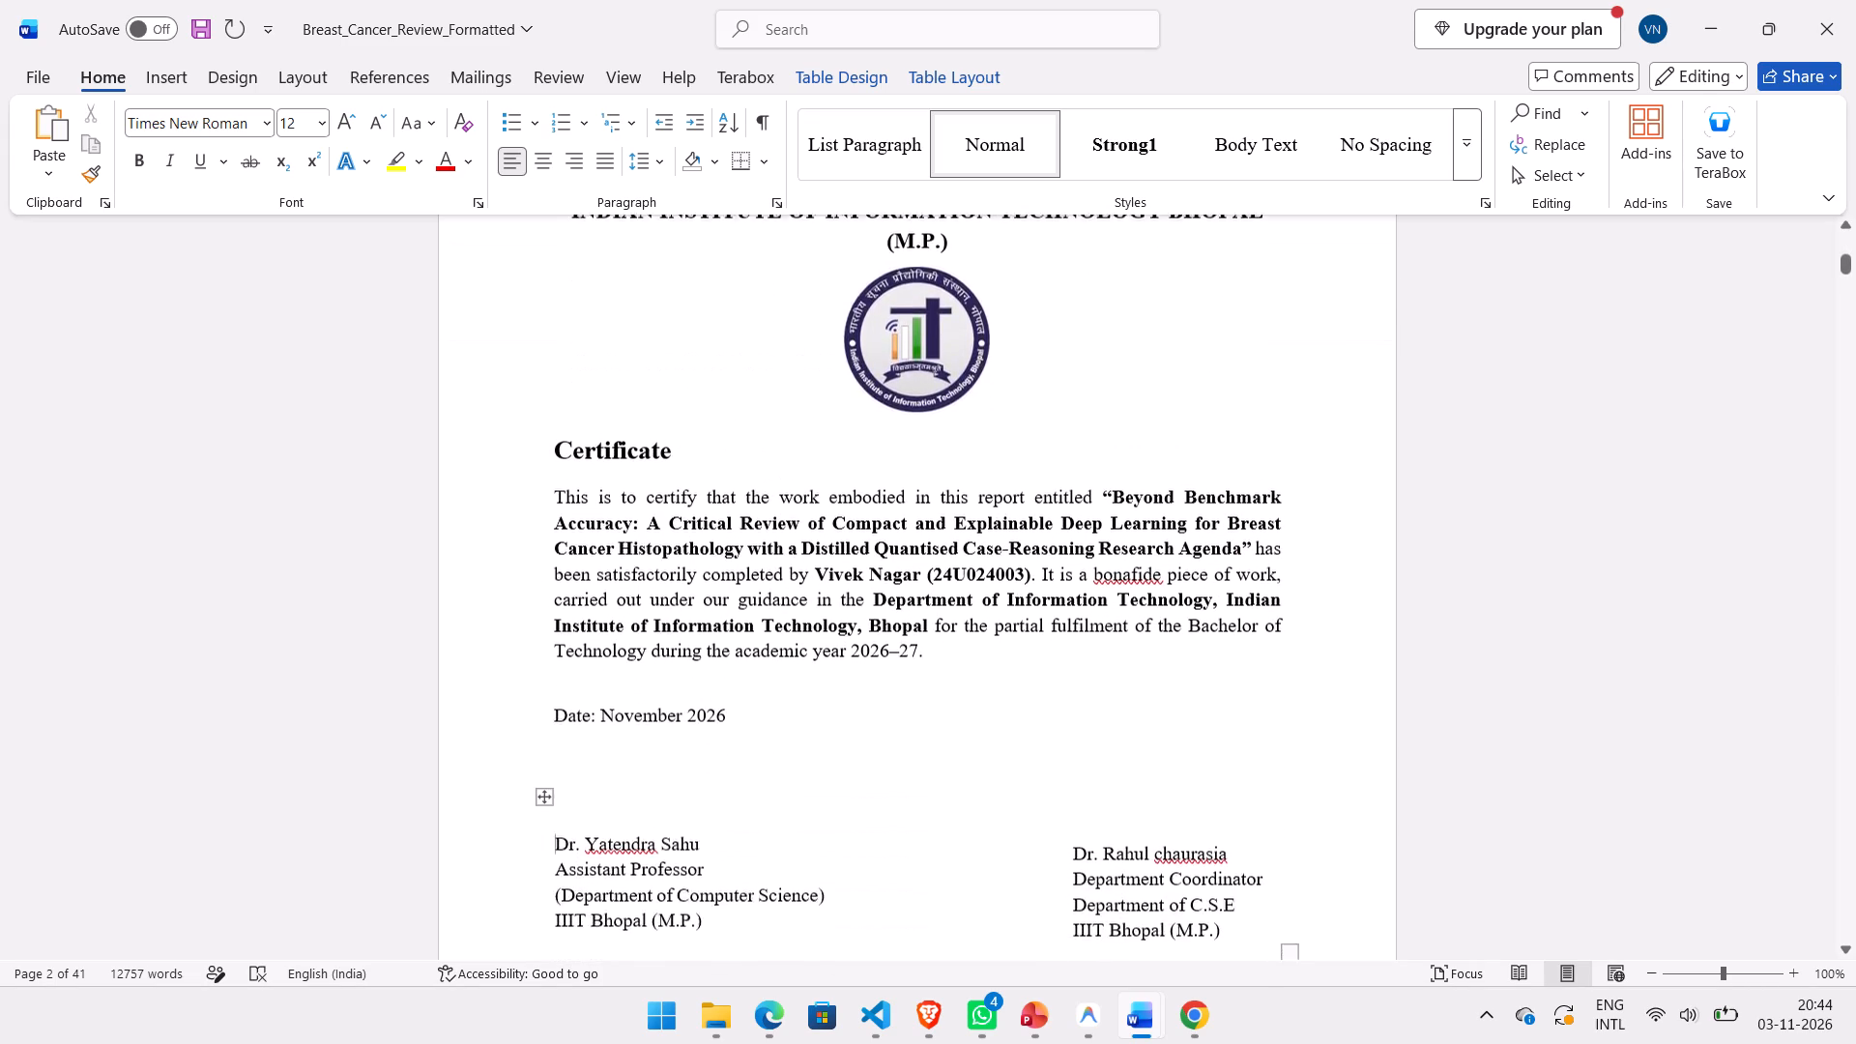
{"action": "scroll", "coordinate": [1146, 544], "scroll_direction": "down", "scroll_amount": 1}
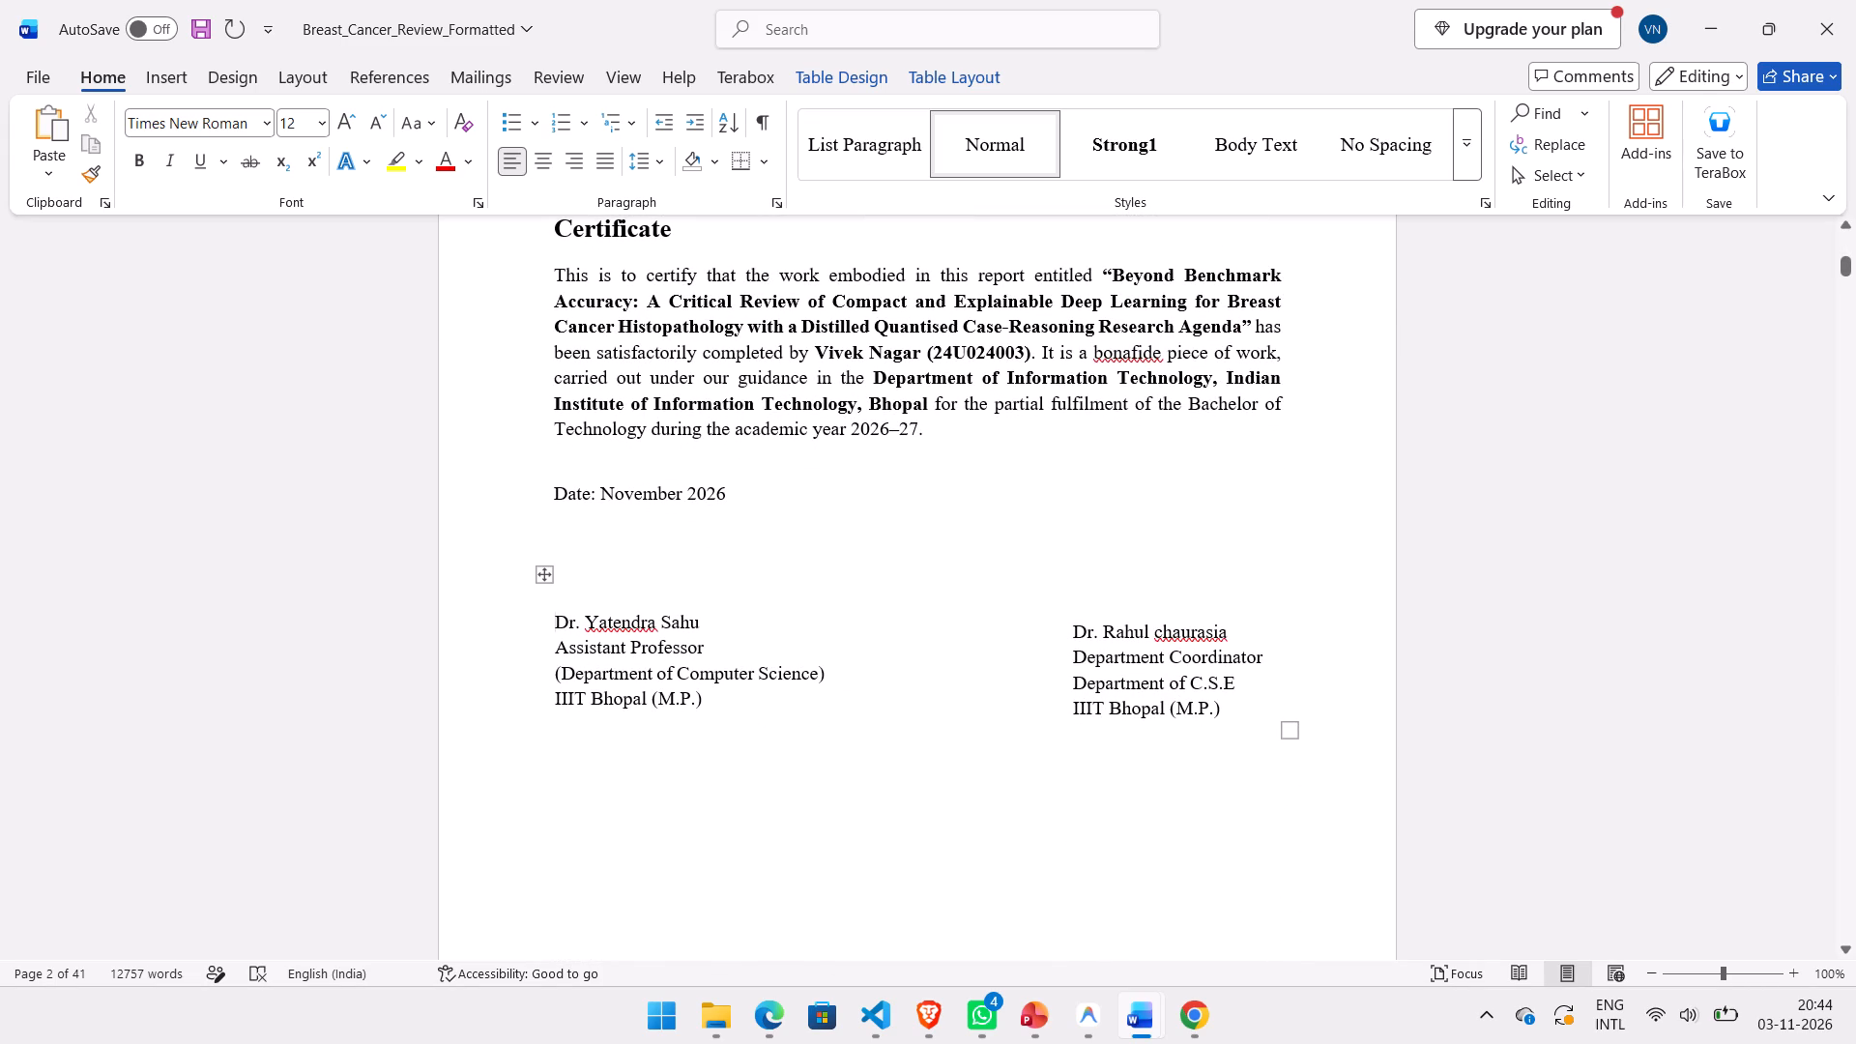
{"action": "left_click_drag", "start_coordinate": [698, 622], "coordinate": [581, 623]}
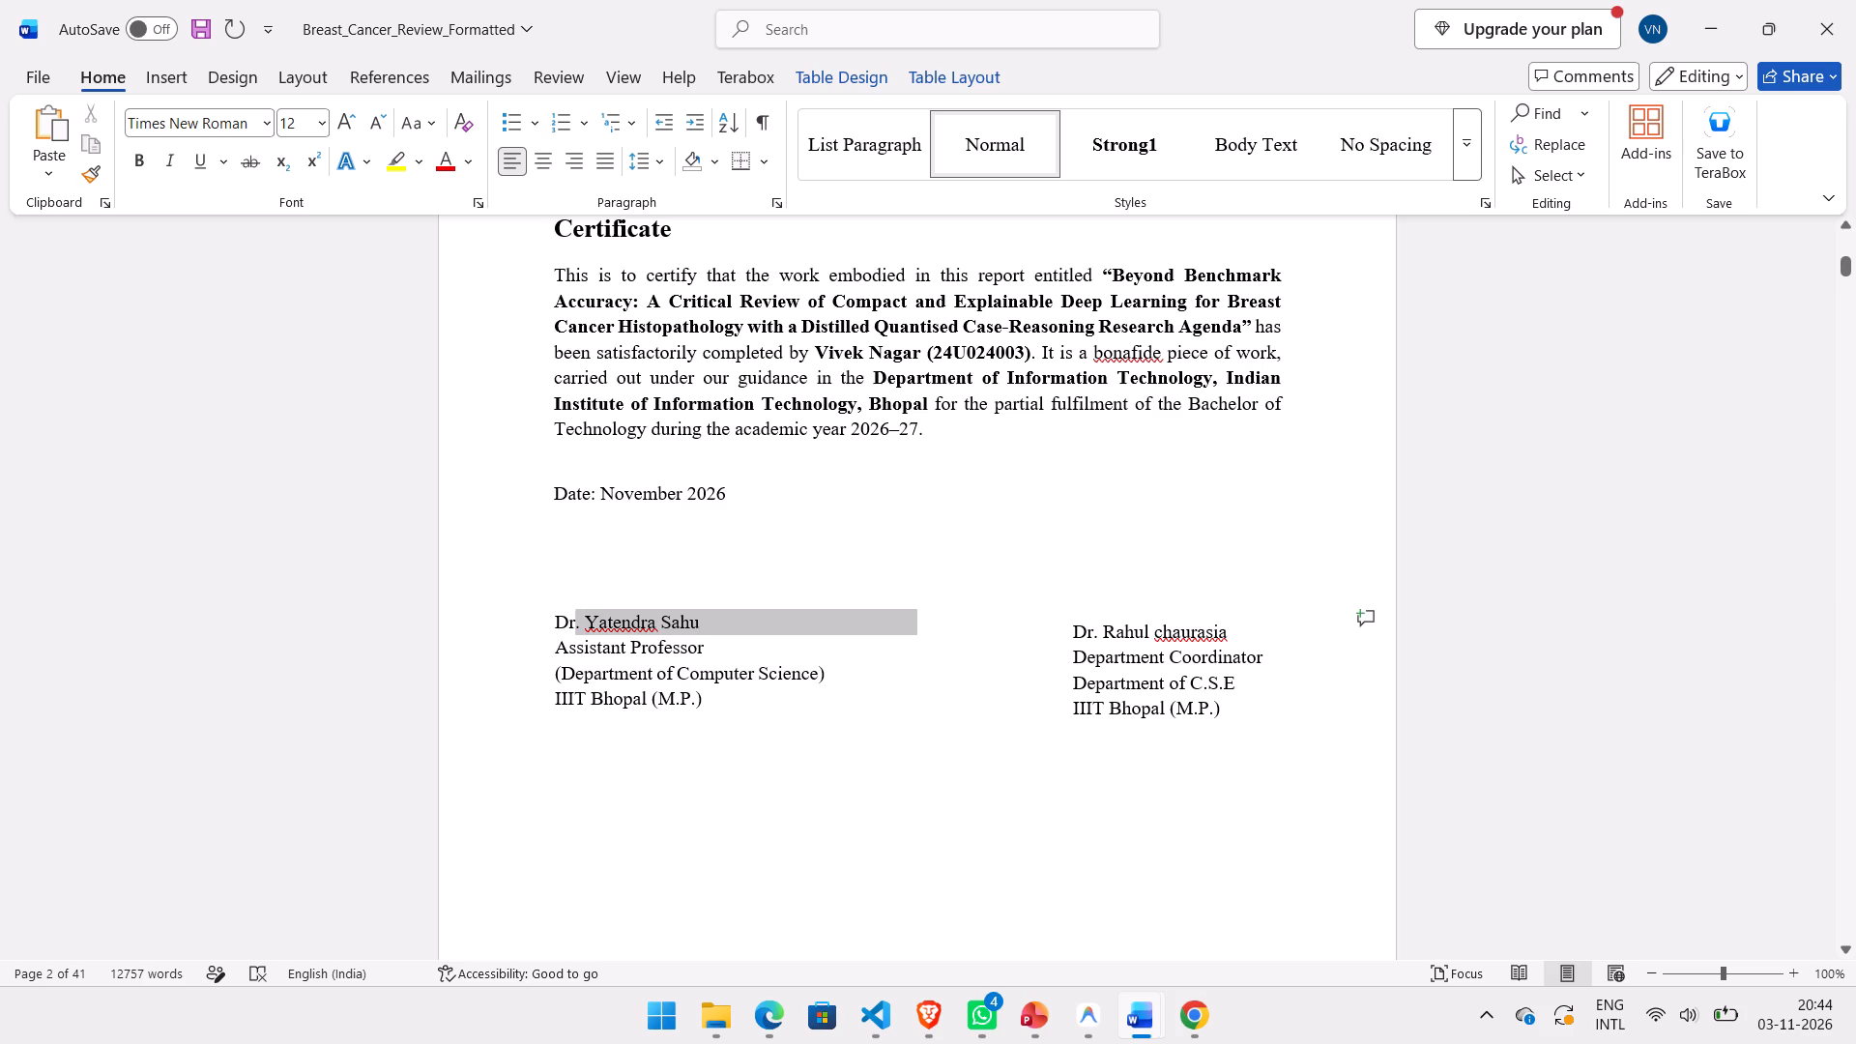
{"action": "left_click_drag", "start_coordinate": [581, 623], "coordinate": [562, 625]}
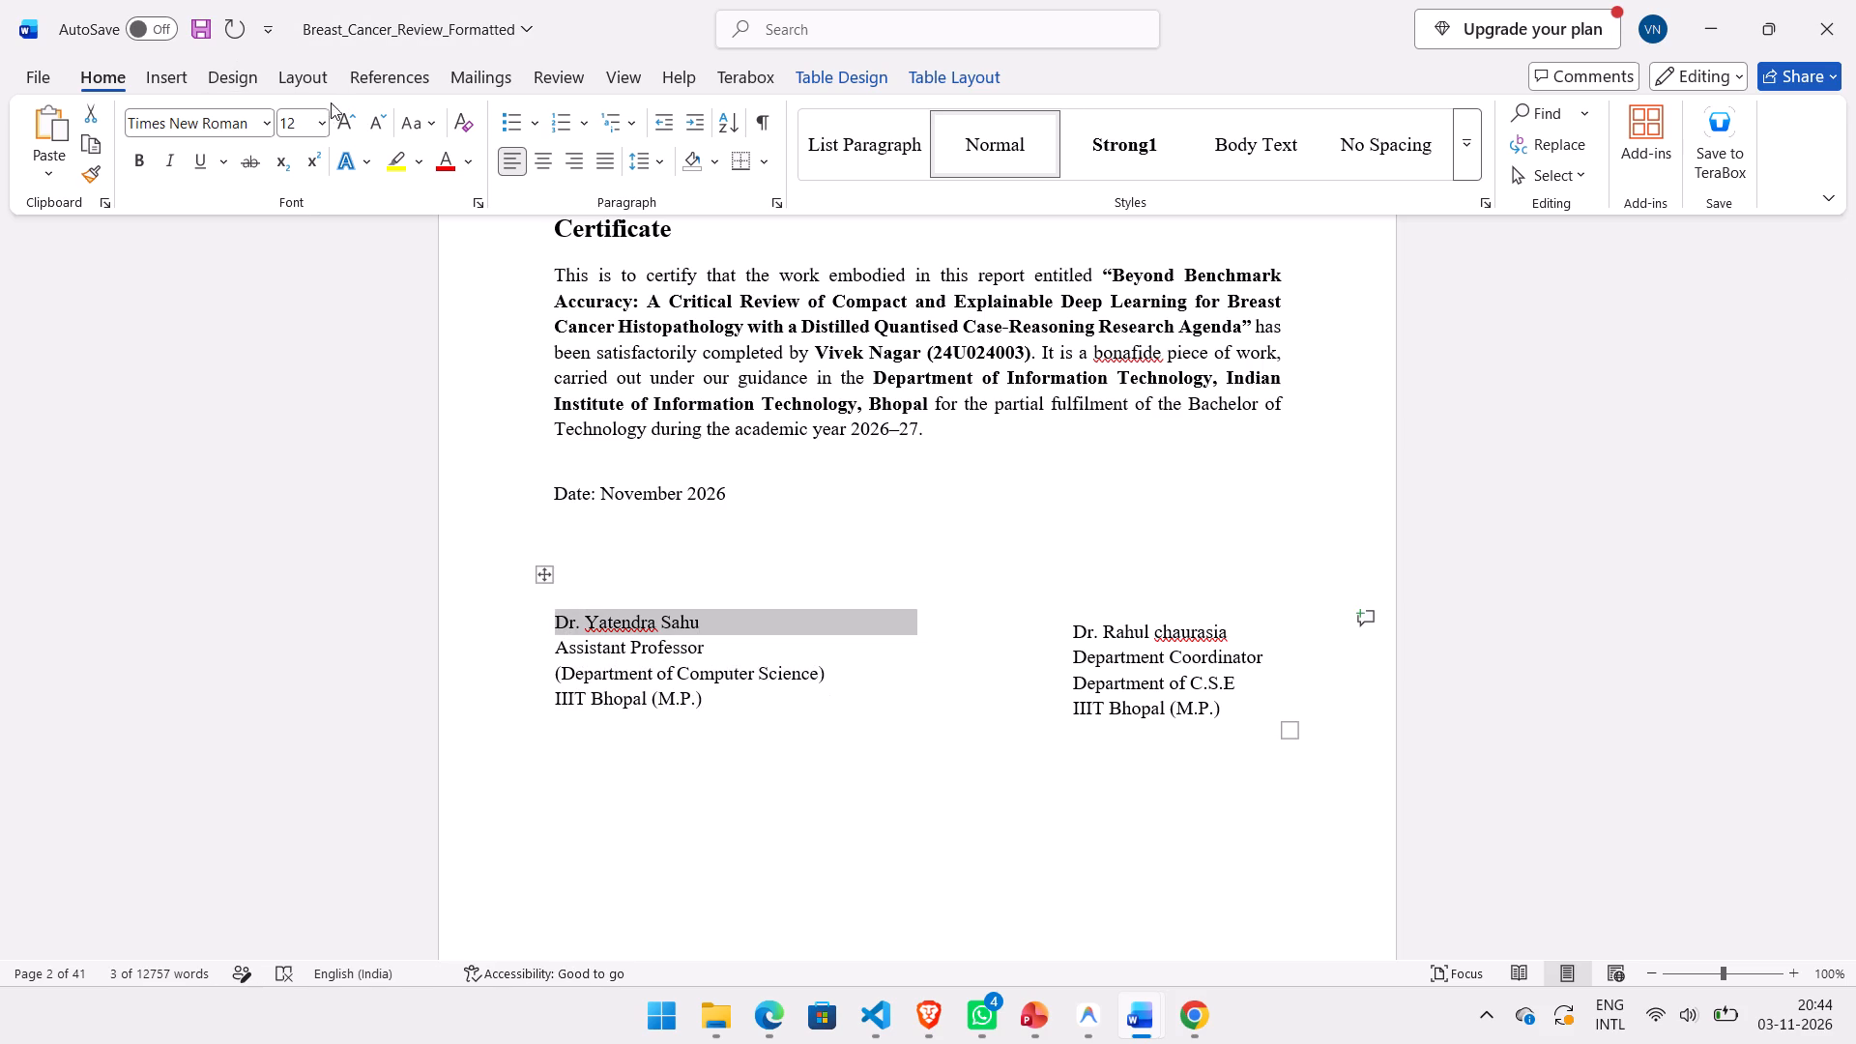
{"action": "left_click", "coordinate": [138, 159]}
Make the Department Coordinator's name line bold in the Certificate signature block.
{"action": "left_click", "coordinate": [1200, 625]}
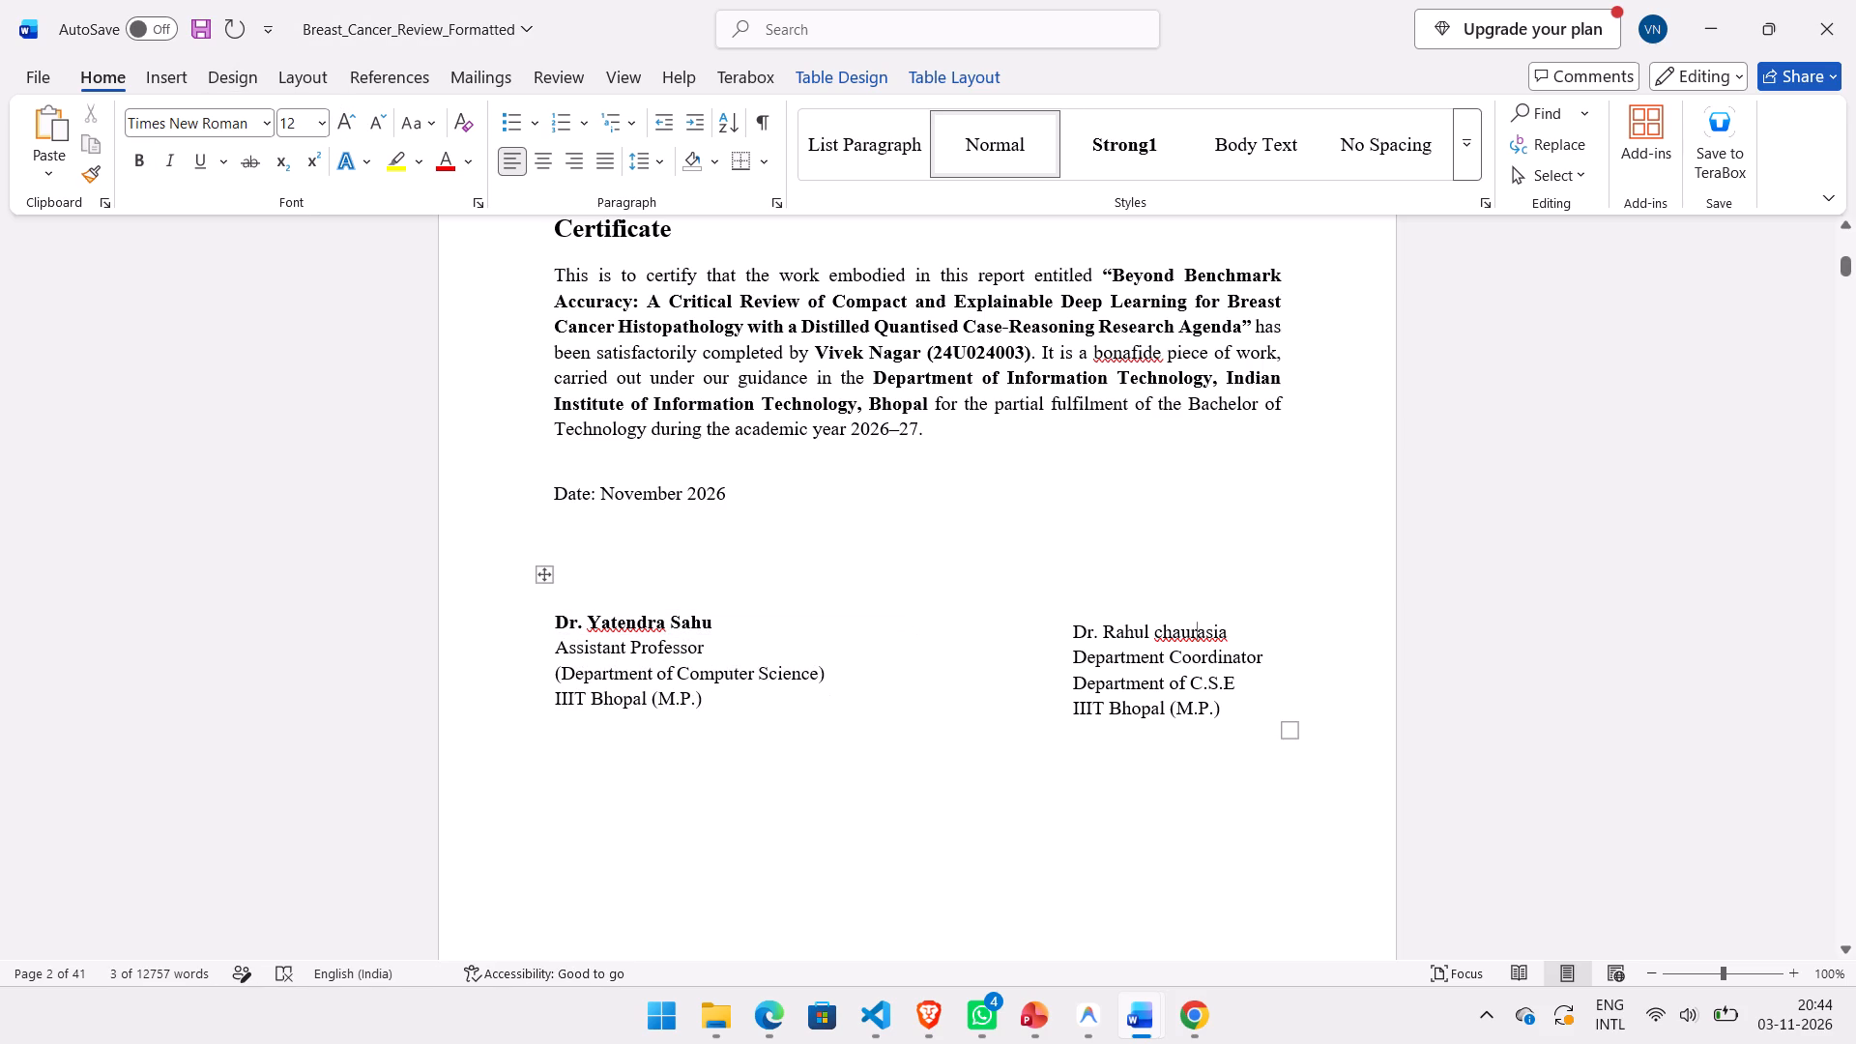
{"action": "left_click_drag", "start_coordinate": [1240, 642], "coordinate": [1130, 642]}
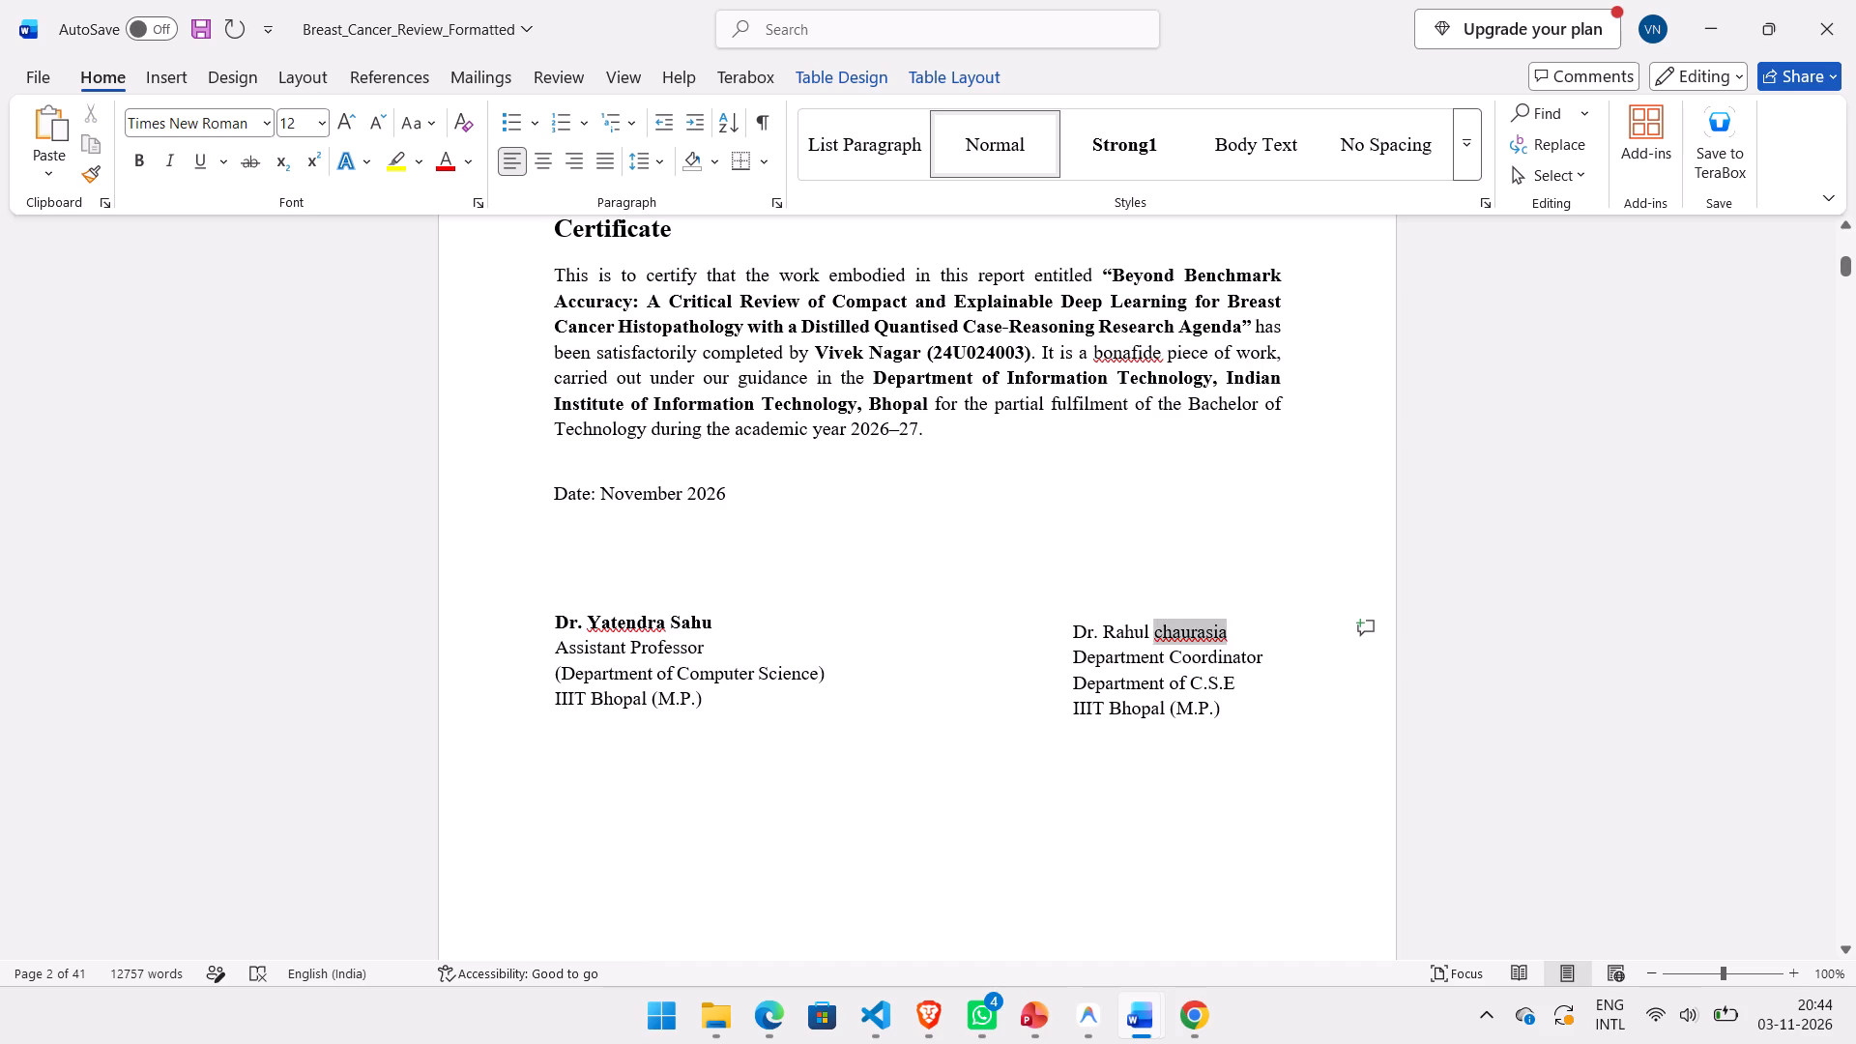
{"action": "left_click_drag", "start_coordinate": [1130, 642], "coordinate": [1068, 626]}
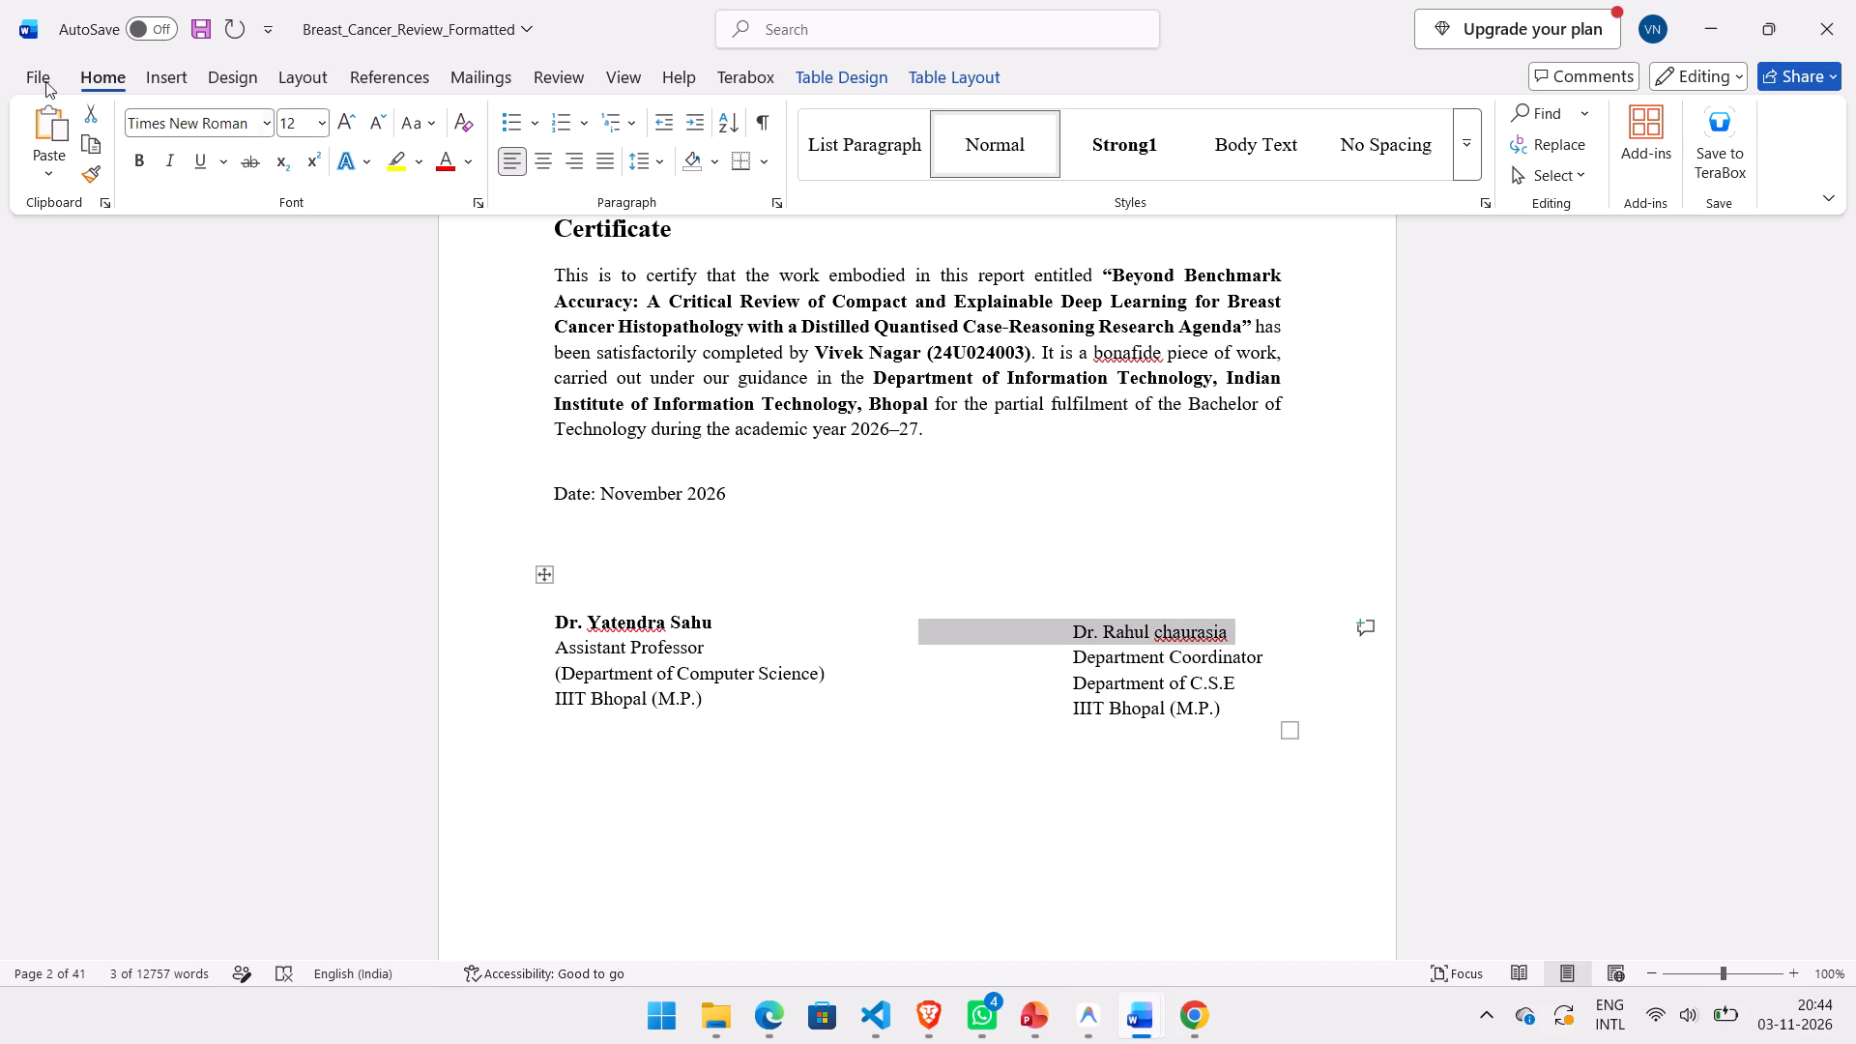
{"action": "left_click", "coordinate": [144, 147]}
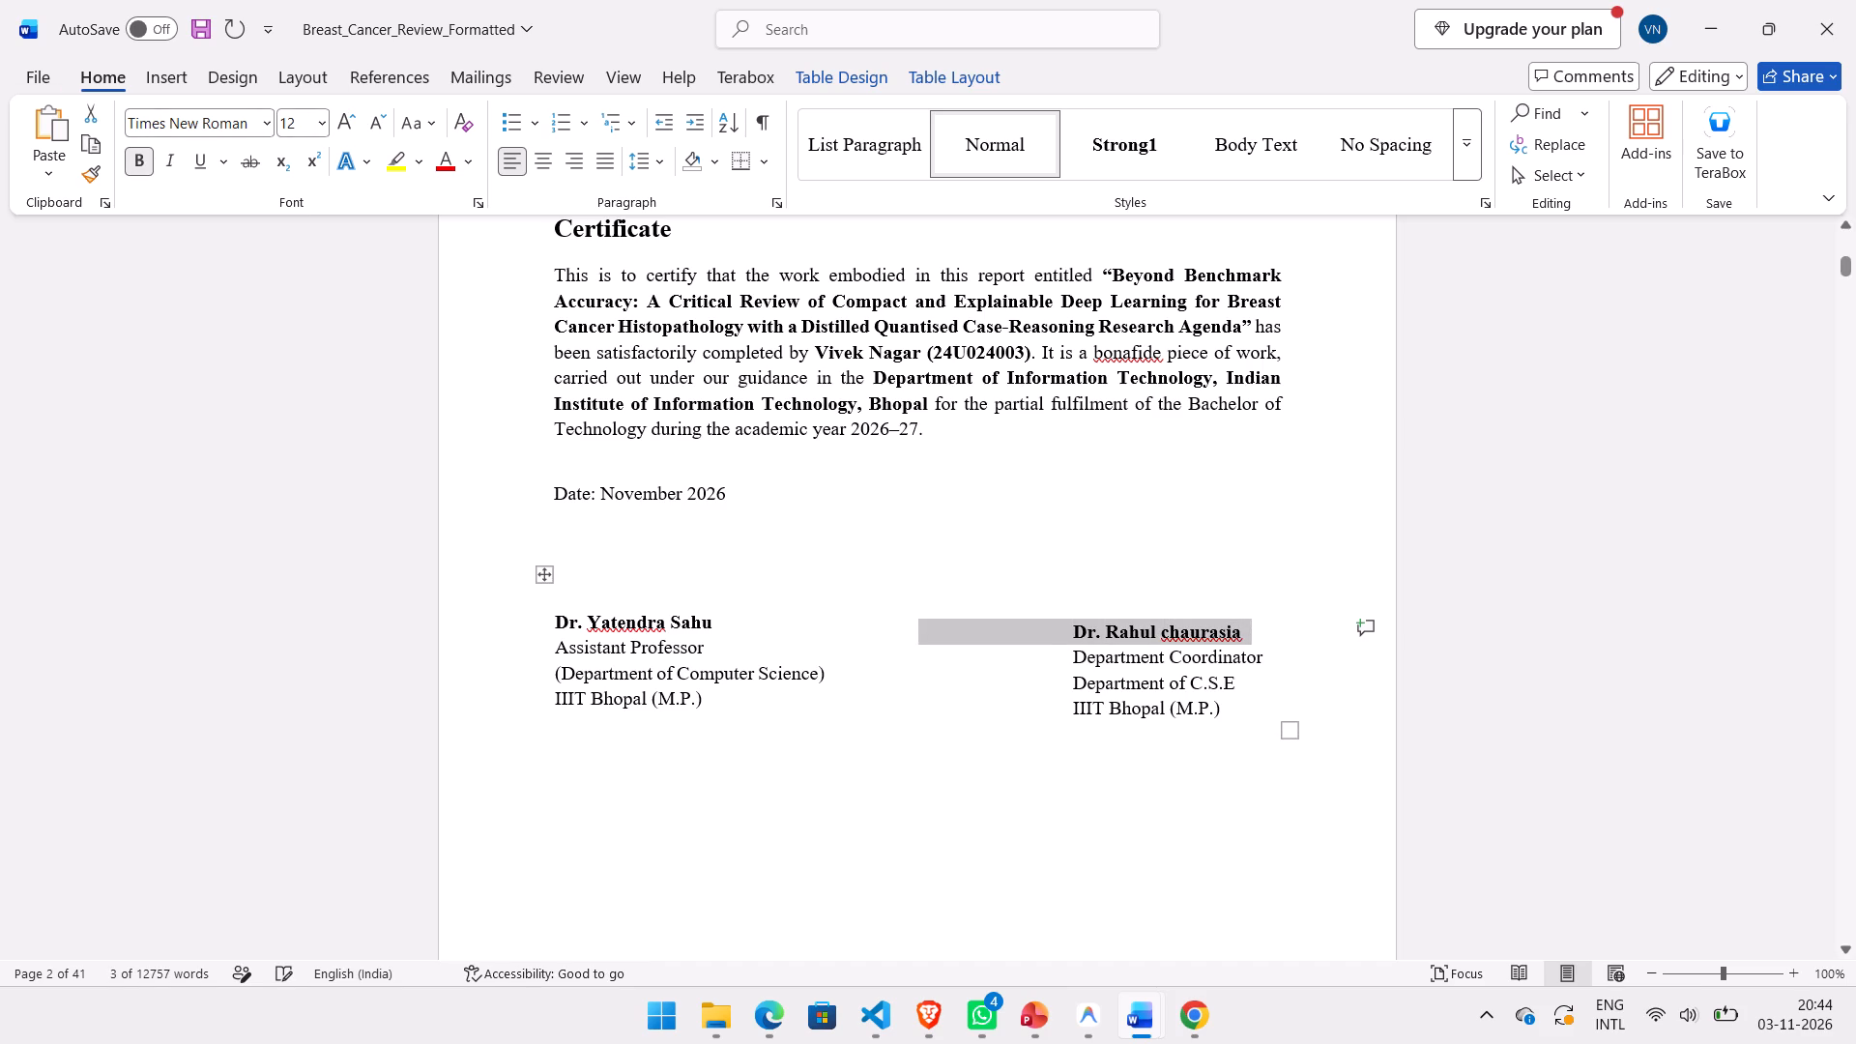
{"action": "left_click", "coordinate": [323, 639]}
{"action": "left_click", "coordinate": [811, 740]}
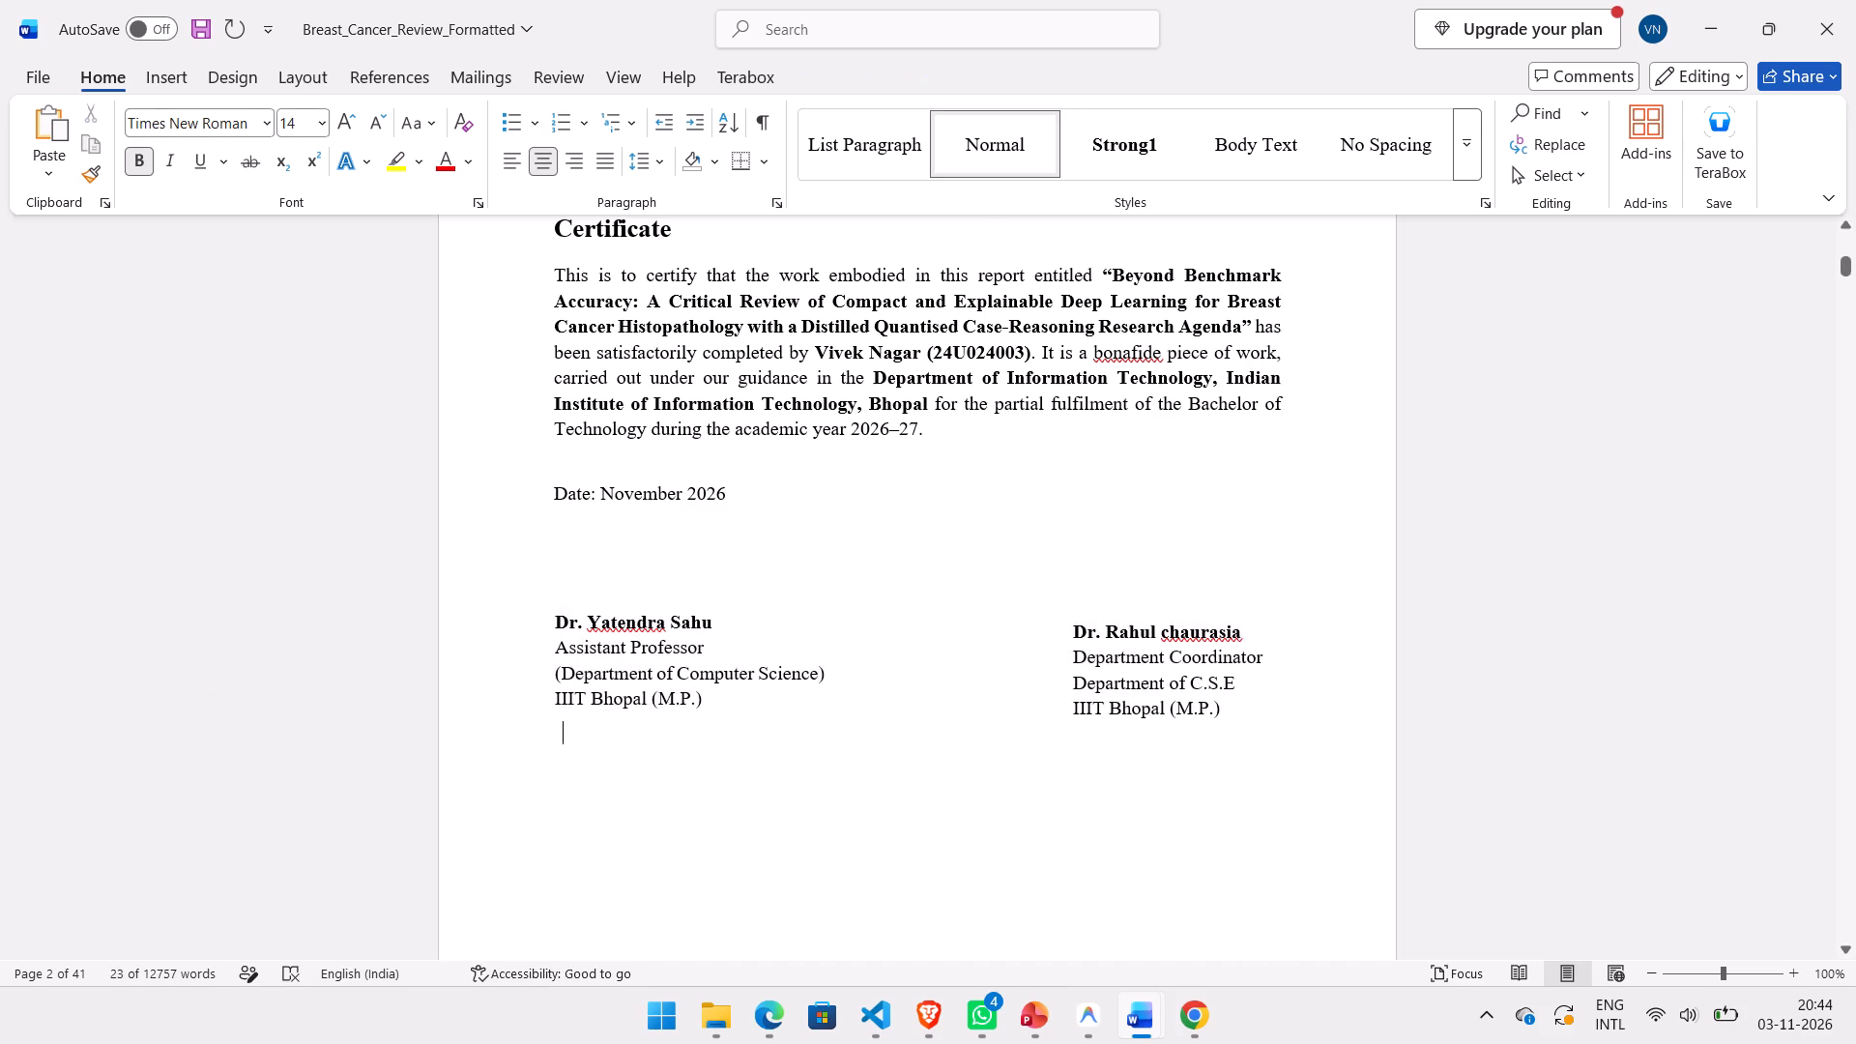
{"action": "scroll", "coordinate": [811, 740], "scroll_direction": "up", "scroll_amount": 1}
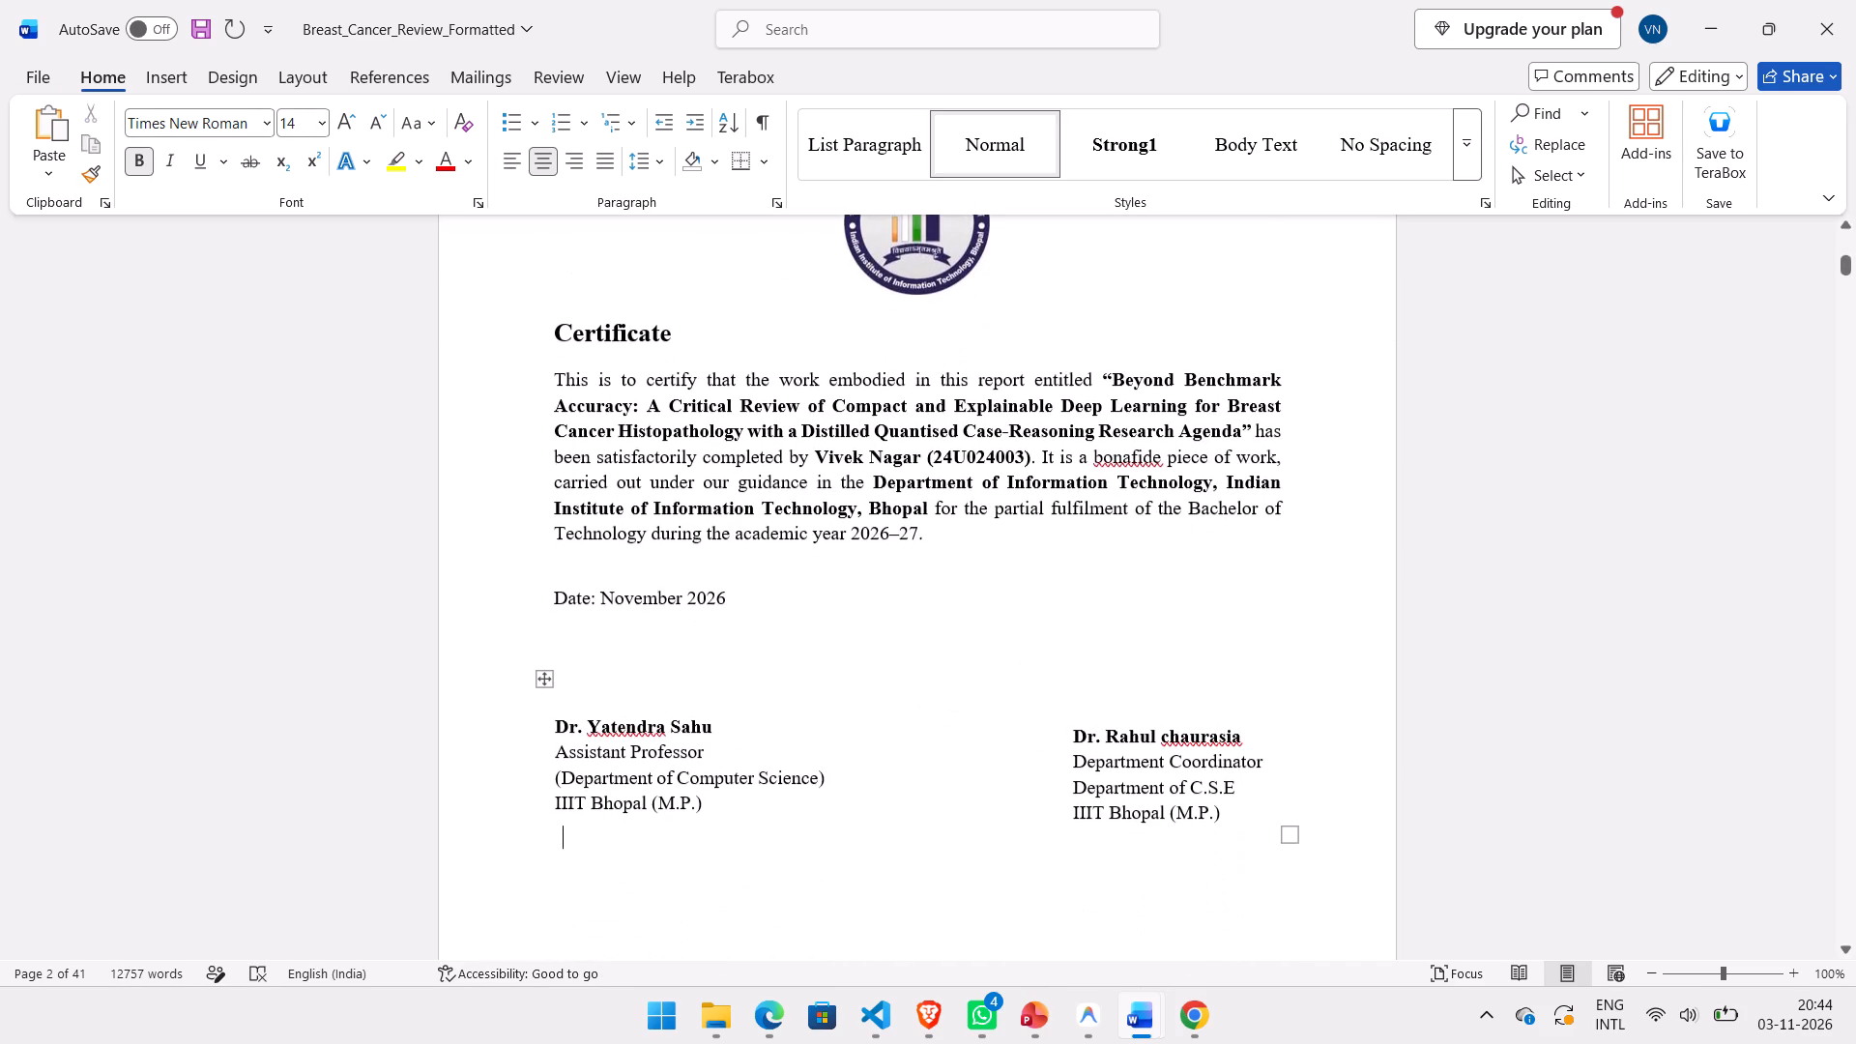
Change the first letter of the department coordinator's surname to a capital C in the Certificate signature block.
{"action": "scroll", "coordinate": [811, 740], "scroll_direction": "up", "scroll_amount": 2}
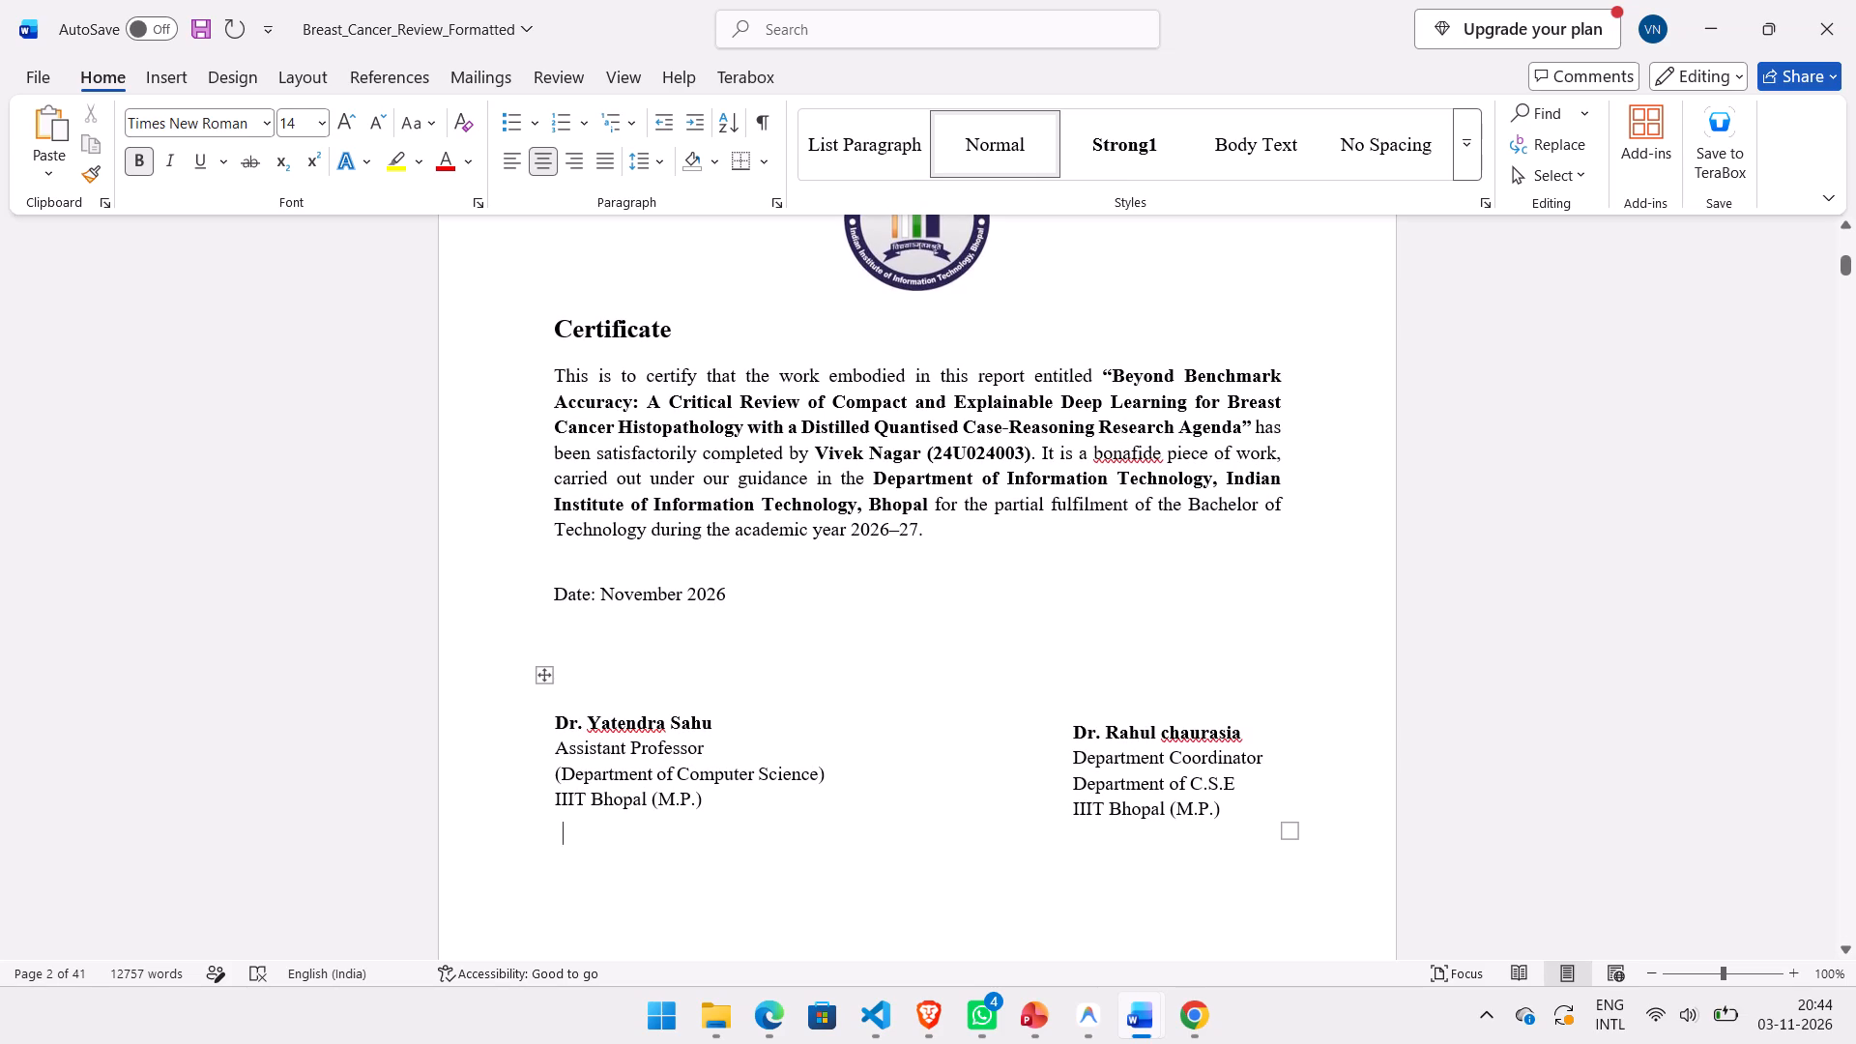
{"action": "scroll", "coordinate": [811, 740], "scroll_direction": "up", "scroll_amount": 1}
{"action": "left_click", "coordinate": [1169, 732]}
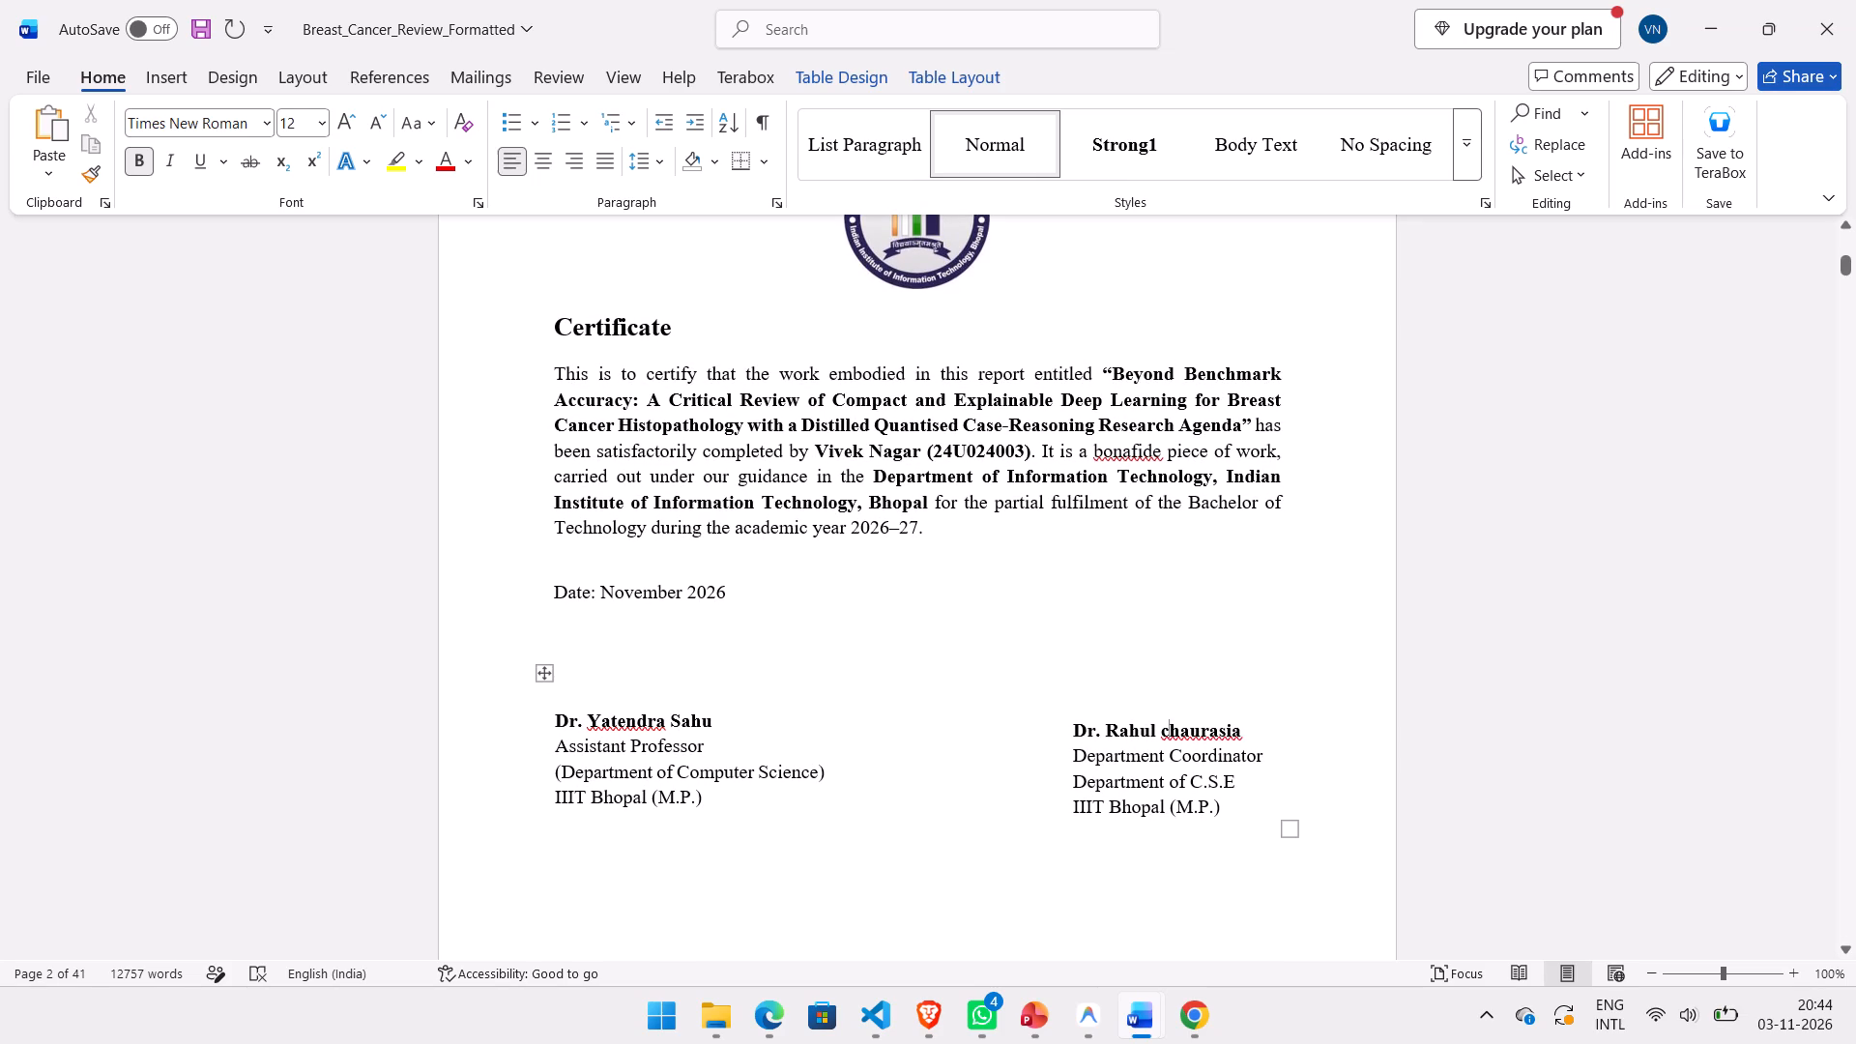
{"action": "key", "text": "BackSpace"}
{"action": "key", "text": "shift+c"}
Review the front matter from the Certificate through the Declaration and Table of Contents to the List of Figures page.
{"action": "scroll", "coordinate": [840, 825], "scroll_direction": "down", "scroll_amount": 1}
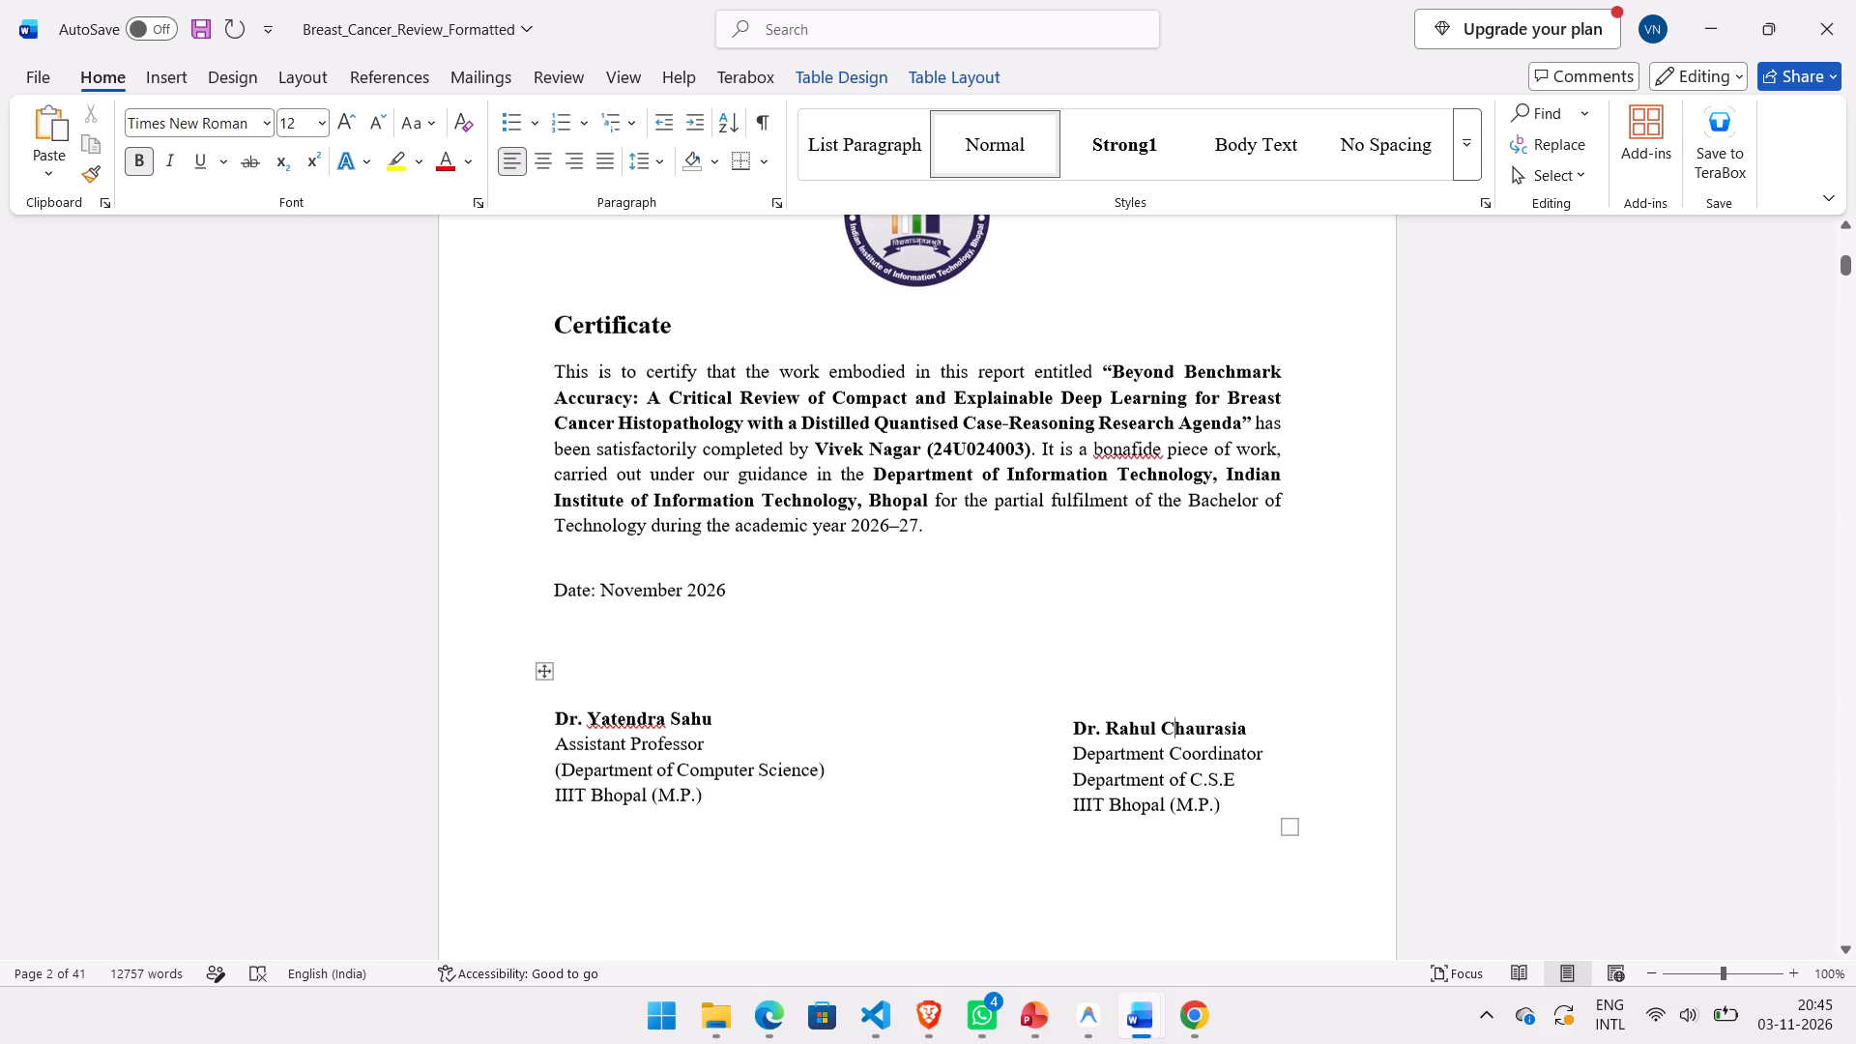
{"action": "scroll", "coordinate": [840, 825], "scroll_direction": "down", "scroll_amount": 3}
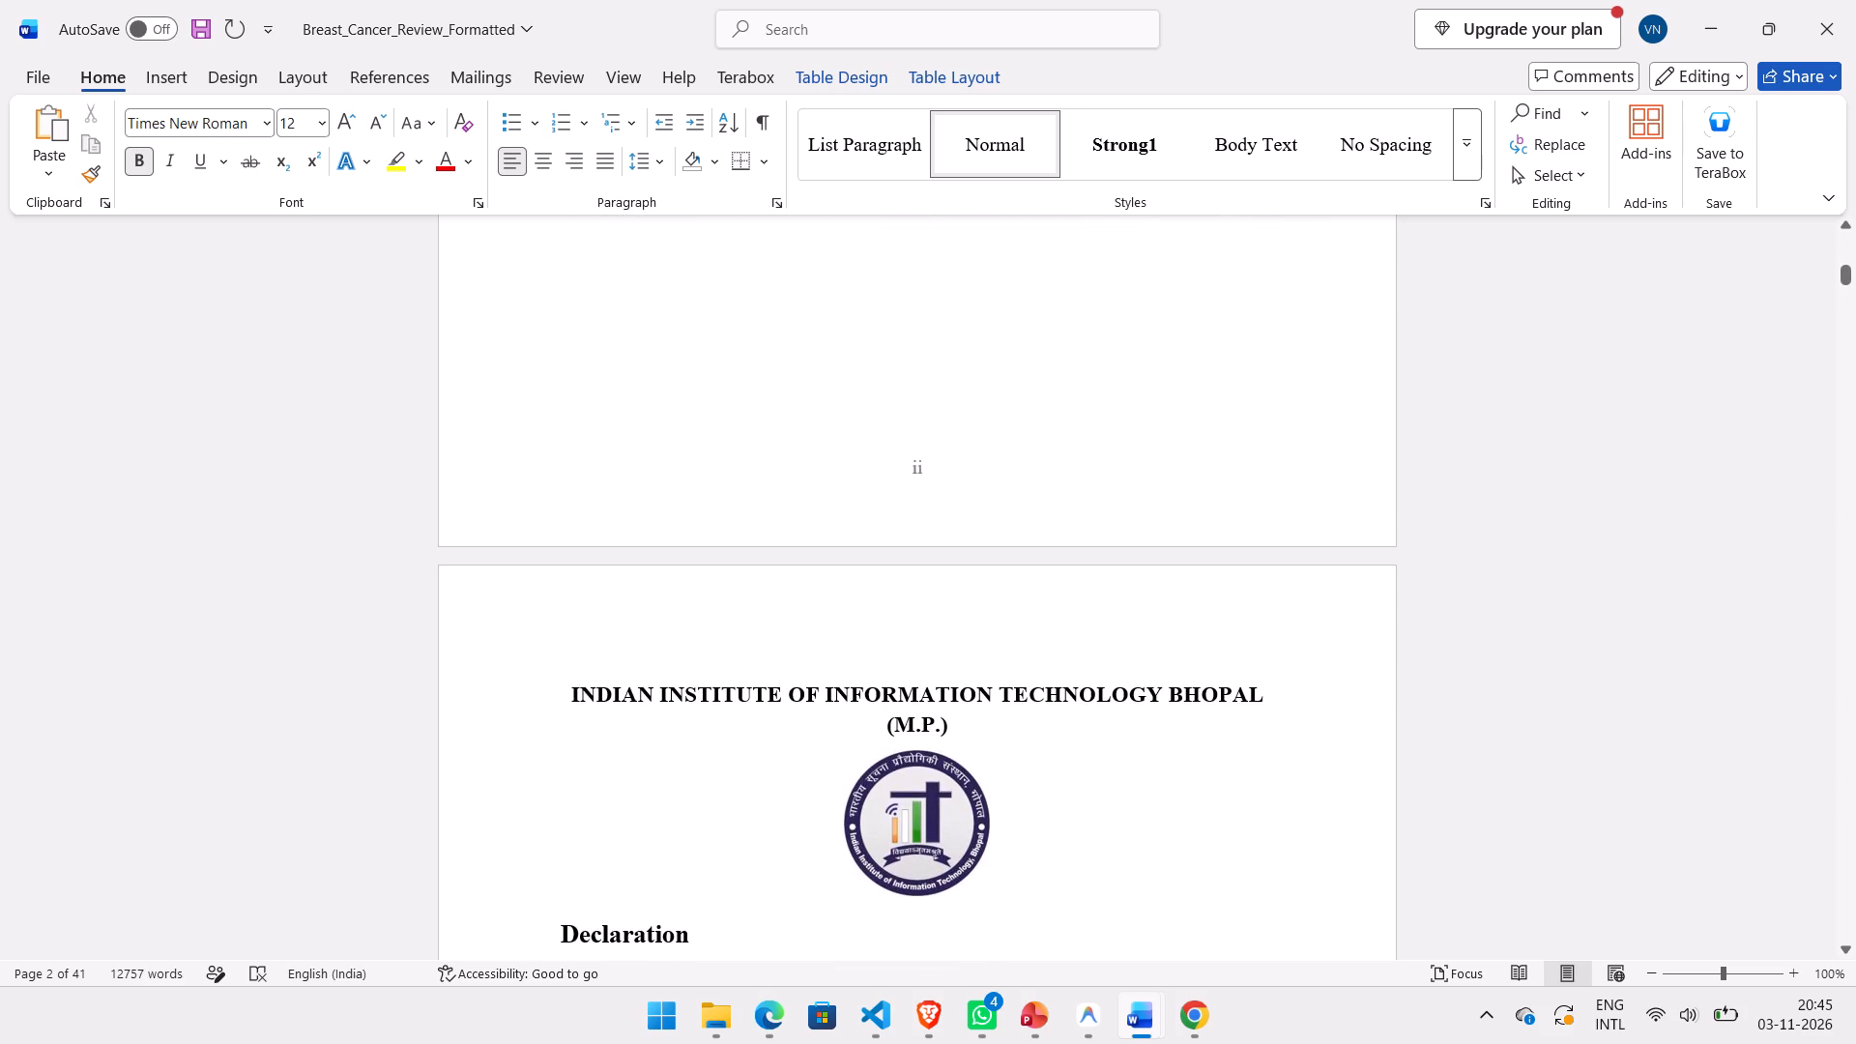
{"action": "scroll", "coordinate": [840, 825], "scroll_direction": "down", "scroll_amount": 4}
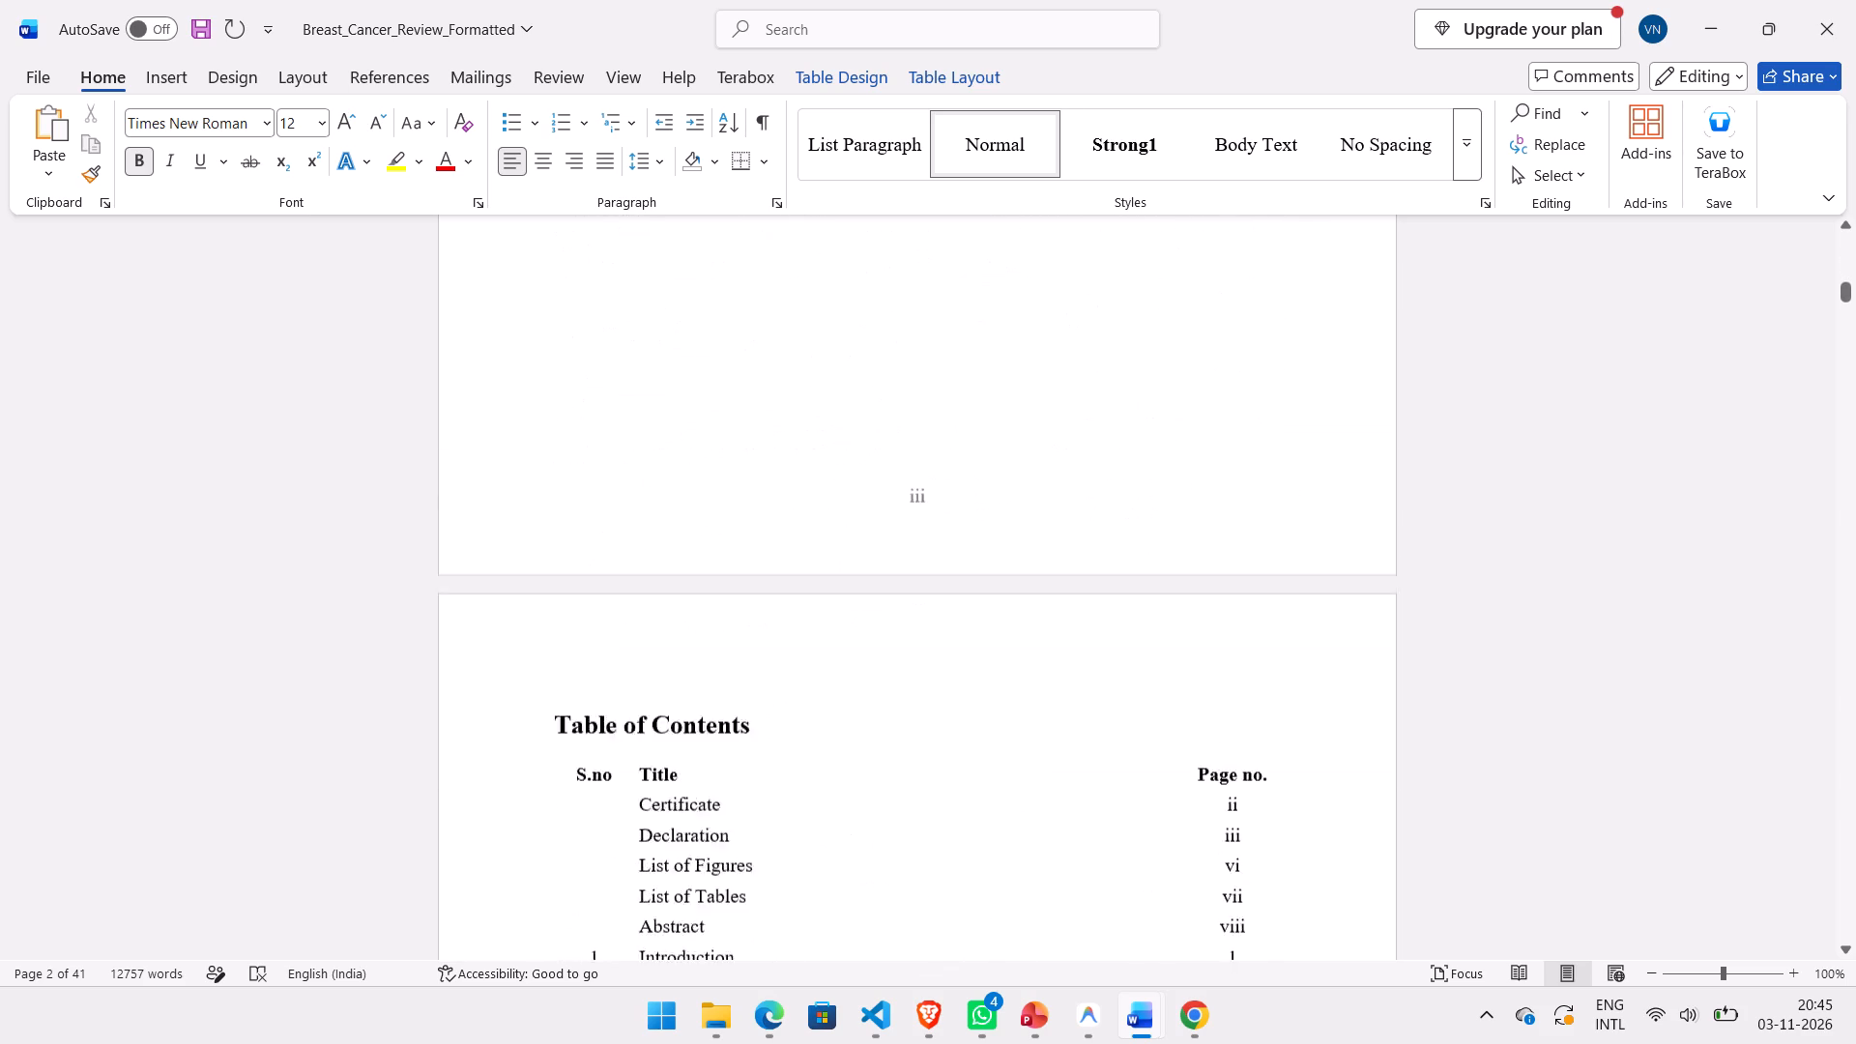
{"action": "scroll", "coordinate": [840, 825], "scroll_direction": "down", "scroll_amount": 1}
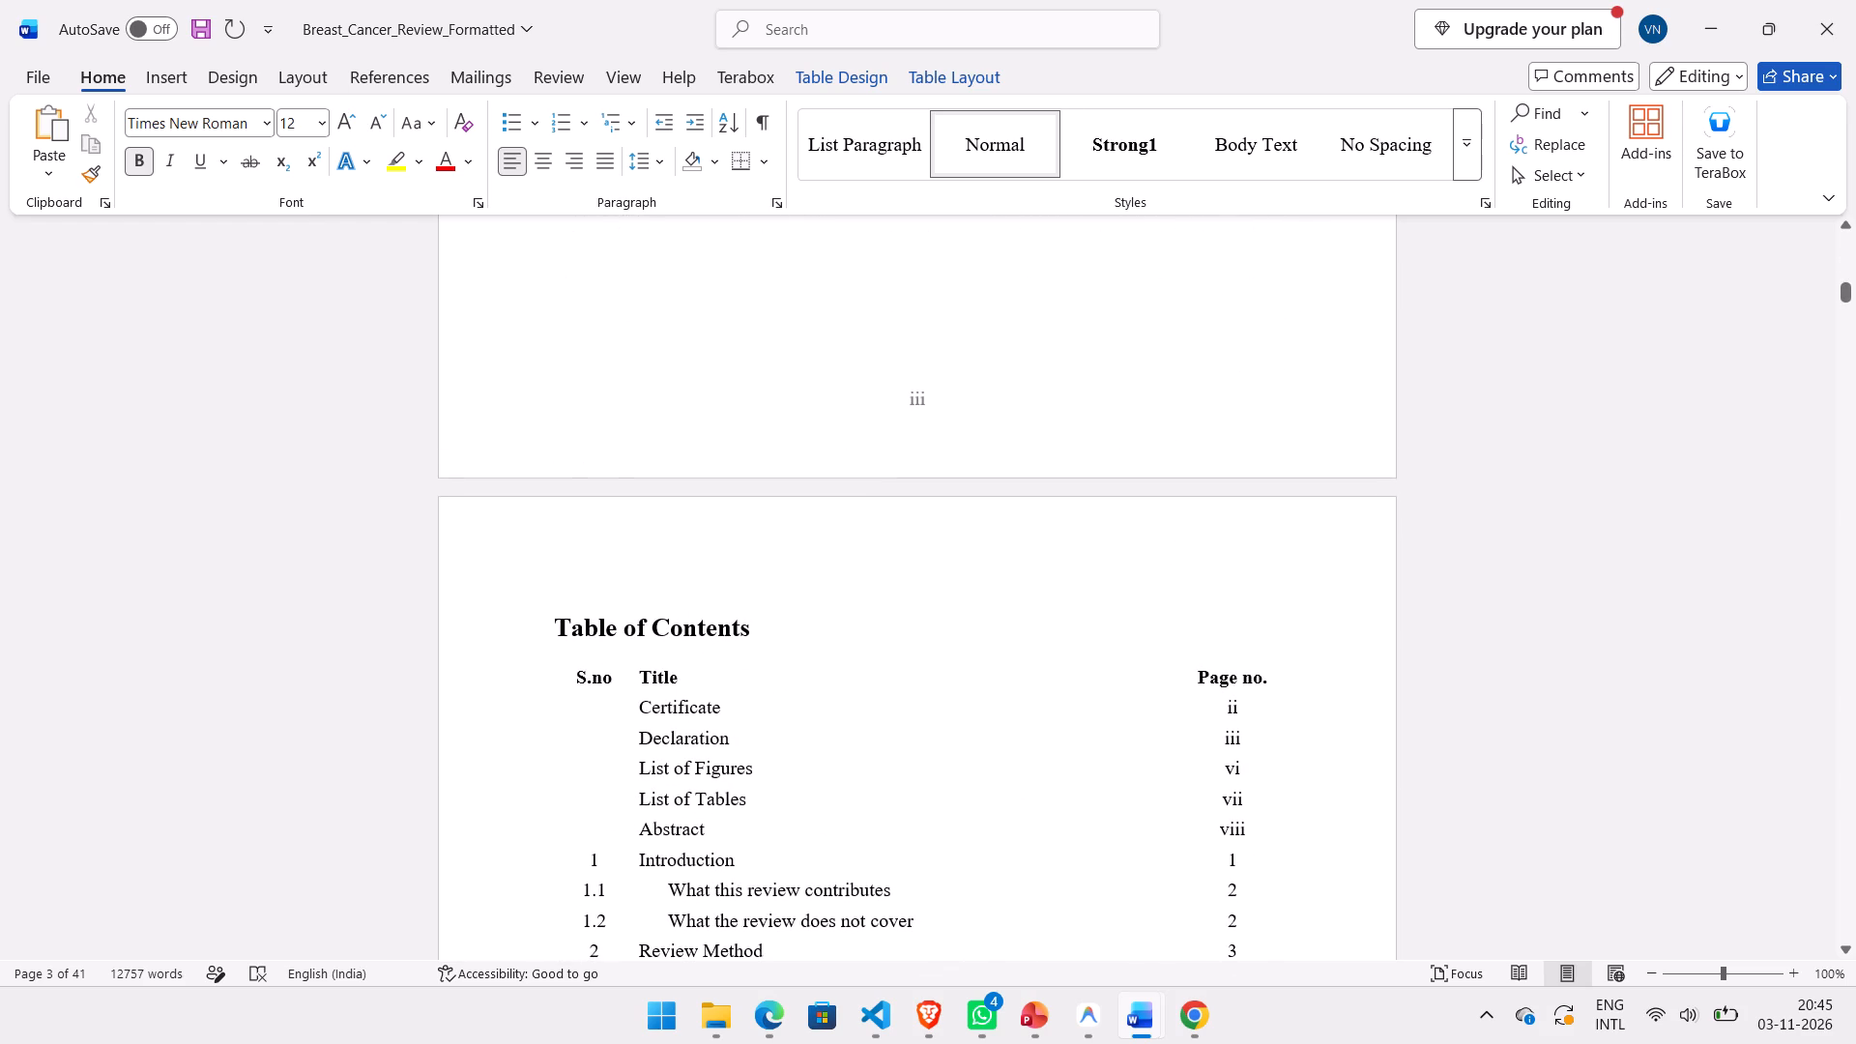
{"action": "scroll", "coordinate": [840, 825], "scroll_direction": "down", "scroll_amount": 3}
{"action": "scroll", "coordinate": [840, 825], "scroll_direction": "up", "scroll_amount": 2}
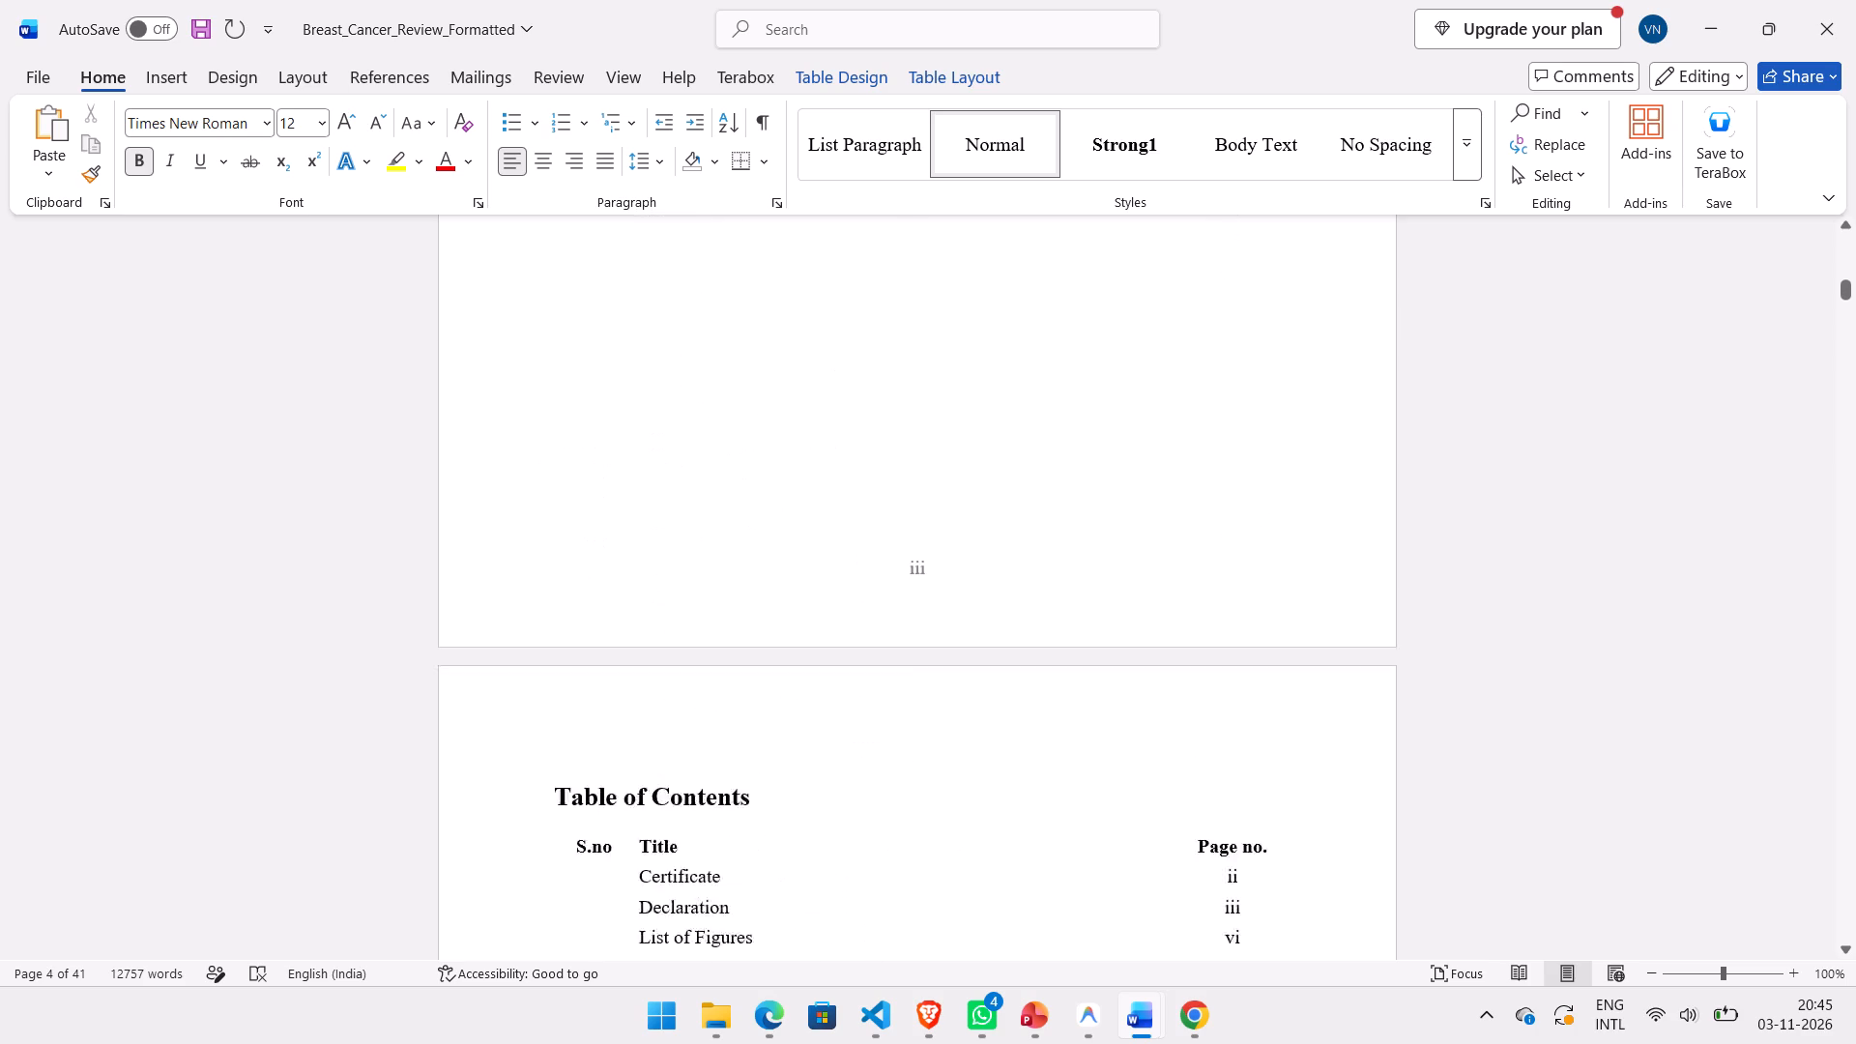
{"action": "scroll", "coordinate": [840, 825], "scroll_direction": "up", "scroll_amount": 4}
{"action": "scroll", "coordinate": [840, 825], "scroll_direction": "down", "scroll_amount": 1}
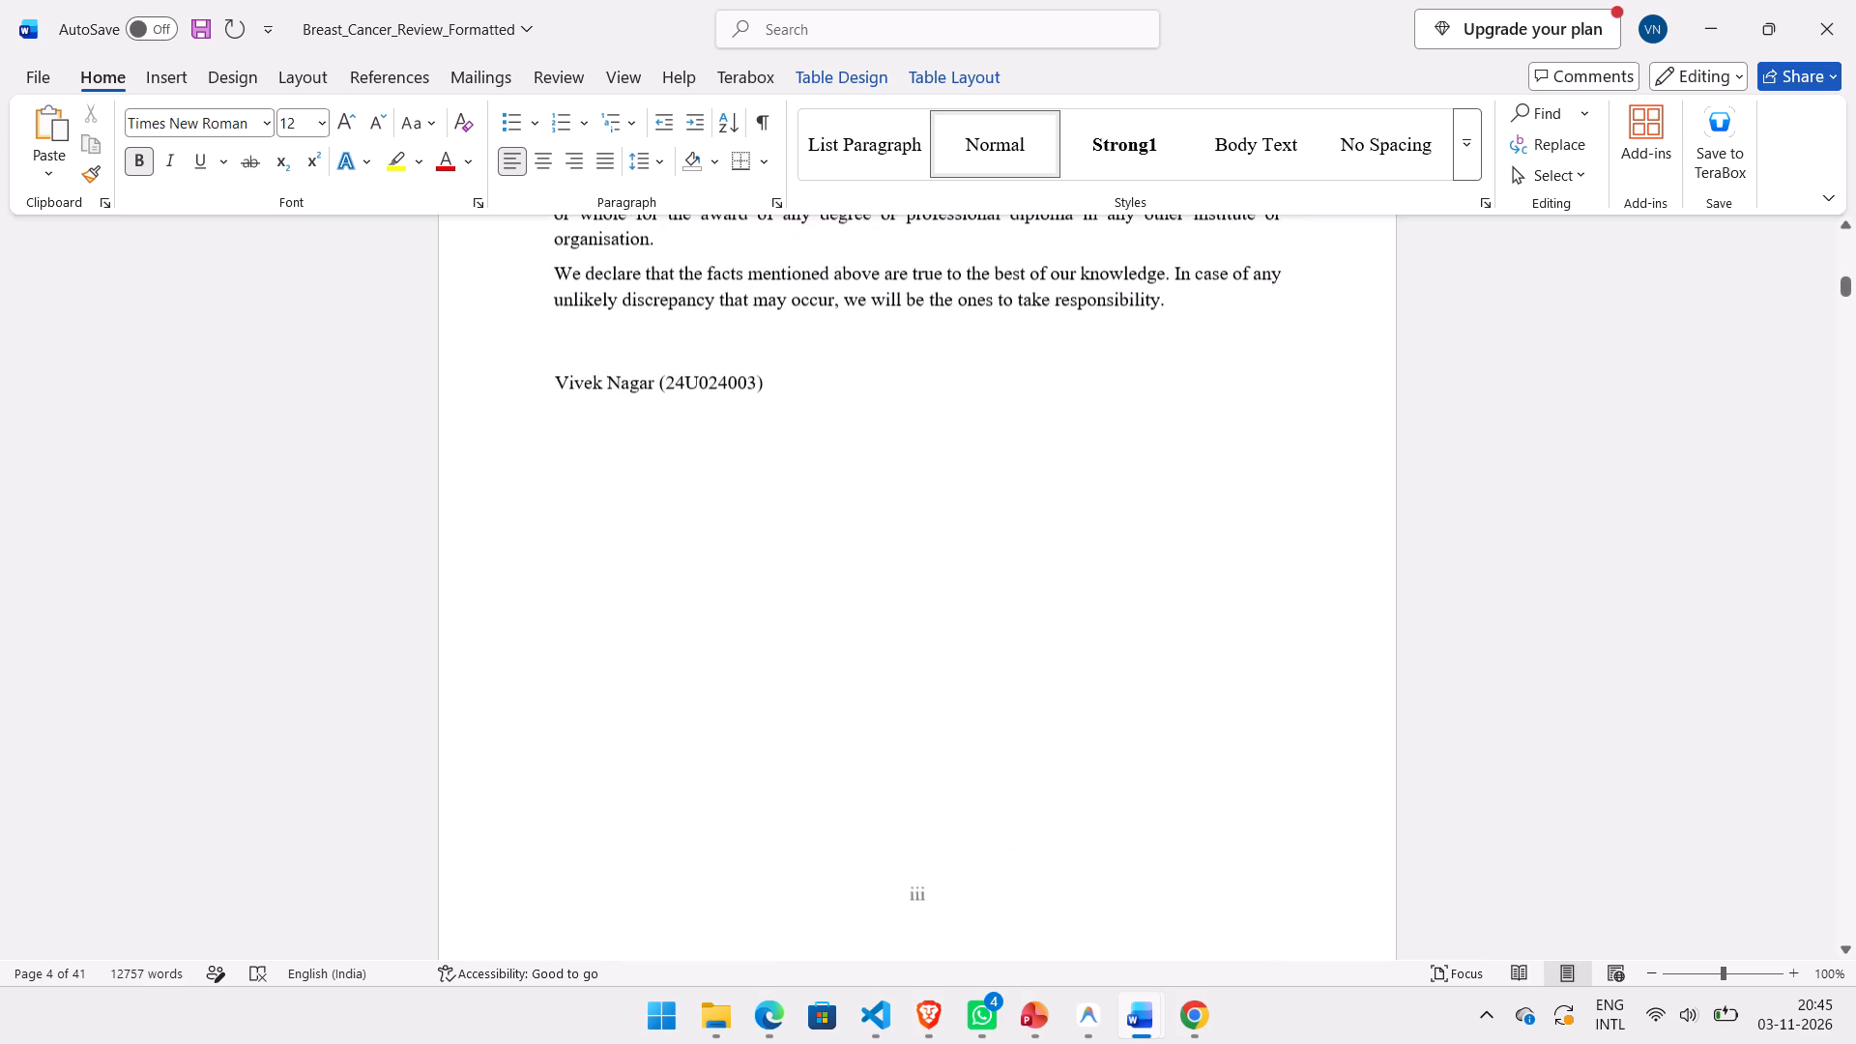
{"action": "scroll", "coordinate": [840, 825], "scroll_direction": "down", "scroll_amount": 3}
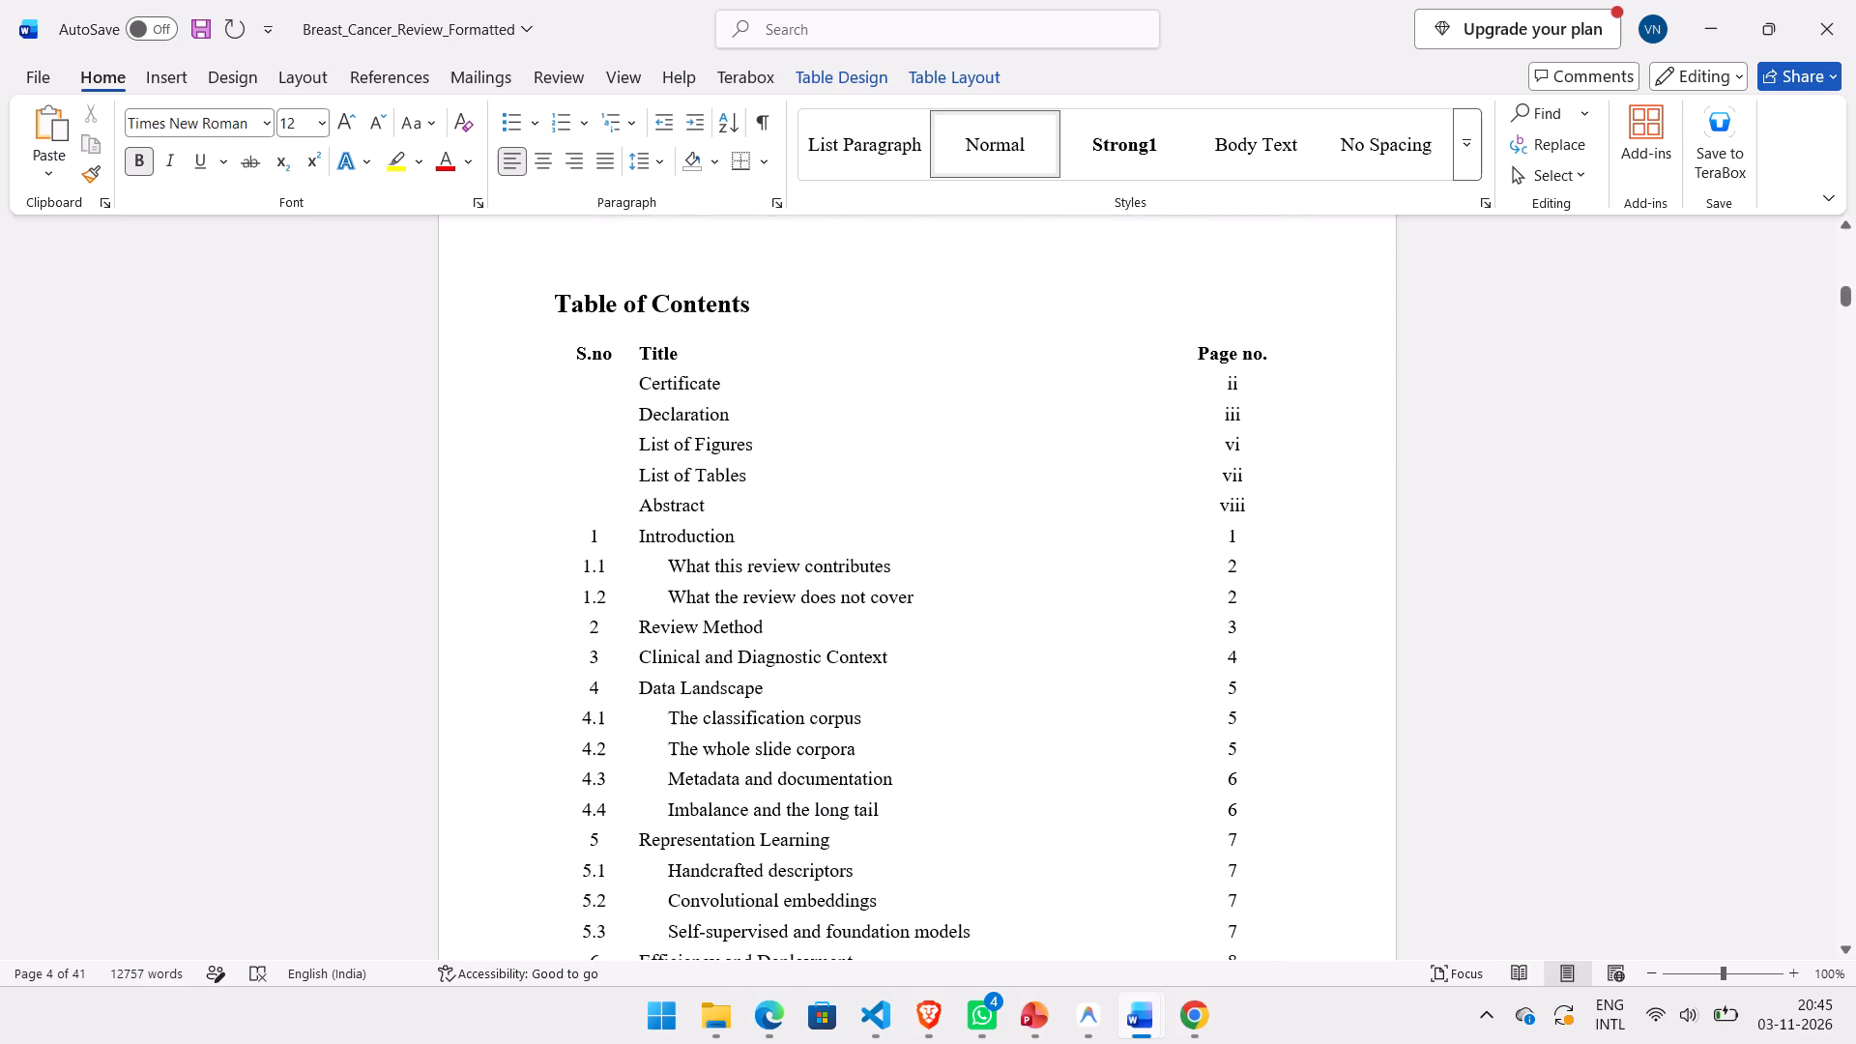
{"action": "scroll", "coordinate": [840, 825], "scroll_direction": "down", "scroll_amount": 6}
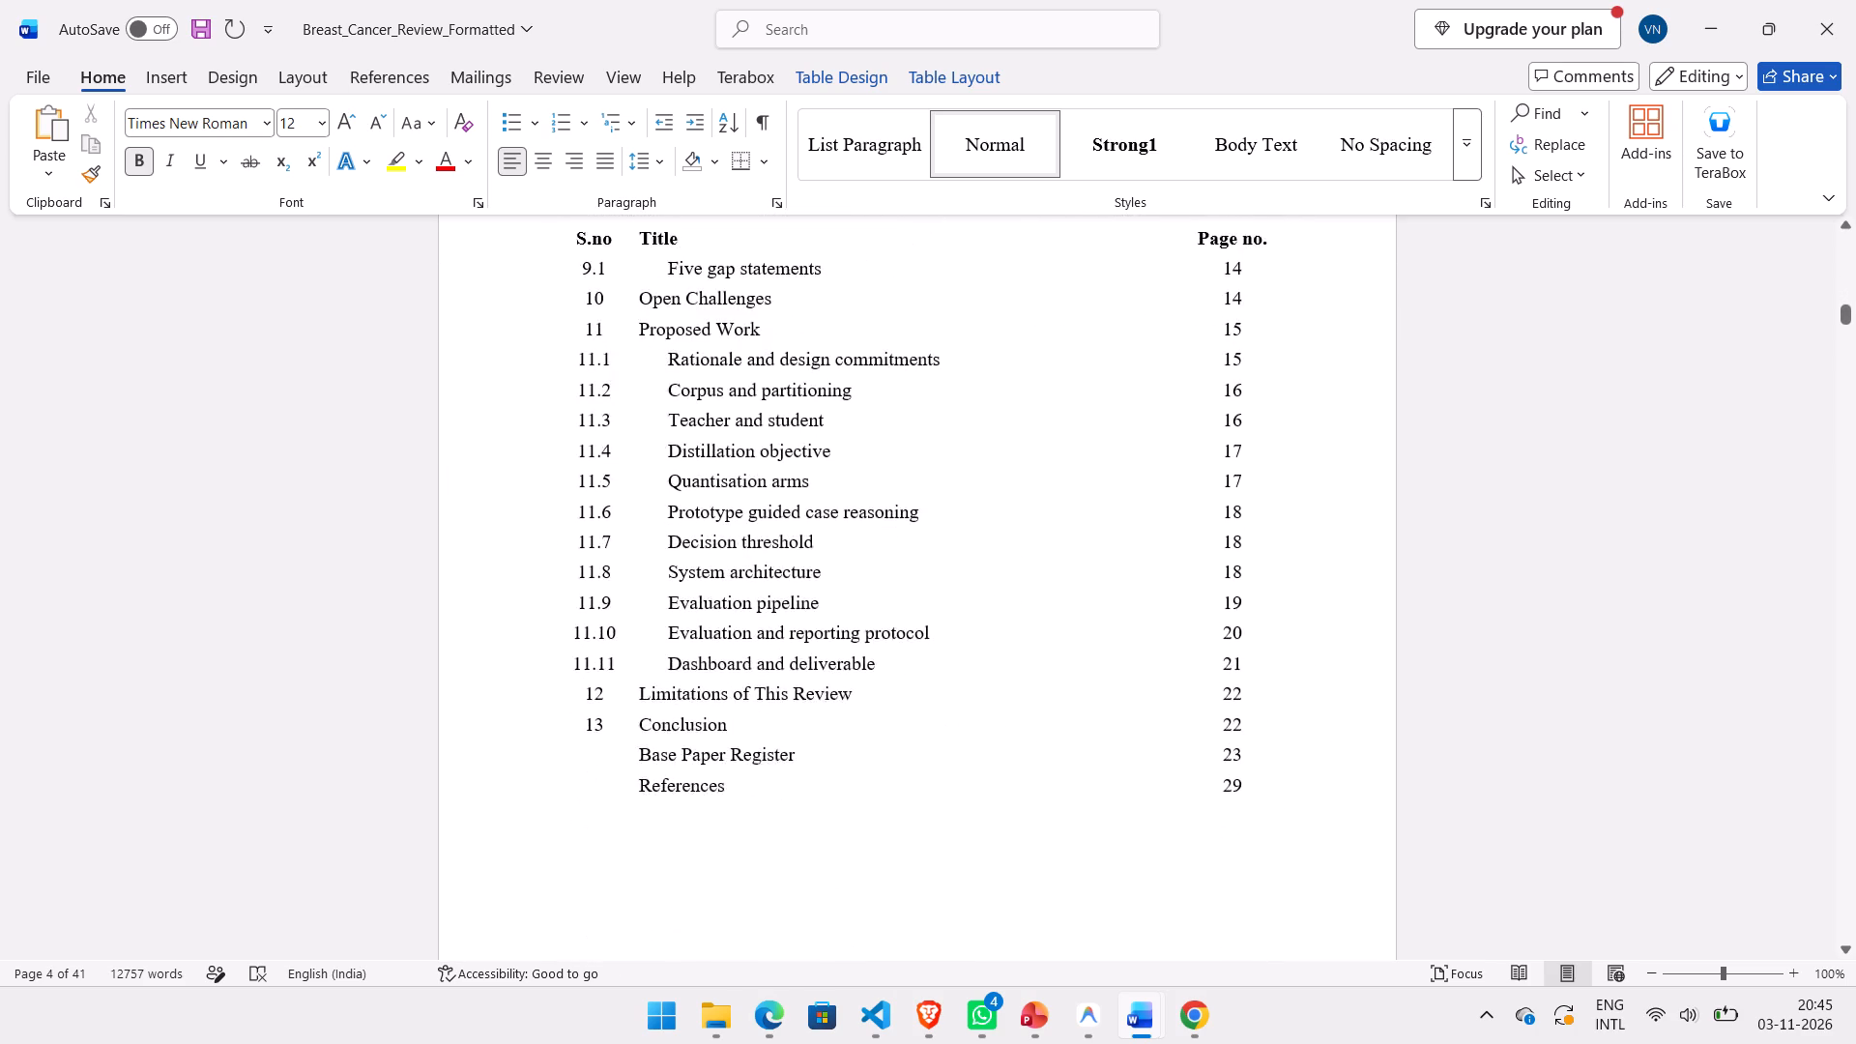
{"action": "scroll", "coordinate": [840, 825], "scroll_direction": "down", "scroll_amount": 4}
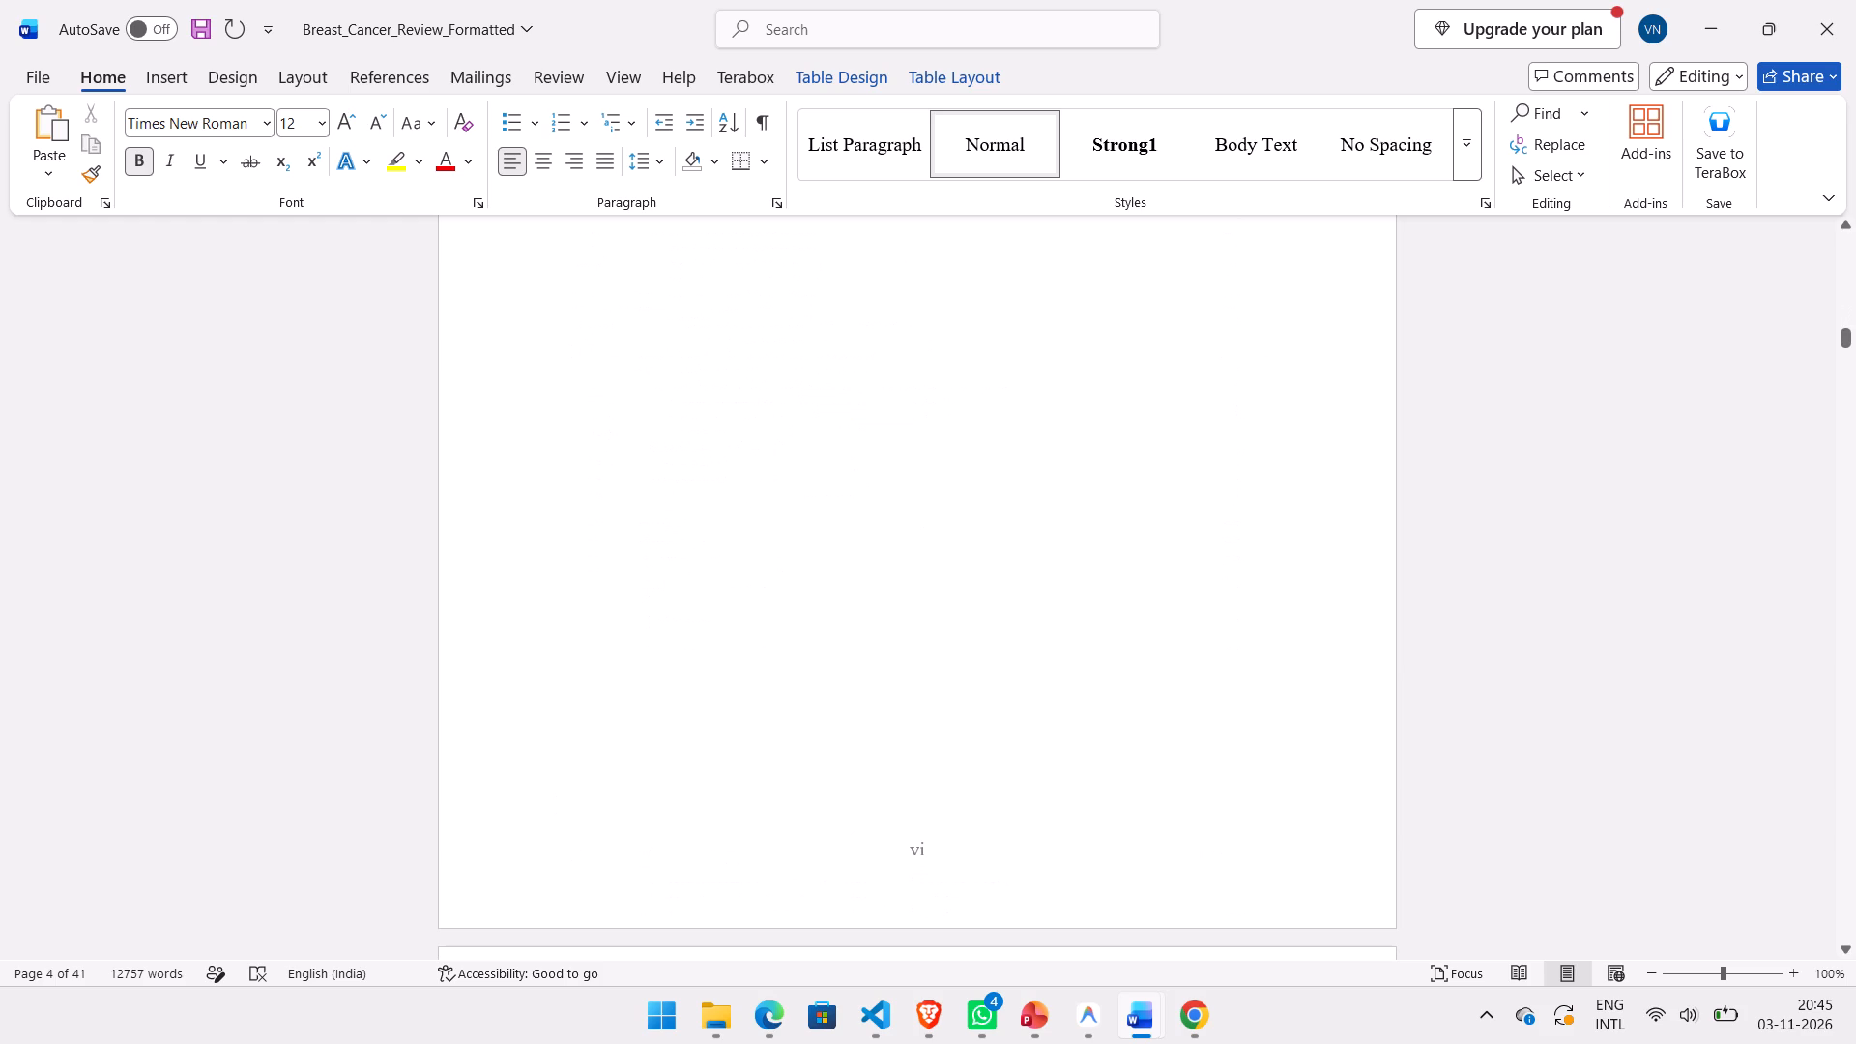
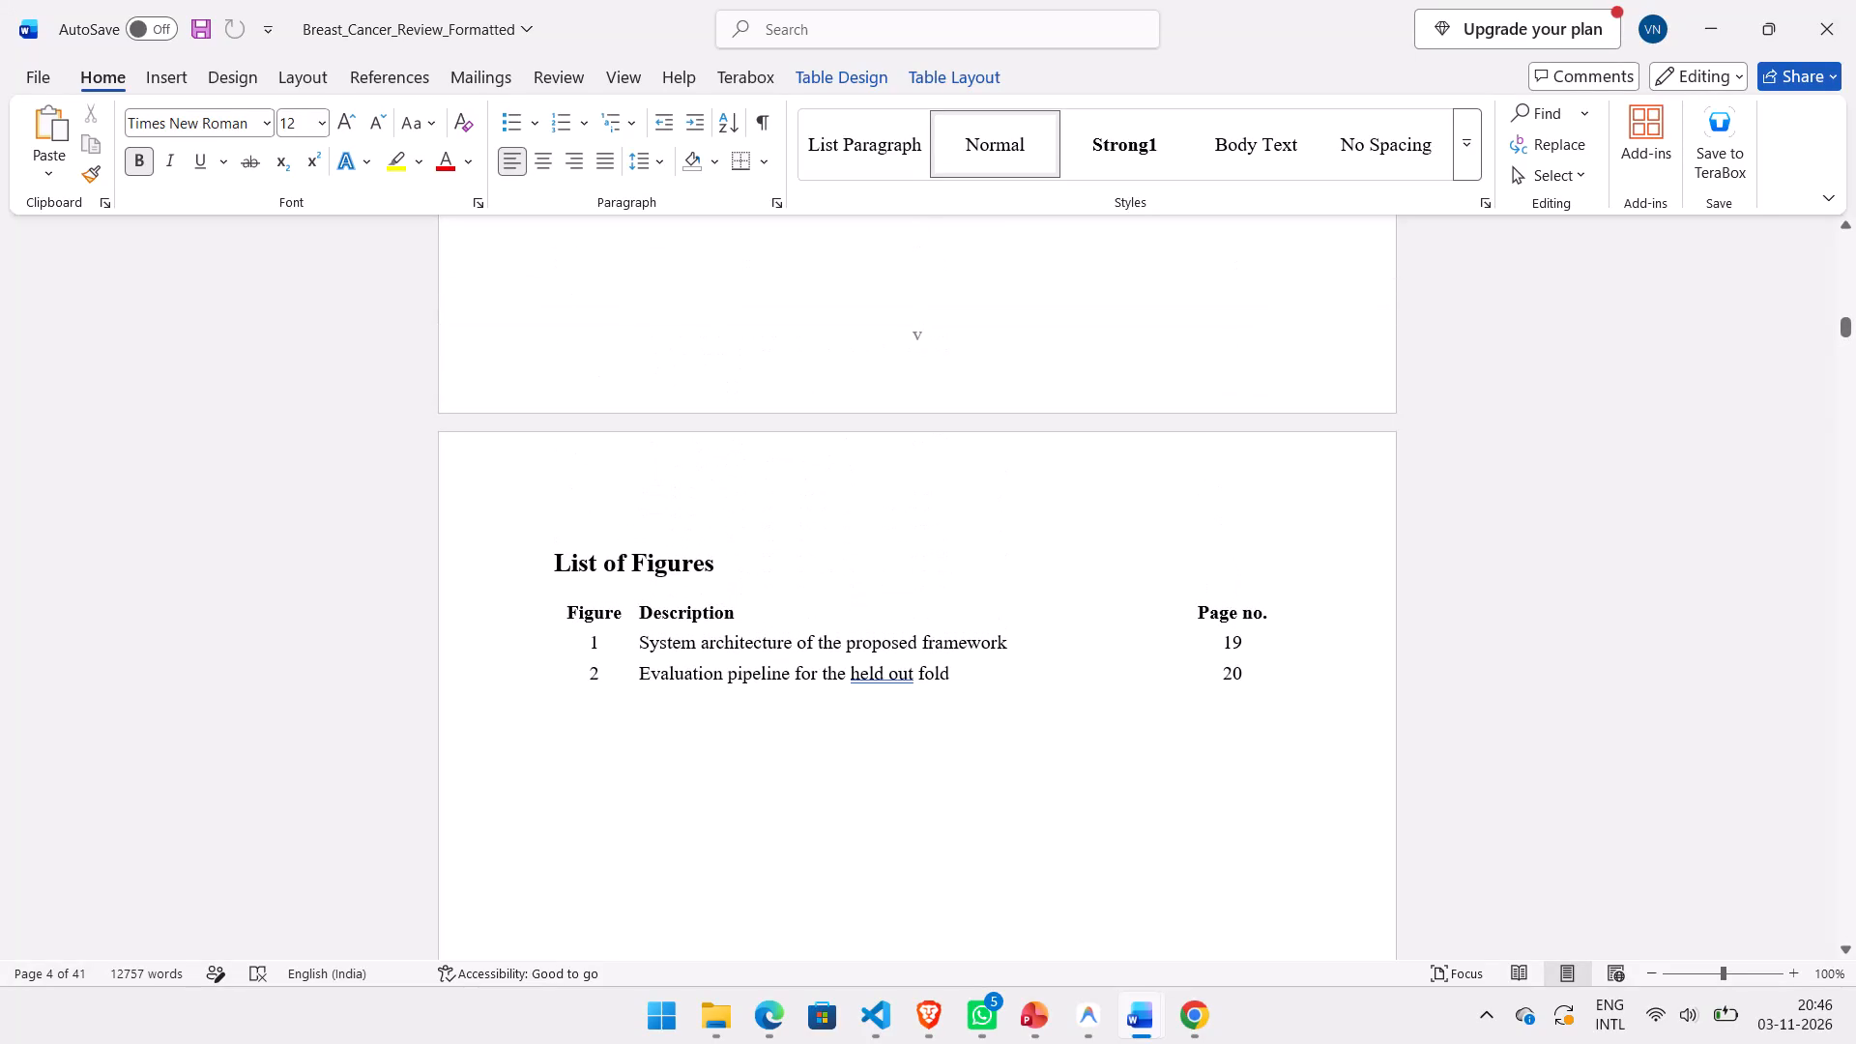
Review the rest of the report from the List of Figures through the Abstract, body sections and tables to the reference list.
{"action": "scroll", "coordinate": [840, 825], "scroll_direction": "up", "scroll_amount": 3}
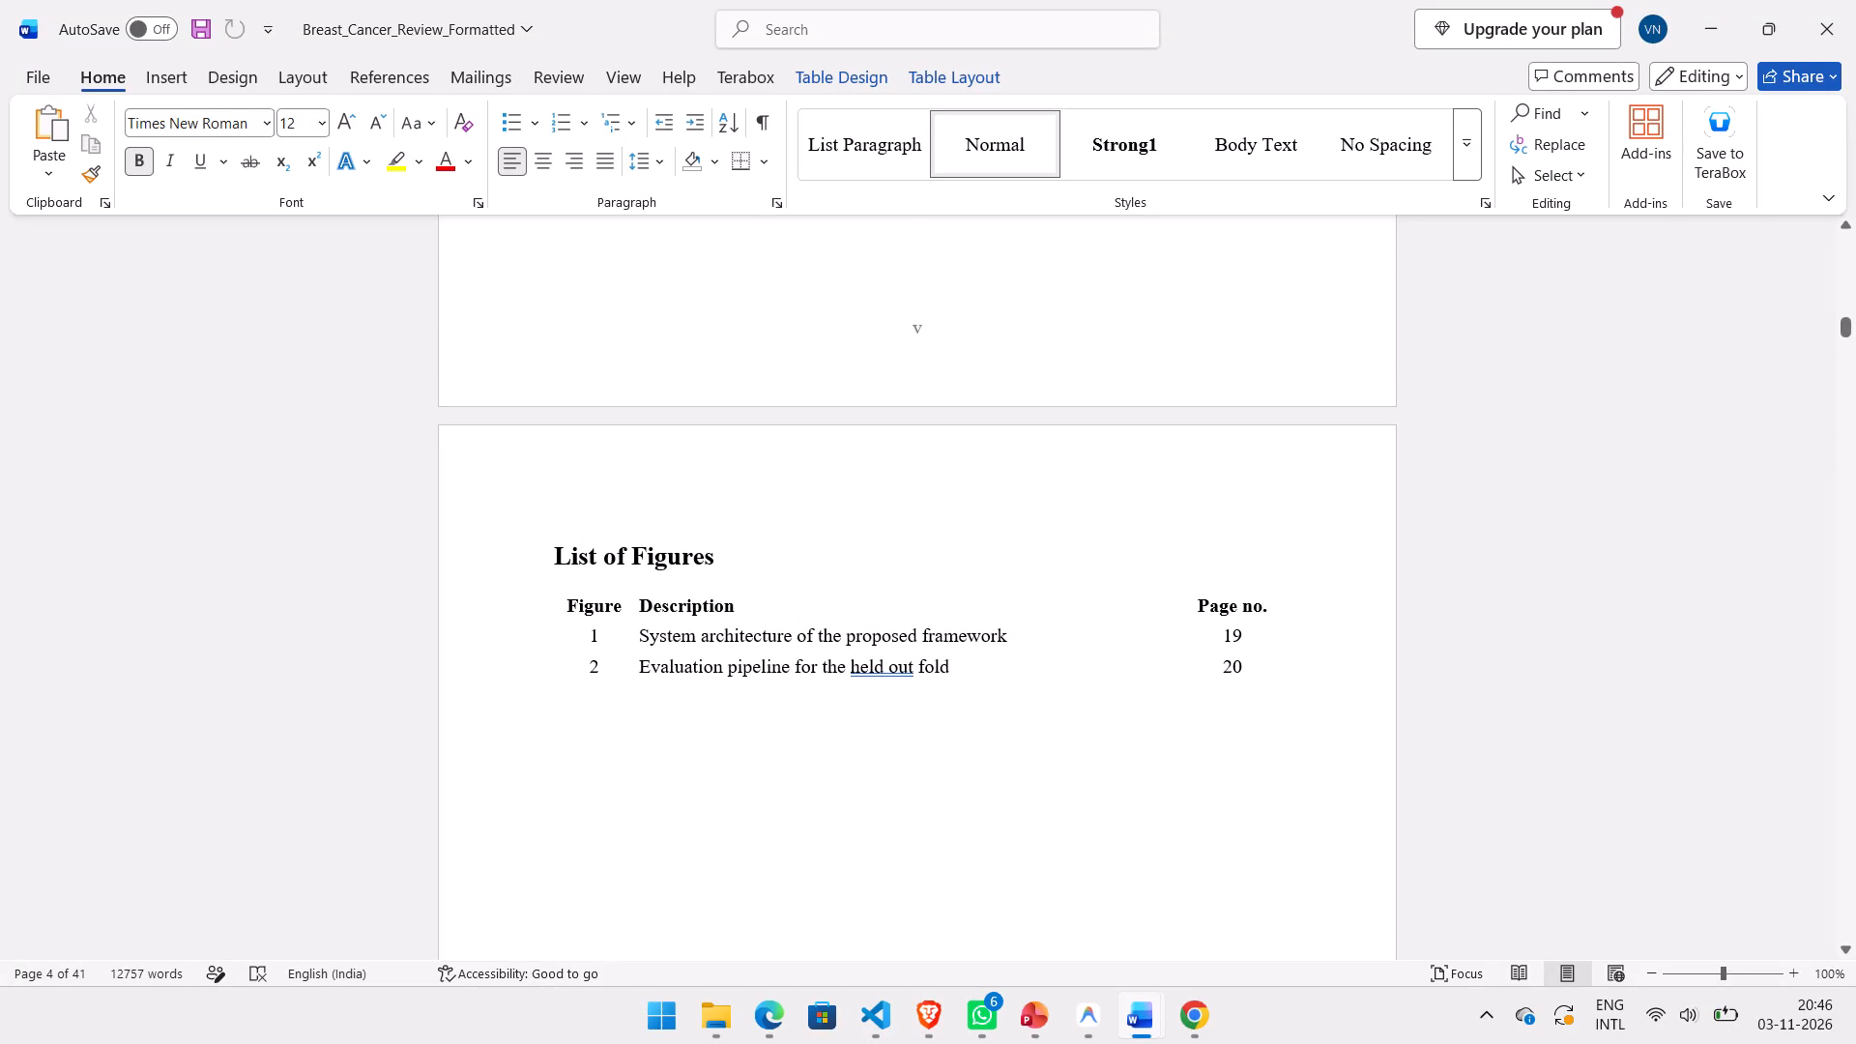
{"action": "scroll", "coordinate": [840, 825], "scroll_direction": "down", "scroll_amount": 4}
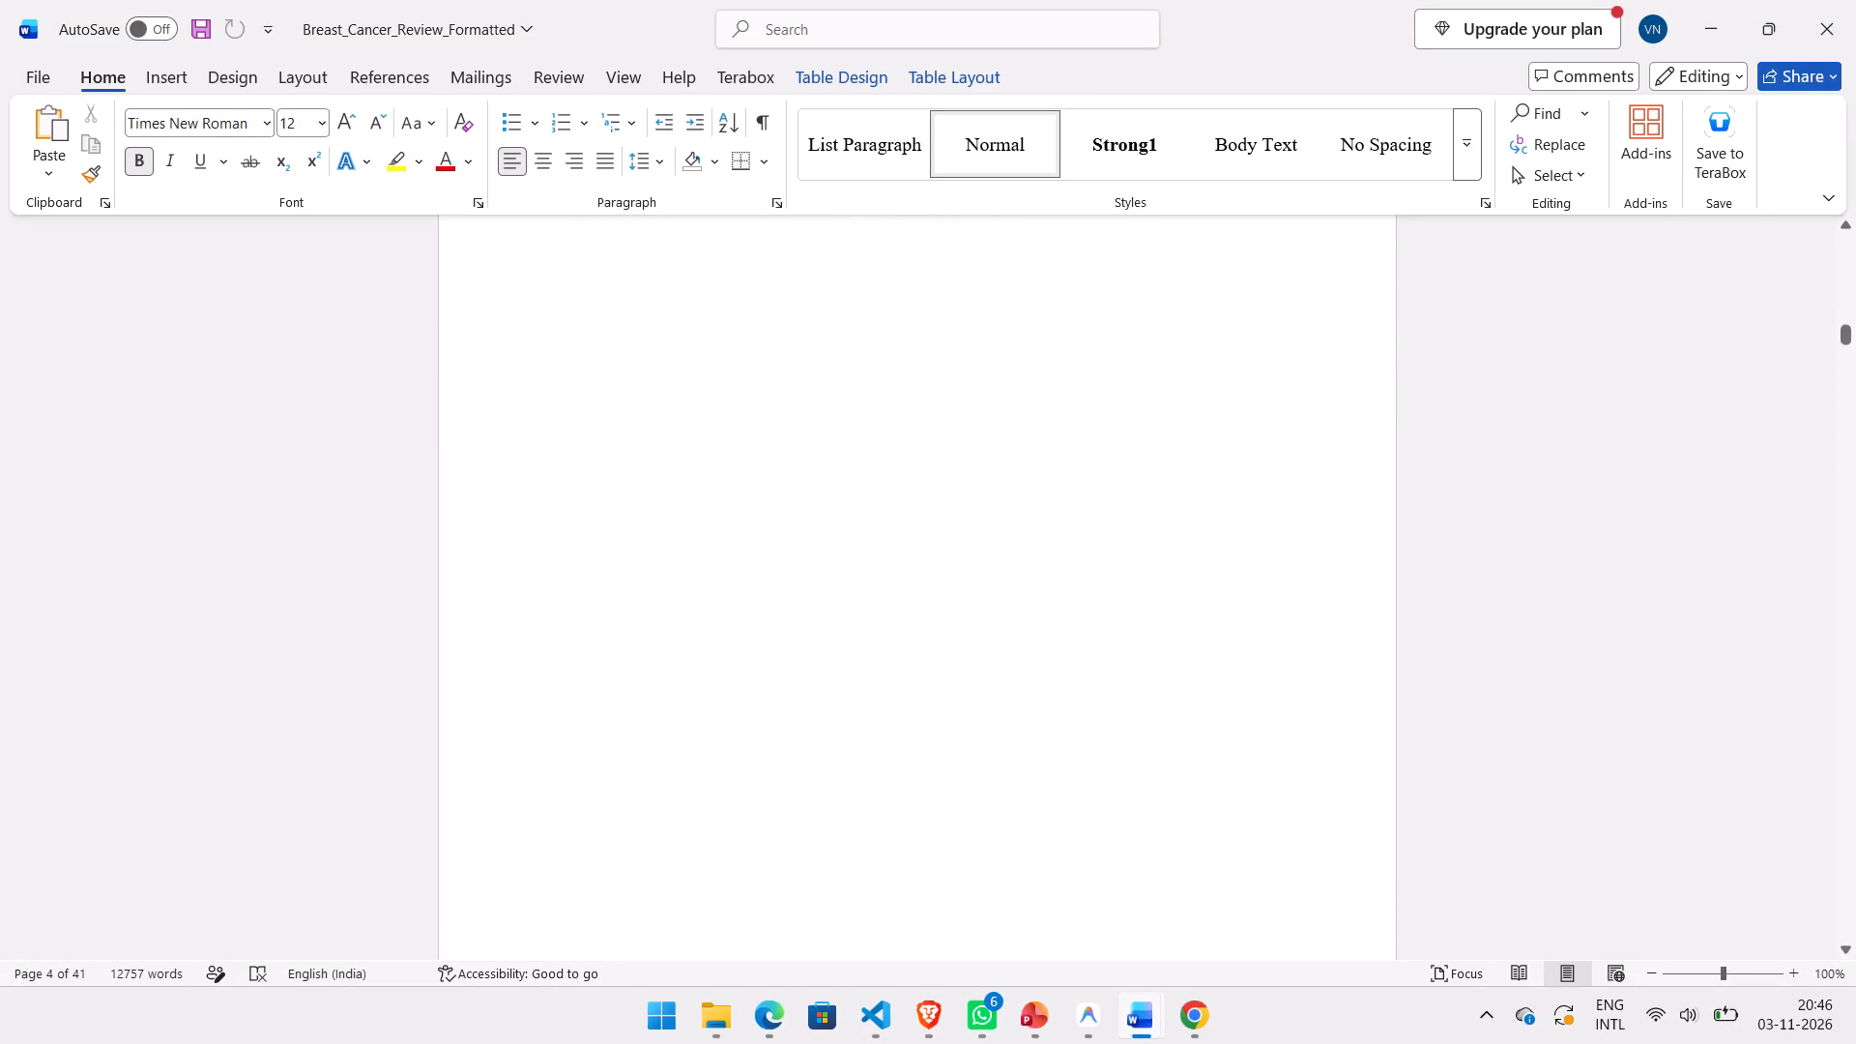
{"action": "scroll", "coordinate": [840, 825], "scroll_direction": "down", "scroll_amount": 14}
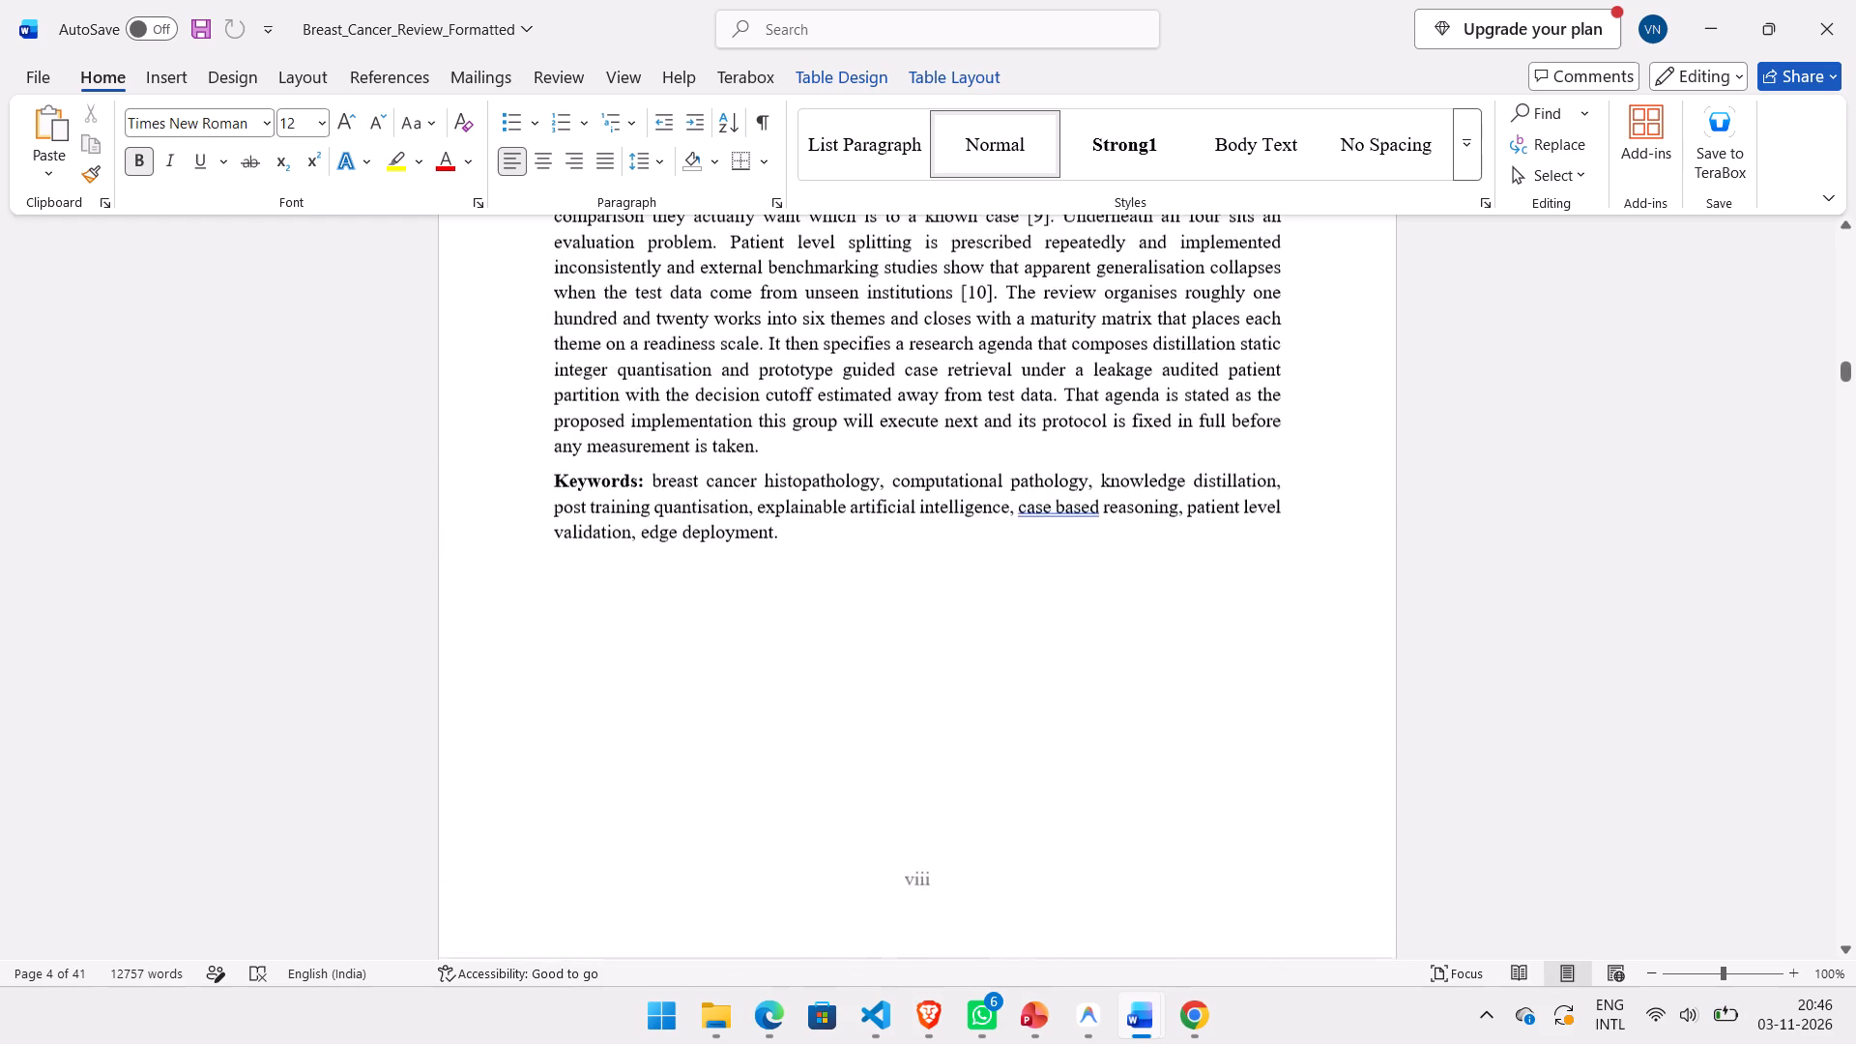
{"action": "scroll", "coordinate": [840, 825], "scroll_direction": "down", "scroll_amount": 8}
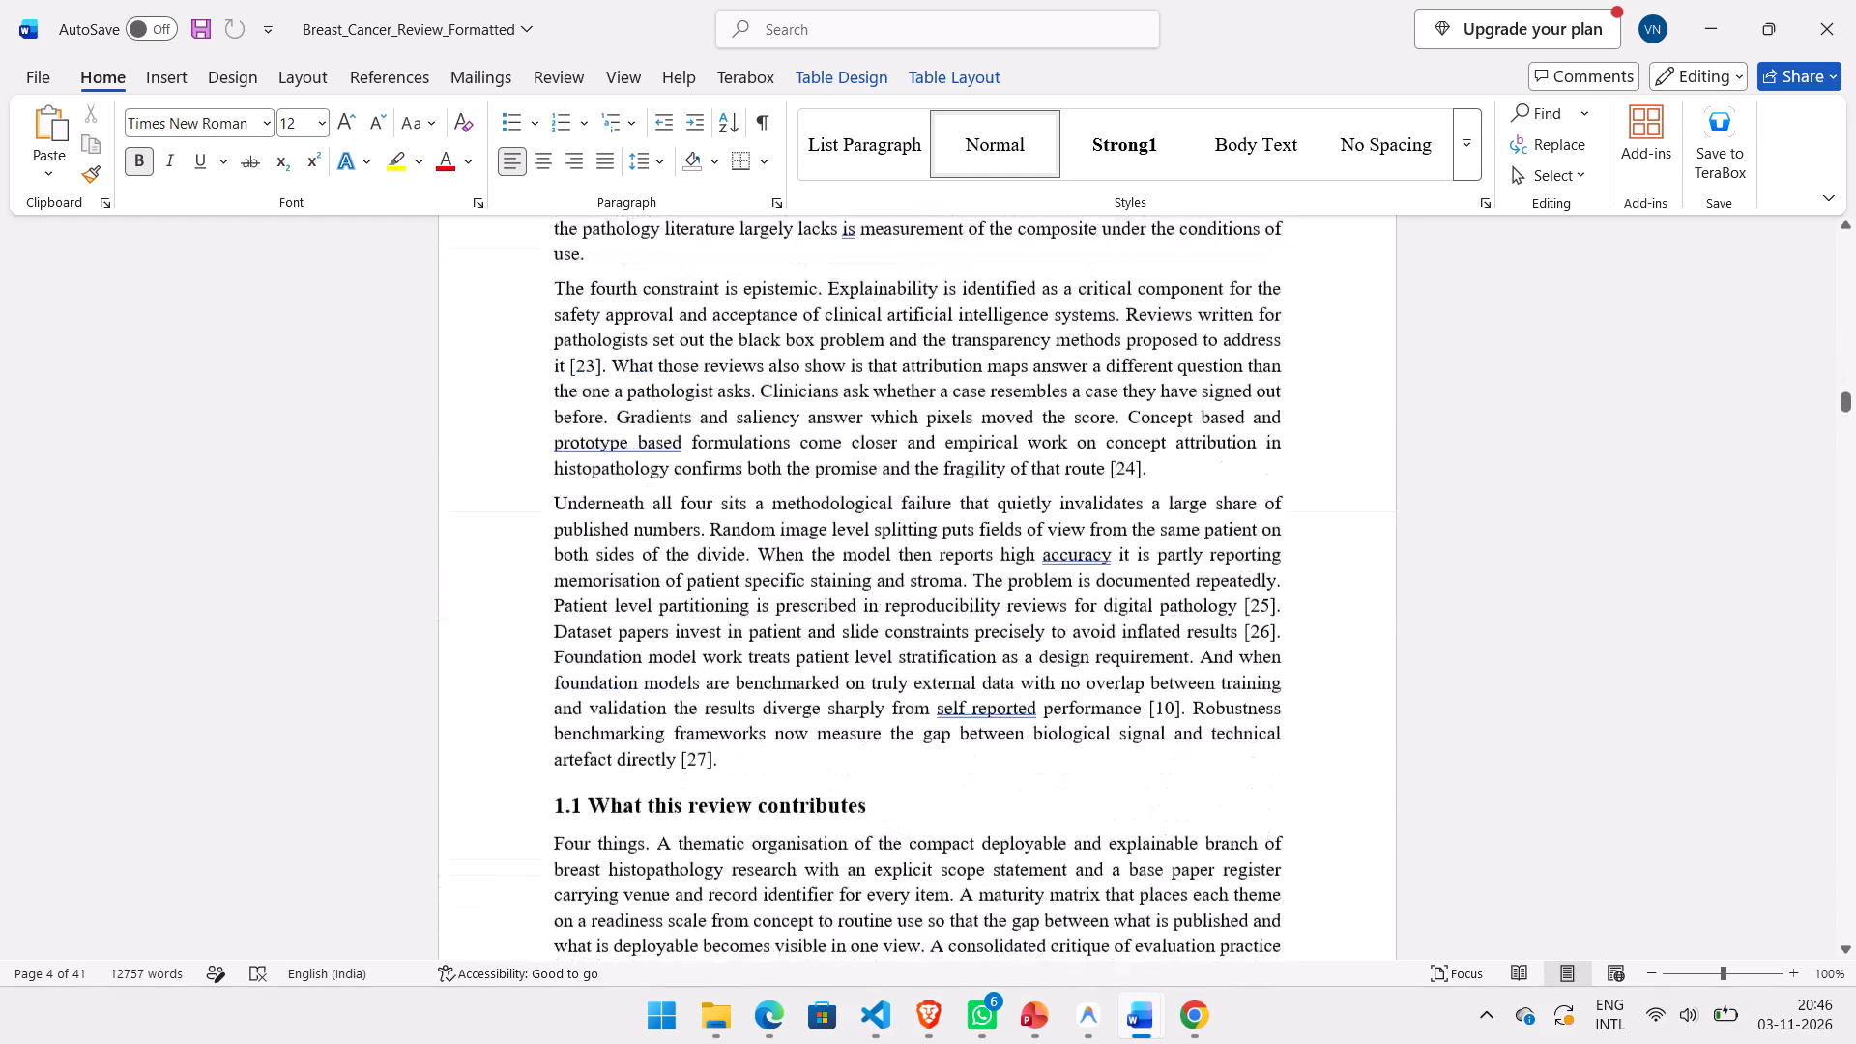
{"action": "scroll", "coordinate": [840, 825], "scroll_direction": "down", "scroll_amount": 11}
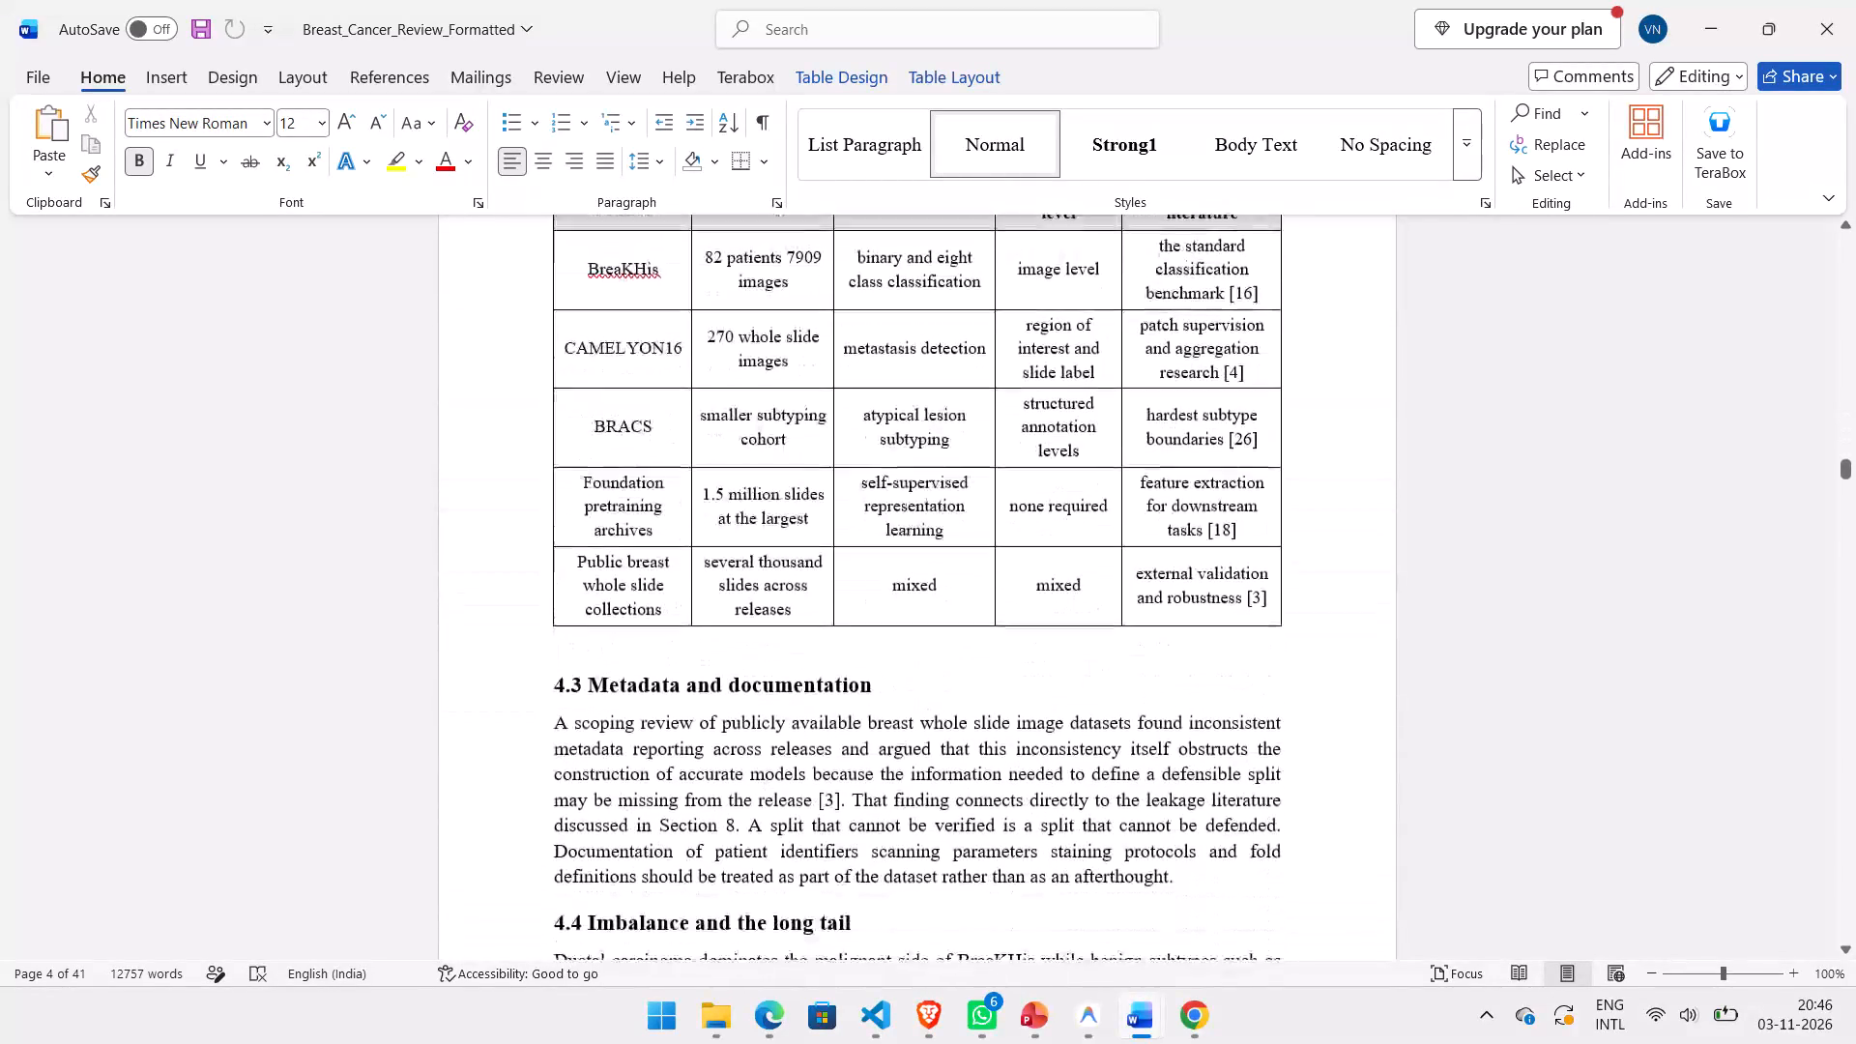
{"action": "scroll", "coordinate": [840, 825], "scroll_direction": "down", "scroll_amount": 15}
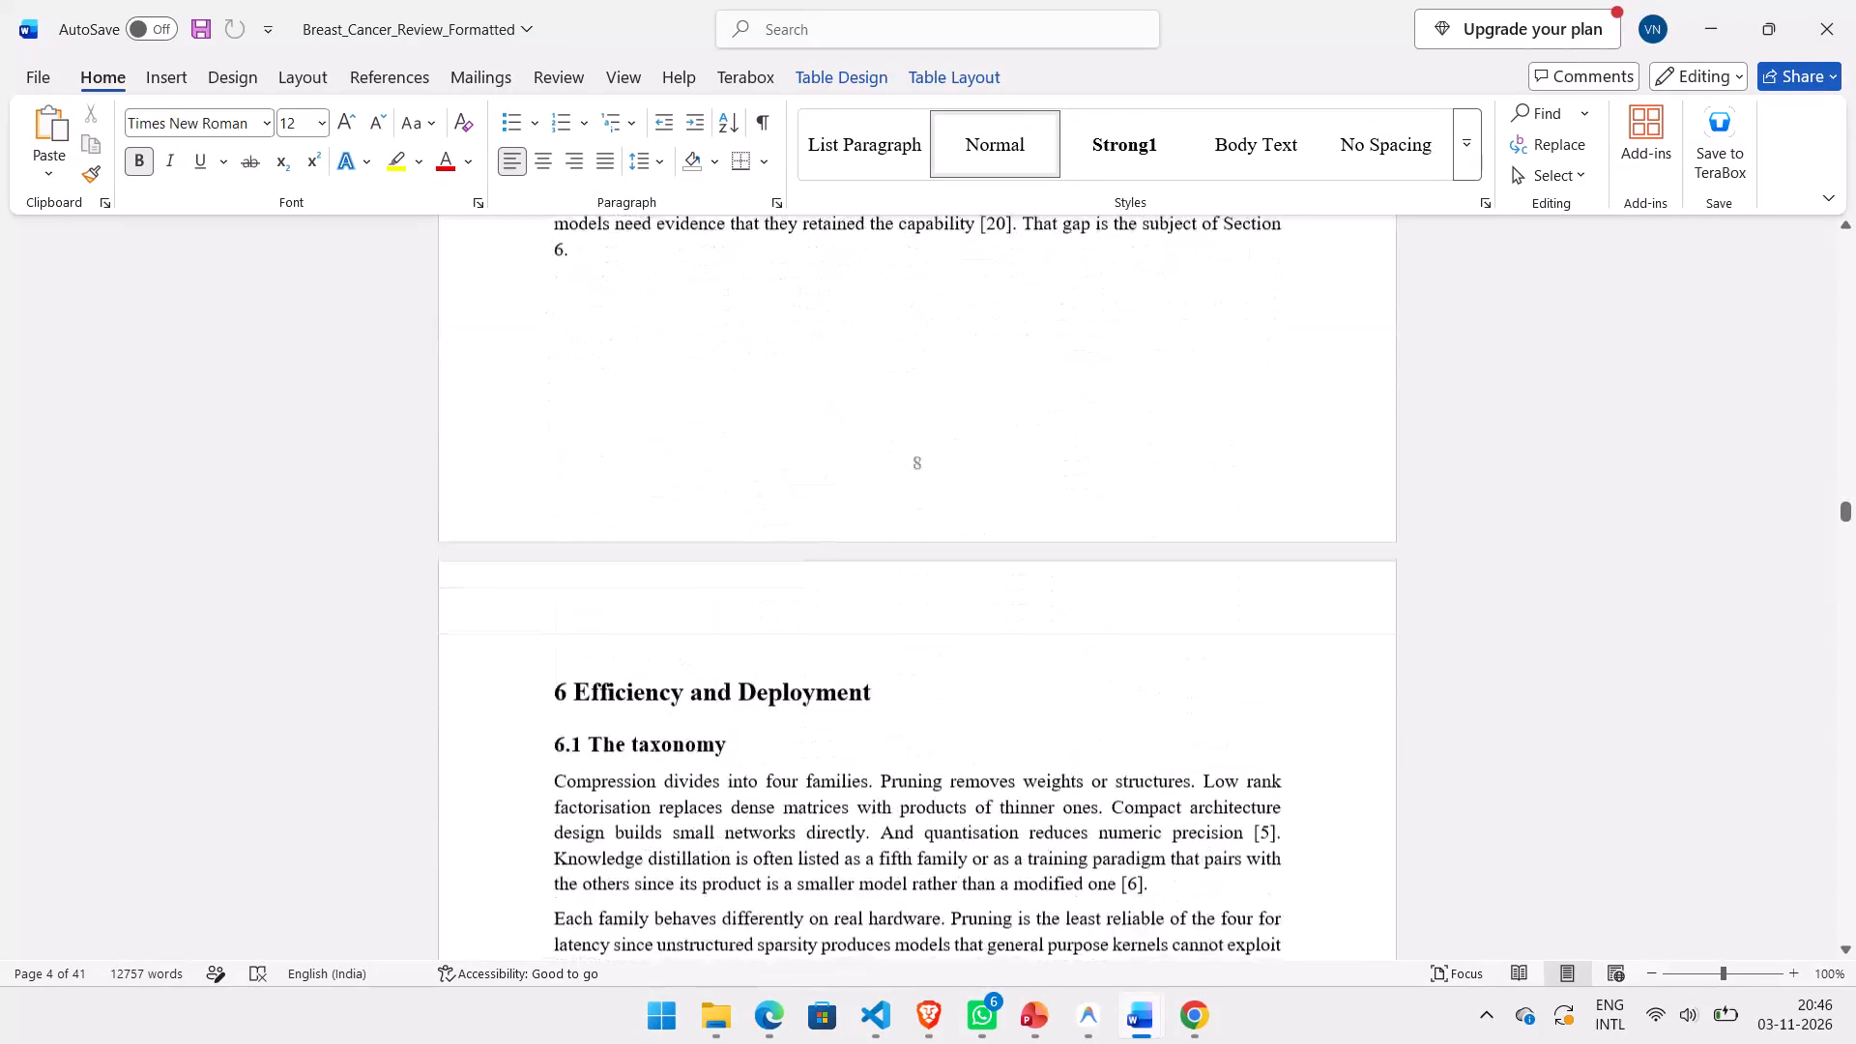
{"action": "scroll", "coordinate": [840, 825], "scroll_direction": "down", "scroll_amount": 6}
{"action": "scroll", "coordinate": [840, 825], "scroll_direction": "down", "scroll_amount": 20}
{"action": "scroll", "coordinate": [840, 825], "scroll_direction": "down", "scroll_amount": 7}
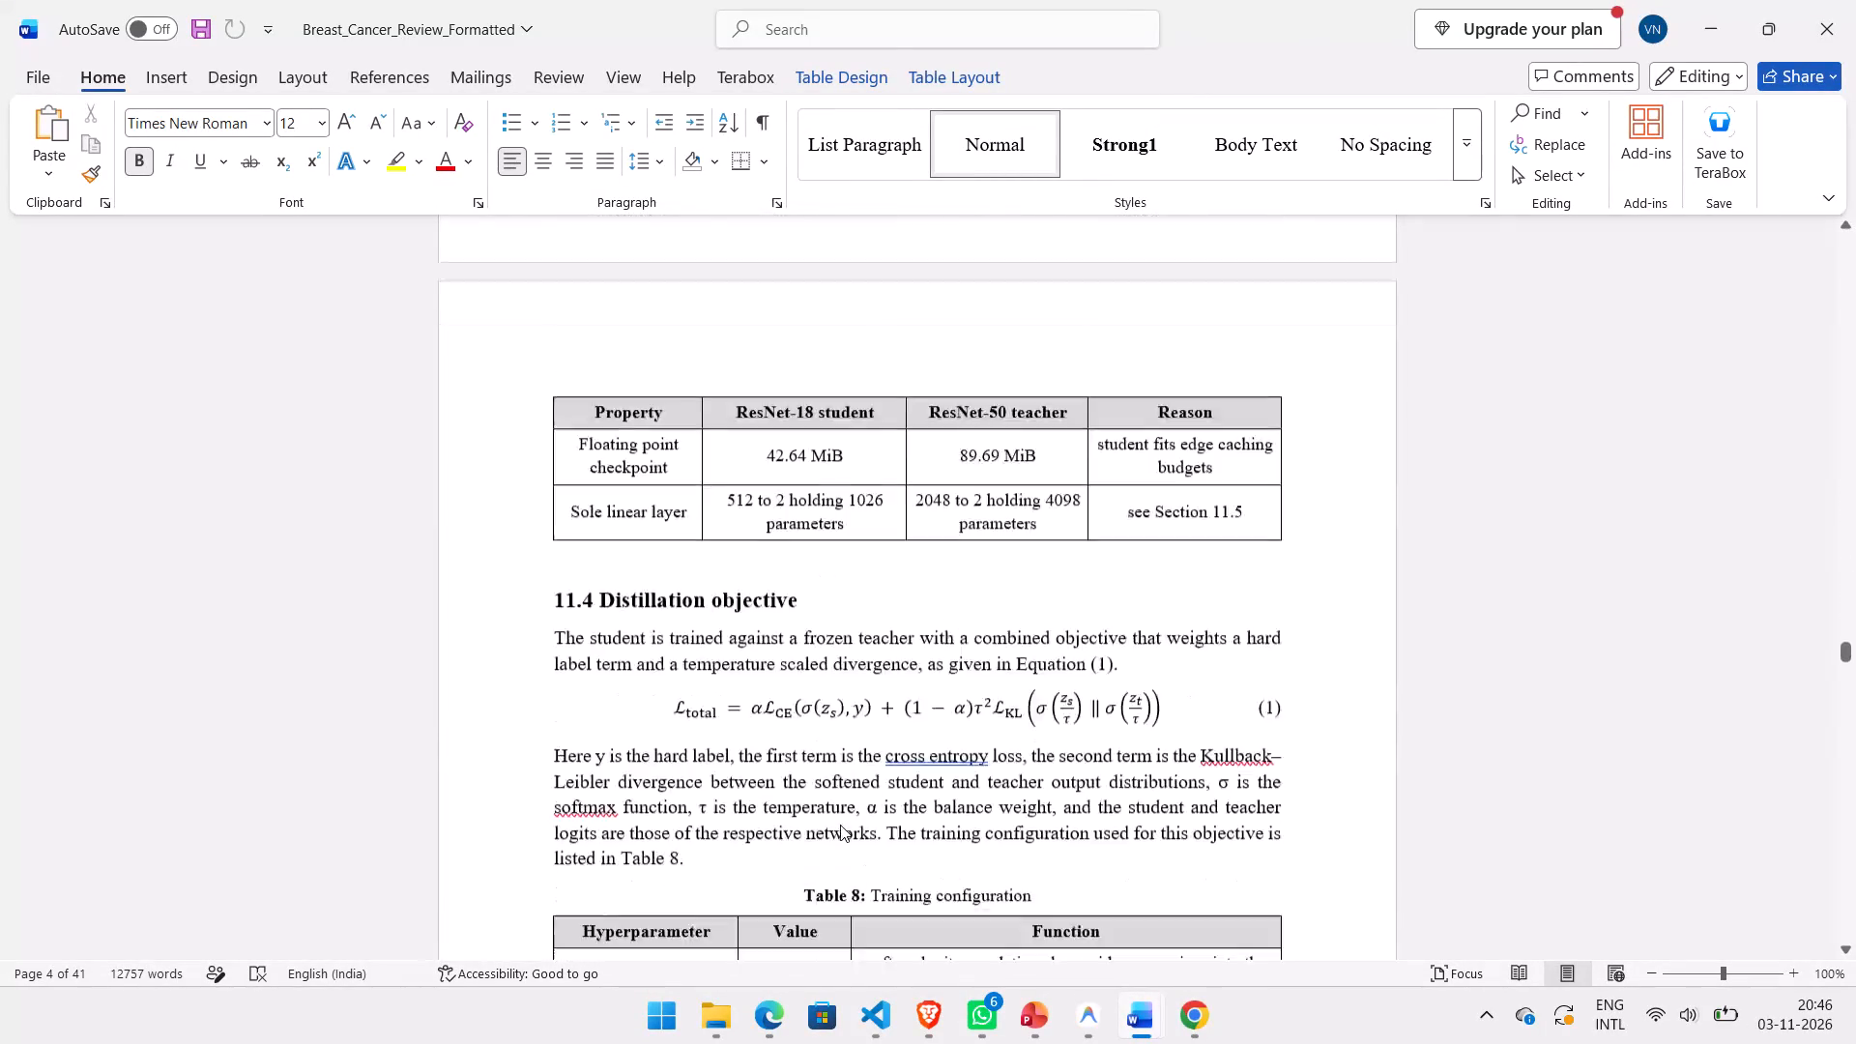
{"action": "scroll", "coordinate": [840, 825], "scroll_direction": "down", "scroll_amount": 17}
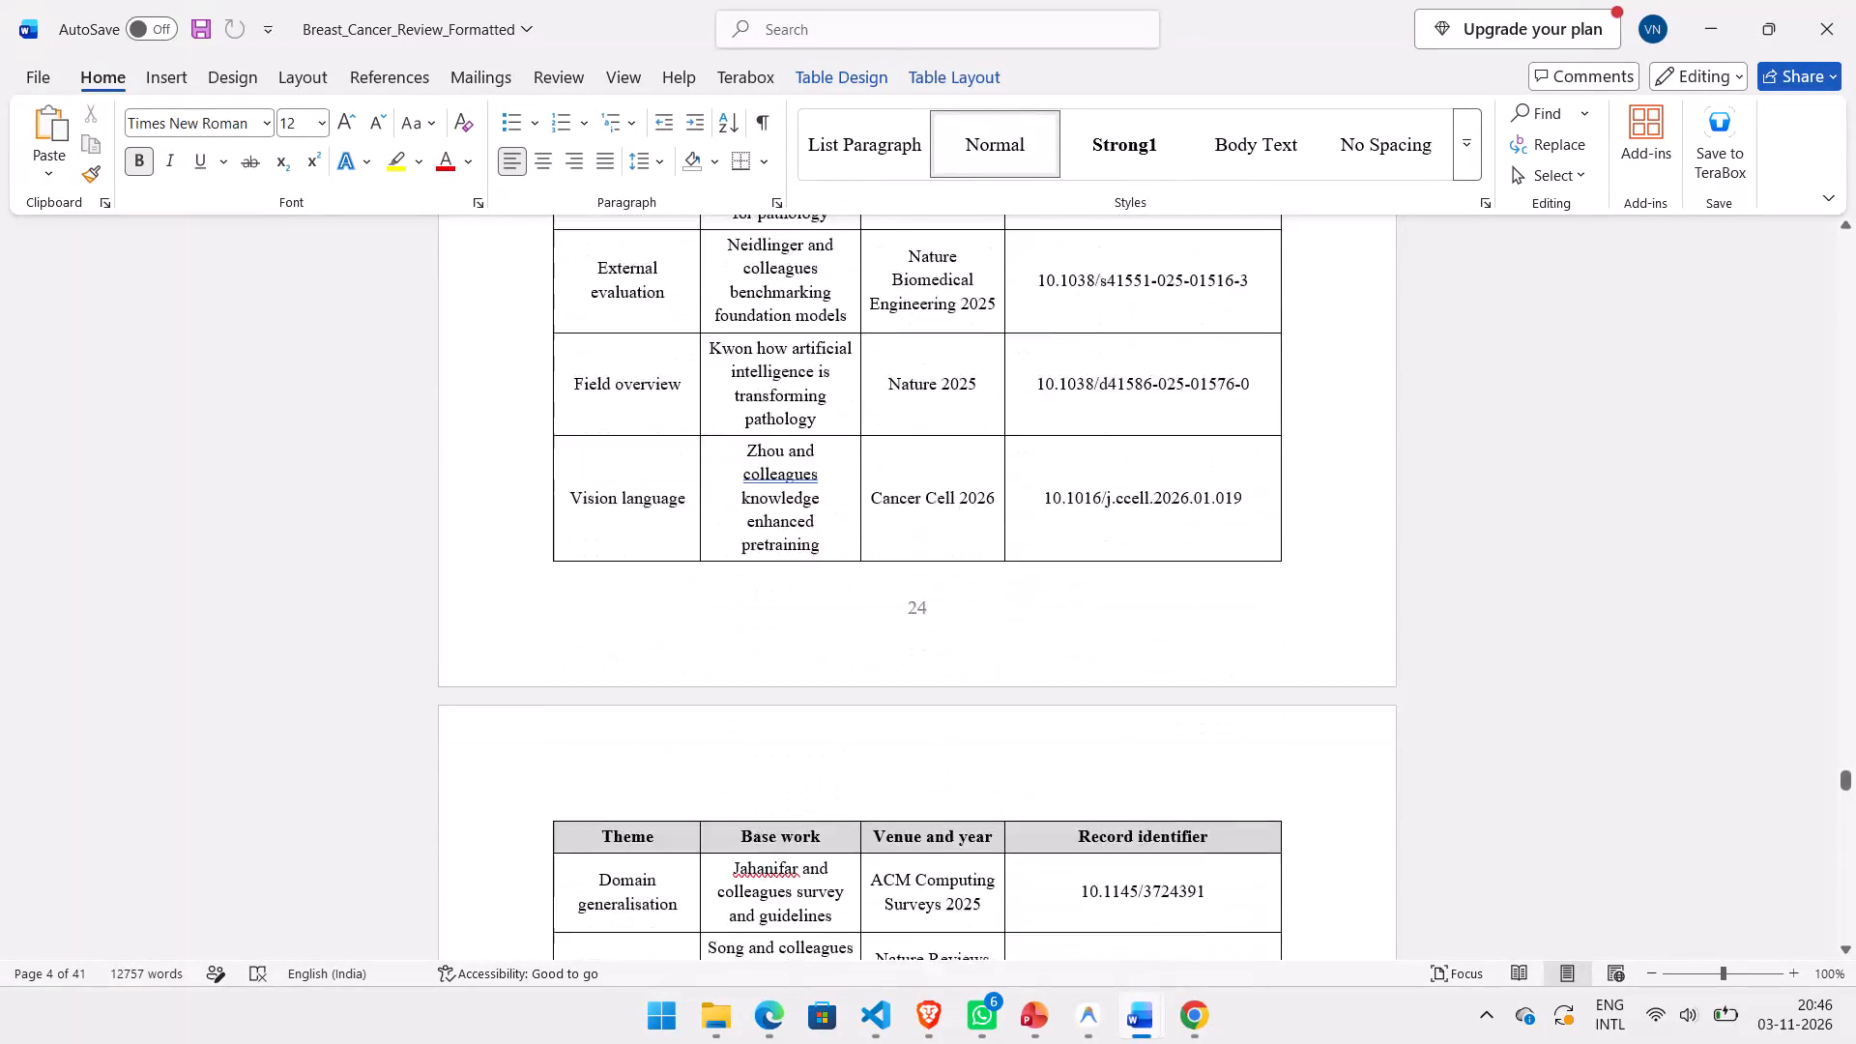
{"action": "scroll", "coordinate": [840, 825], "scroll_direction": "down", "scroll_amount": 20}
{"action": "scroll", "coordinate": [840, 825], "scroll_direction": "down", "scroll_amount": 20}
{"action": "scroll", "coordinate": [840, 825], "scroll_direction": "down", "scroll_amount": 20}
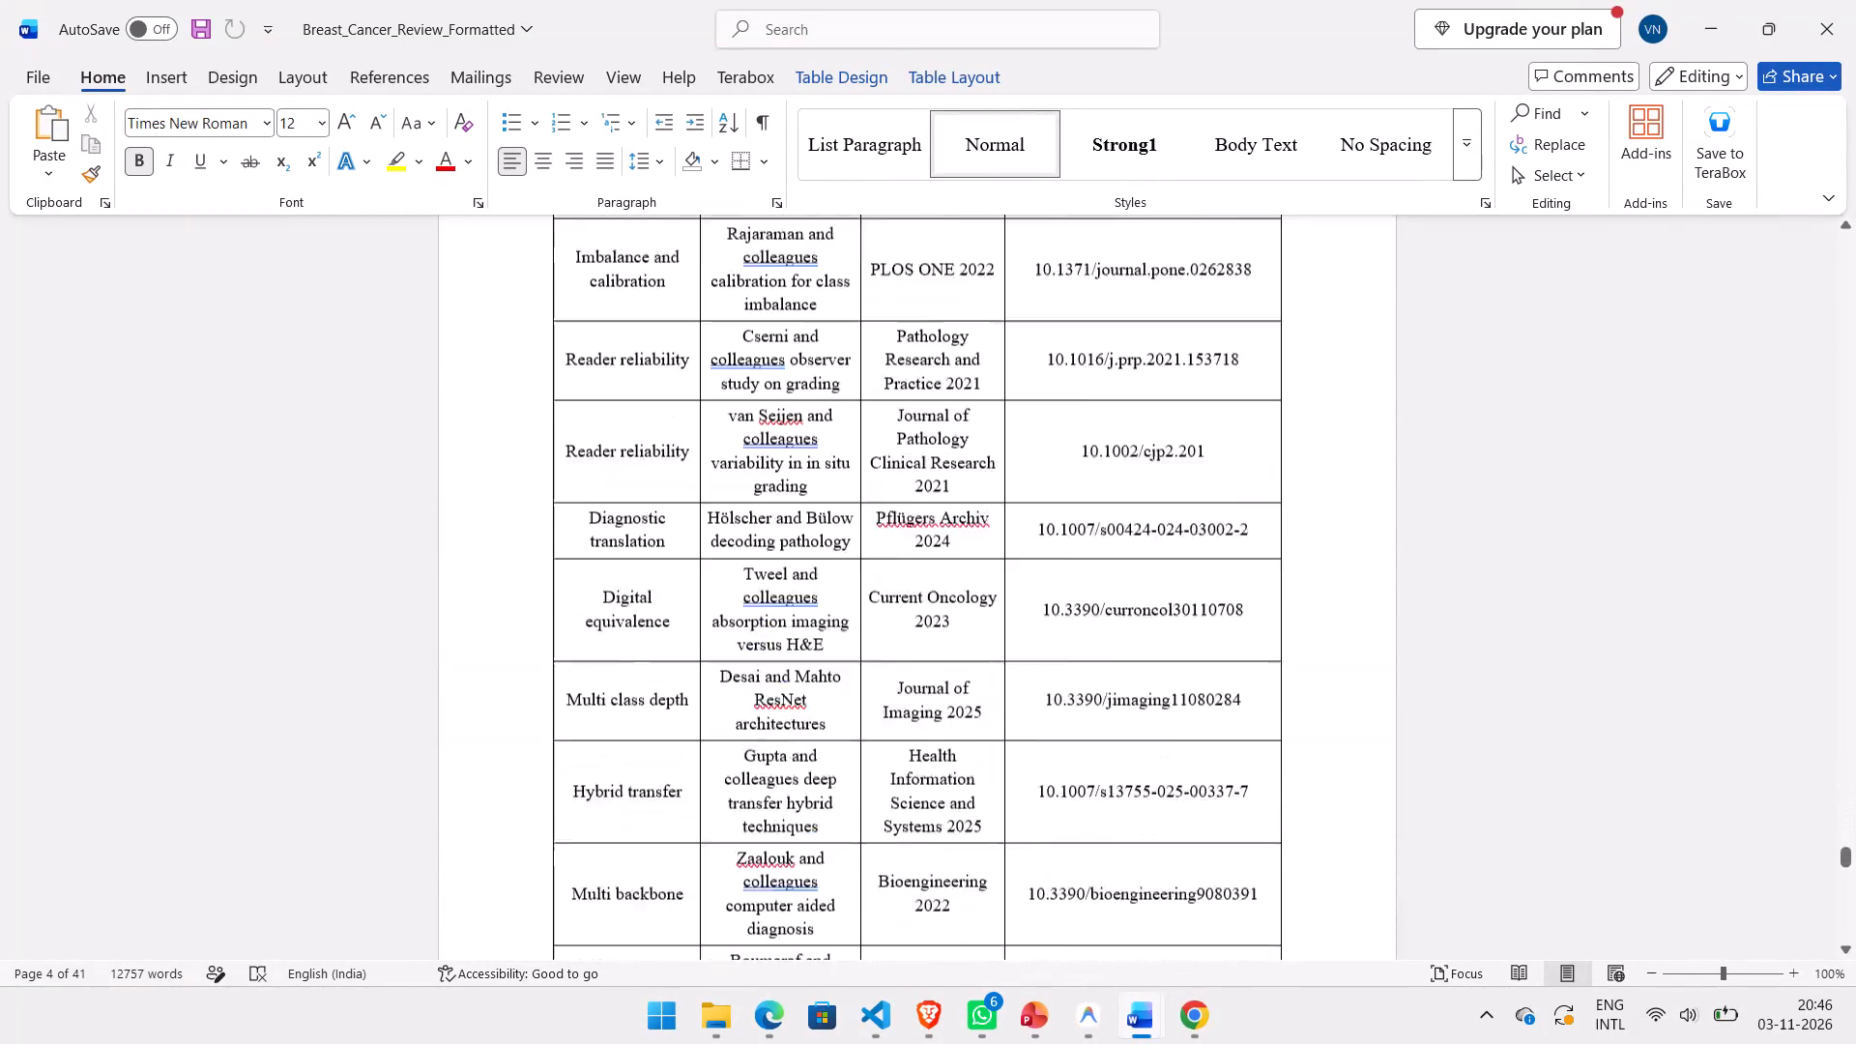
{"action": "scroll", "coordinate": [840, 825], "scroll_direction": "down", "scroll_amount": 18}
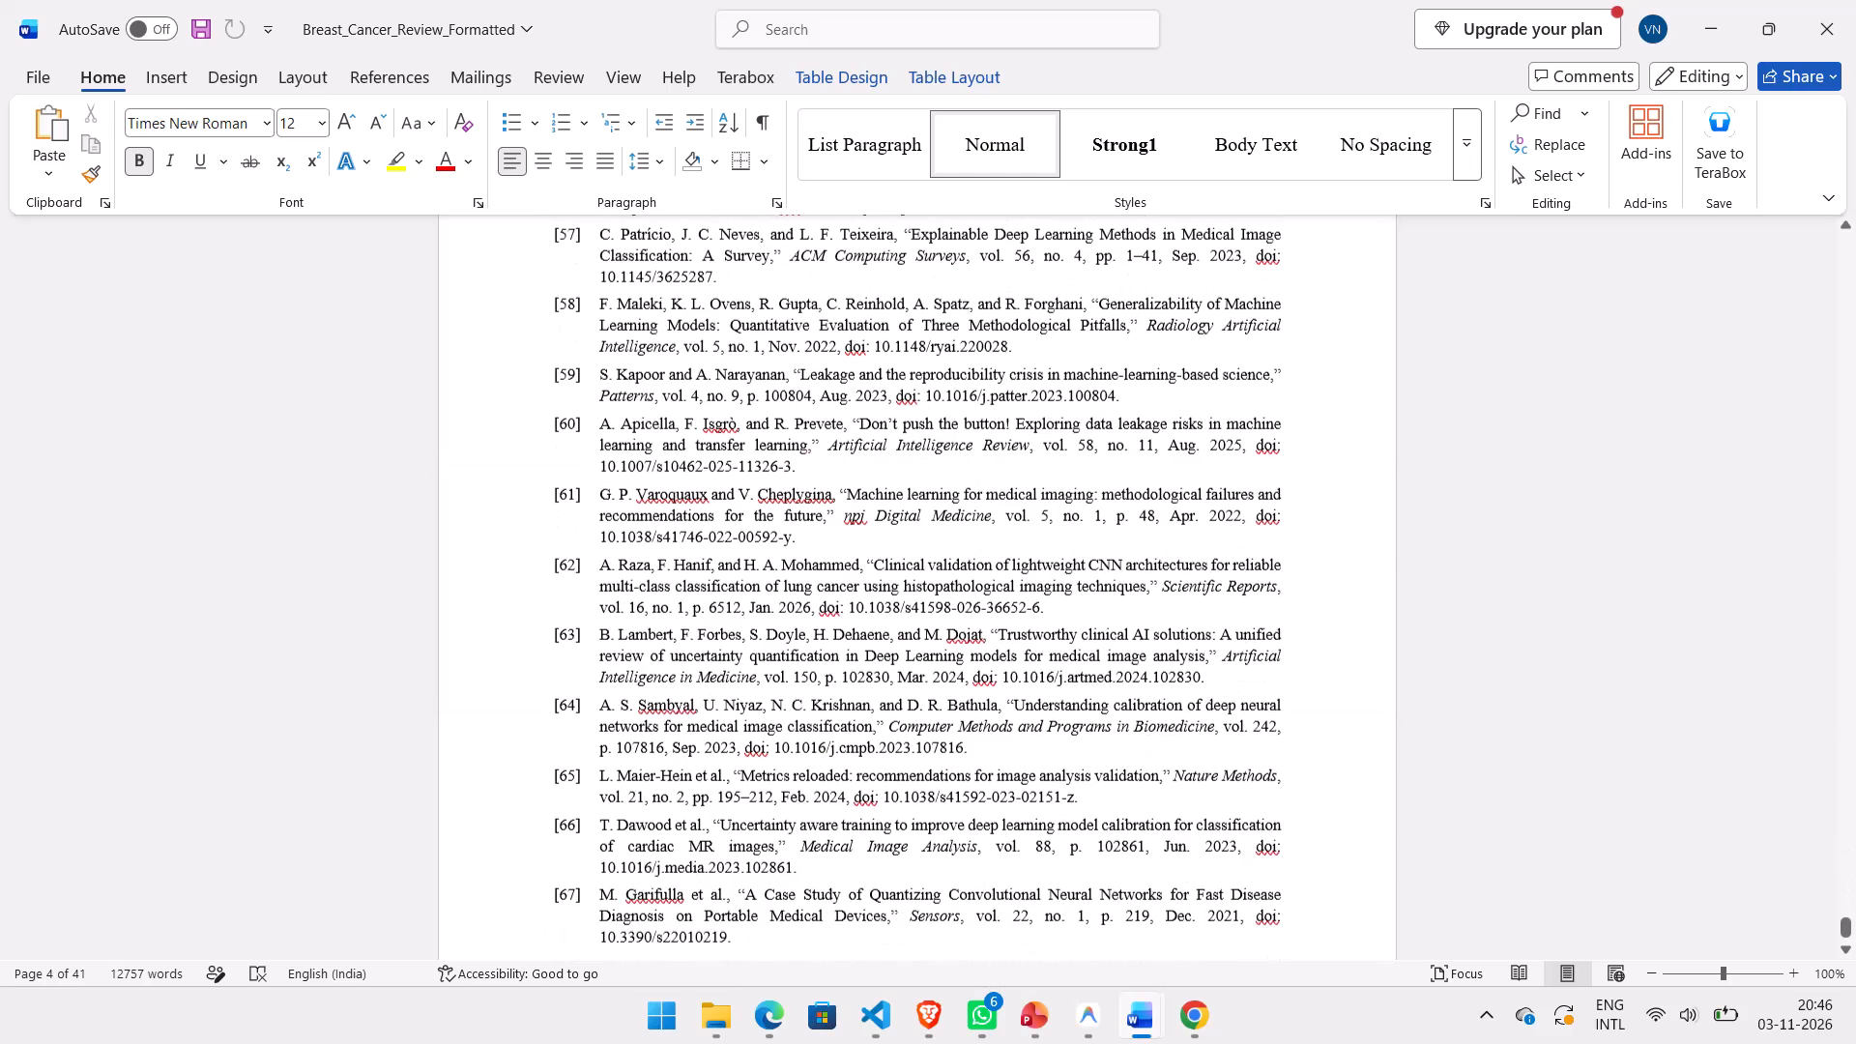